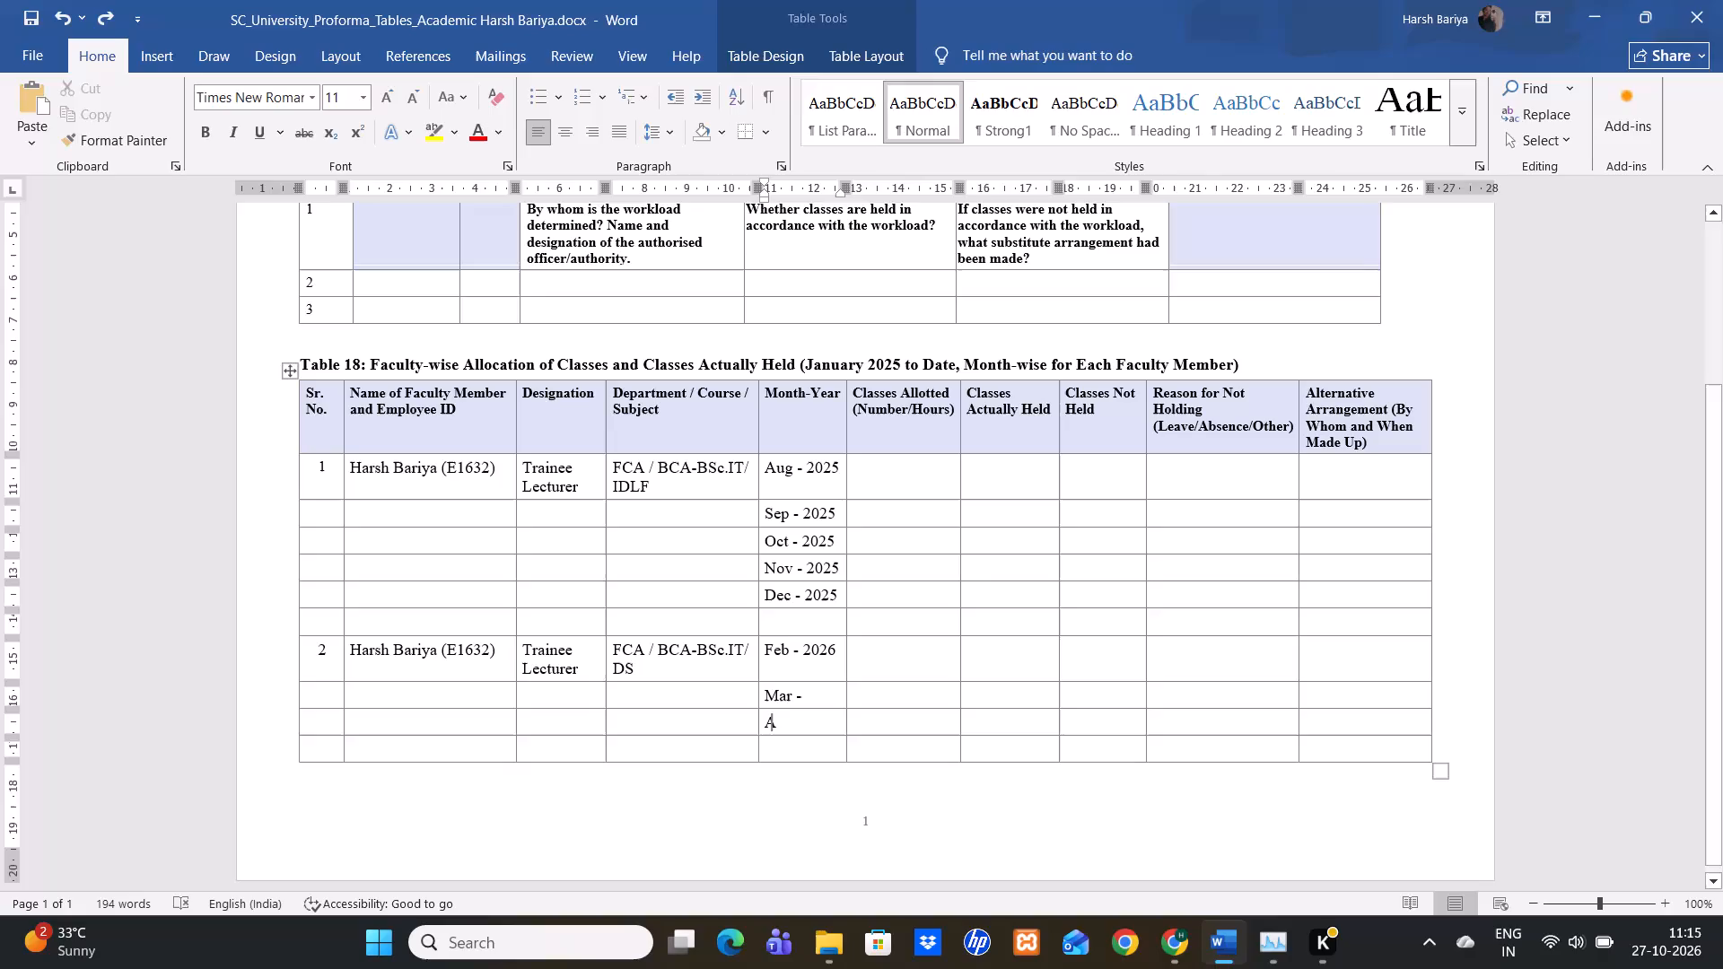
Enter May in the Month-Year cell of the last row of Table 18.
key("Down")
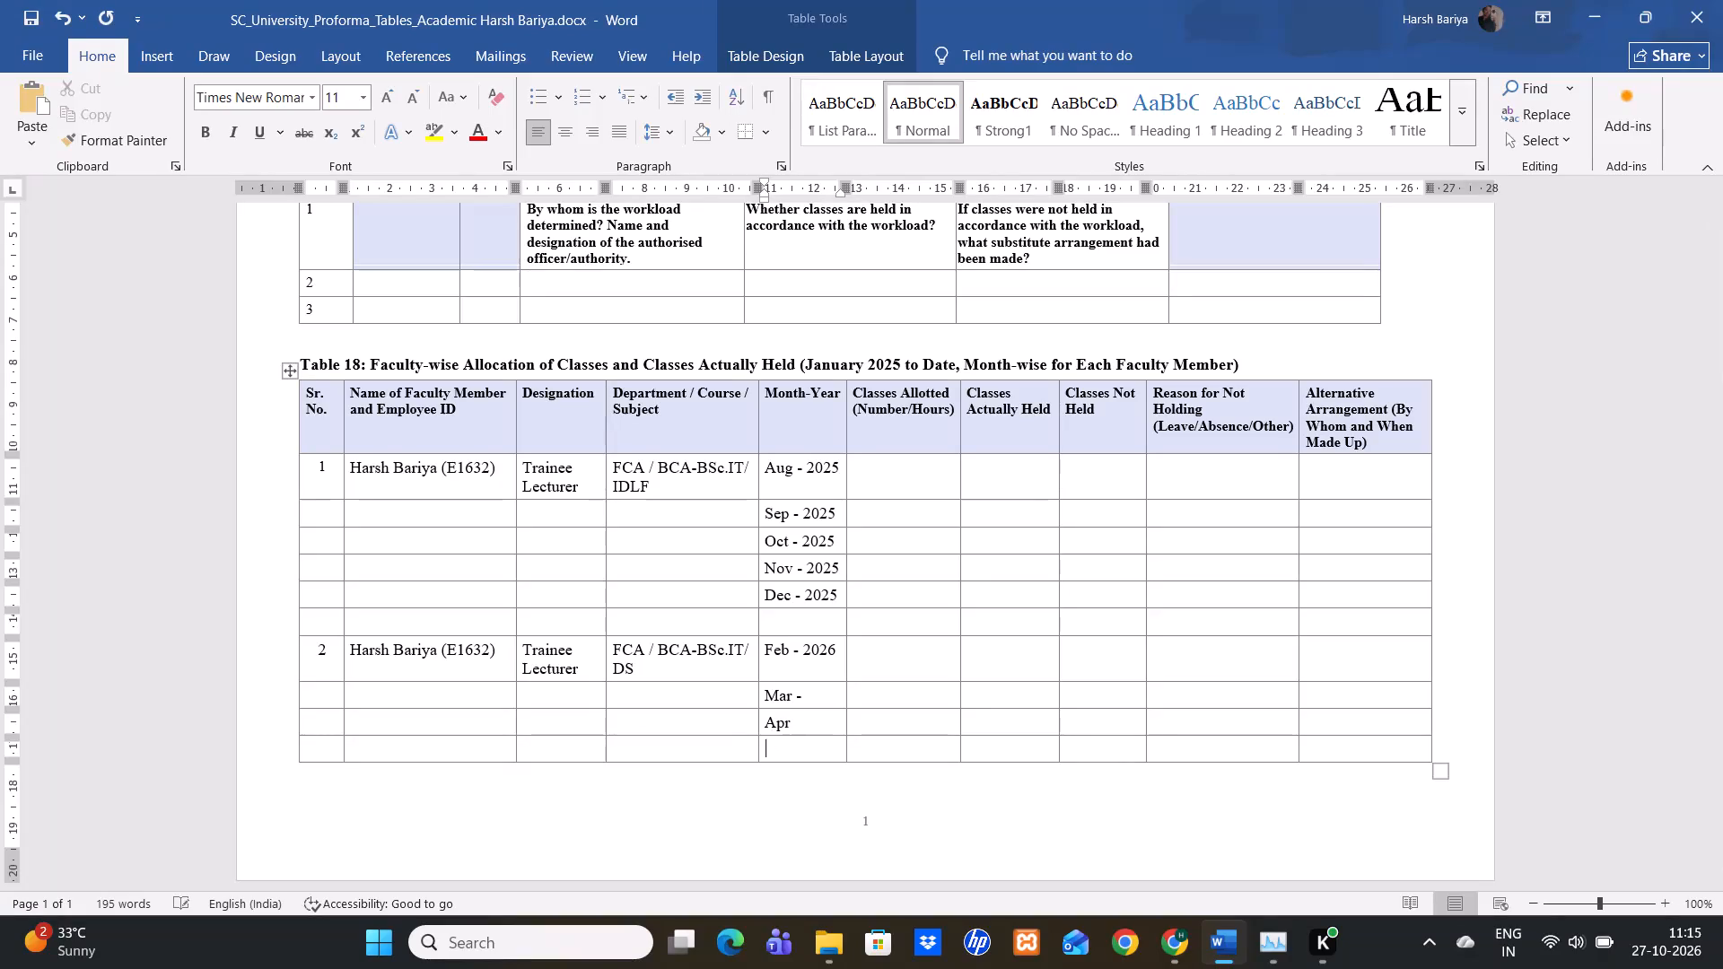
type("May")
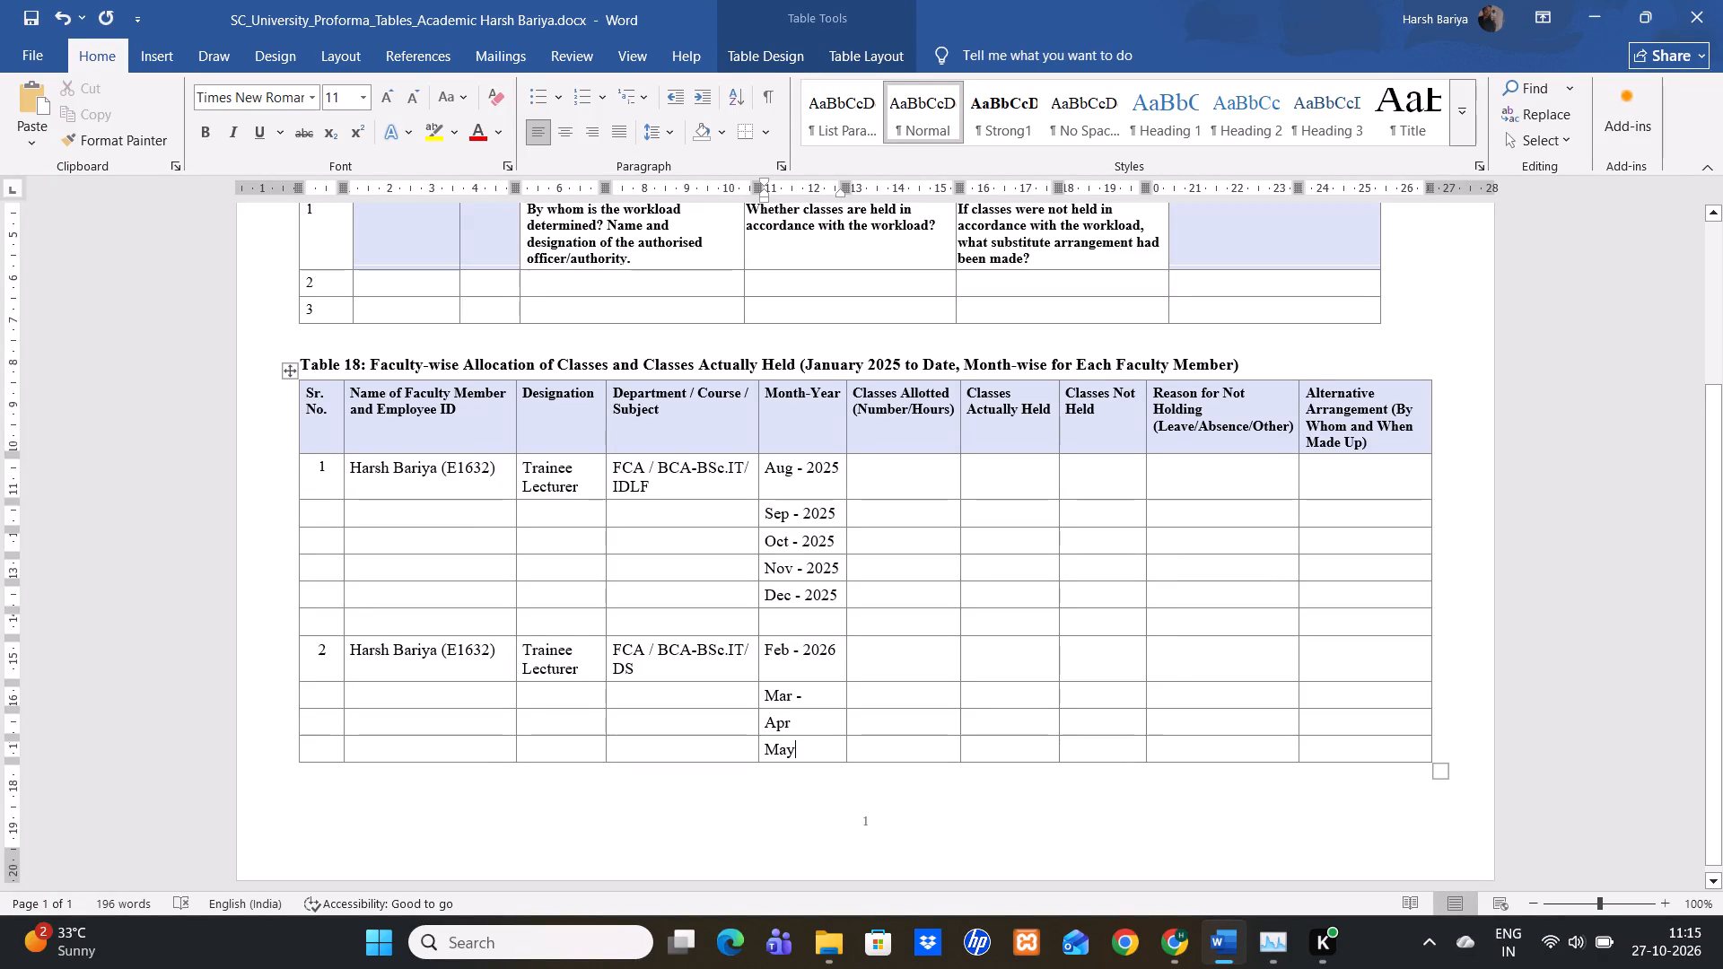
Add a new row at the end of Table 18 and enter Jun - 2026 in its Month-Year cell.
scroll(812, 692, "down", 1)
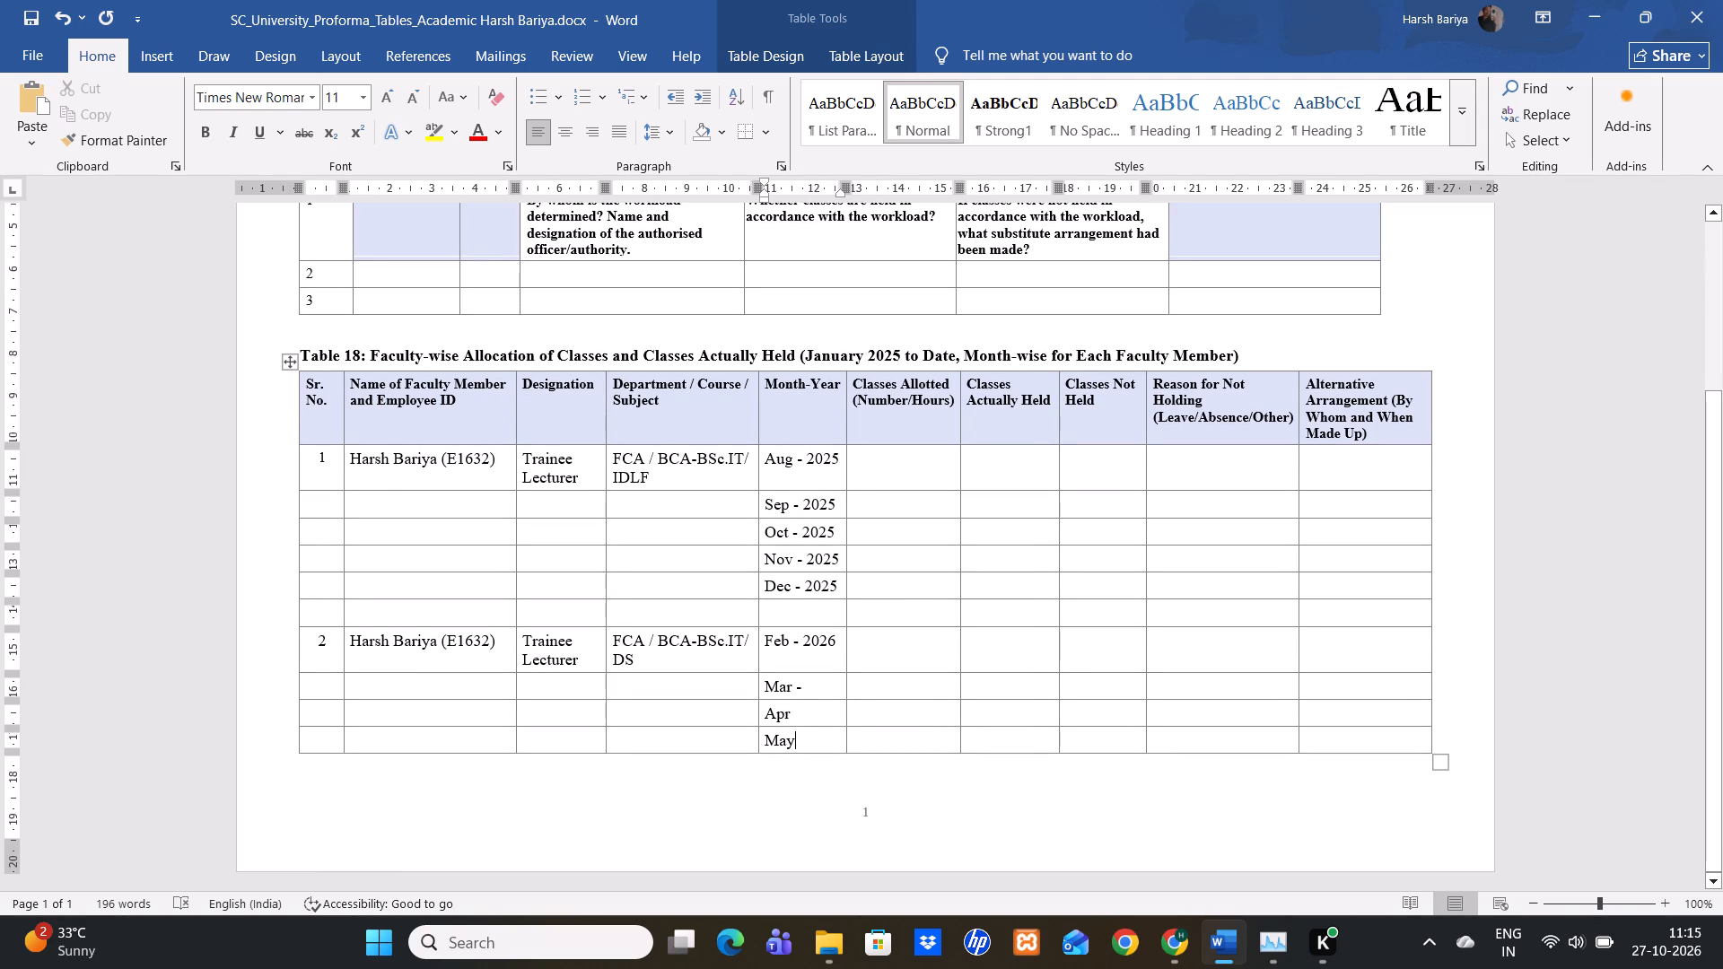
left_click(1364, 740)
key("Tab")
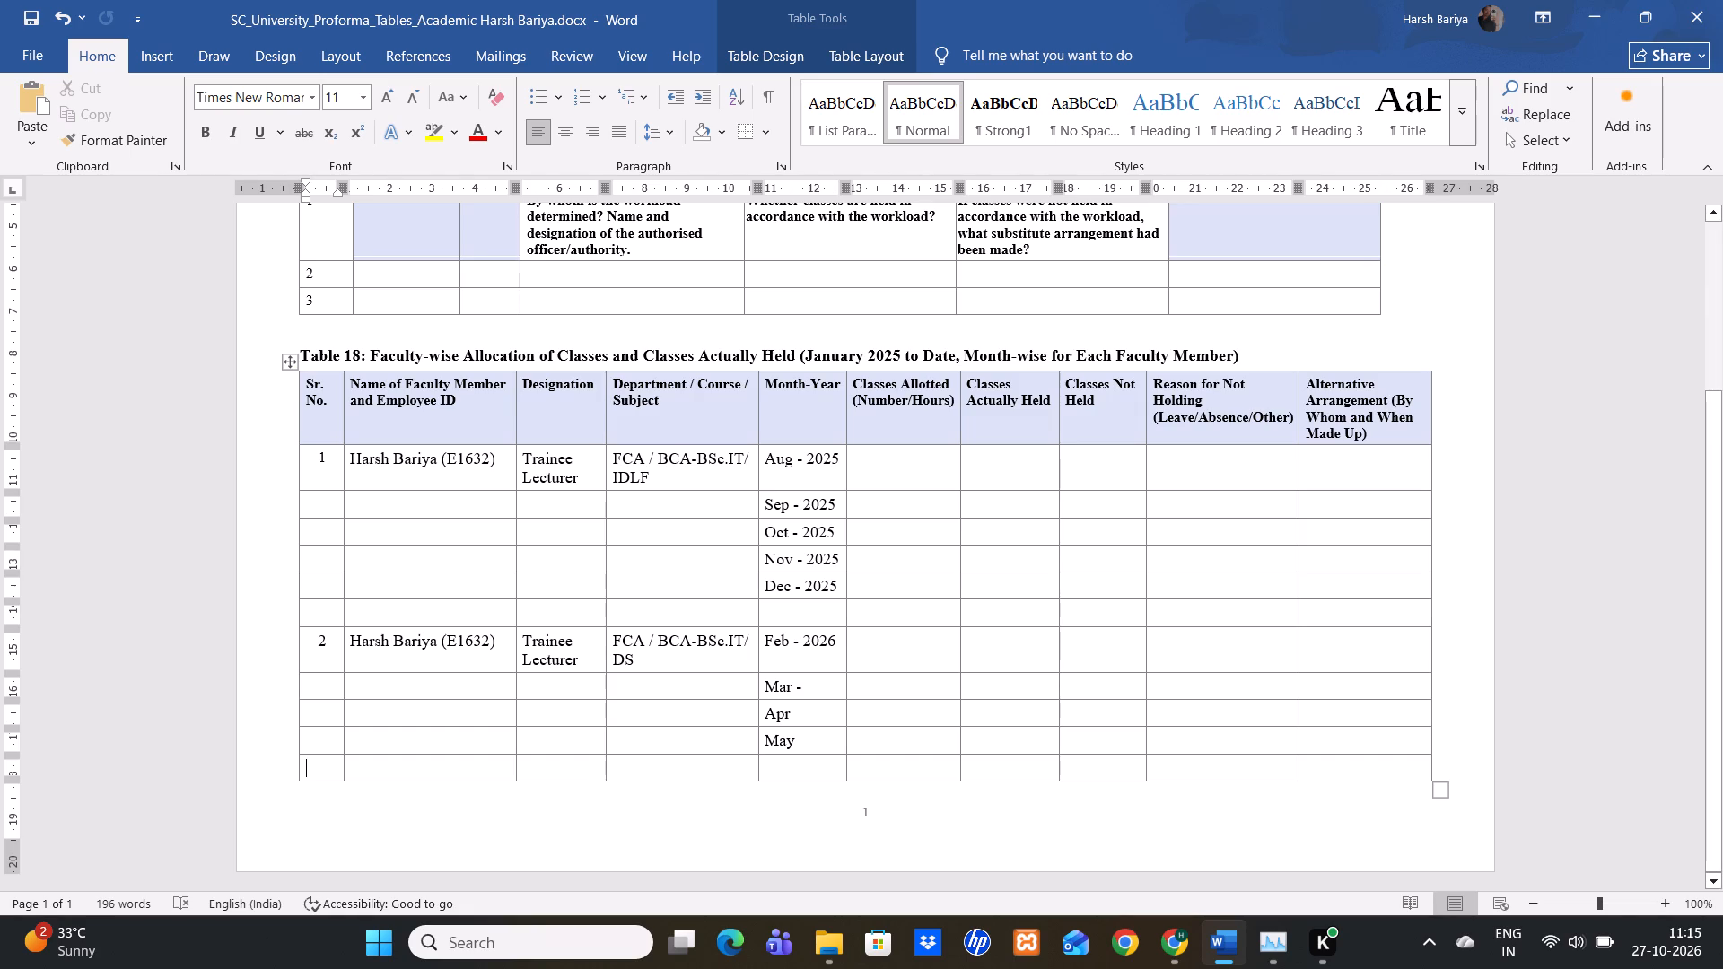
left_click(771, 763)
type("Jun")
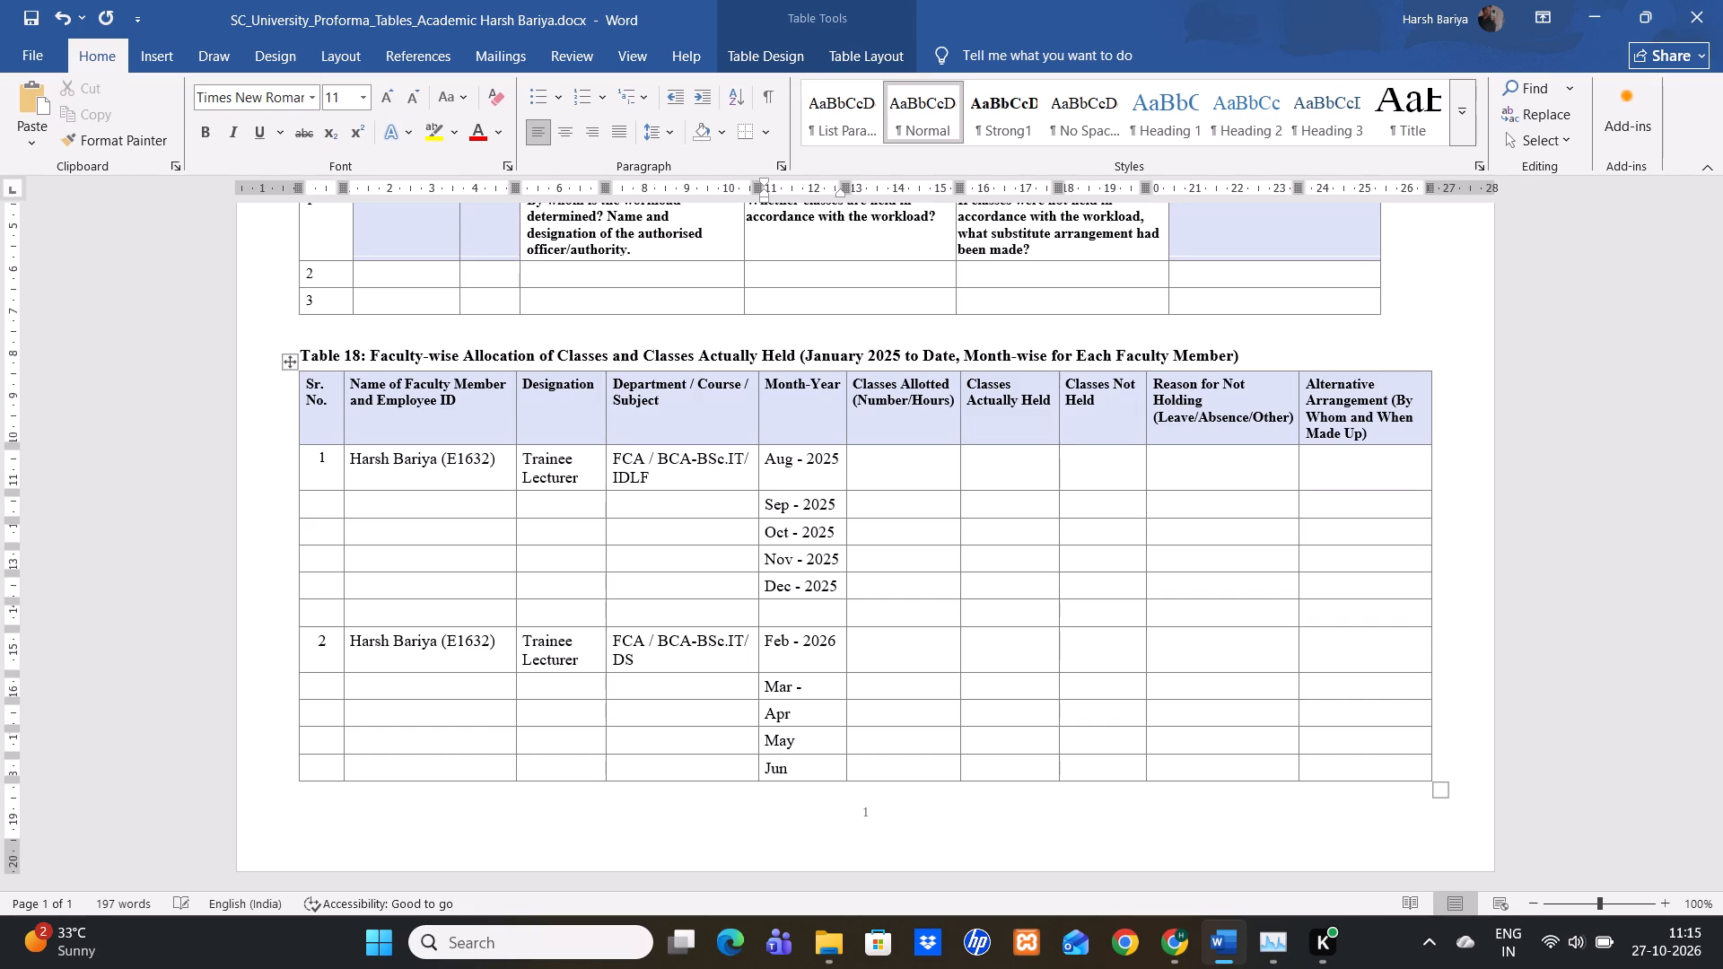
key("space")
type("-")
key("space")
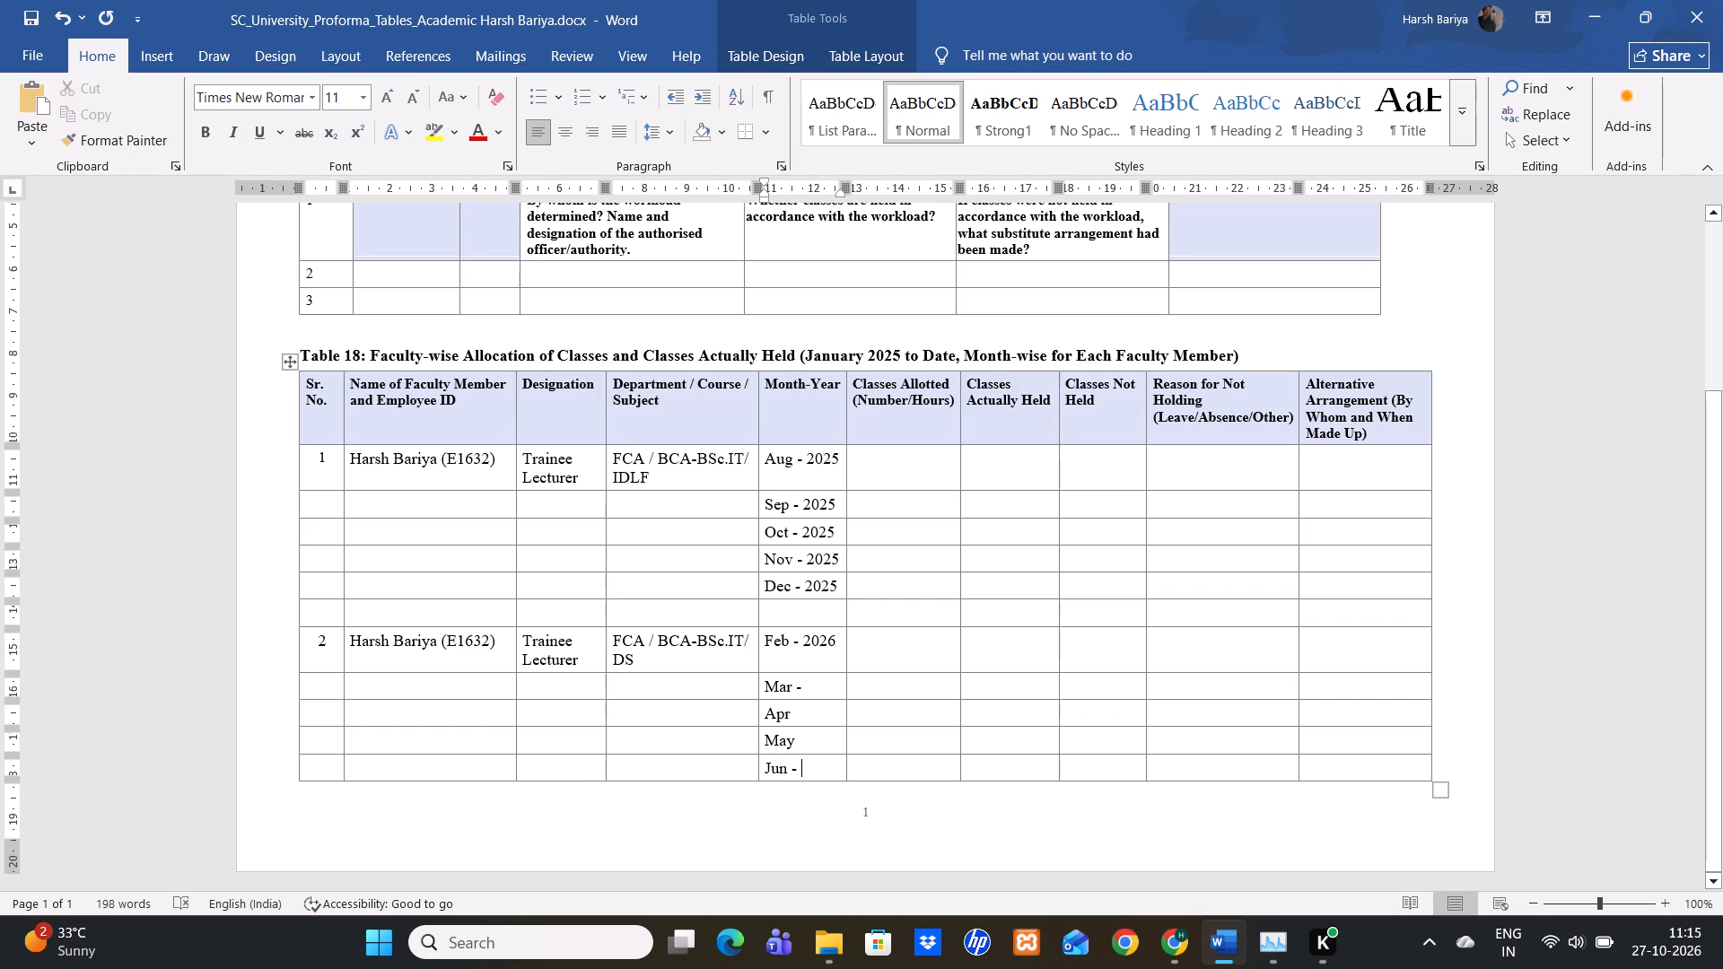
type("2026")
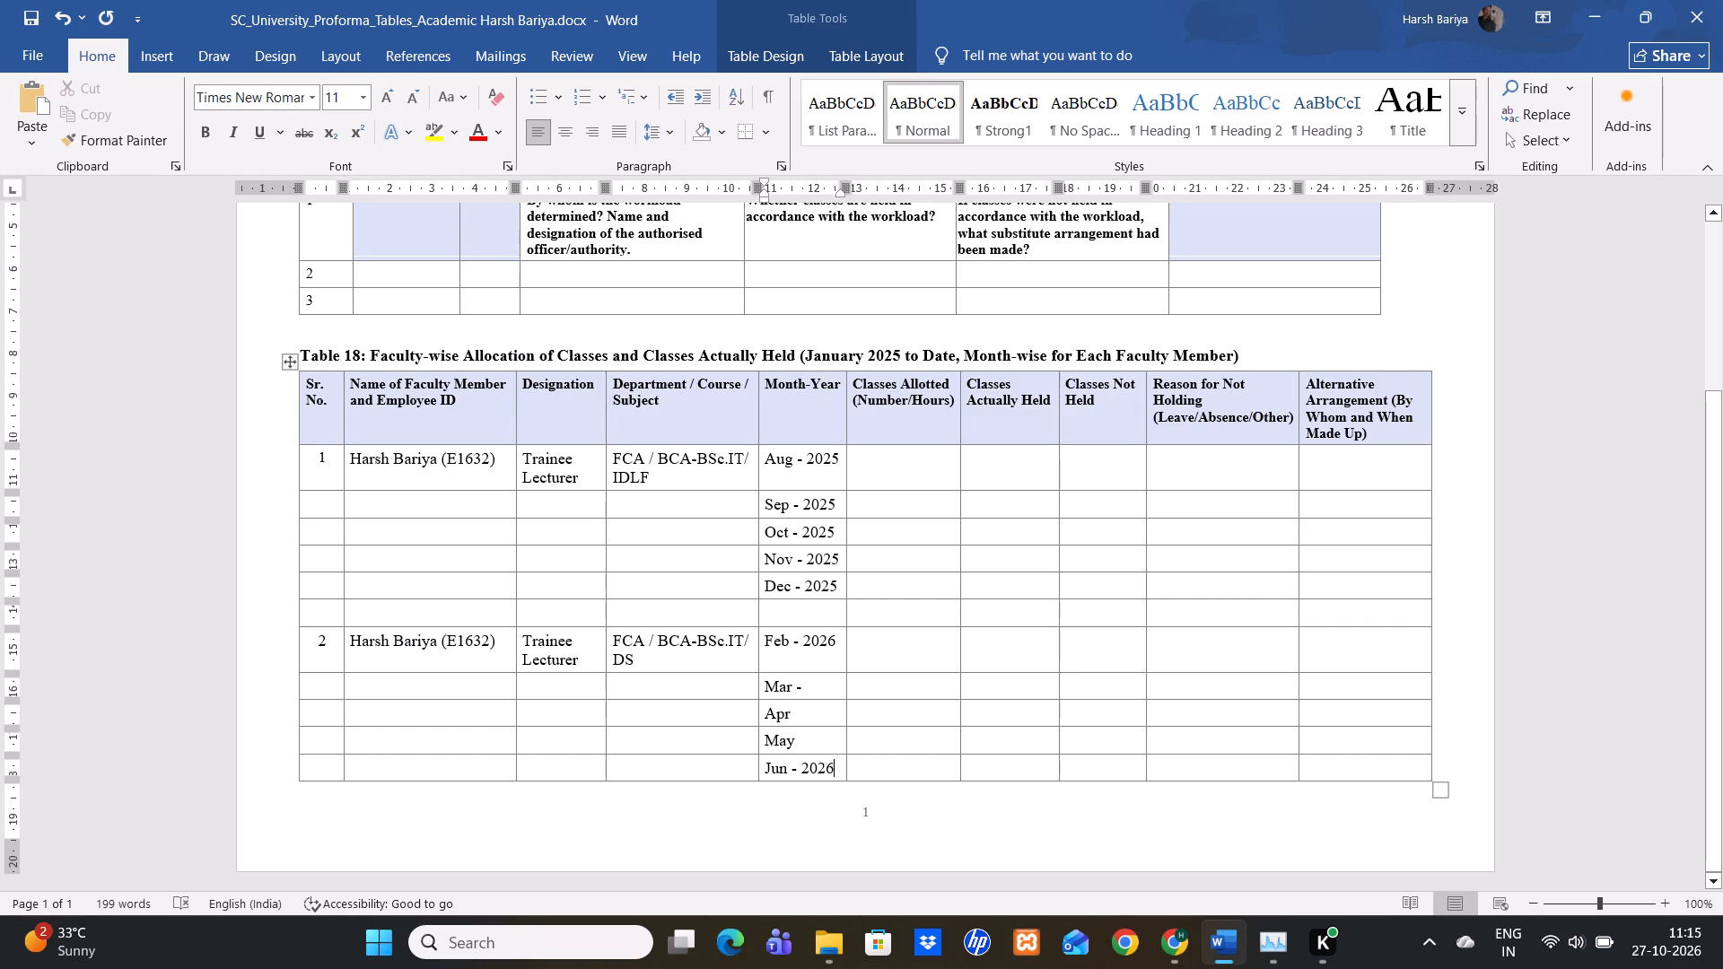
Complete the May entry in Table 18's Month-Year column as May - 2026.
left_click(804, 744)
key("space")
type("-")
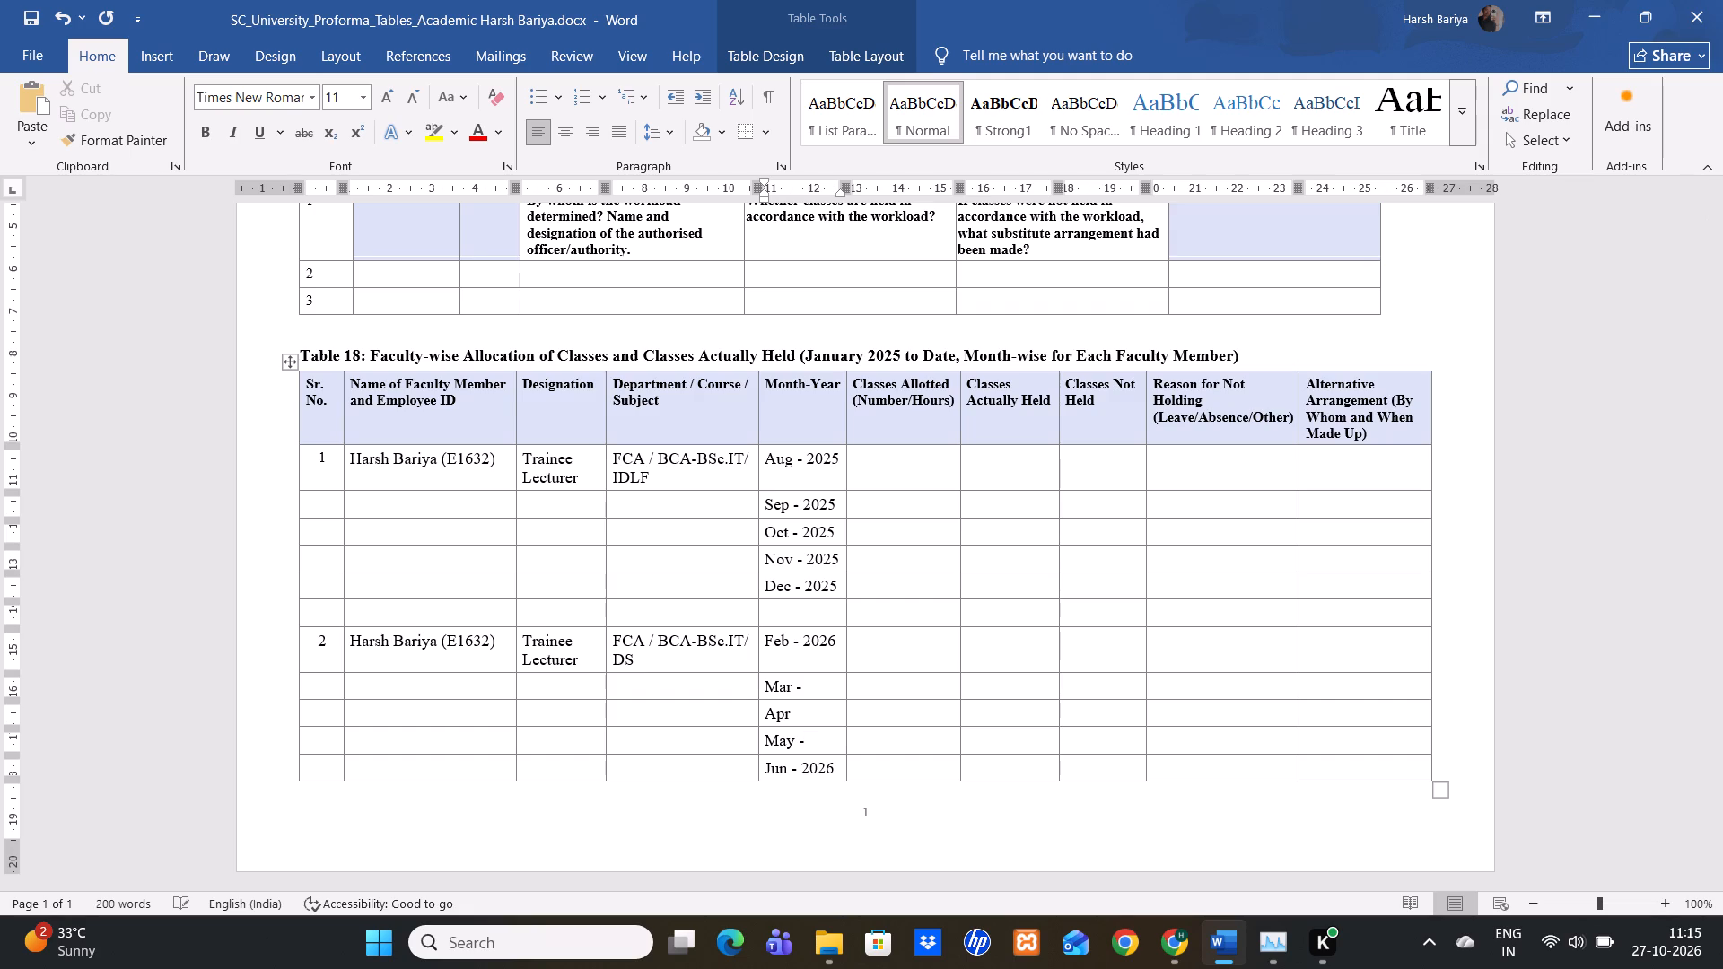
key("space")
type("2026")
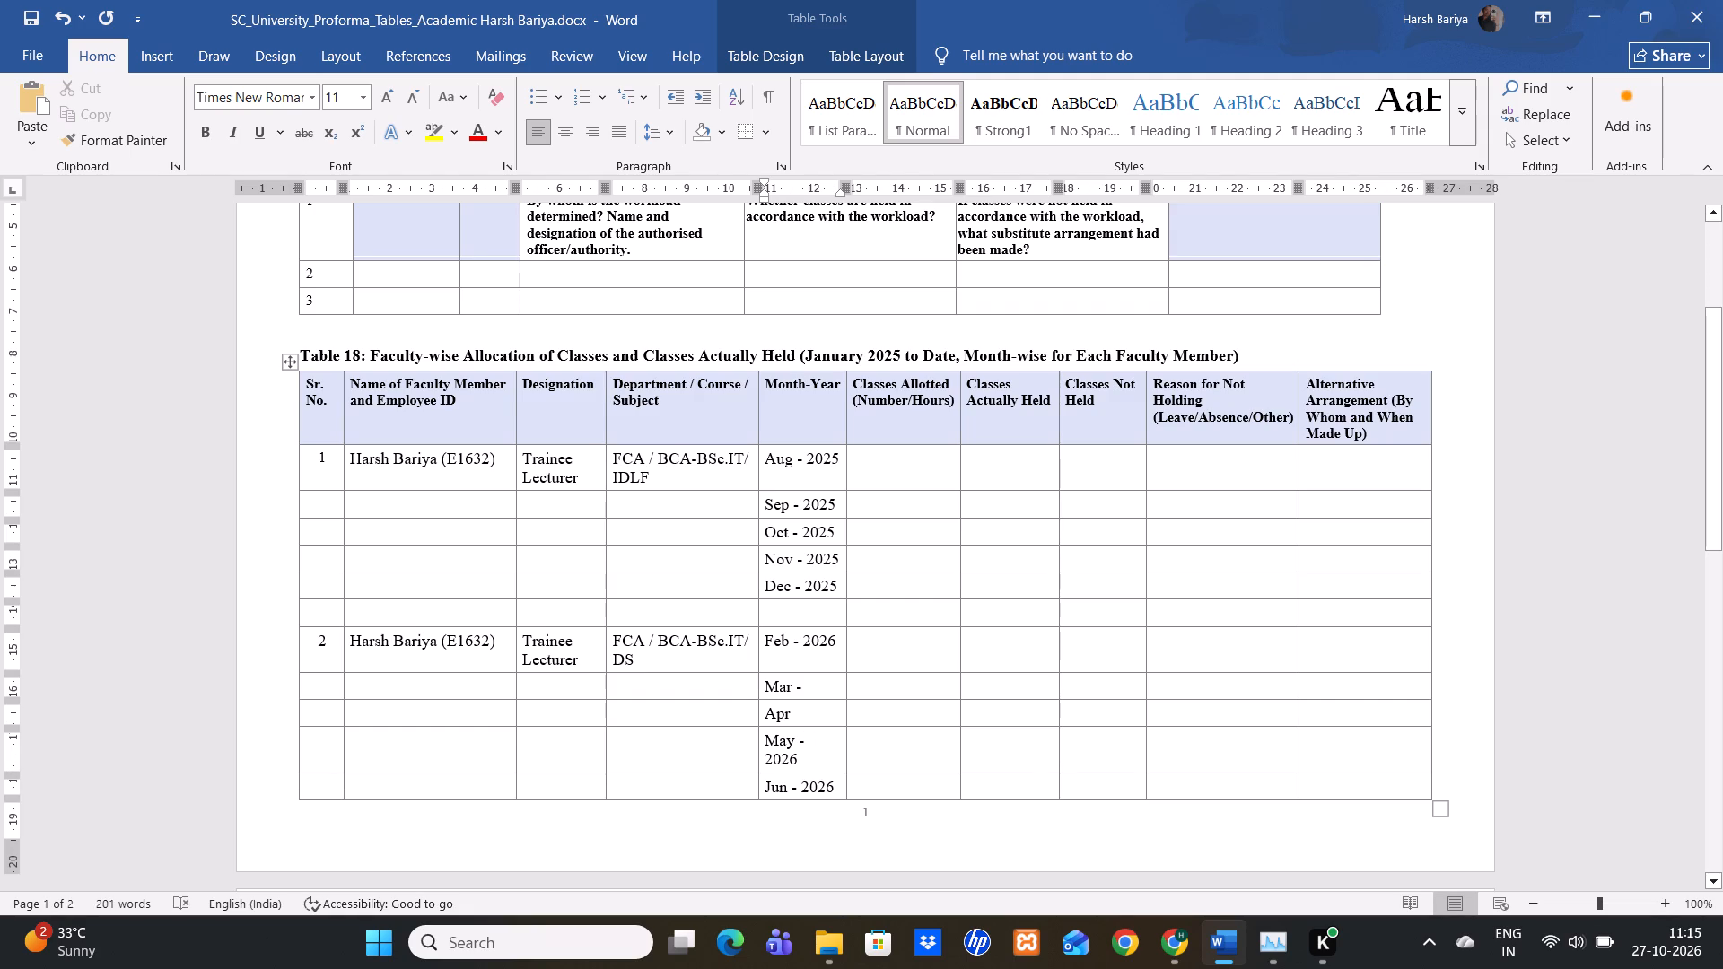
Widen the Month-Year column of Table 18 slightly so that May - 2026 fits on one line.
left_click_drag(845, 397, 860, 395)
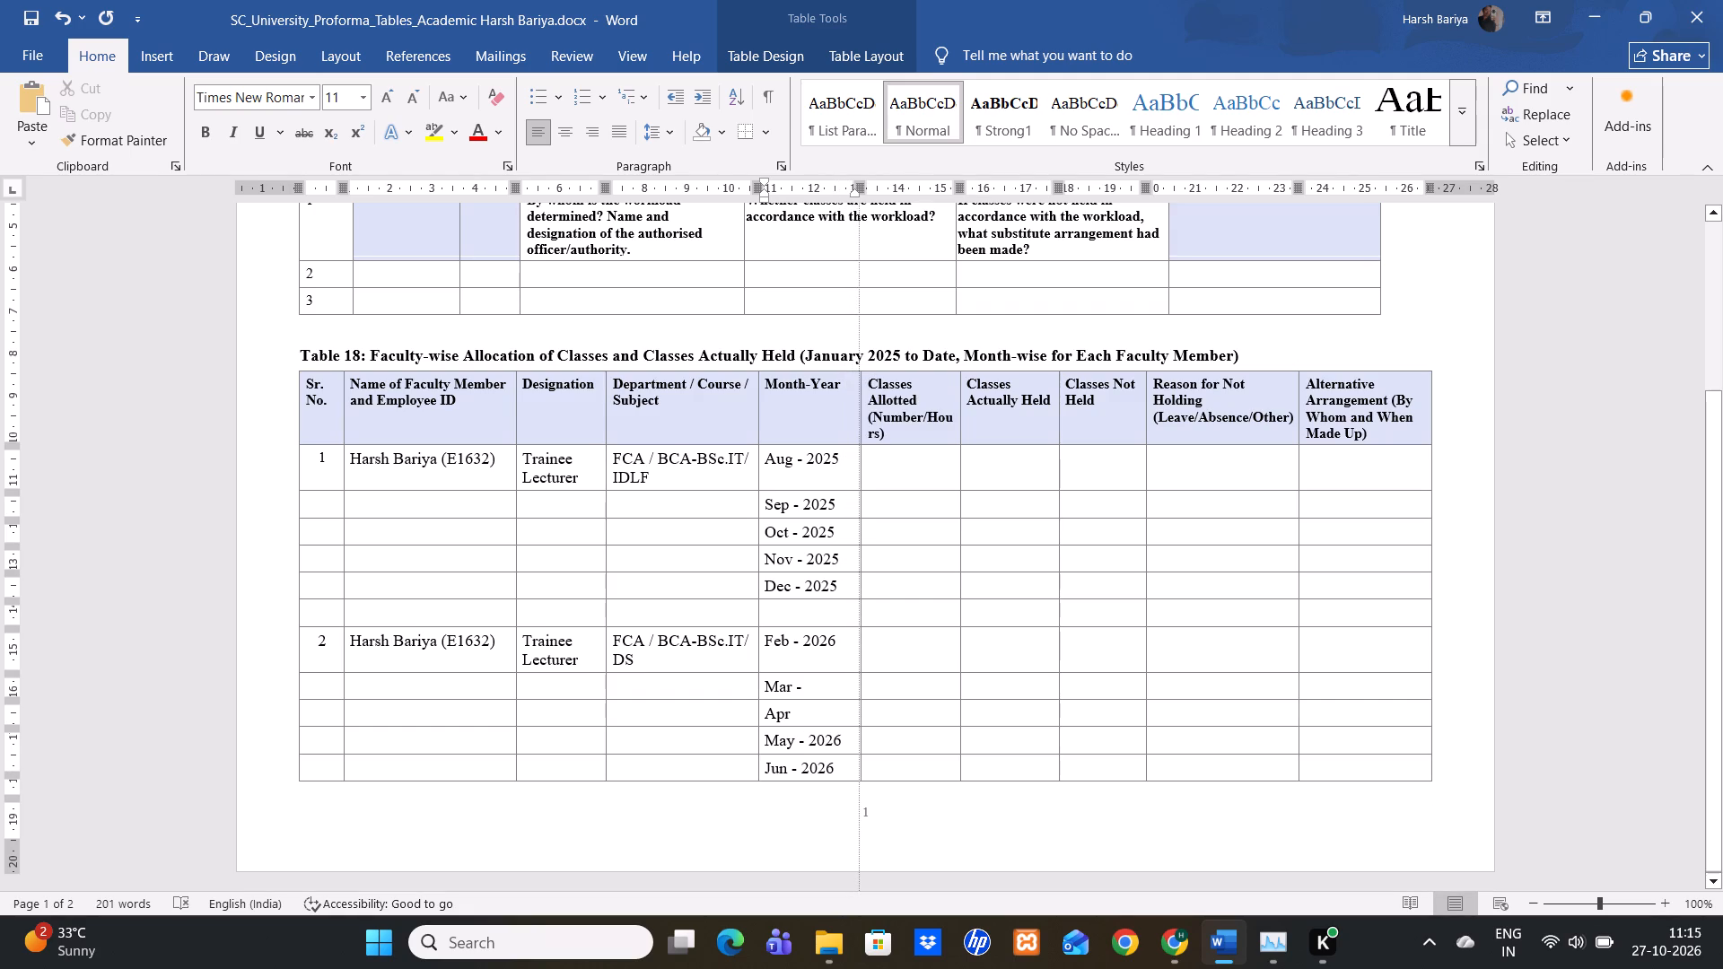
left_click_drag(860, 395, 859, 395)
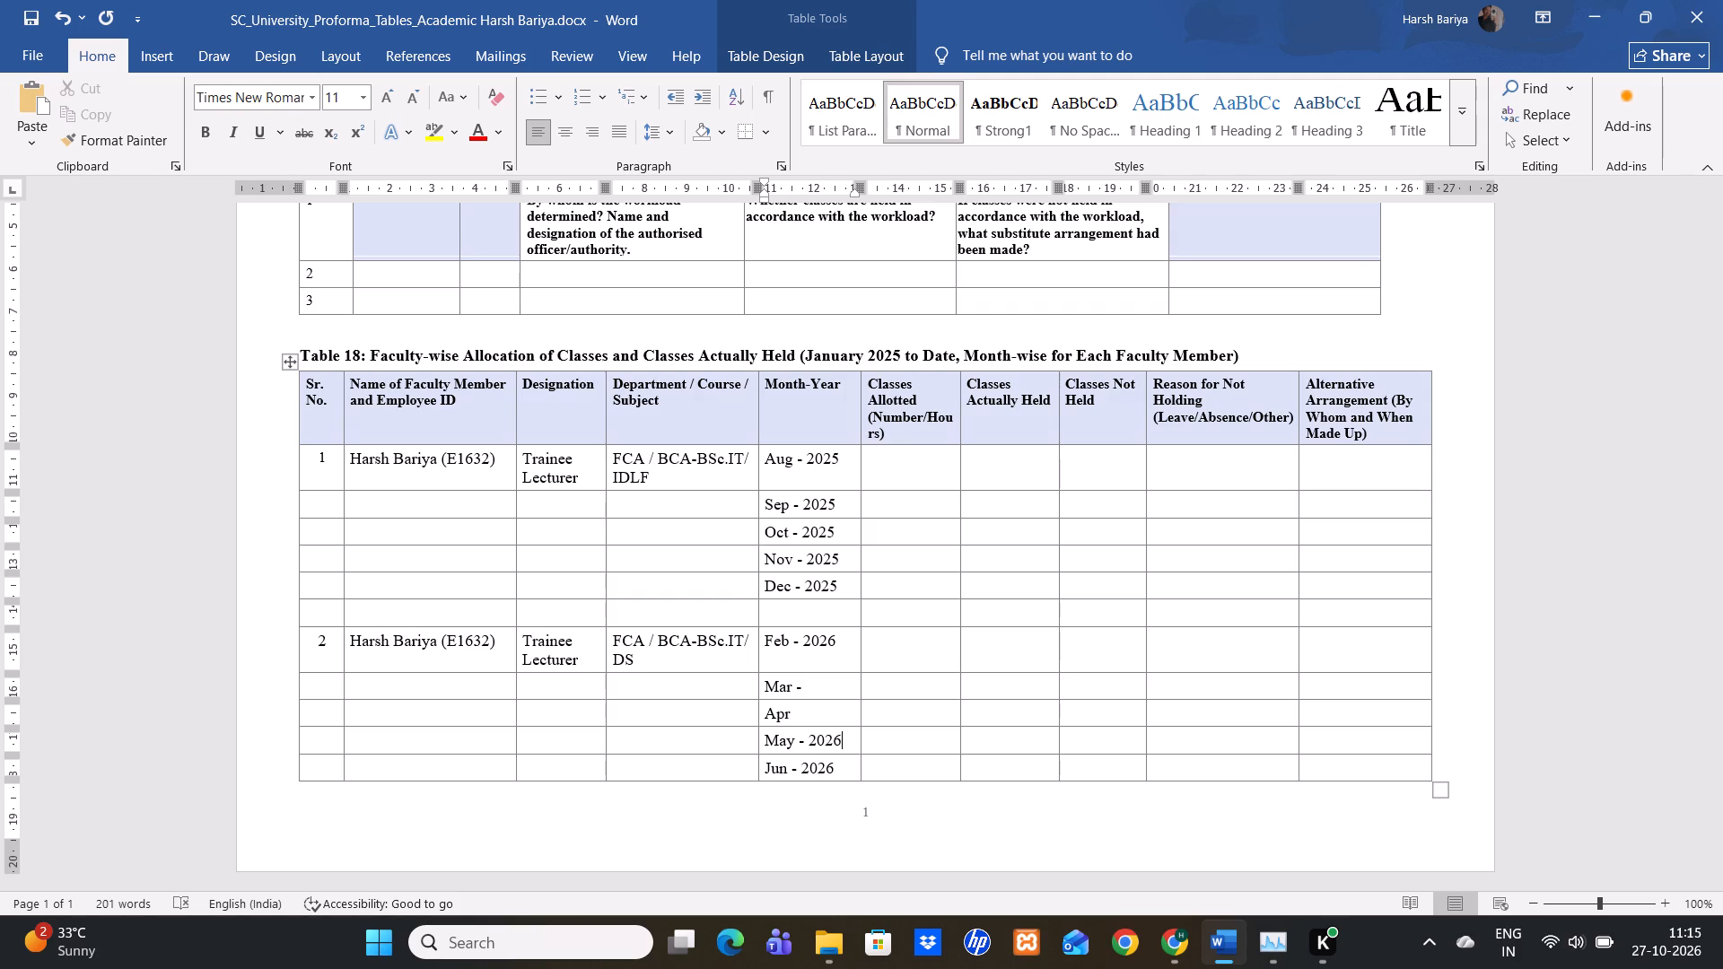
Place the cursor after Apr in the Month-Year column of Table 18.
left_click(812, 715)
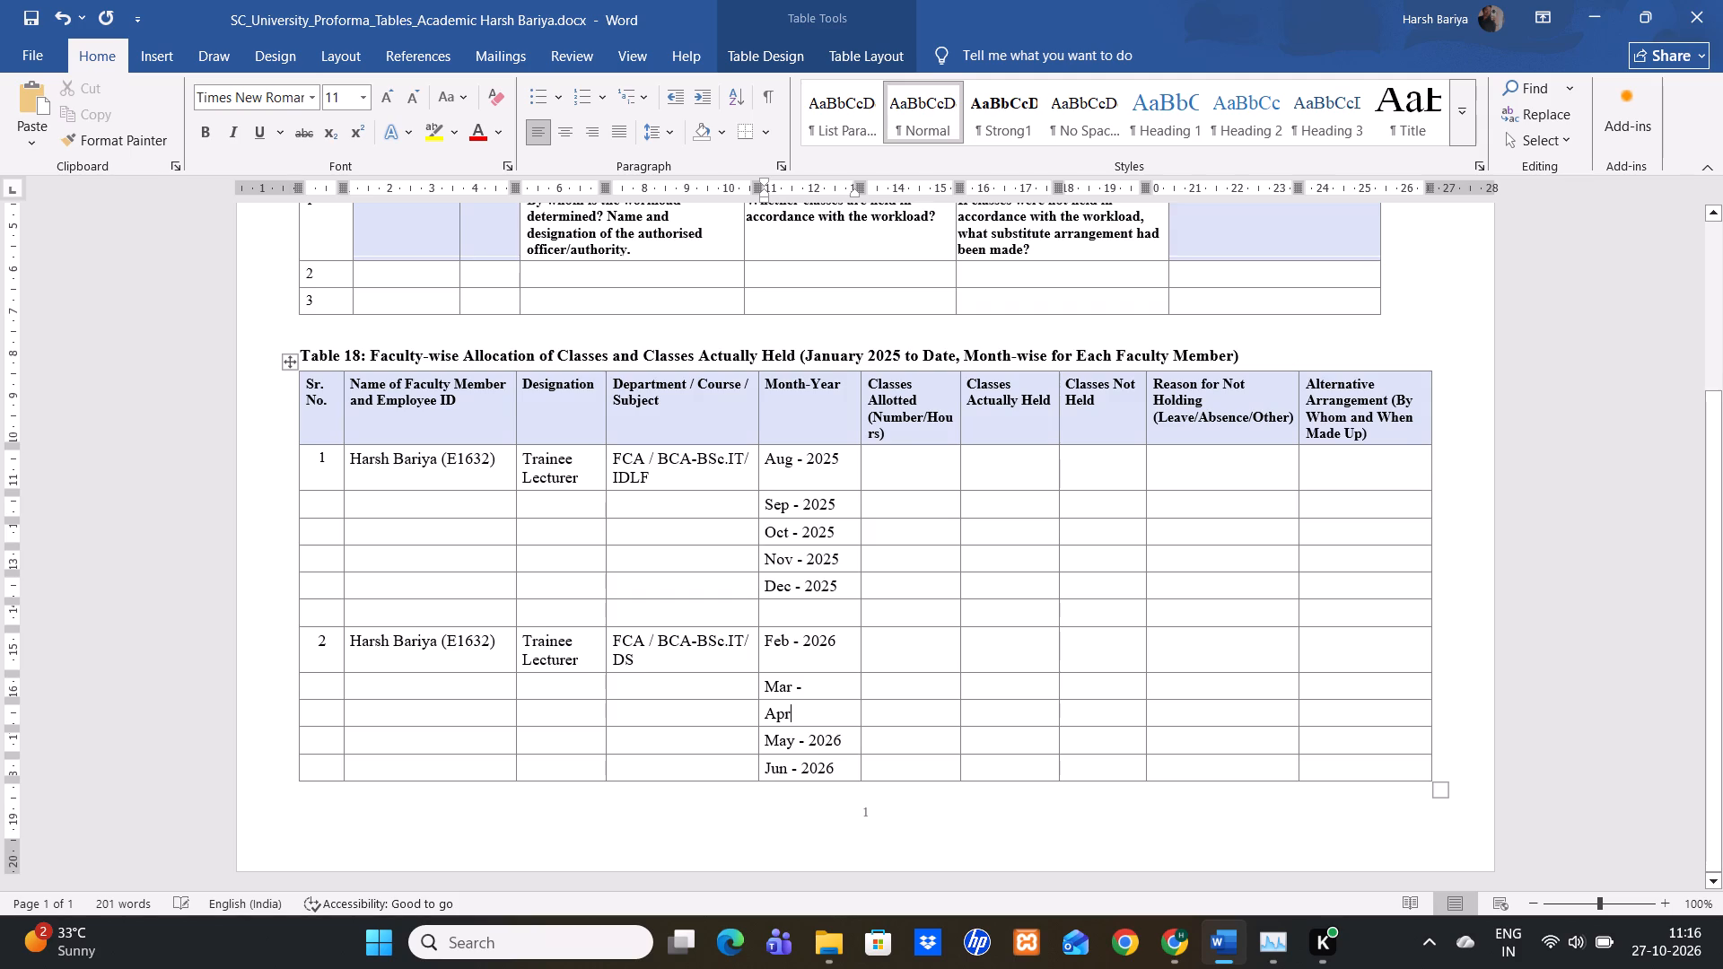
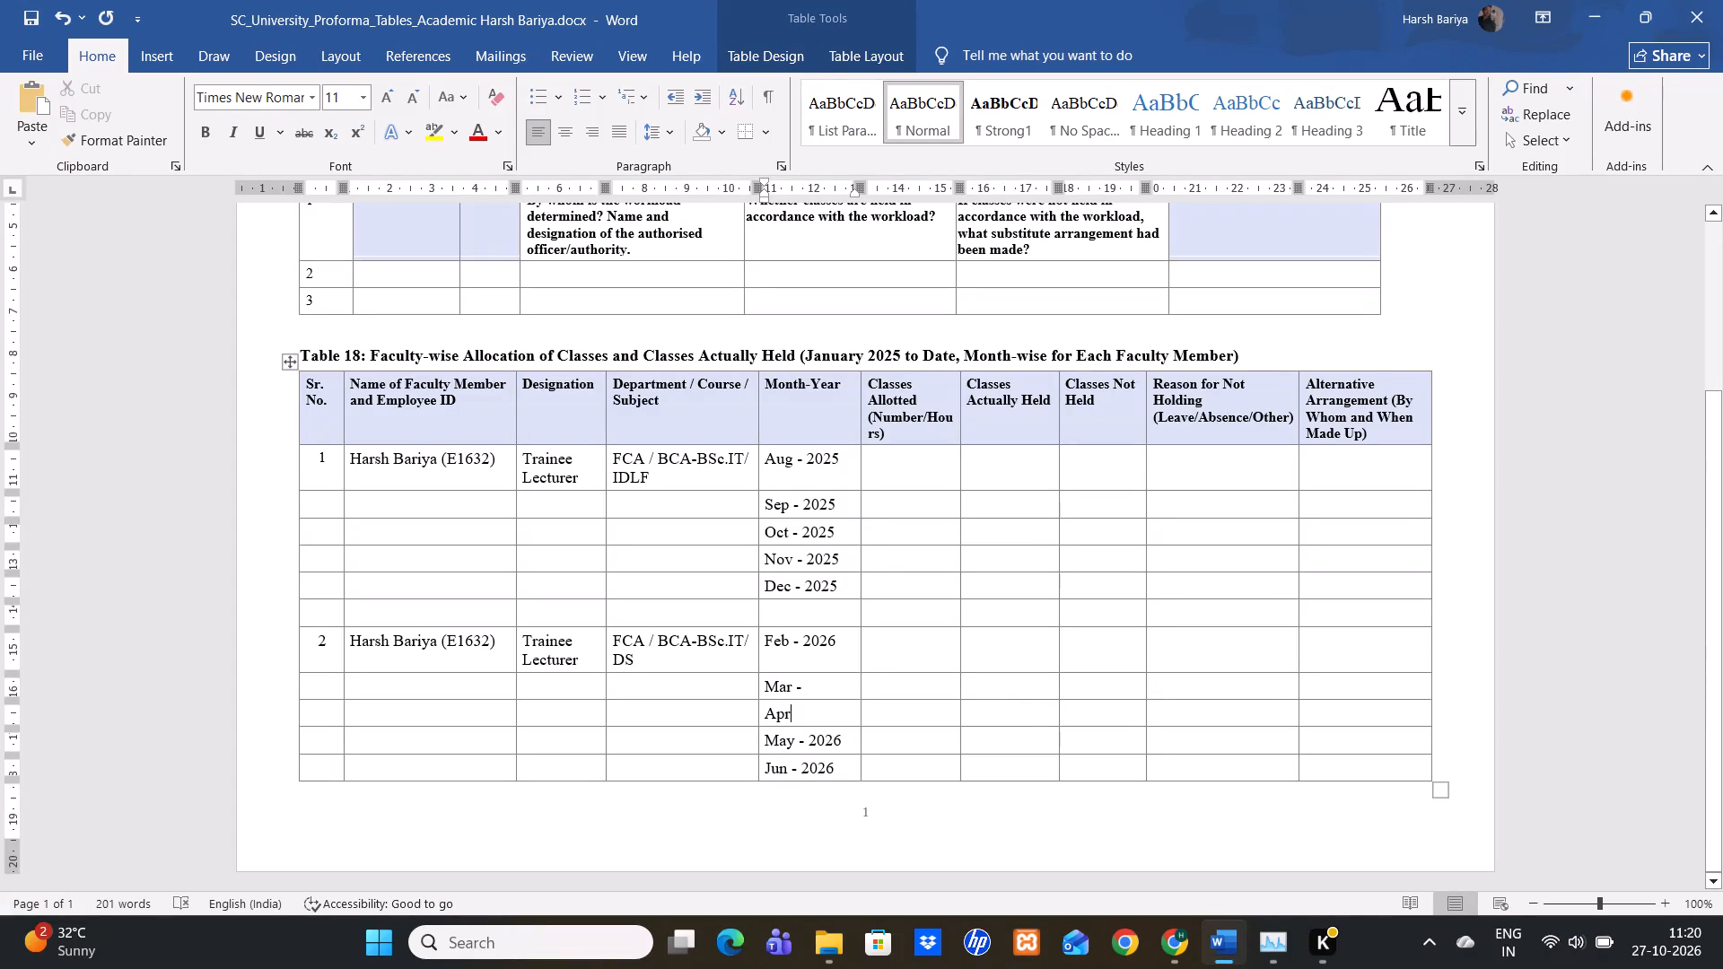
Complete the Mar and Apr entries in Table 18's Month-Year column as Mar - 2026 and Apr - 2026.
left_click(832, 688)
type("2026")
left_click(826, 717)
key("space")
type("- 2026")
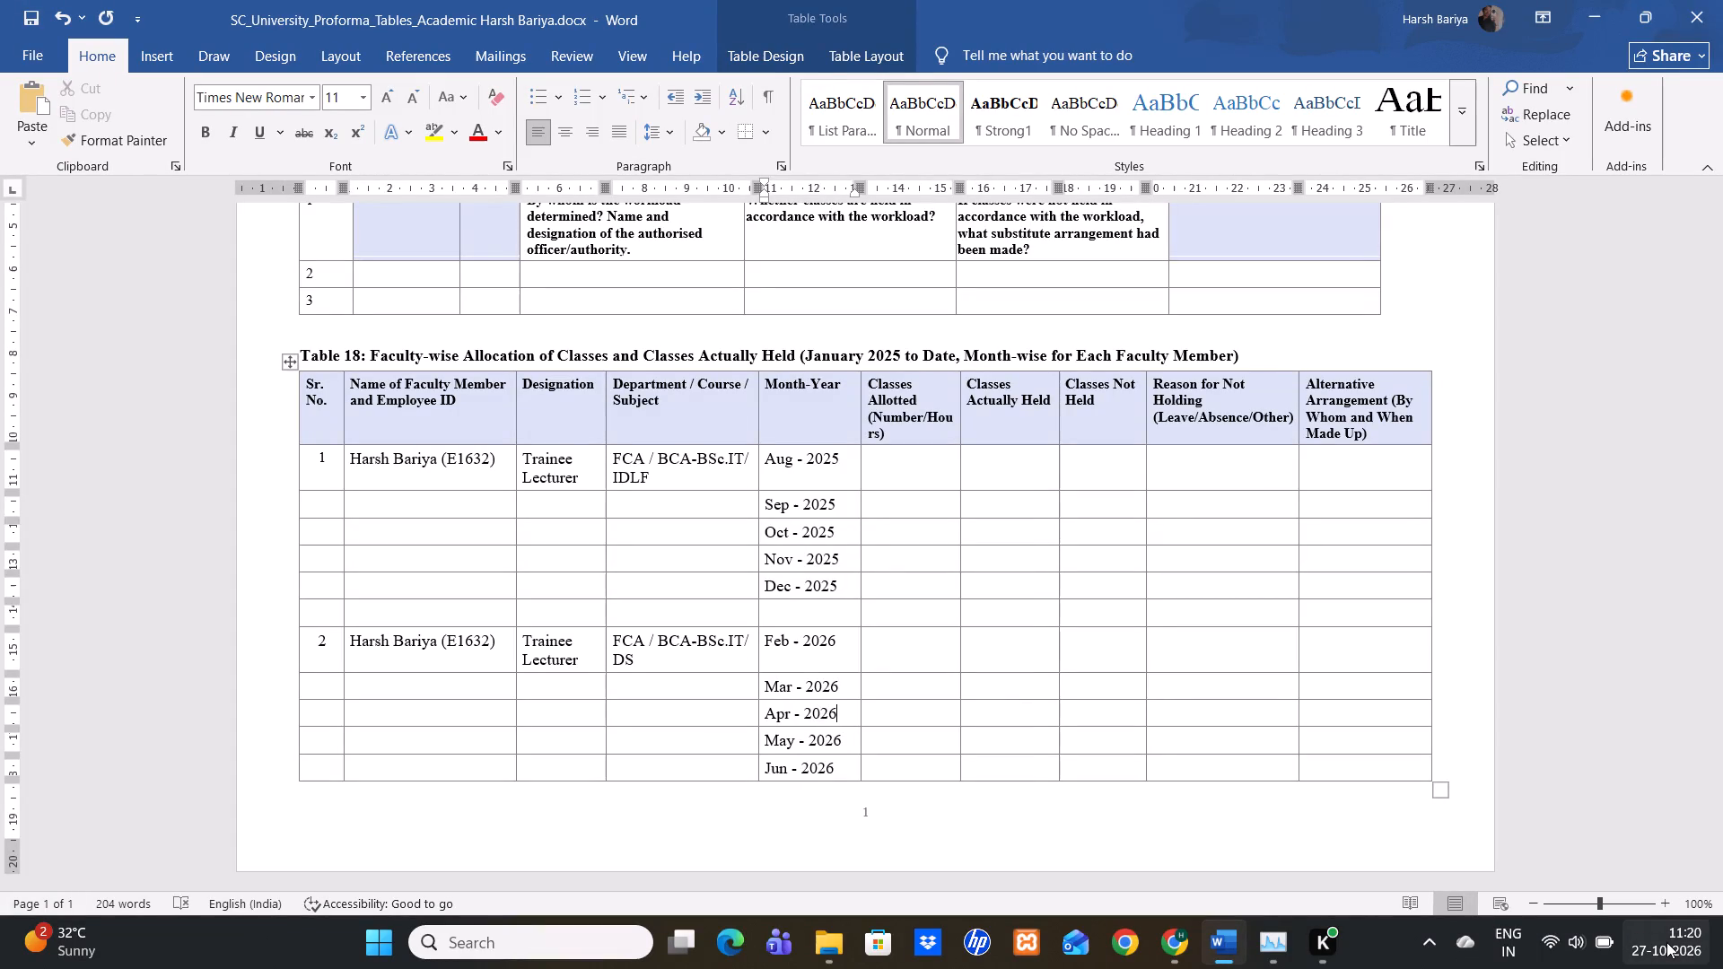
Browse the system calendar back to February 2026 and forward to June 2026 to check the months.
left_click(1666, 942)
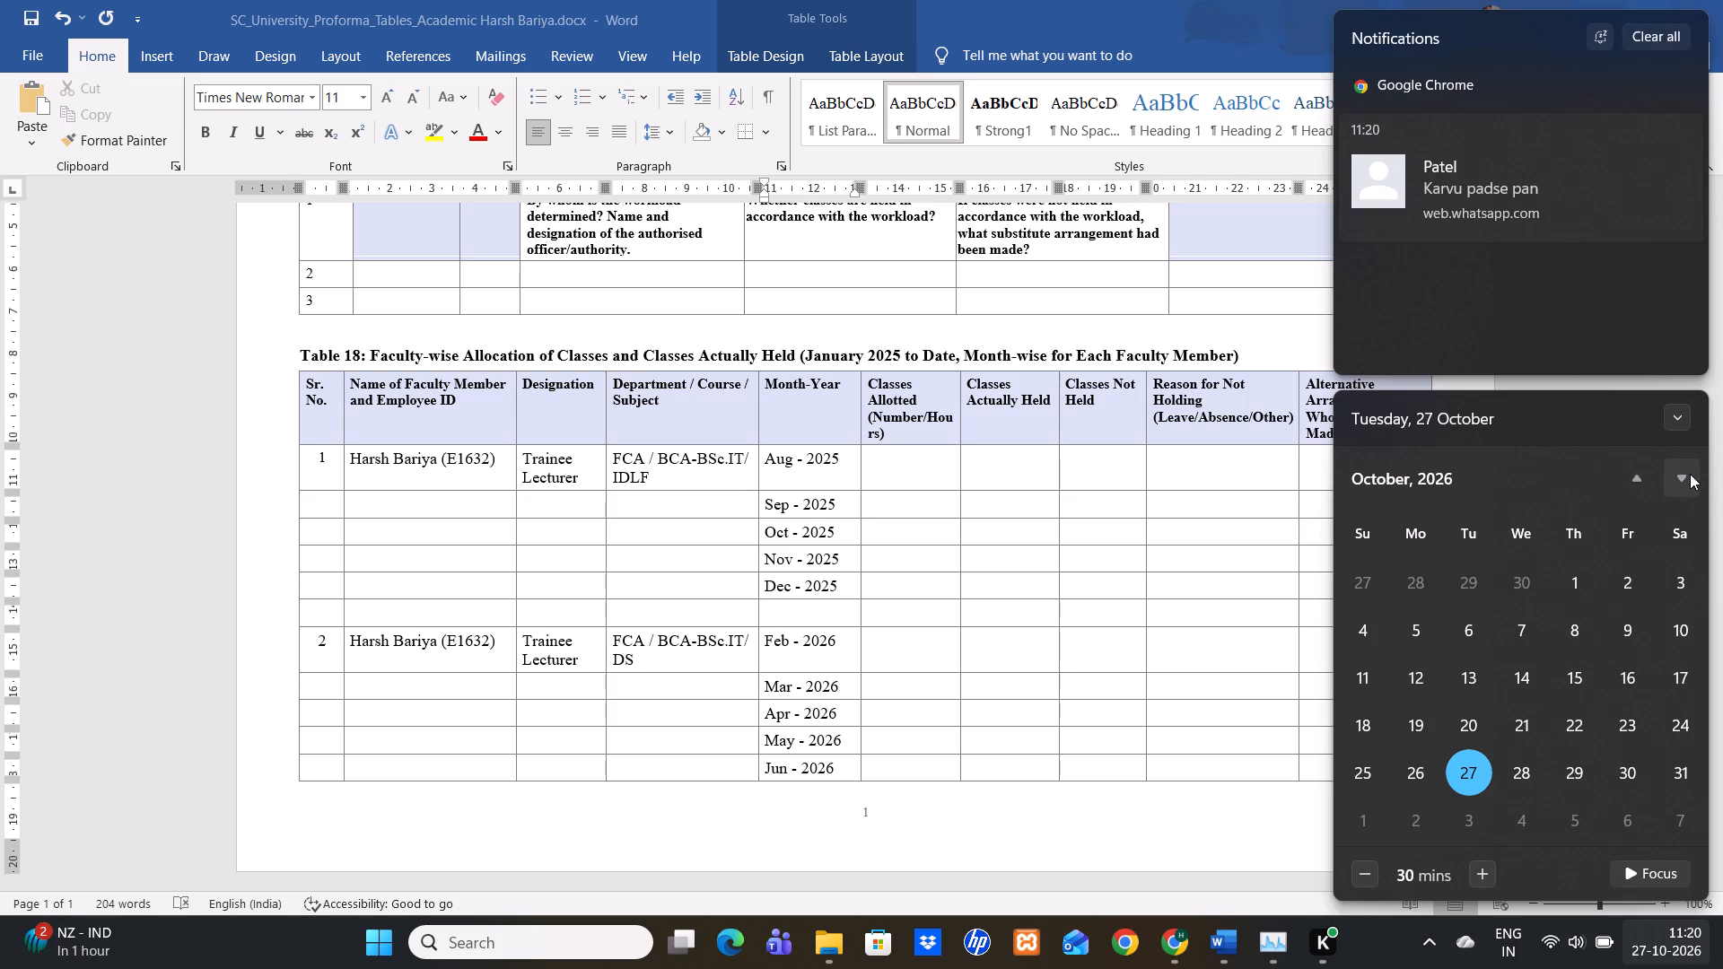
left_click(1637, 479)
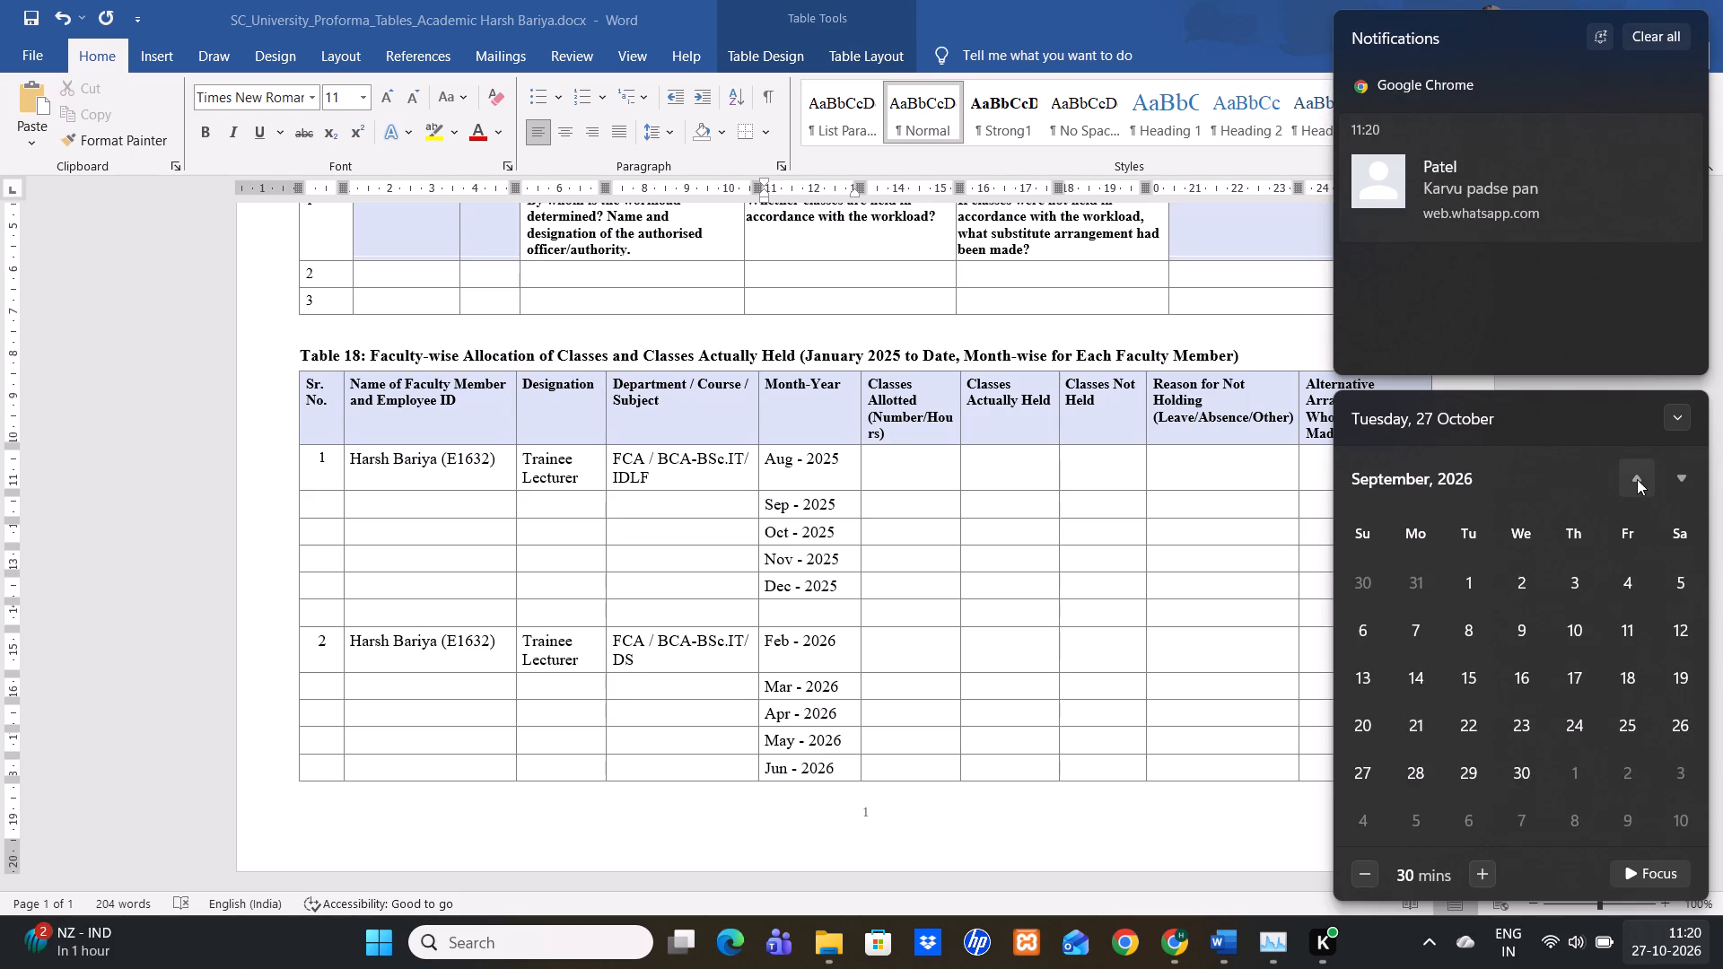
left_click(1637, 479)
left_click(1637, 479)
double_click(1637, 479)
left_click(1637, 479)
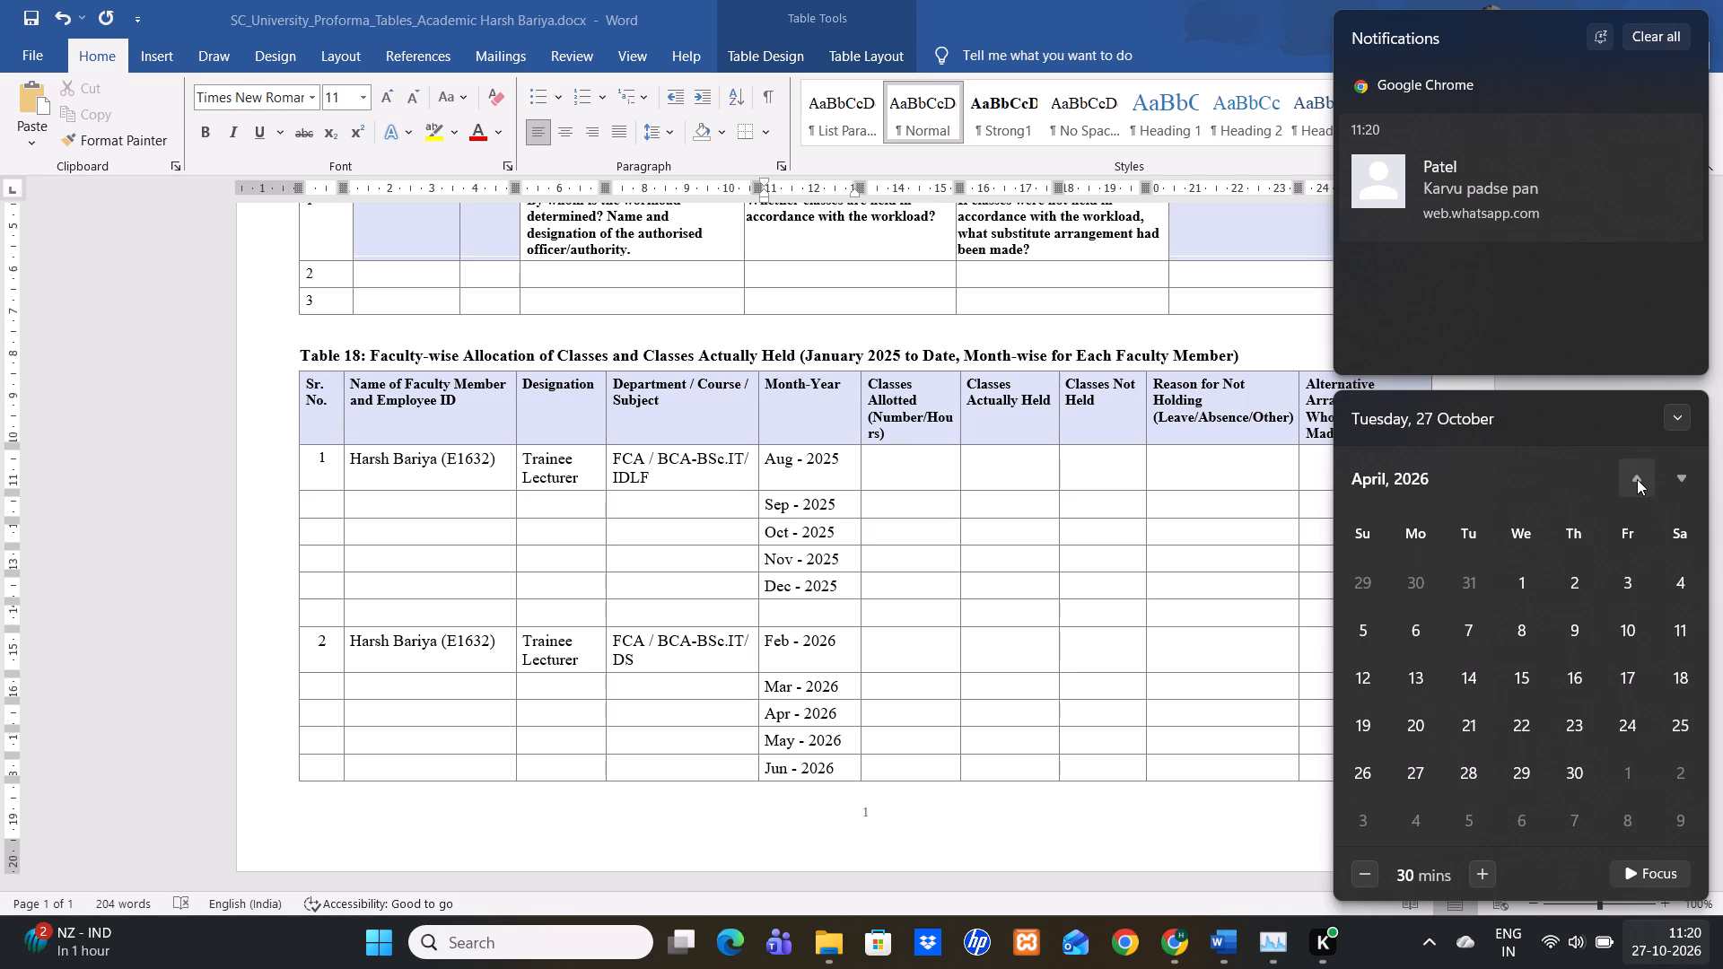
left_click(1637, 479)
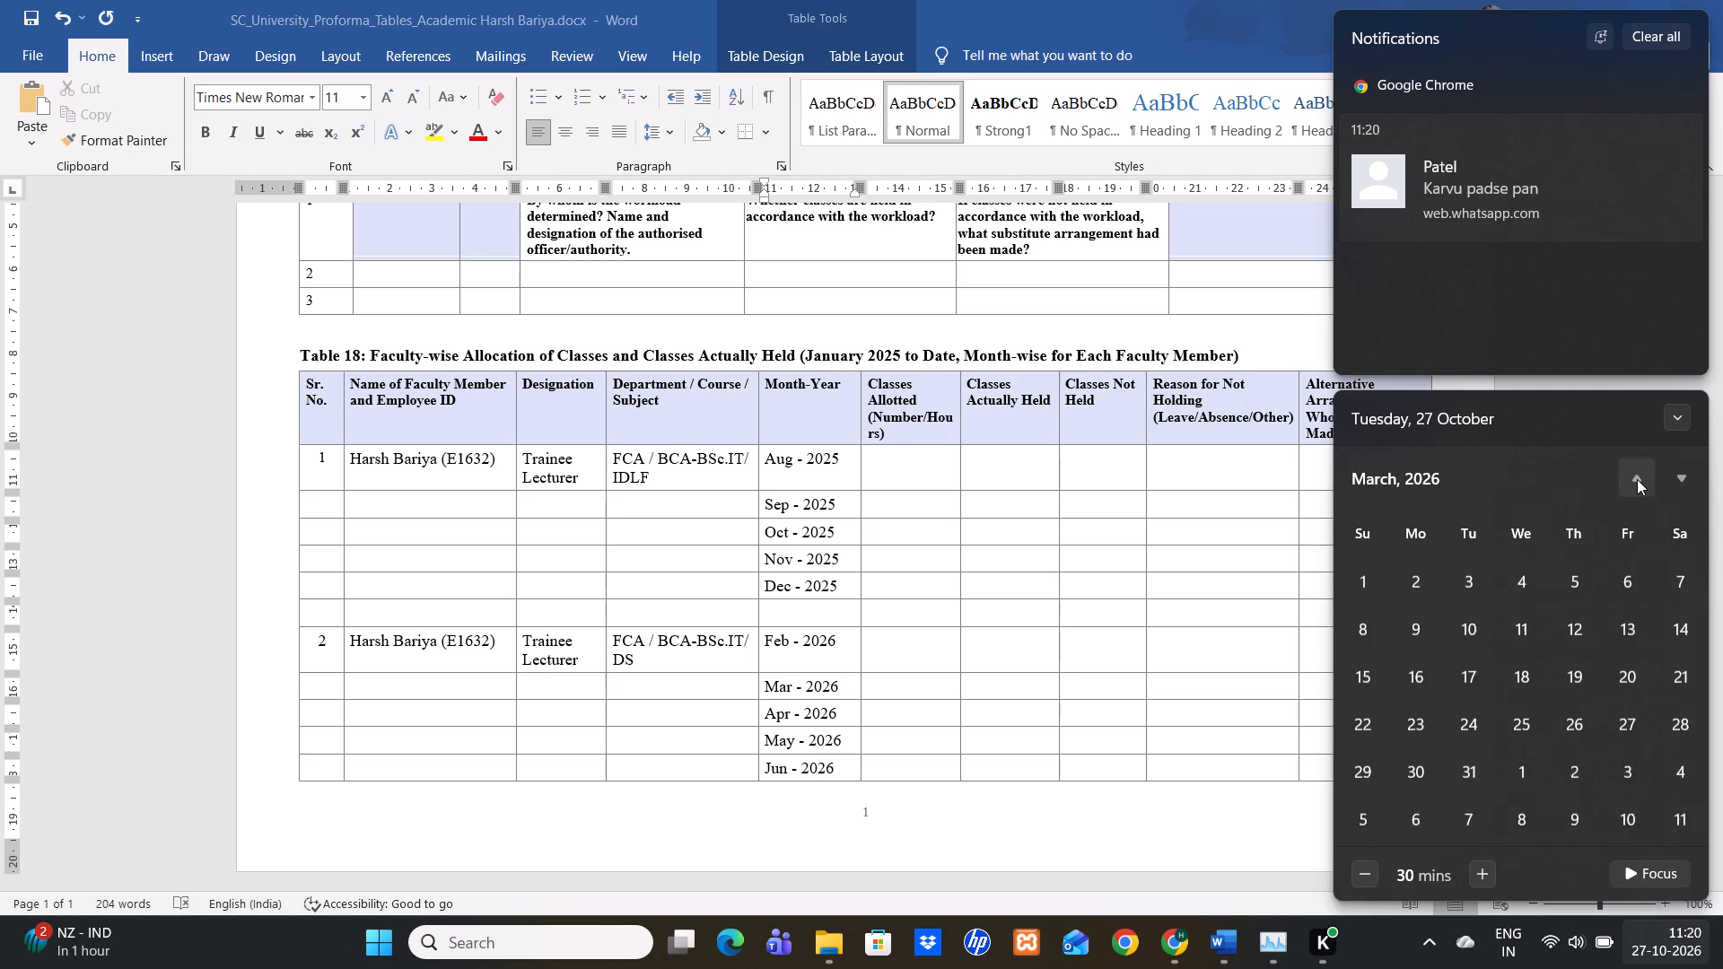
left_click(1637, 479)
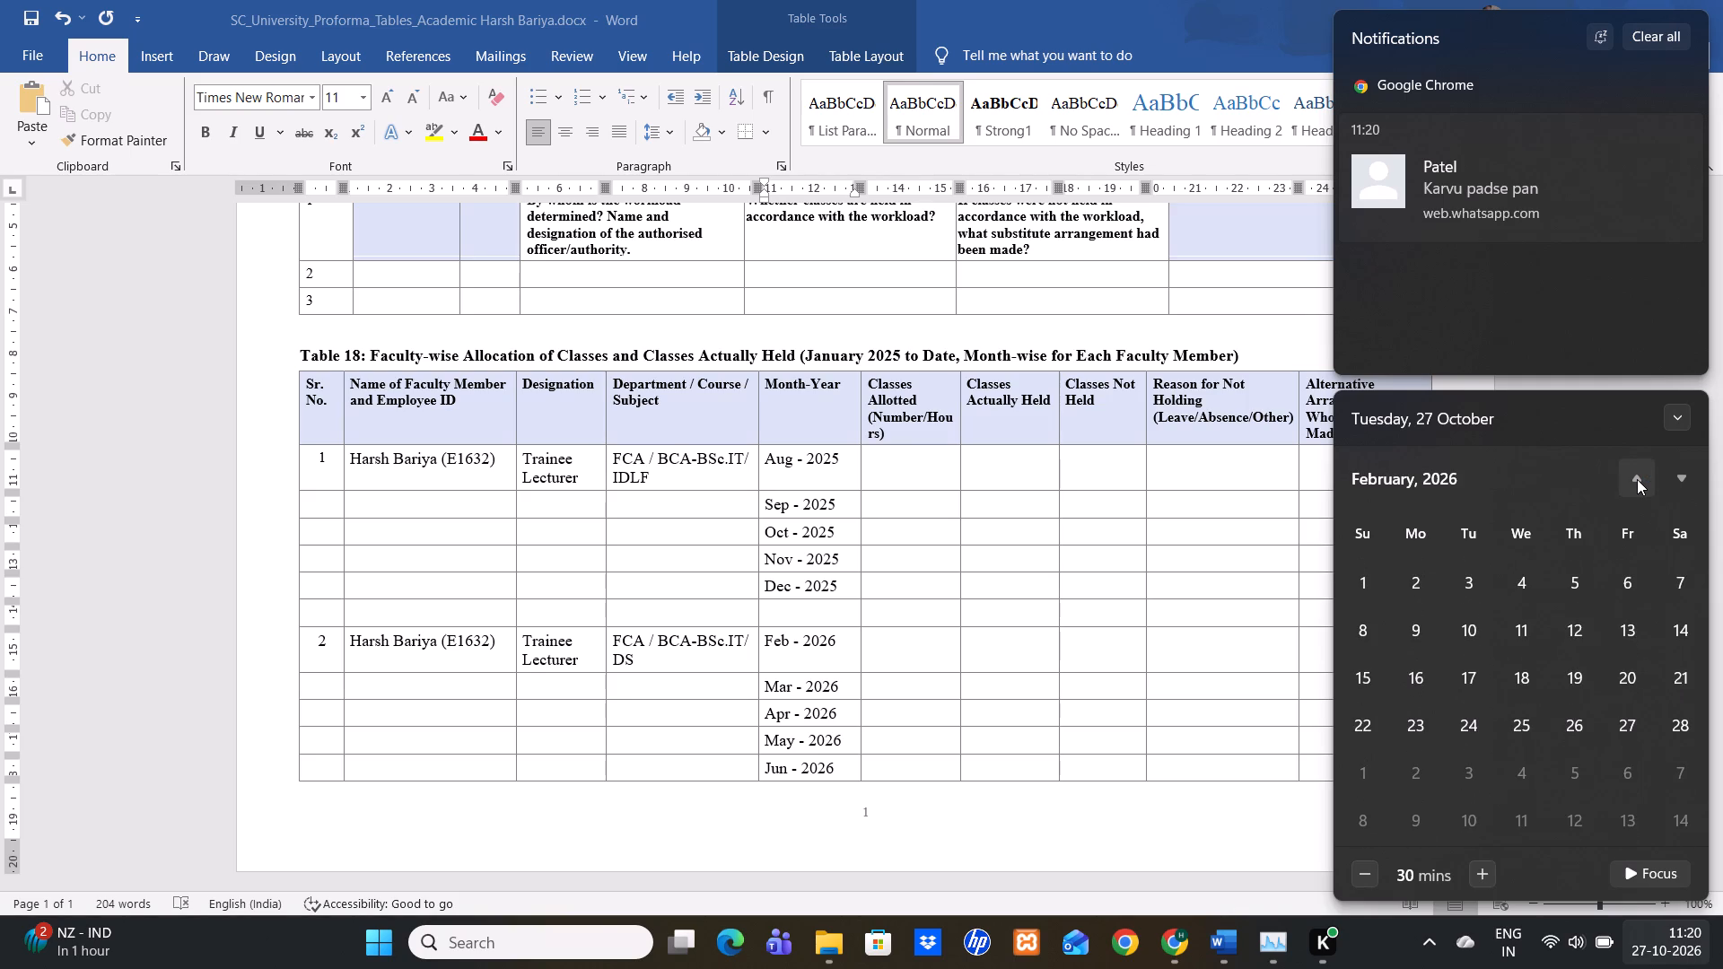
left_click(1677, 481)
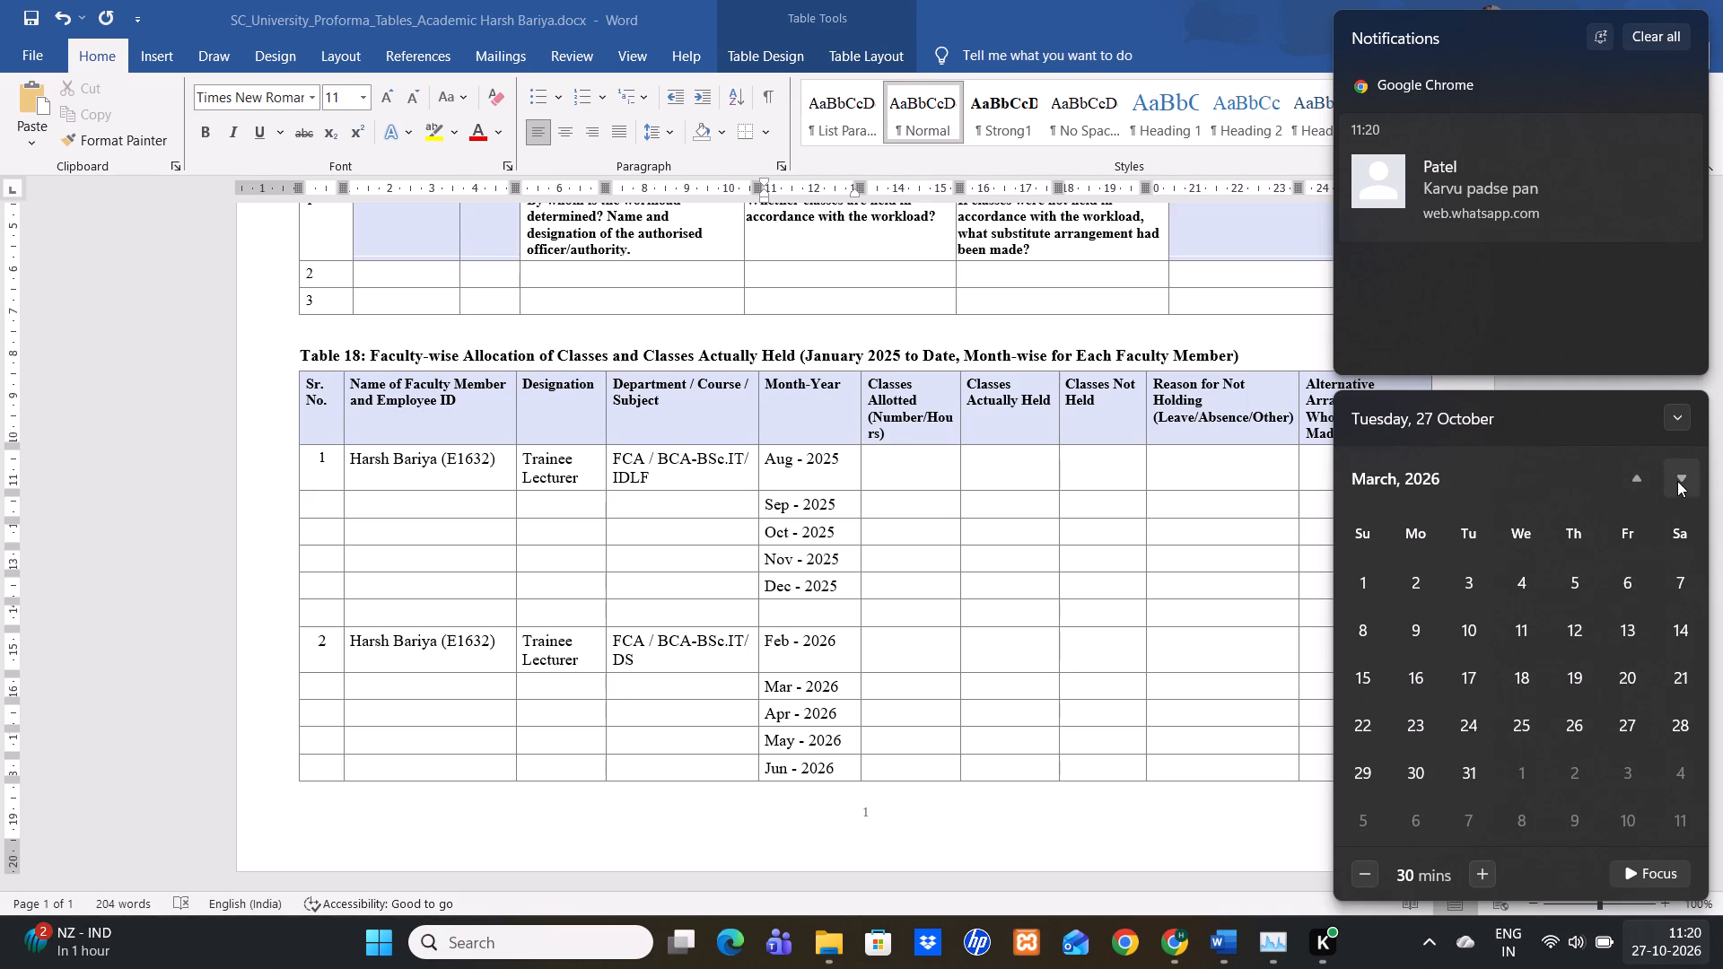
left_click(1677, 481)
left_click(1677, 481)
left_click(1677, 481)
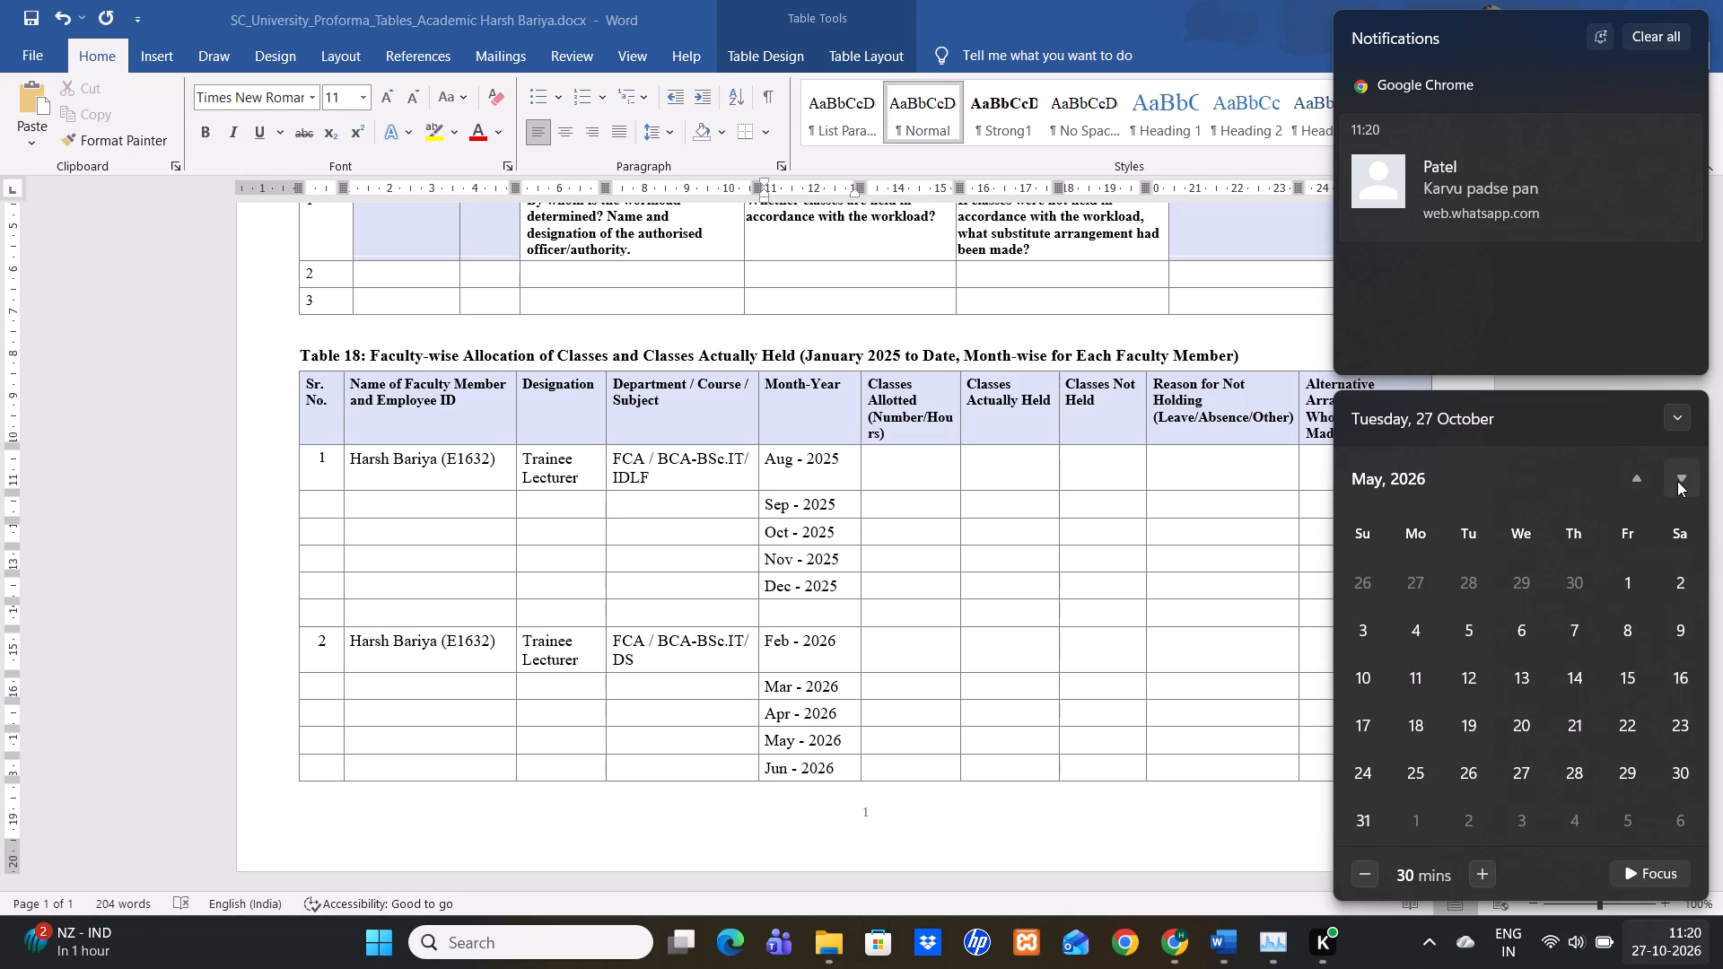
Spell out Jun and Apr in Table 18's Month-Year column as June - 2026 and April - 2026.
double_click(792, 768)
left_click(789, 767)
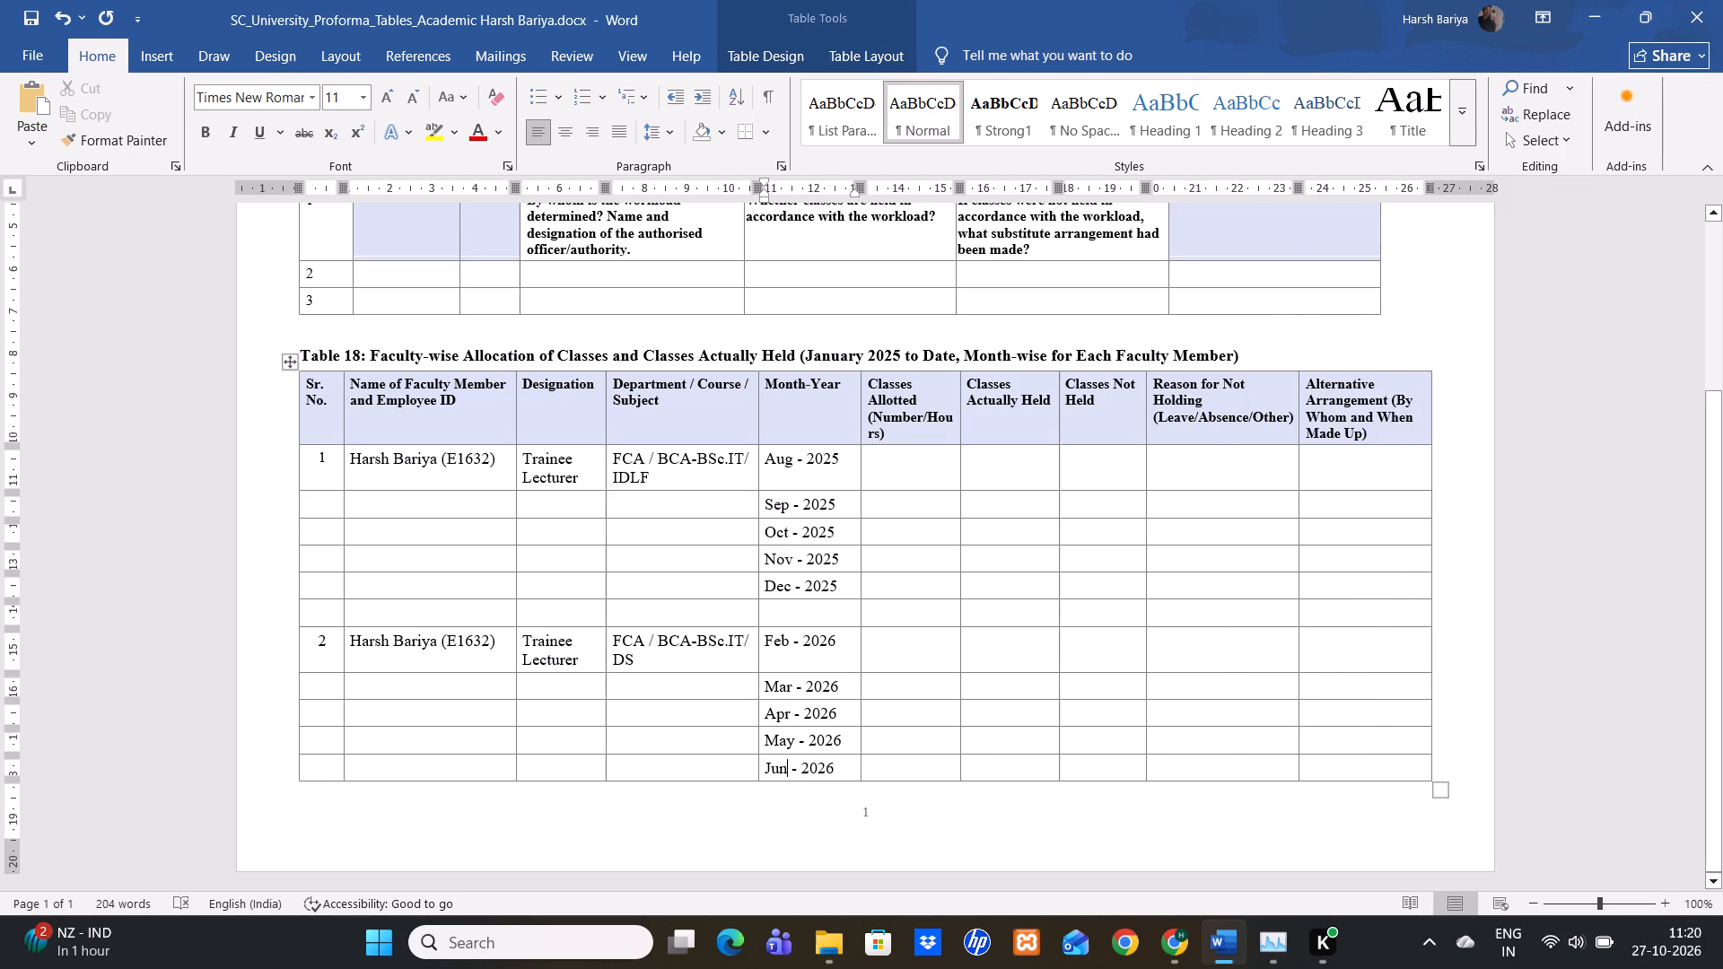
key("e")
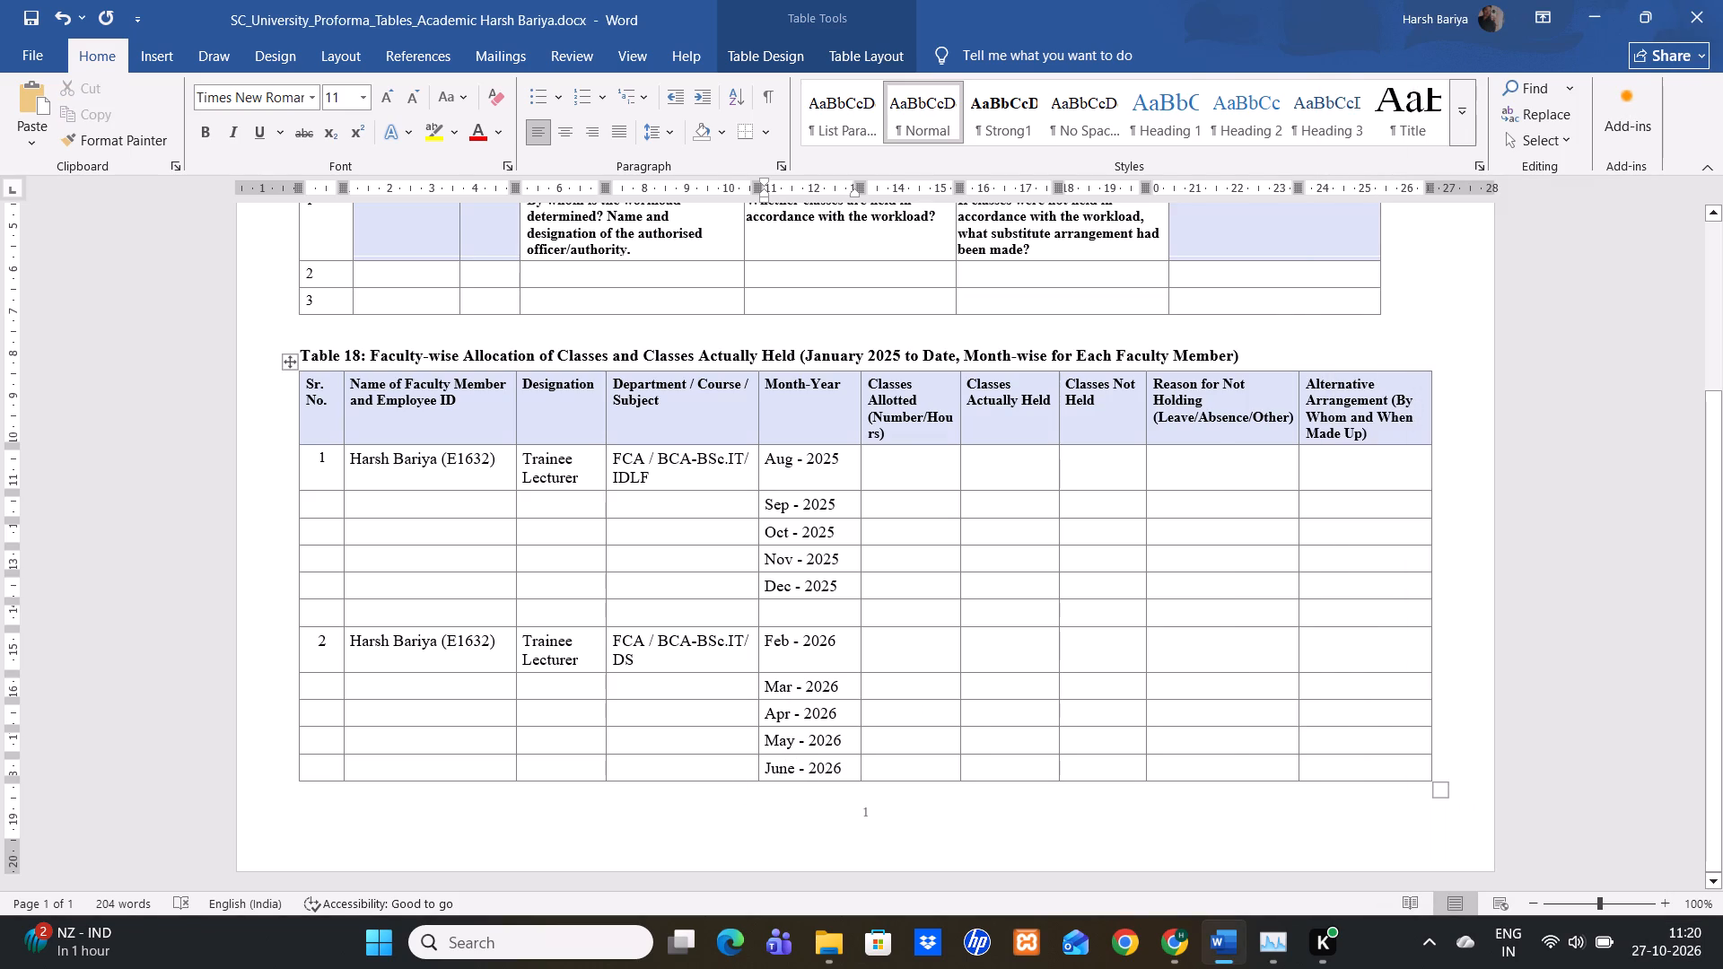
left_click(791, 719)
type("il")
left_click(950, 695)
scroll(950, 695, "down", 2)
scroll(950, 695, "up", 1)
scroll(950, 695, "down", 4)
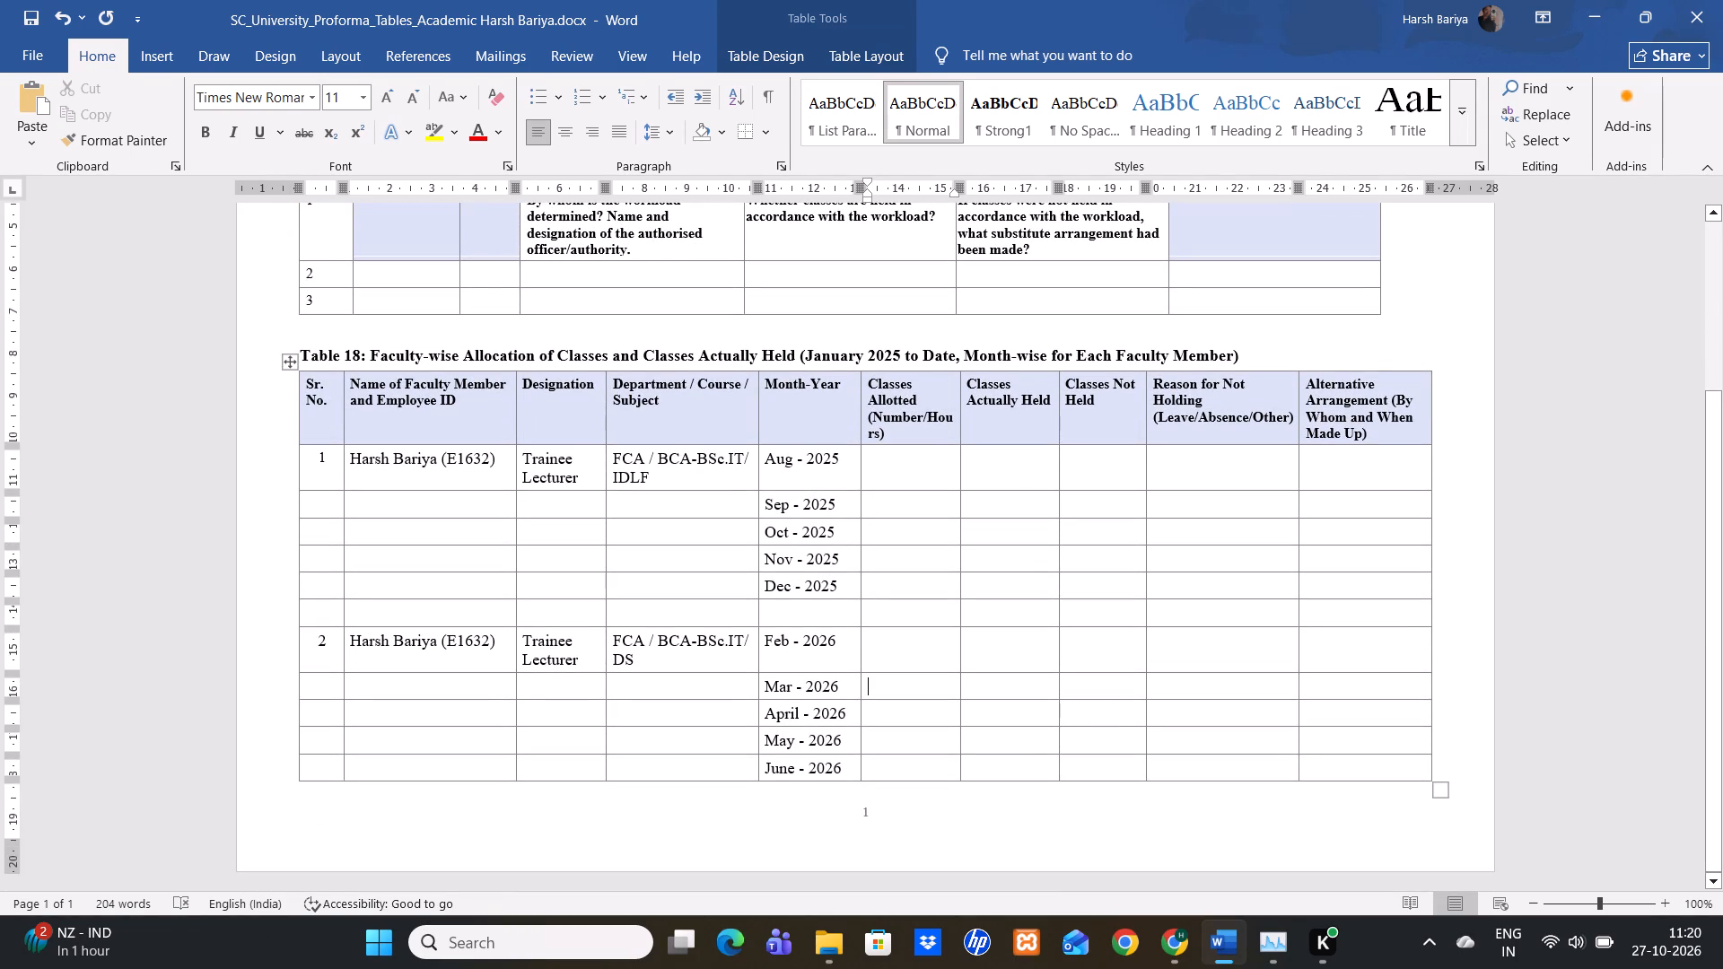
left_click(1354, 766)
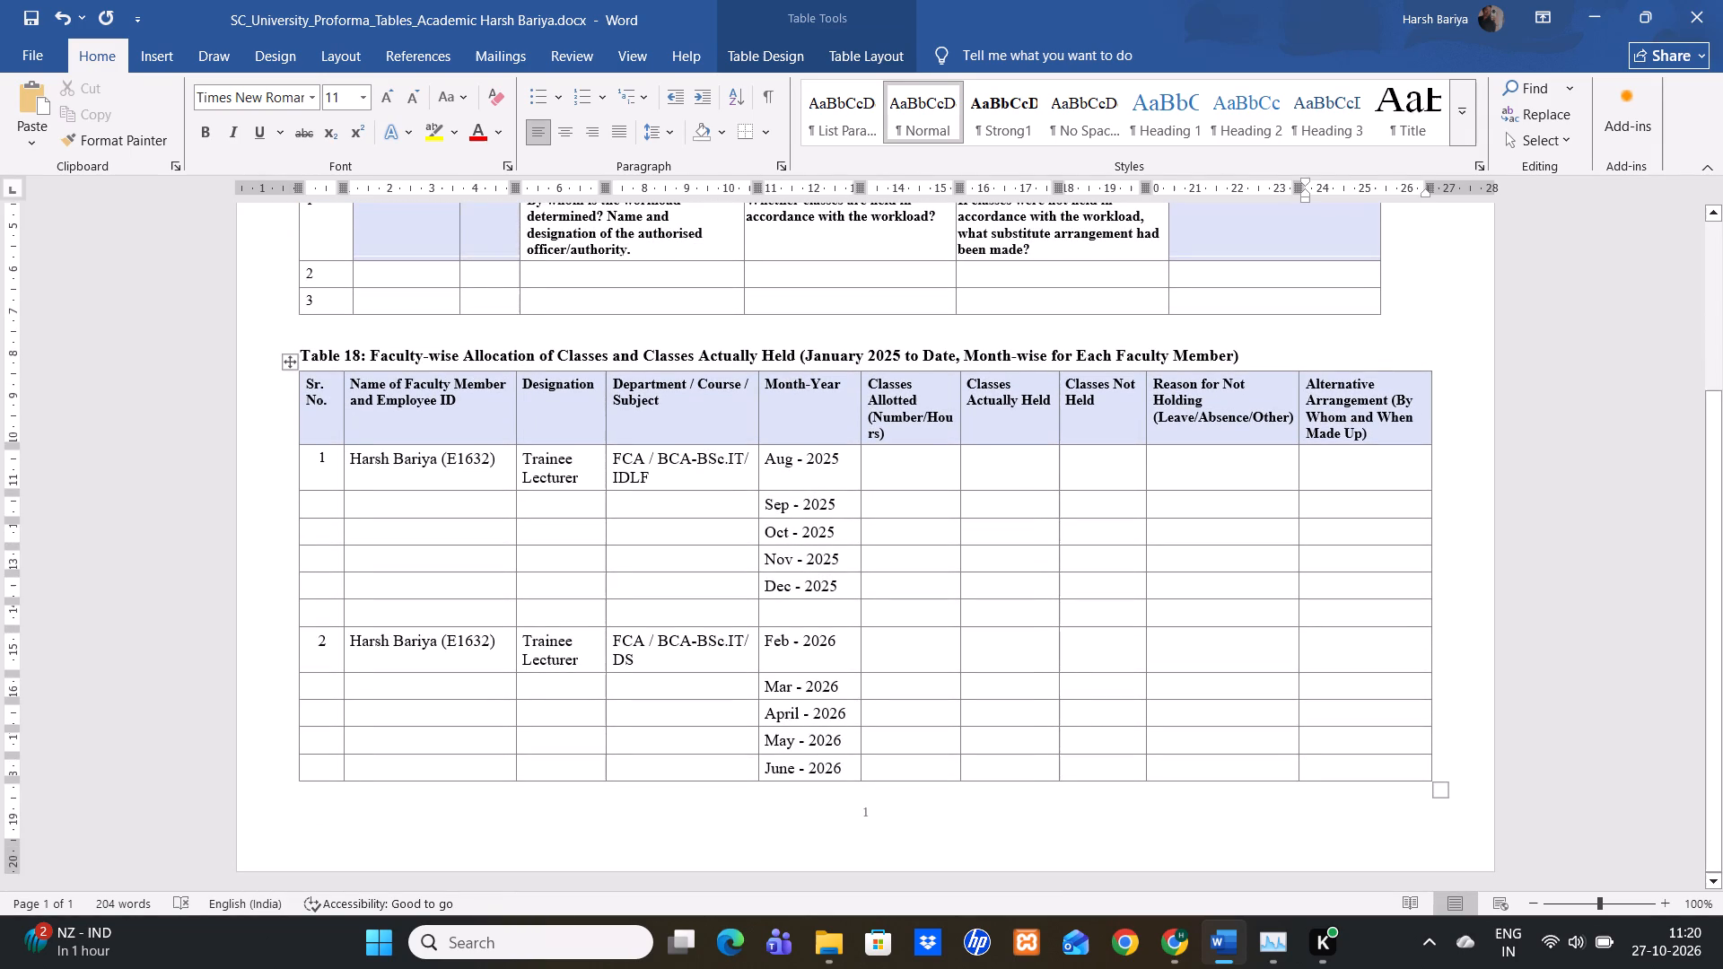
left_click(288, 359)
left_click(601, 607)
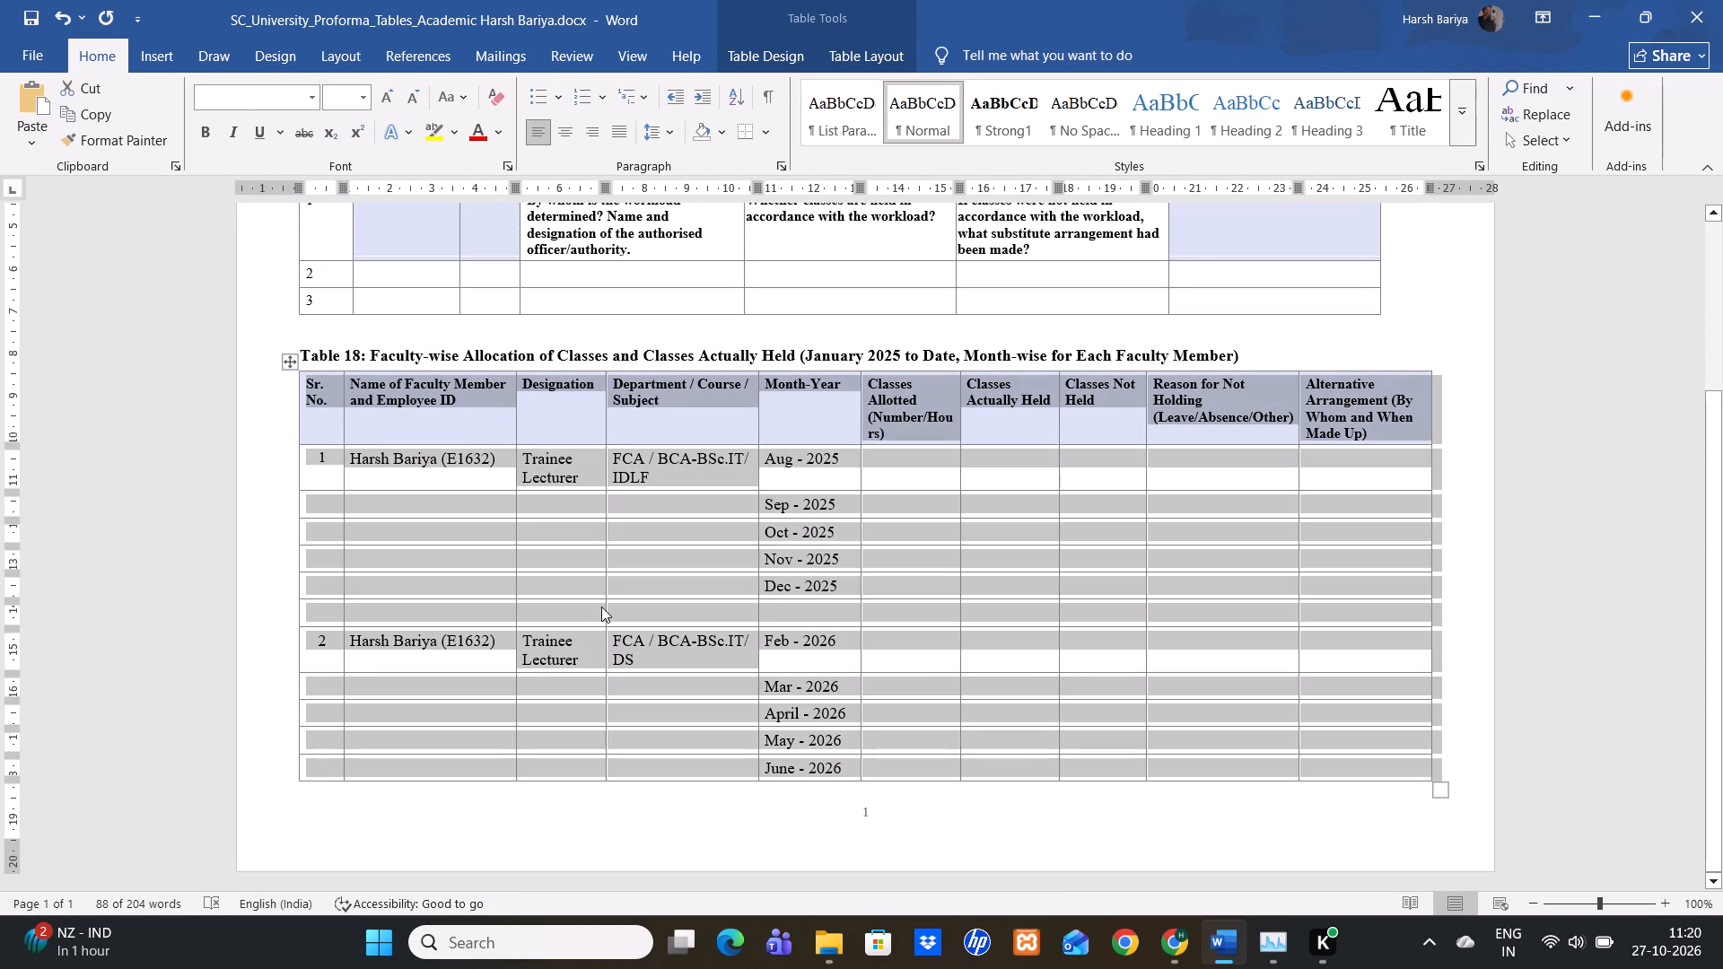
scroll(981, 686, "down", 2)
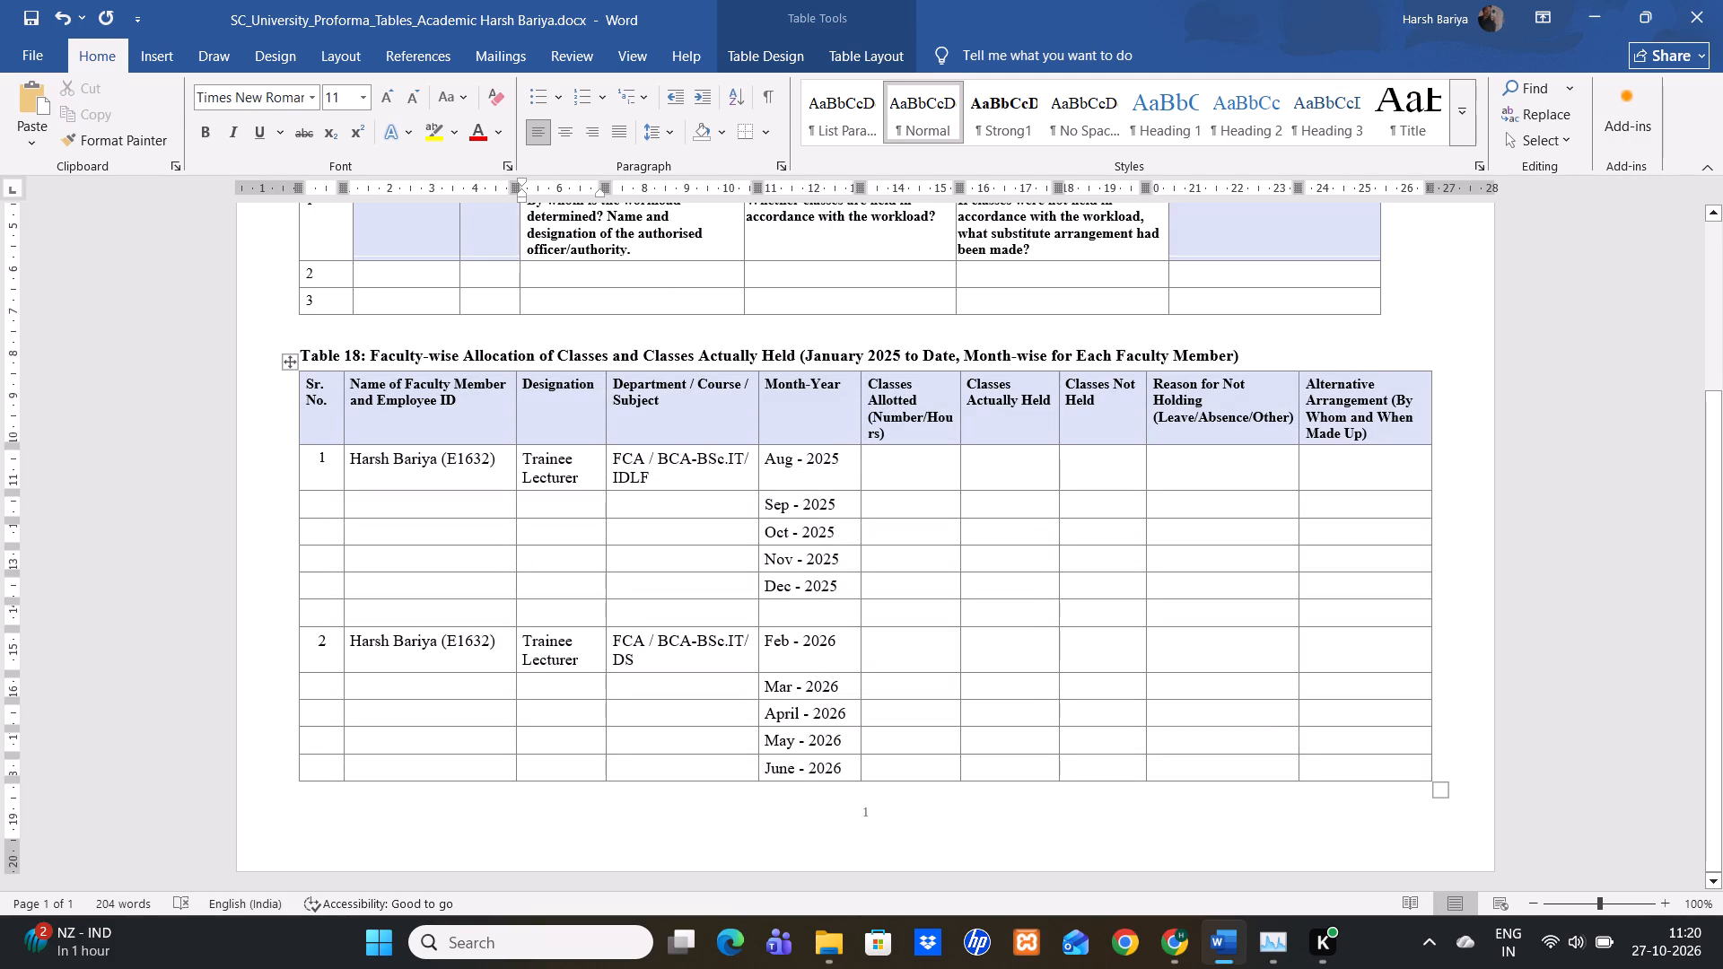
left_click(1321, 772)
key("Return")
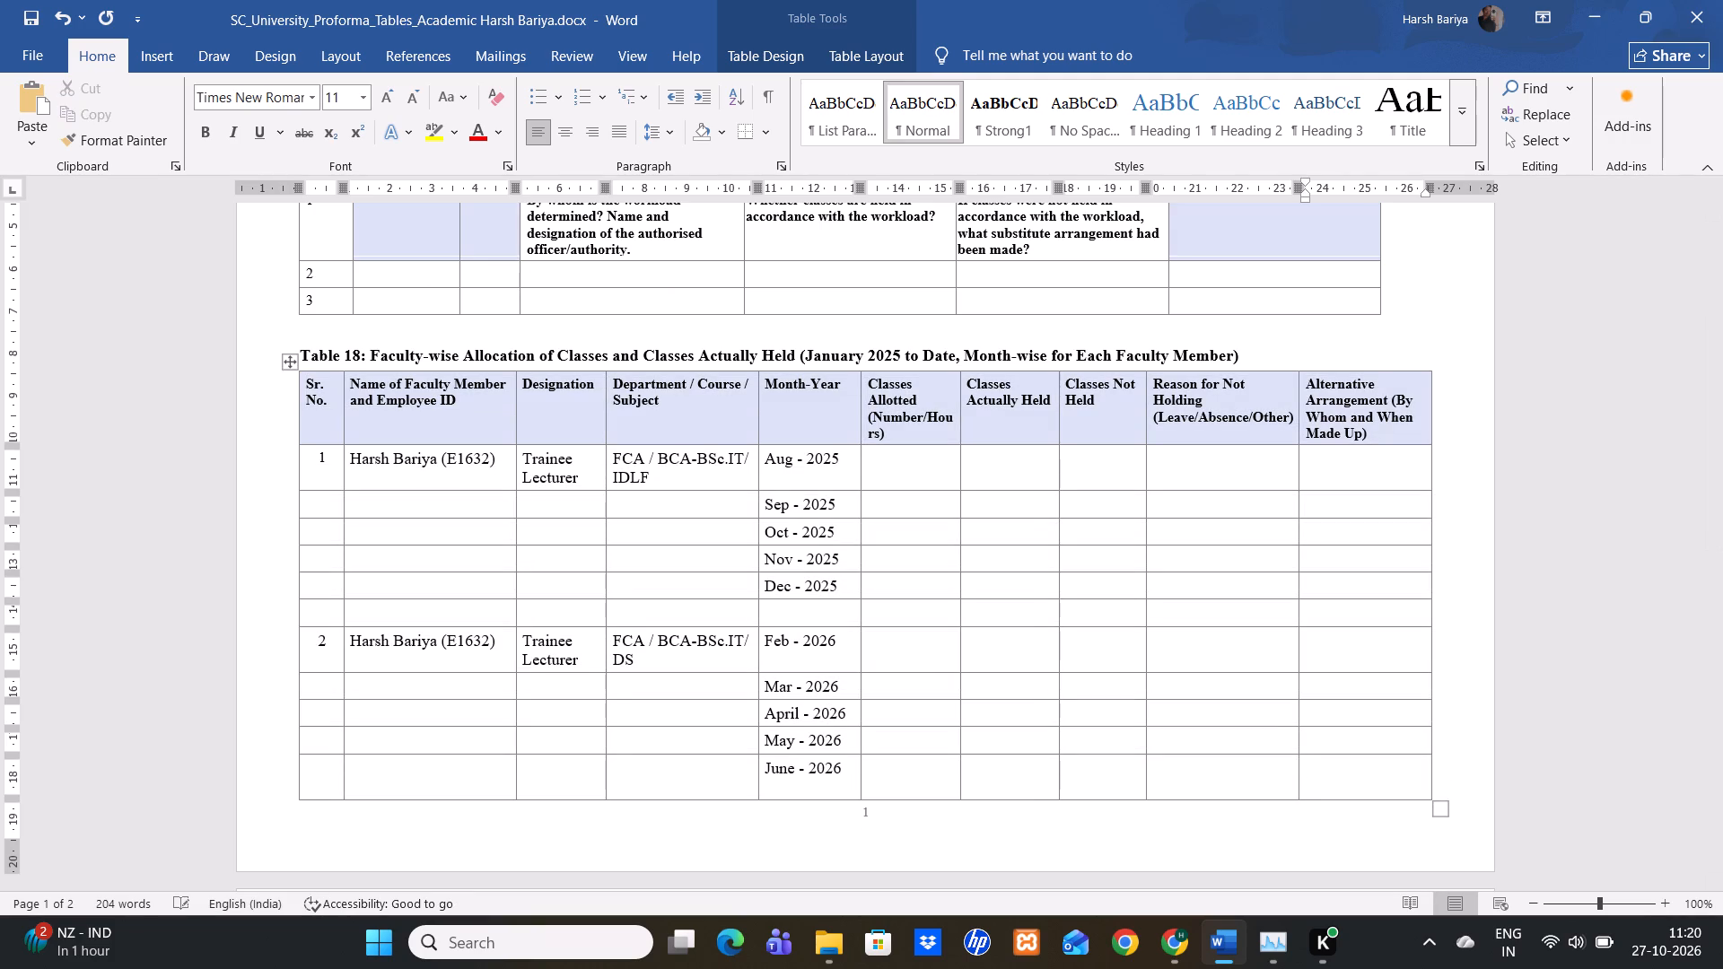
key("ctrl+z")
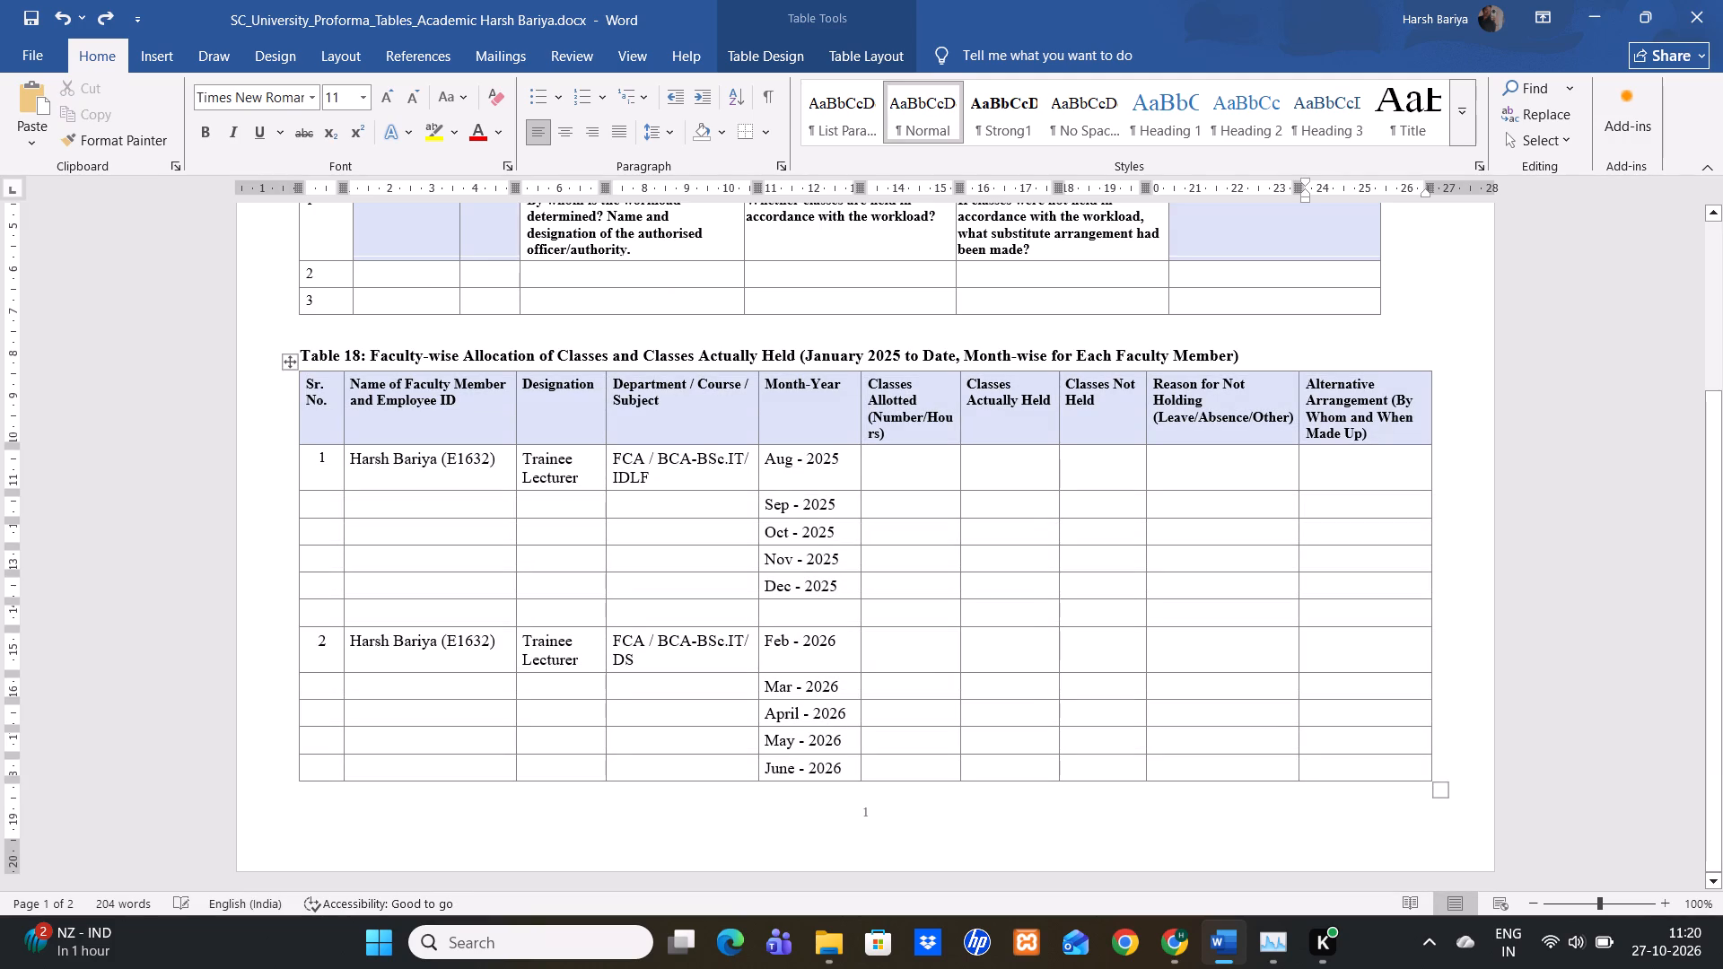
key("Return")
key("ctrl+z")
Add a new row at the end of Table 18, after the June - 2026 row.
key("Tab")
Replace the abbreviation DS with Data Structure in the Department / Course / Subject cell of entry 2.
scroll(1448, 774, "up", 2)
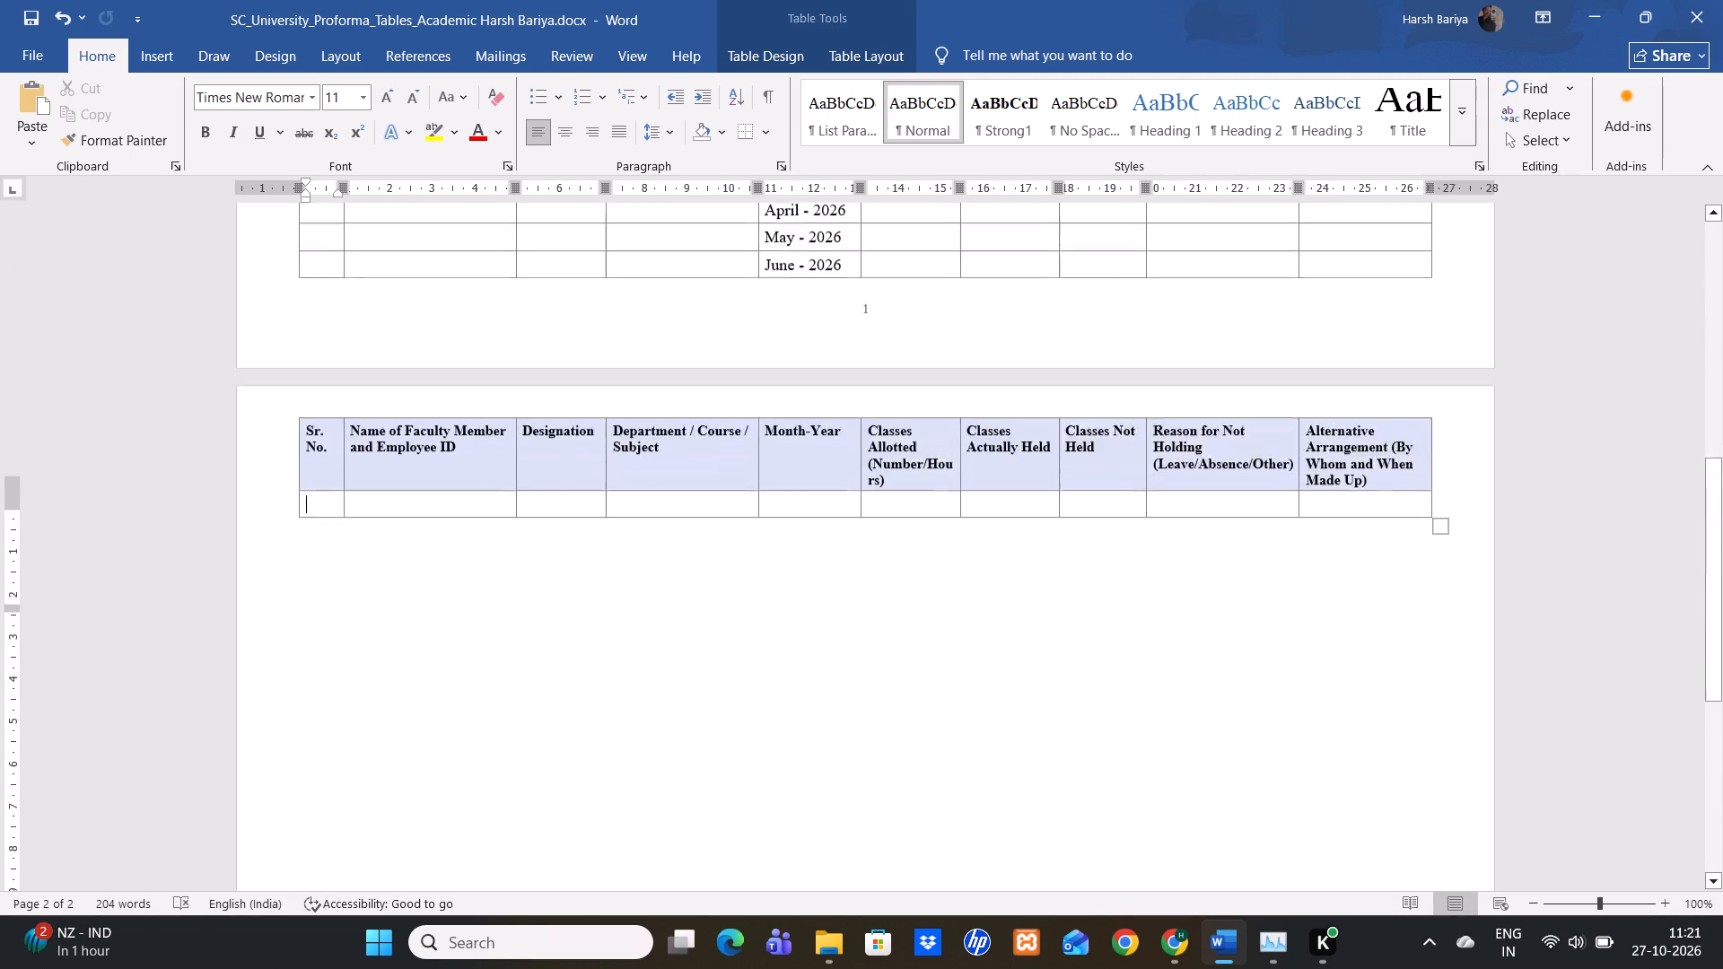
scroll(1448, 774, "up", 3)
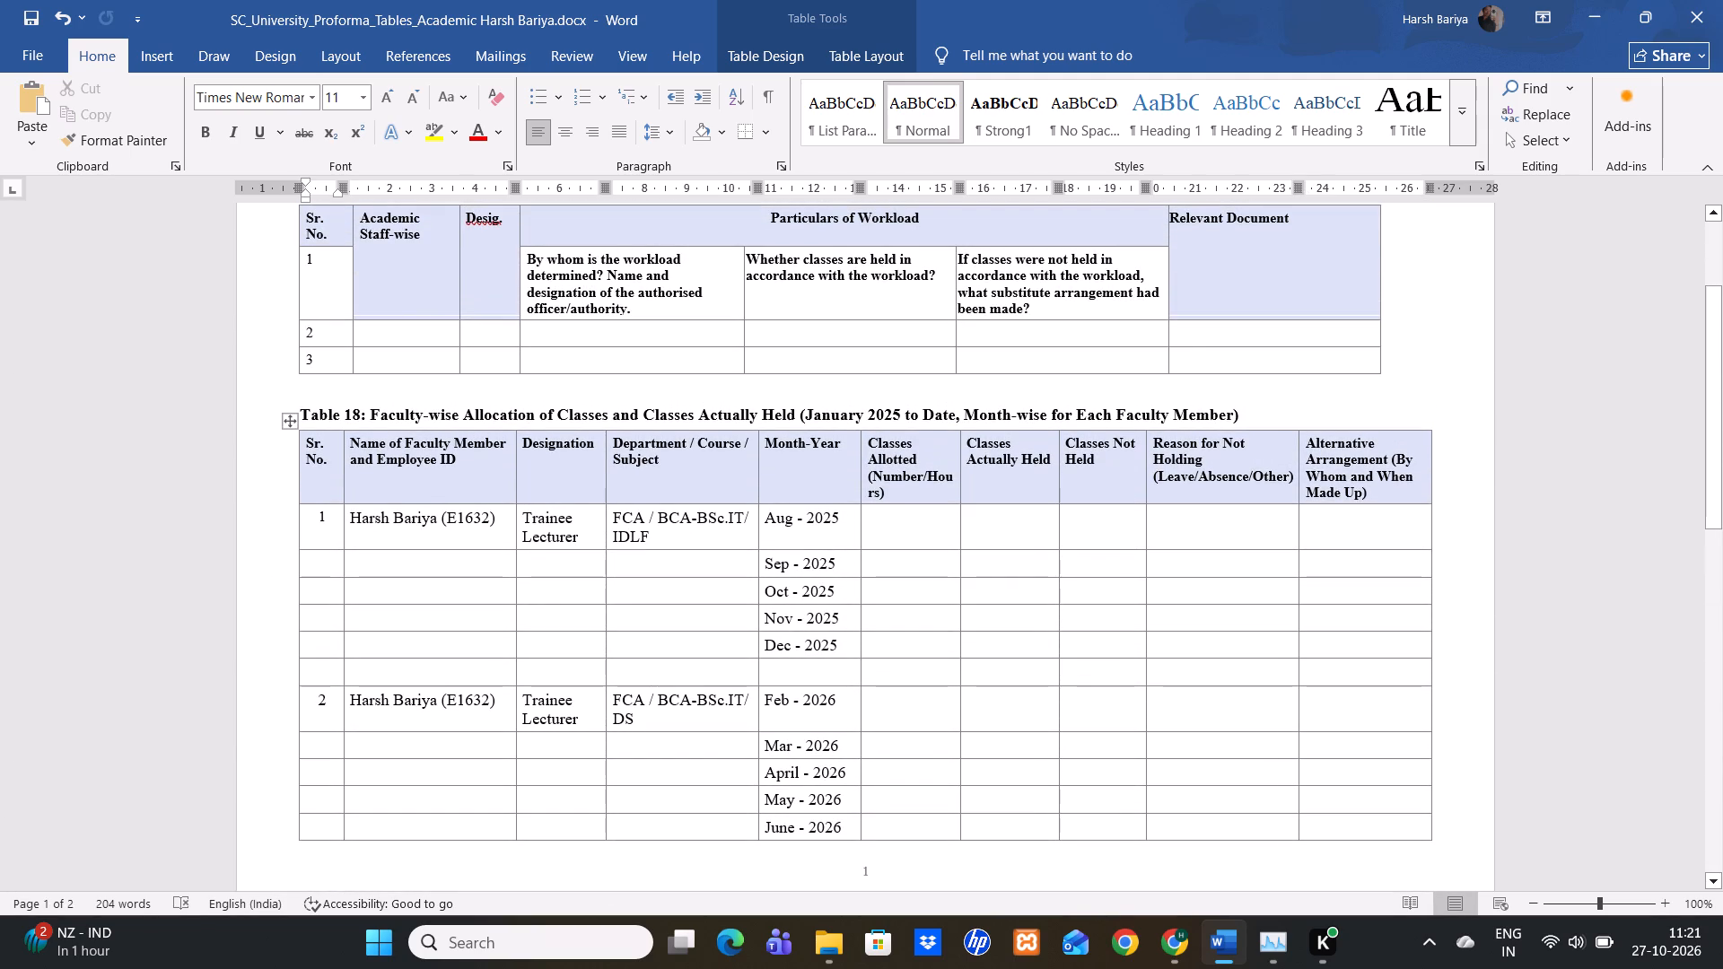
left_click(665, 728)
key("BackSpace")
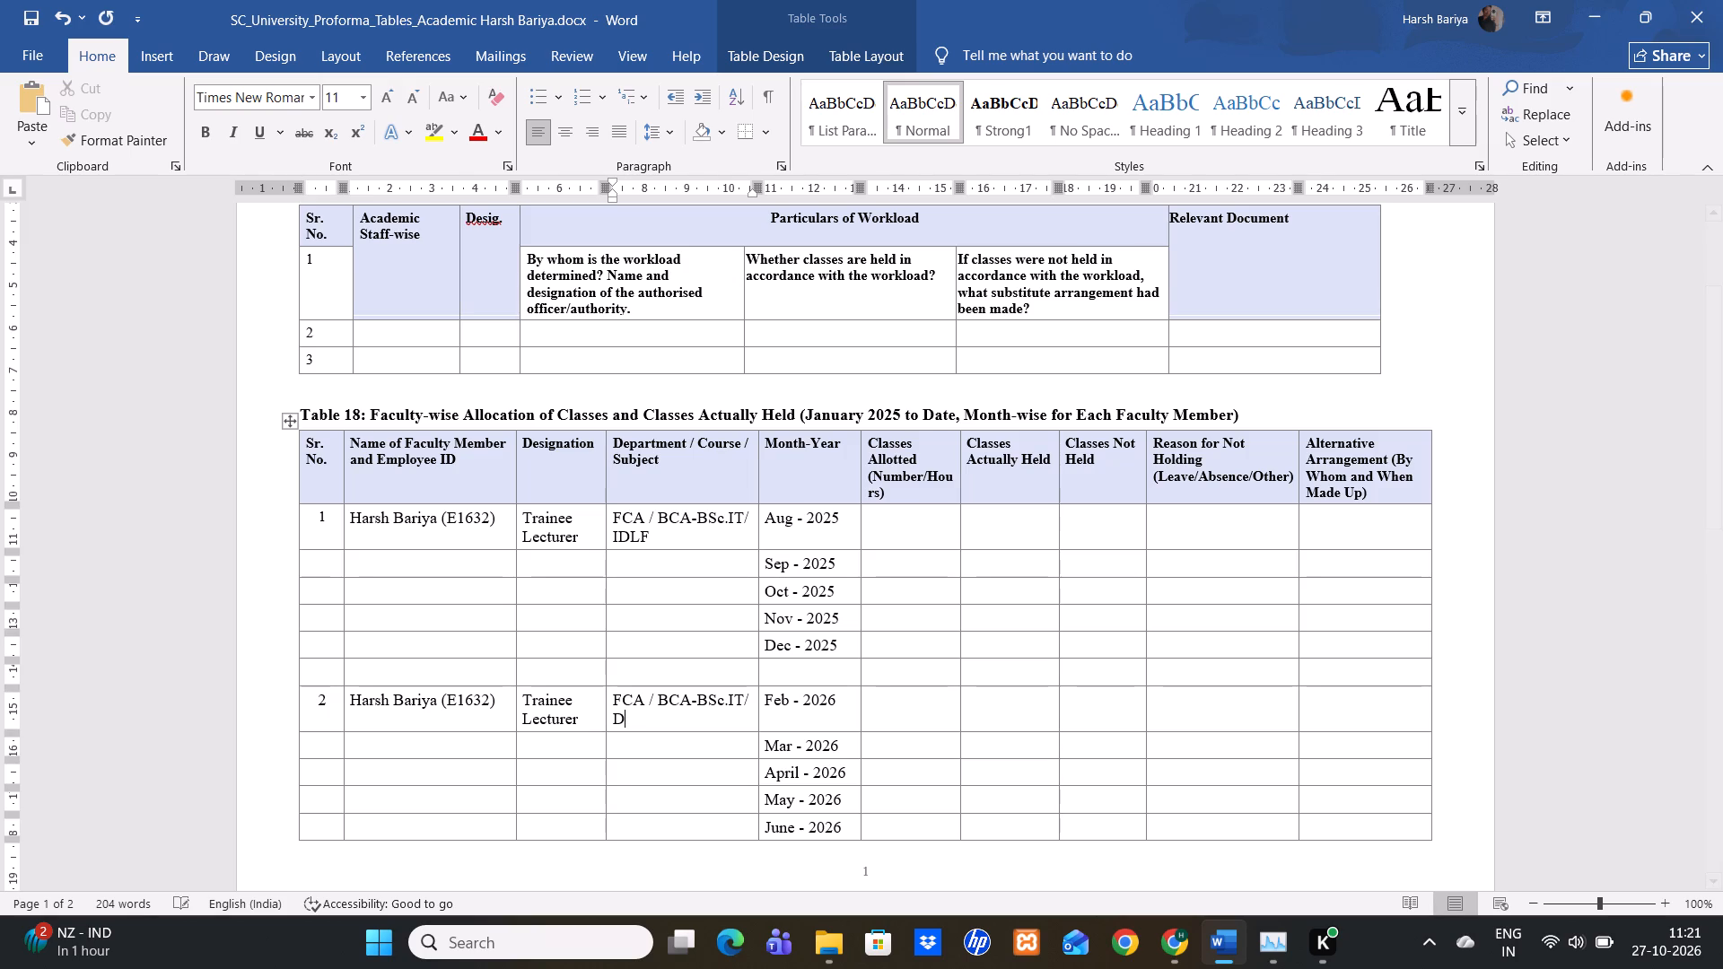
type("ata Structure")
Enter 3 in the Sr. No. cell of the new last row of Table 18 and centre it.
scroll(665, 728, "down", 4)
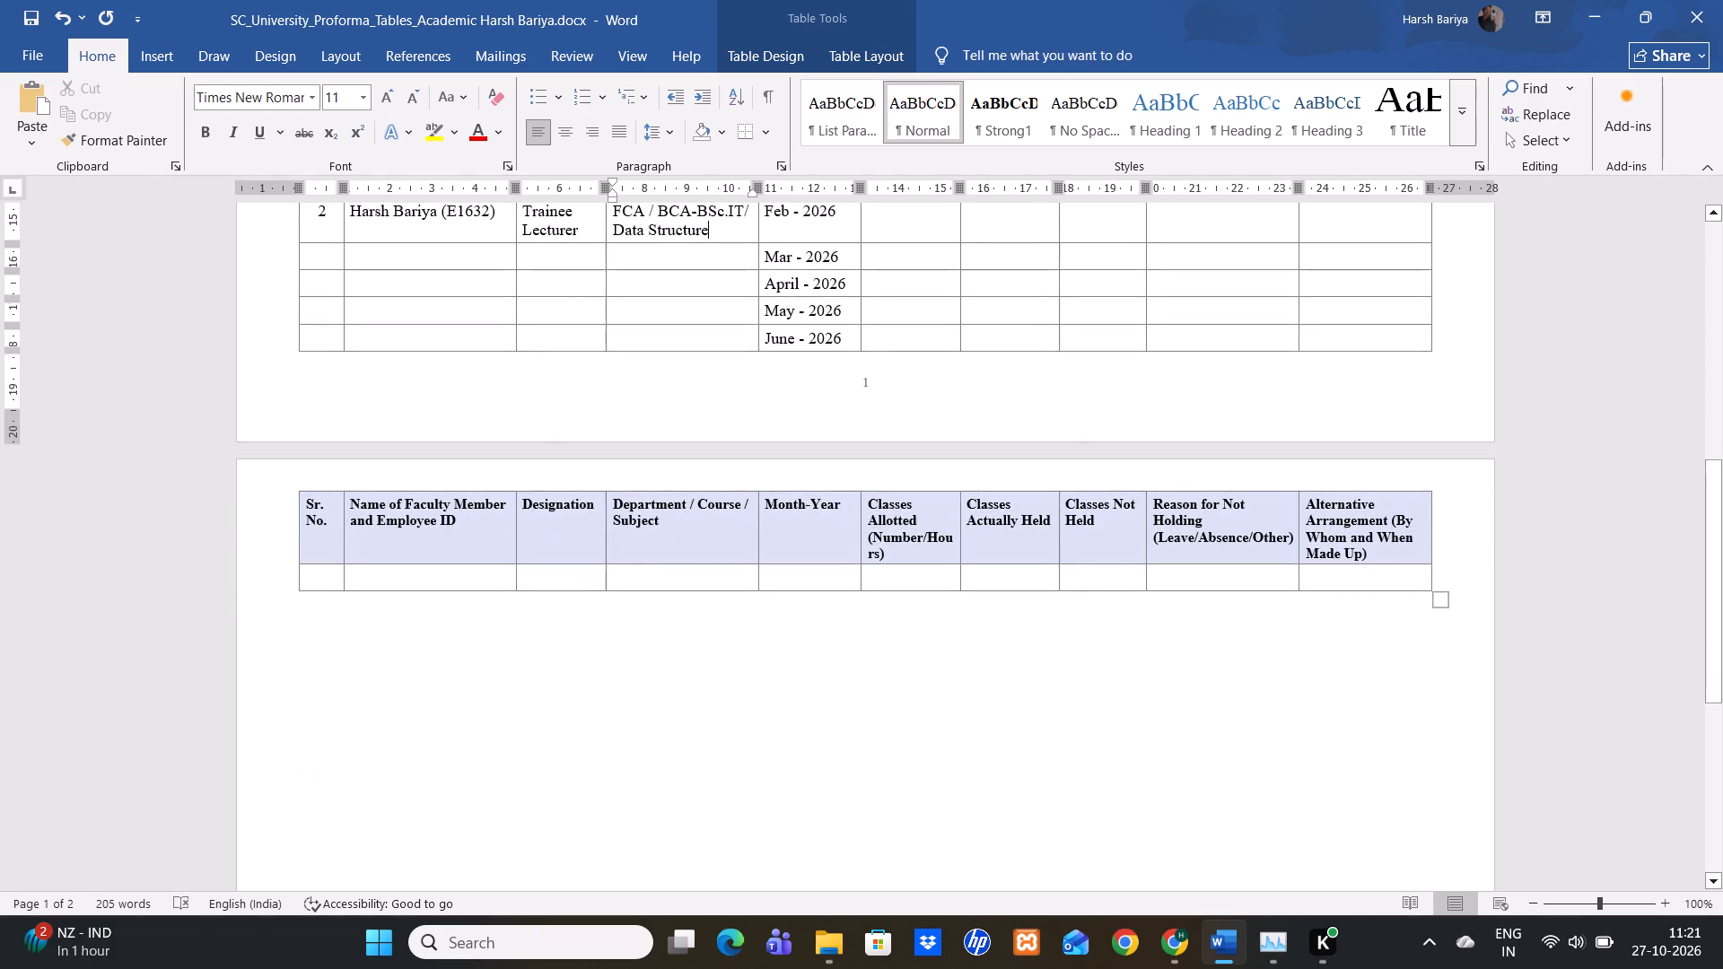
scroll(433, 722, "up", 2)
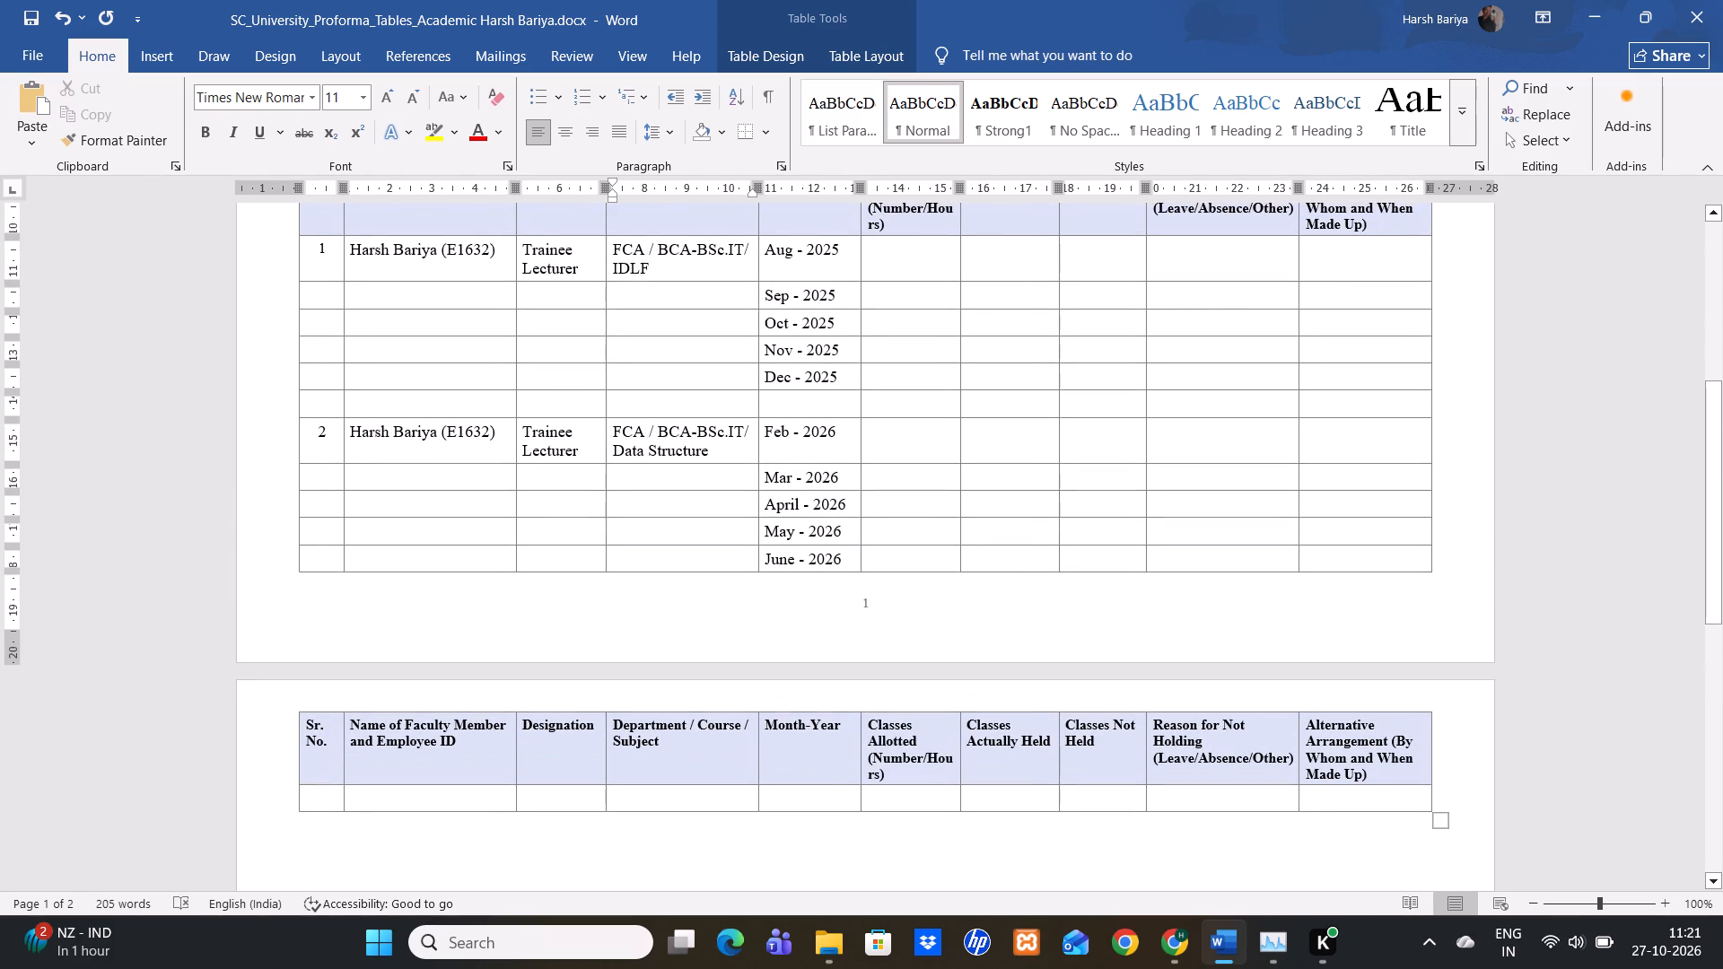
left_click(333, 799)
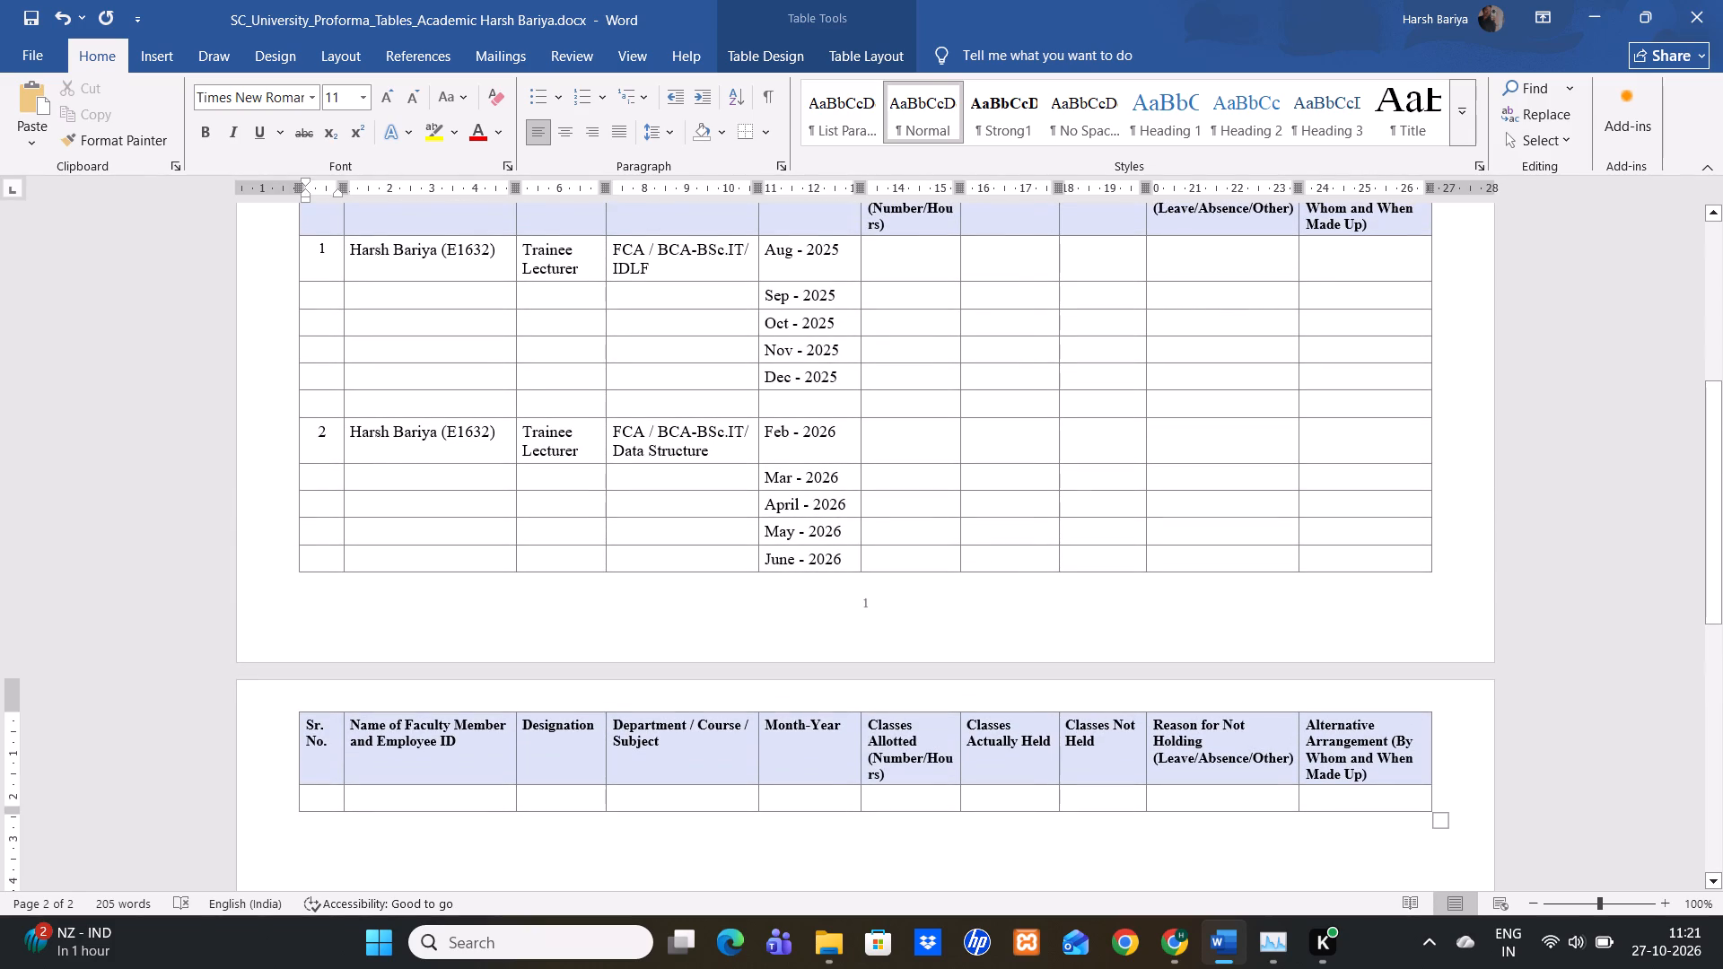
key("3")
key("shift+Left")
key("shift+Left")
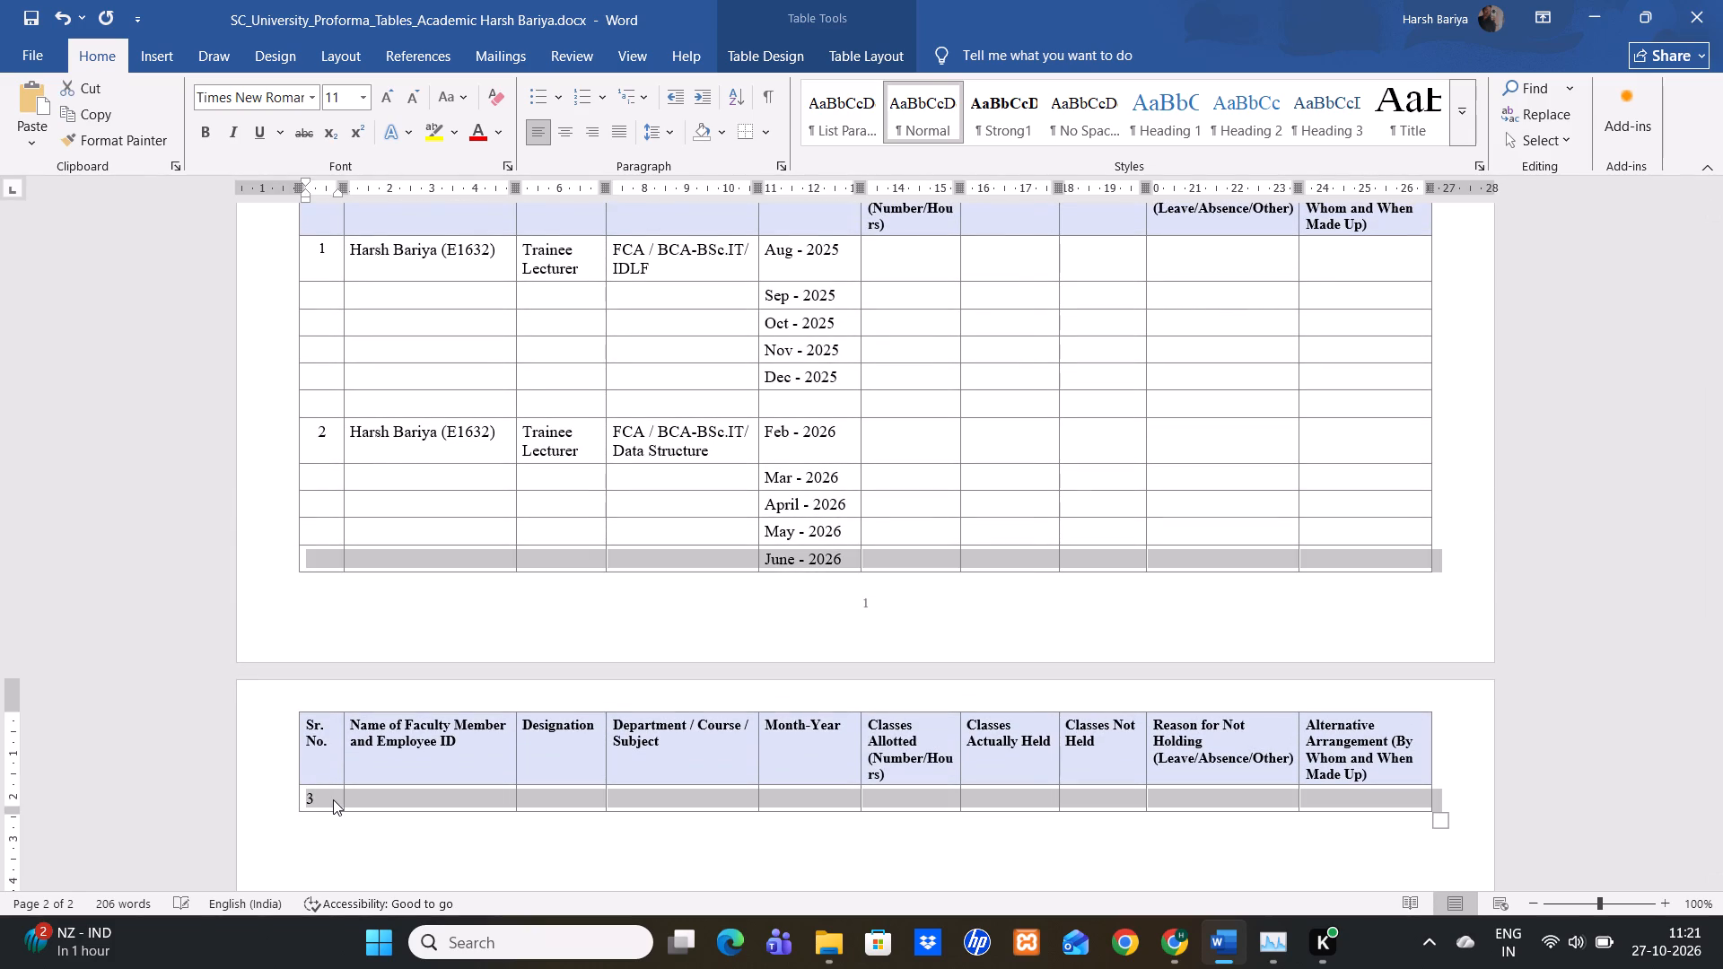
left_click(333, 799)
key("shift+Left")
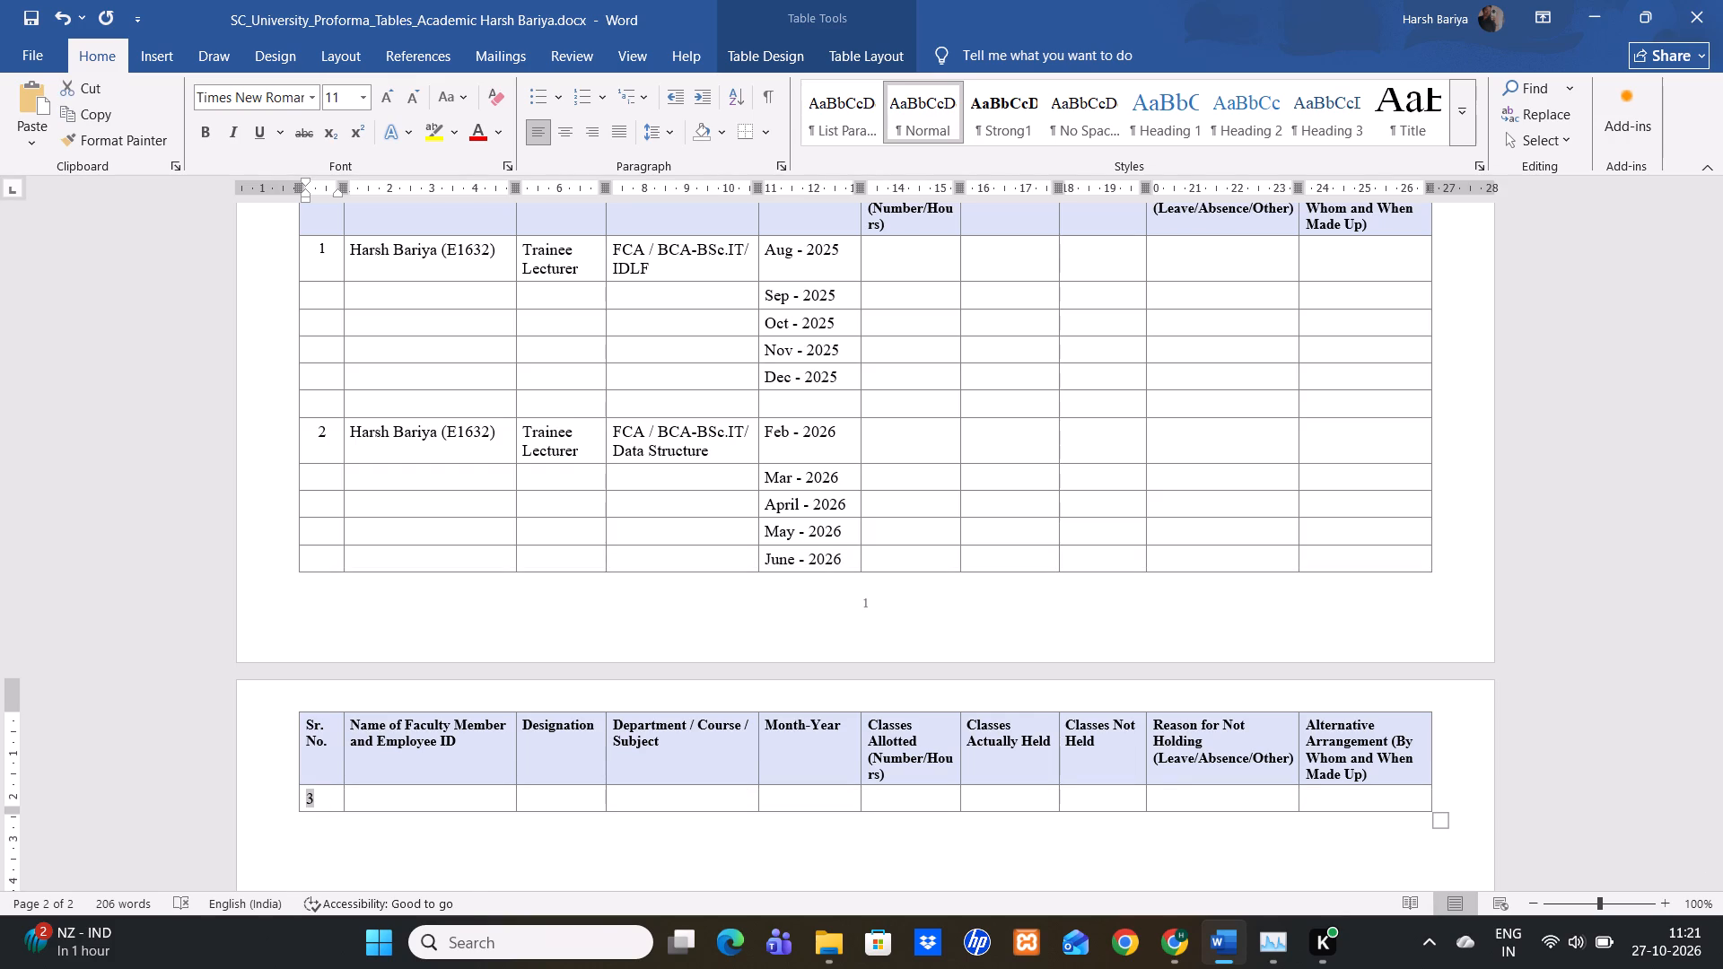
left_click(562, 135)
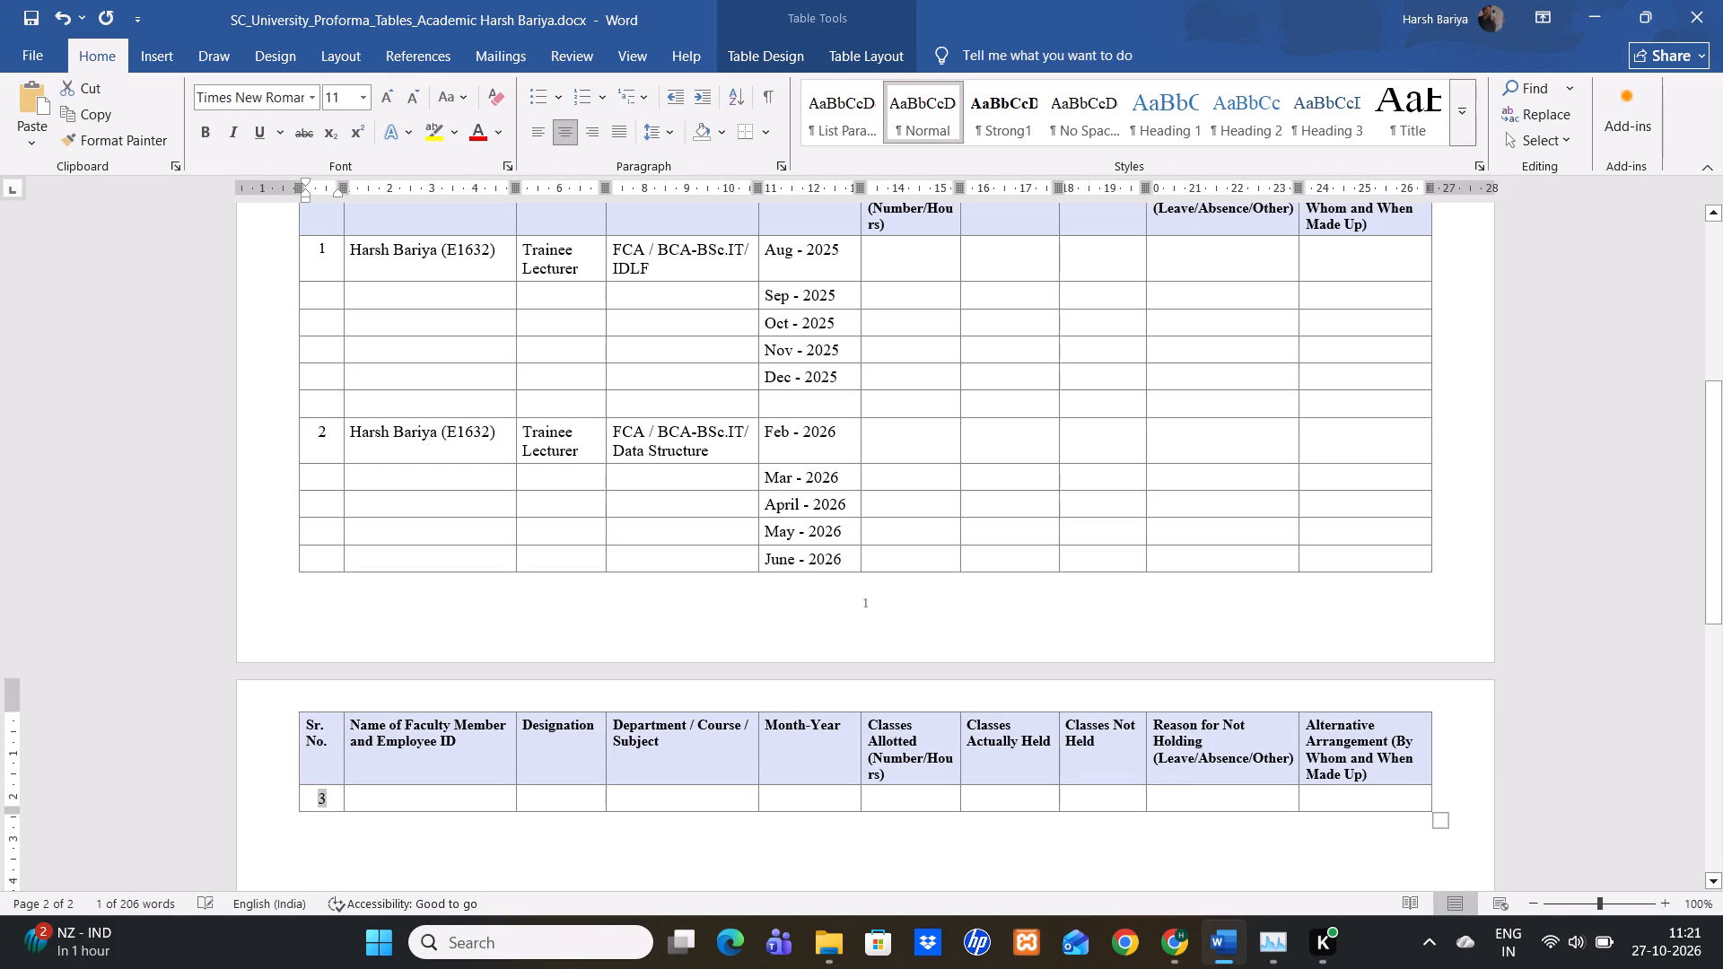
Copy entry 2's faculty name and ID, designation and department/course/subject cells into the row of entry 3.
left_click_drag(356, 437, 661, 429)
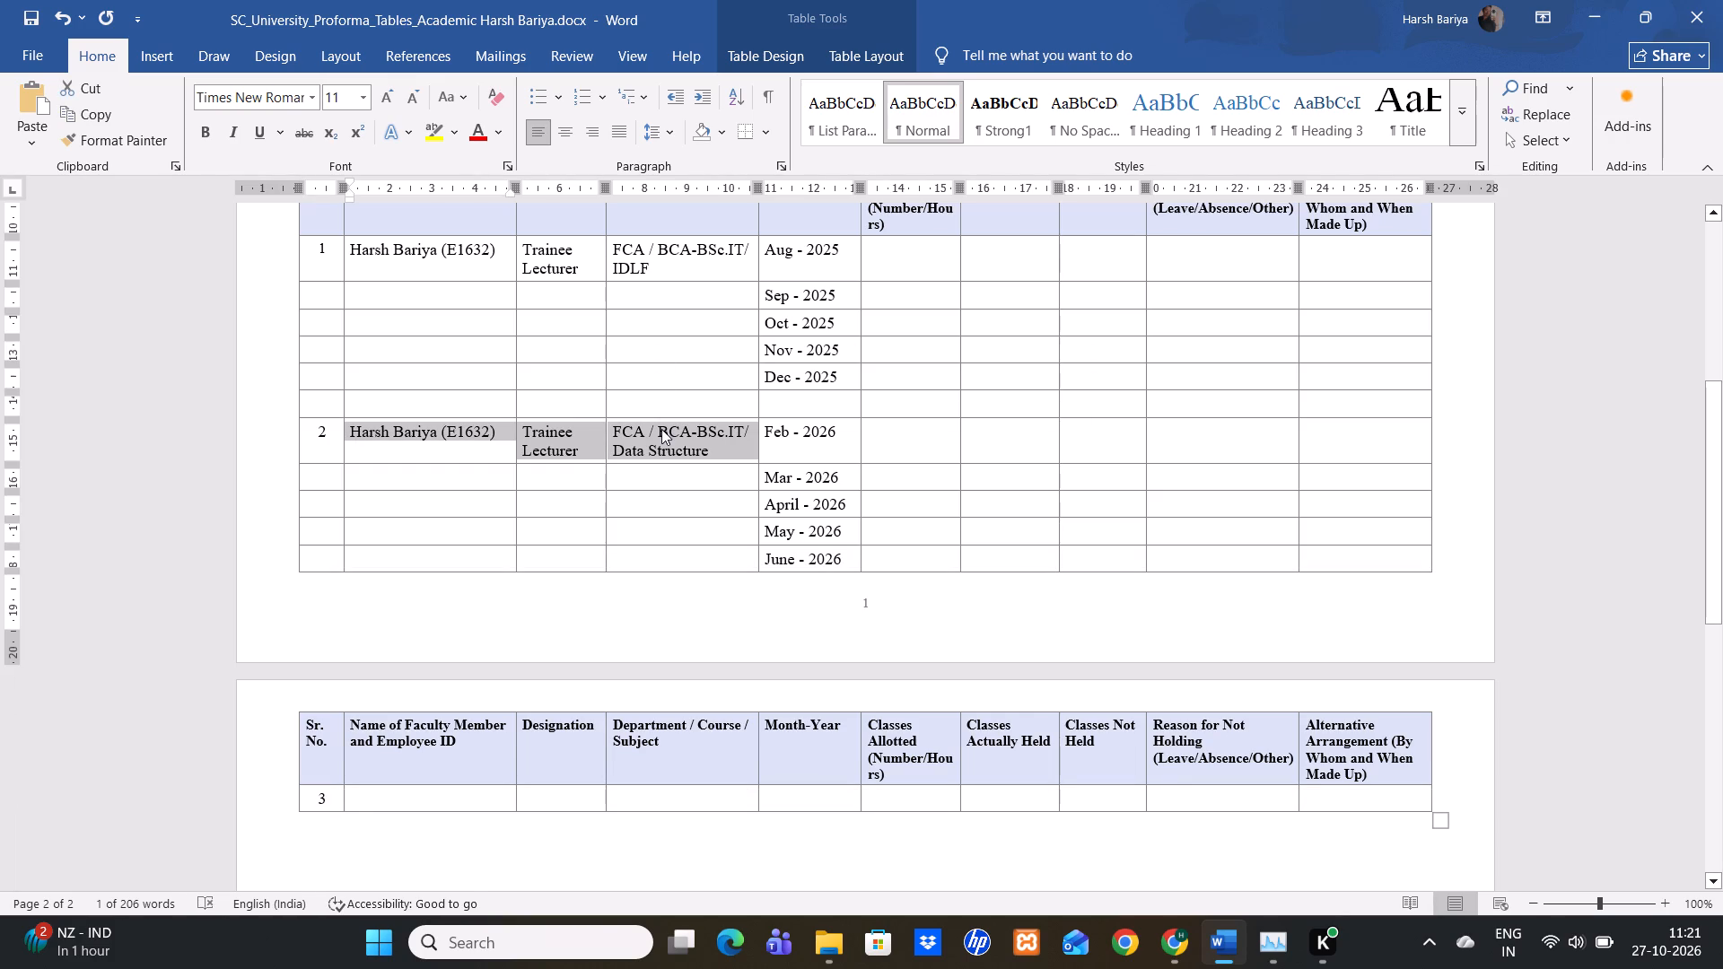
key("ctrl+c")
left_click(468, 802)
key("ctrl+v")
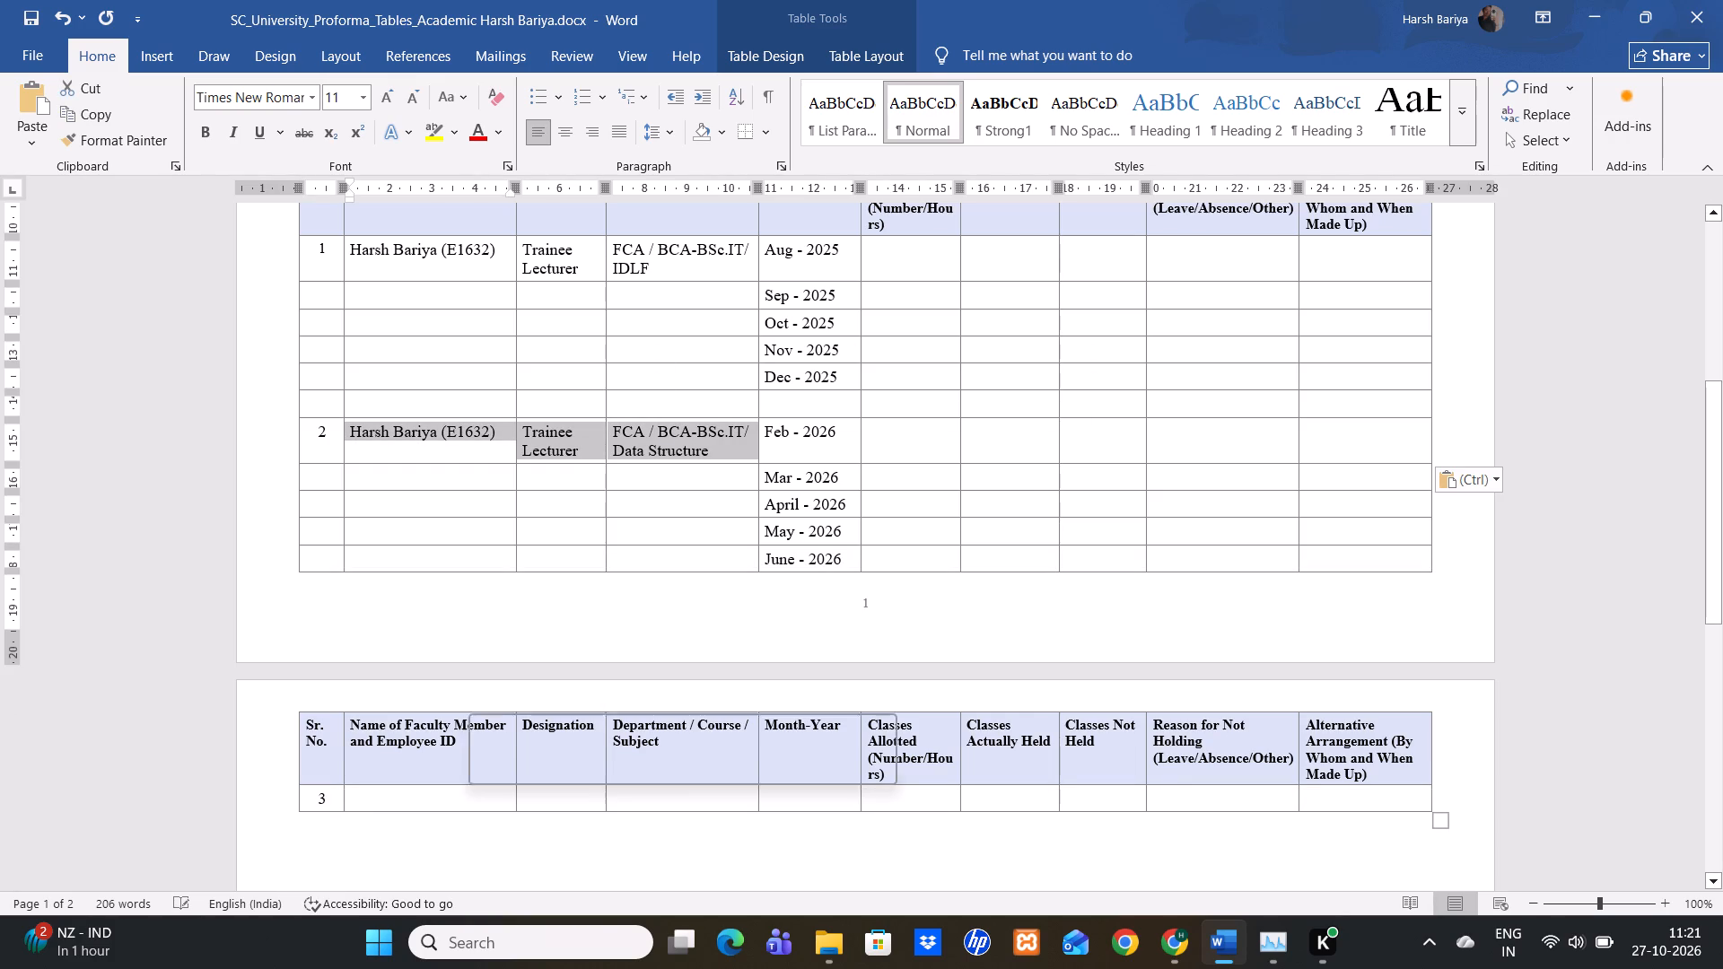
left_click(649, 804)
left_click(503, 806)
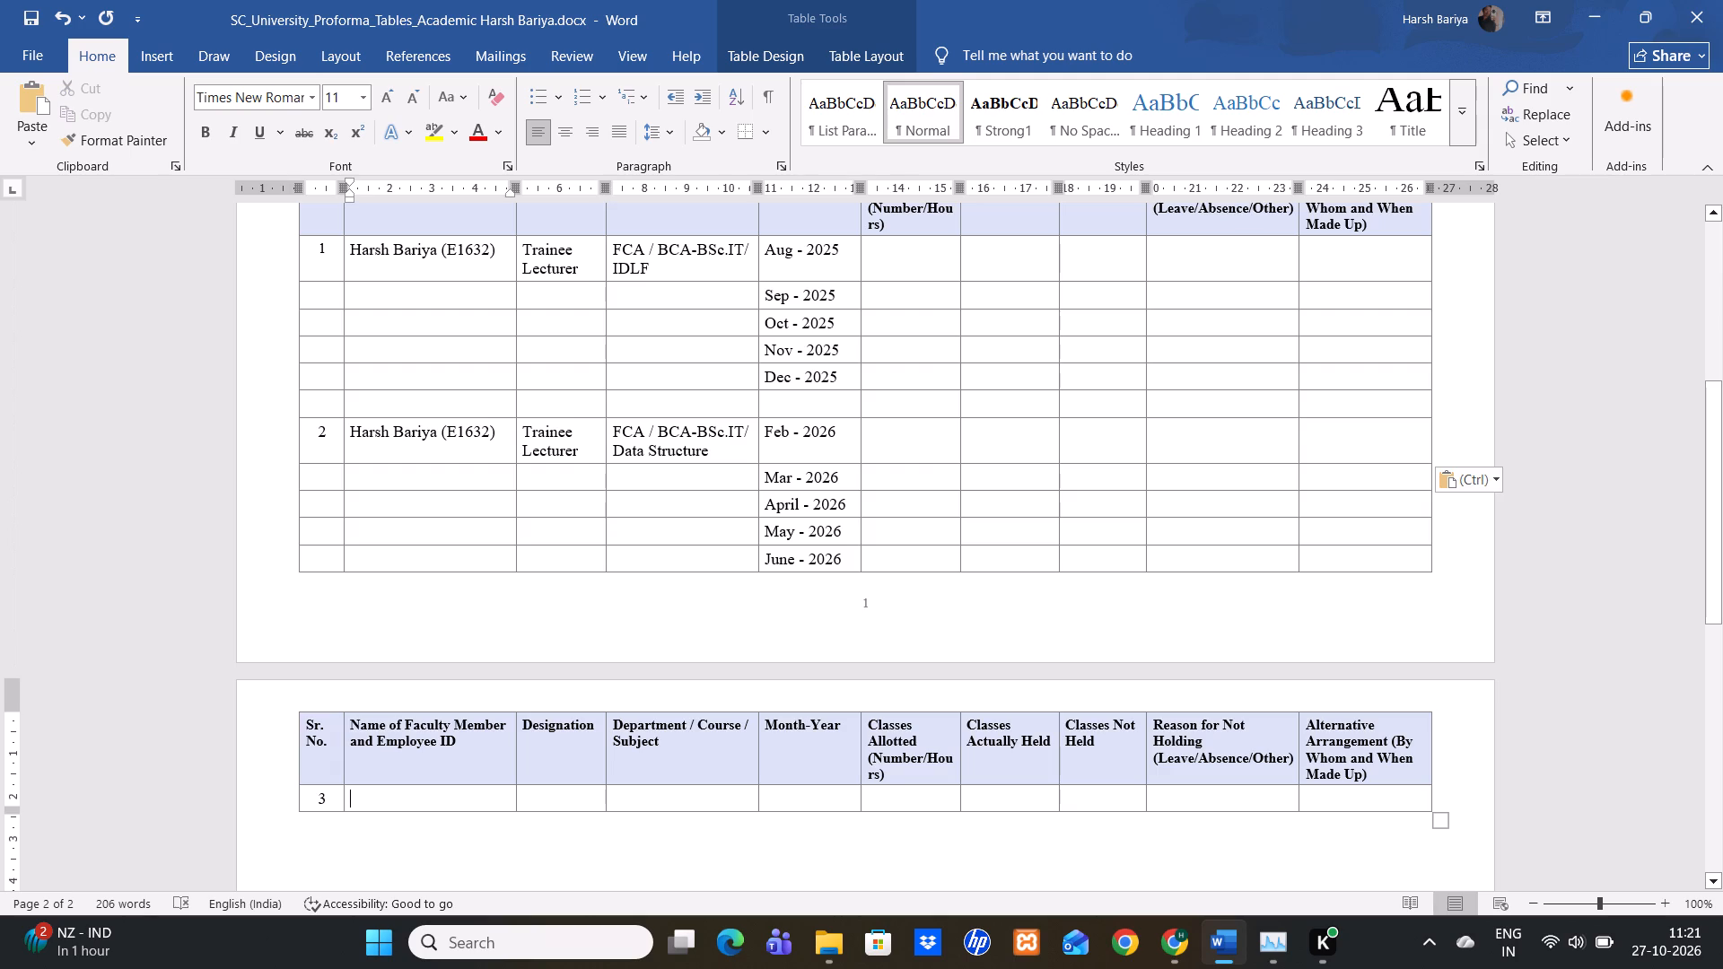
key("ctrl+v")
Replace Data Structure with FDBMS in the Department / Course / Subject cell of entry 3.
left_click(720, 816)
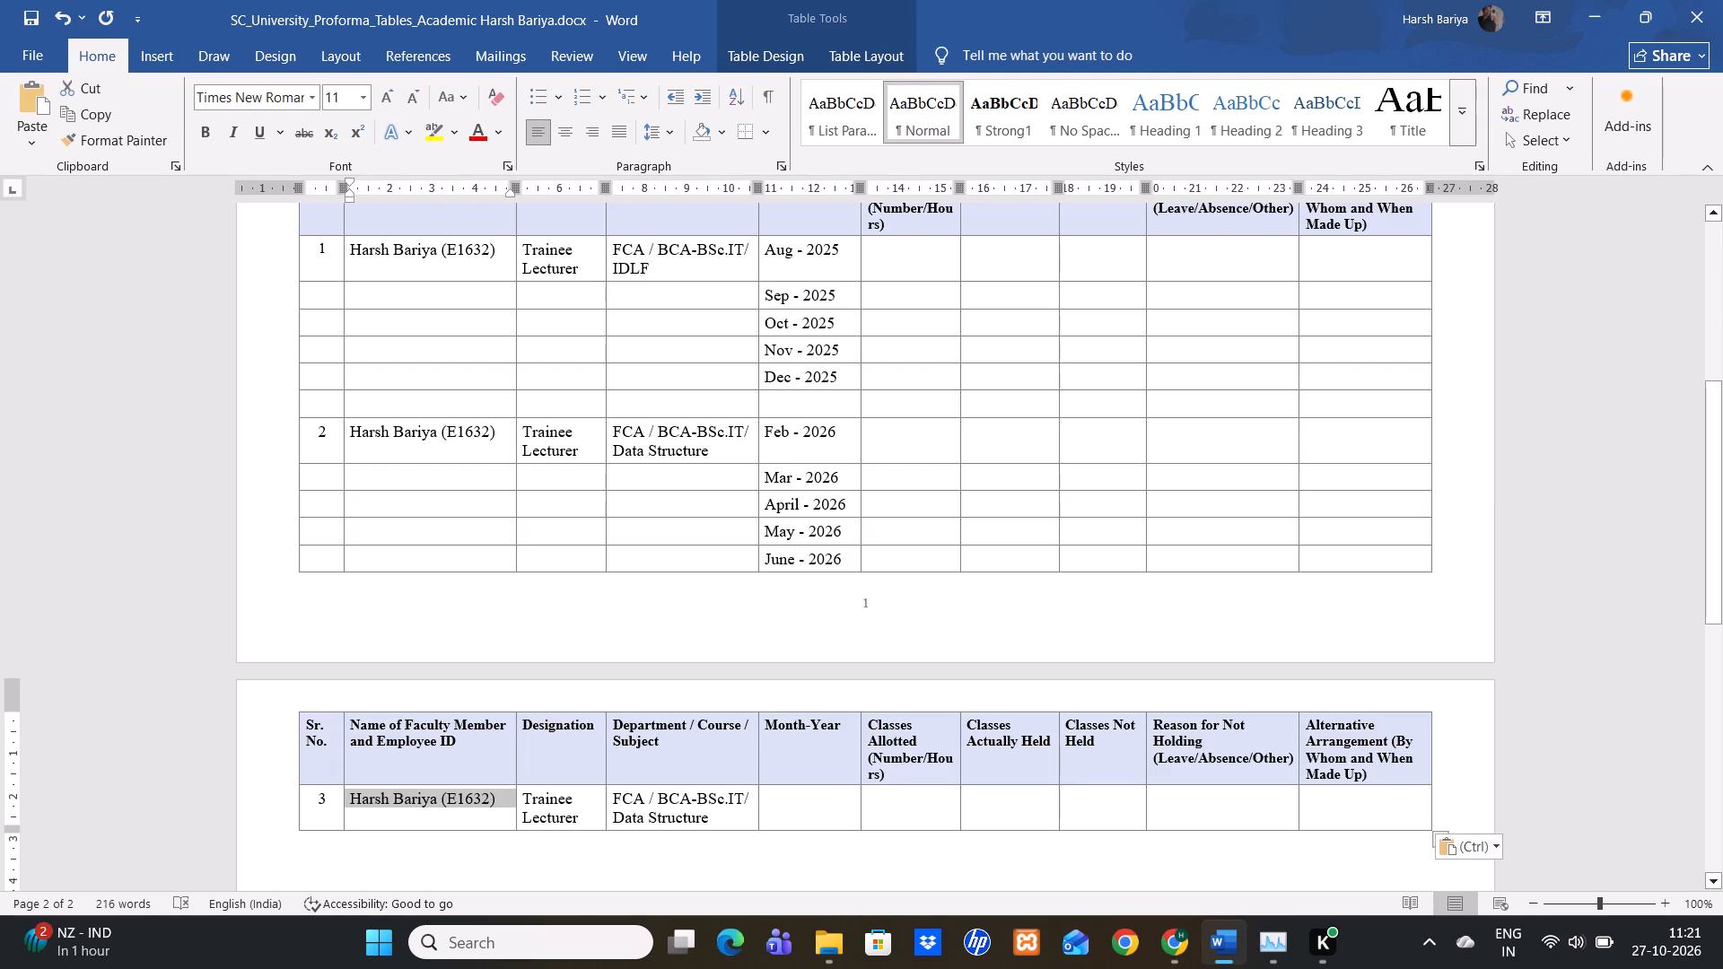
key("BackSpace")
key("BackSpace")
key("BackSpace")
key("BackSpace")
key("BackSpace")
key("BackSpace")
key("BackSpace")
key("BackSpace")
key("BackSpace")
key("BackSpace")
key("BackSpace")
key("BackSpace")
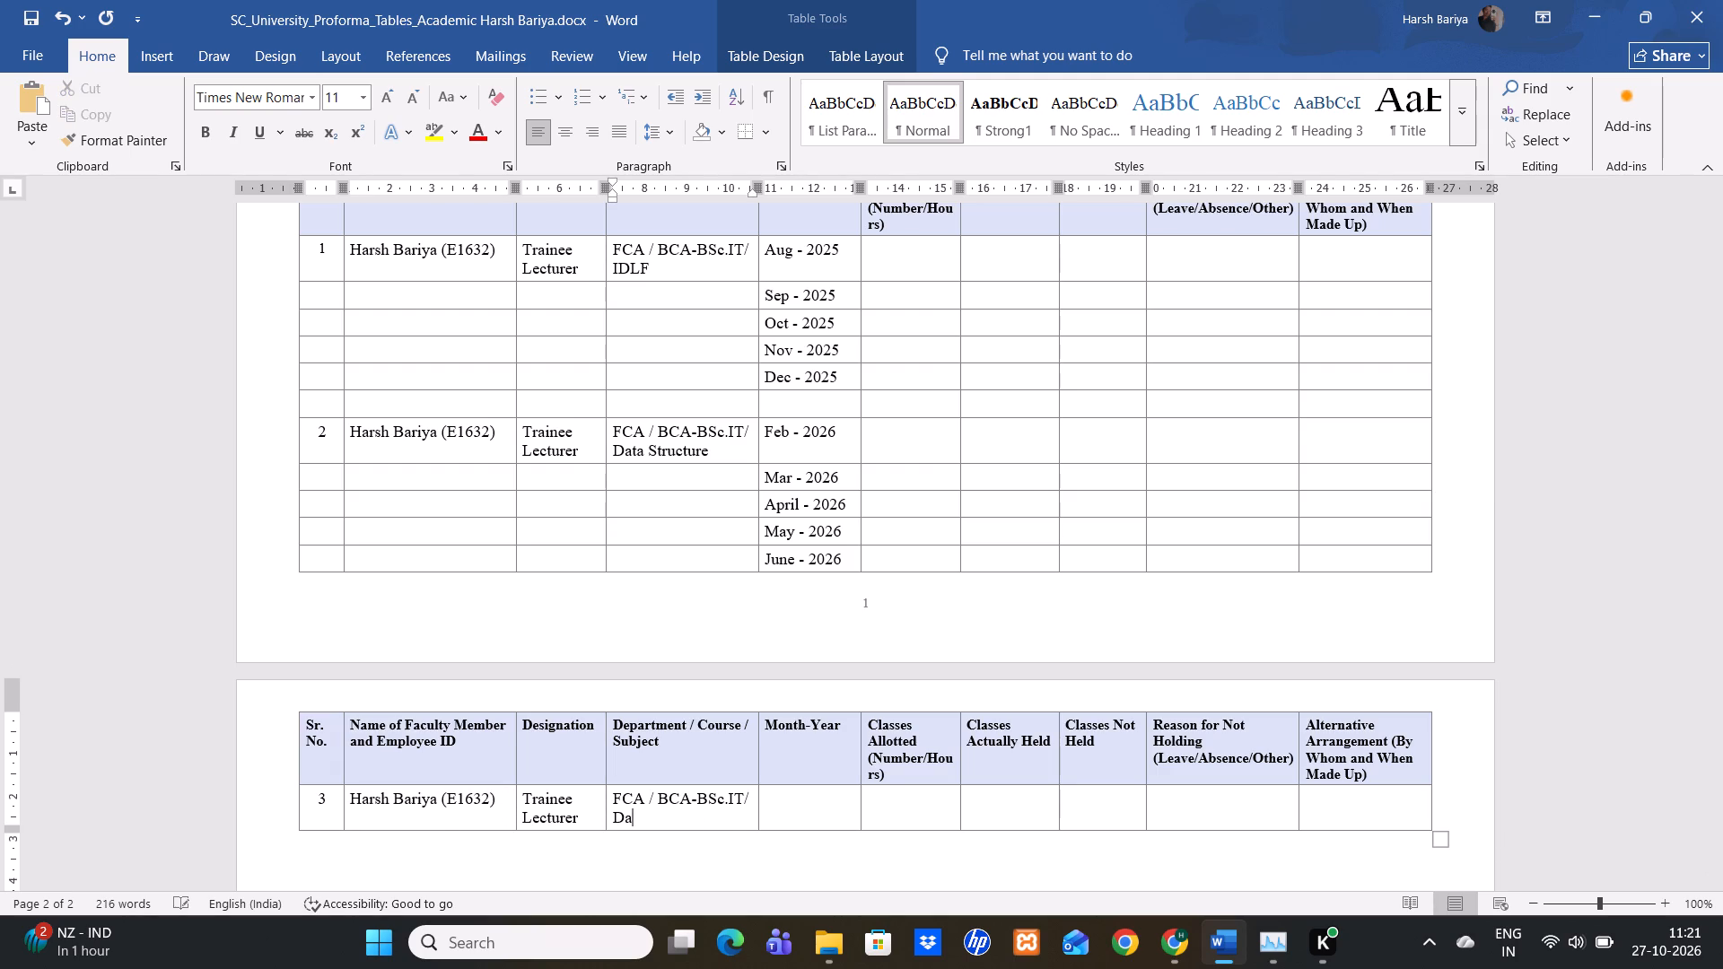
key("BackSpace")
key("d")
key("BackSpace")
type("FDBMS")
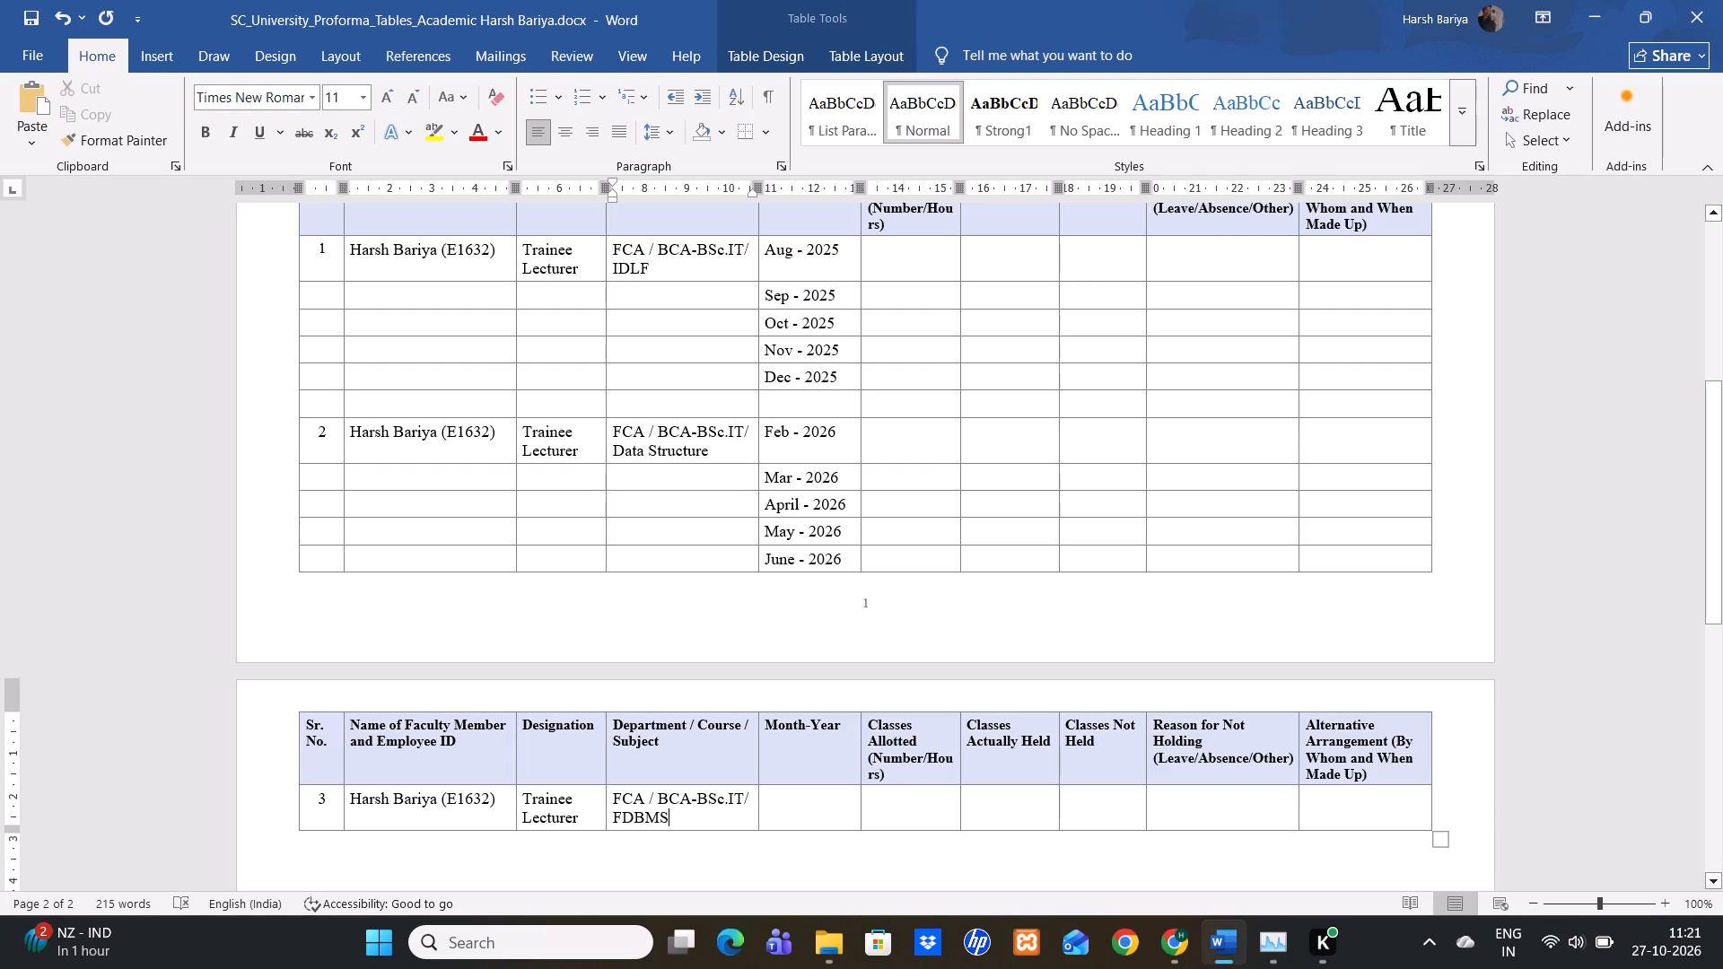
Switch to File Explorer and open the BCA Div-A lesson plan from 3BCA02(FDBMS)'s Final Lessan Plan folder to check the term dates.
left_click(835, 806)
key("alt+Tab")
key("alt+Tab")
key("alt+Tab")
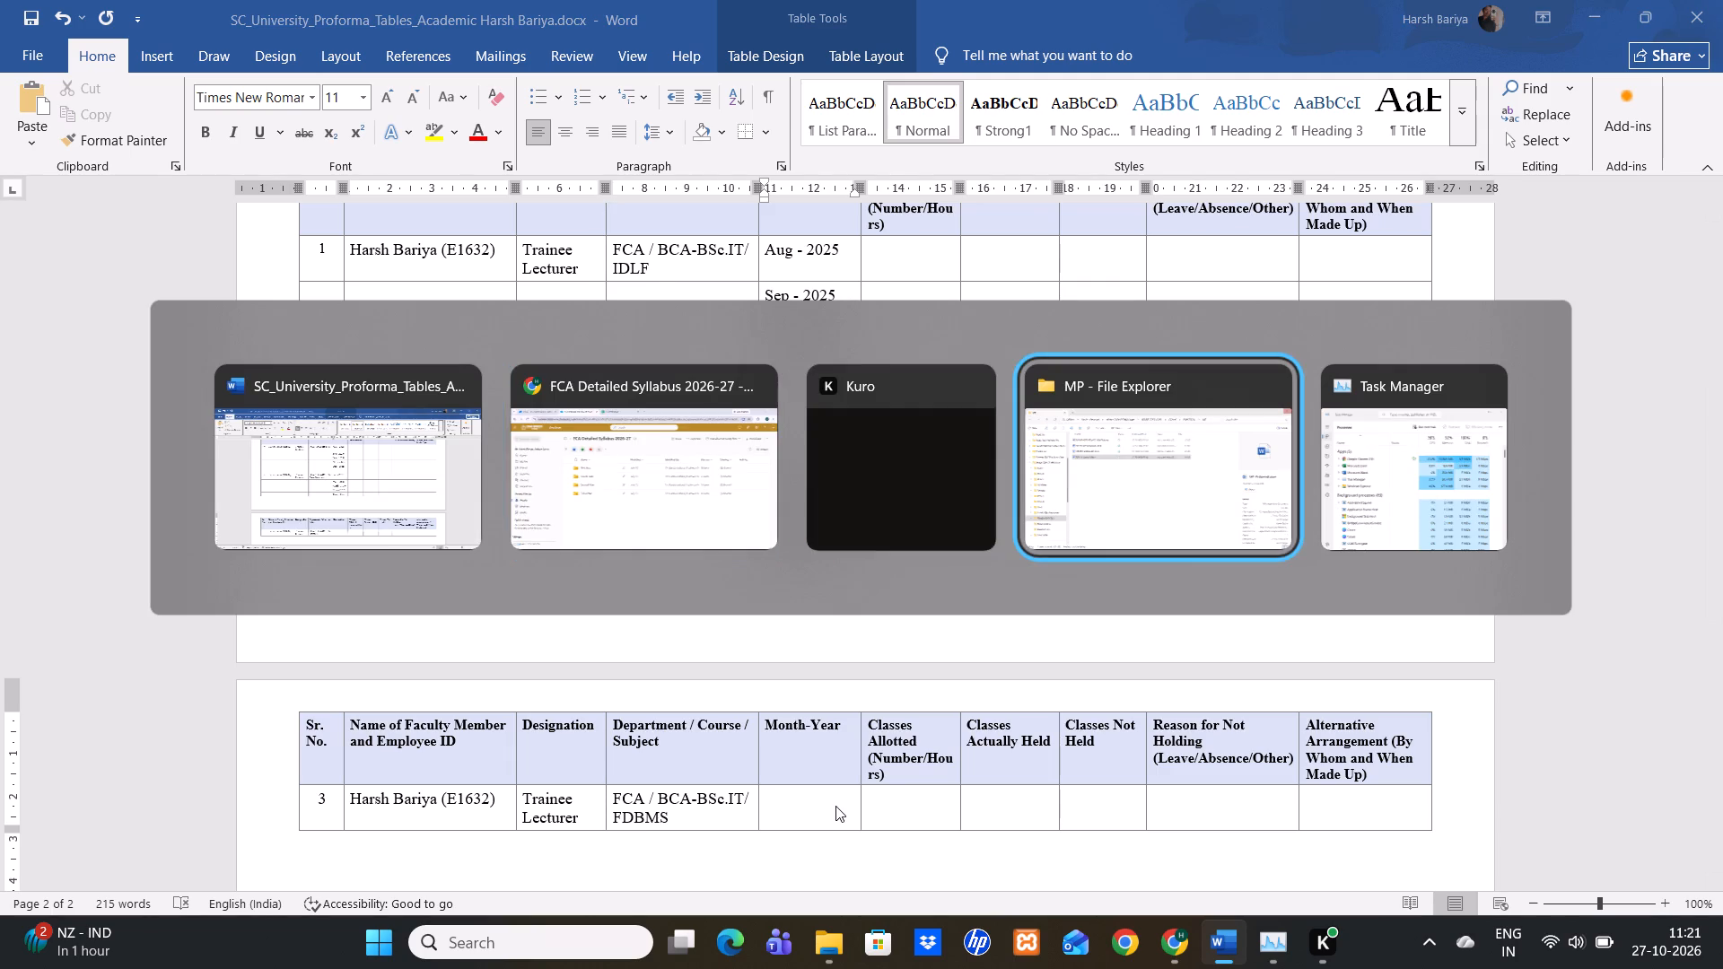
scroll(253, 309, "up", 3)
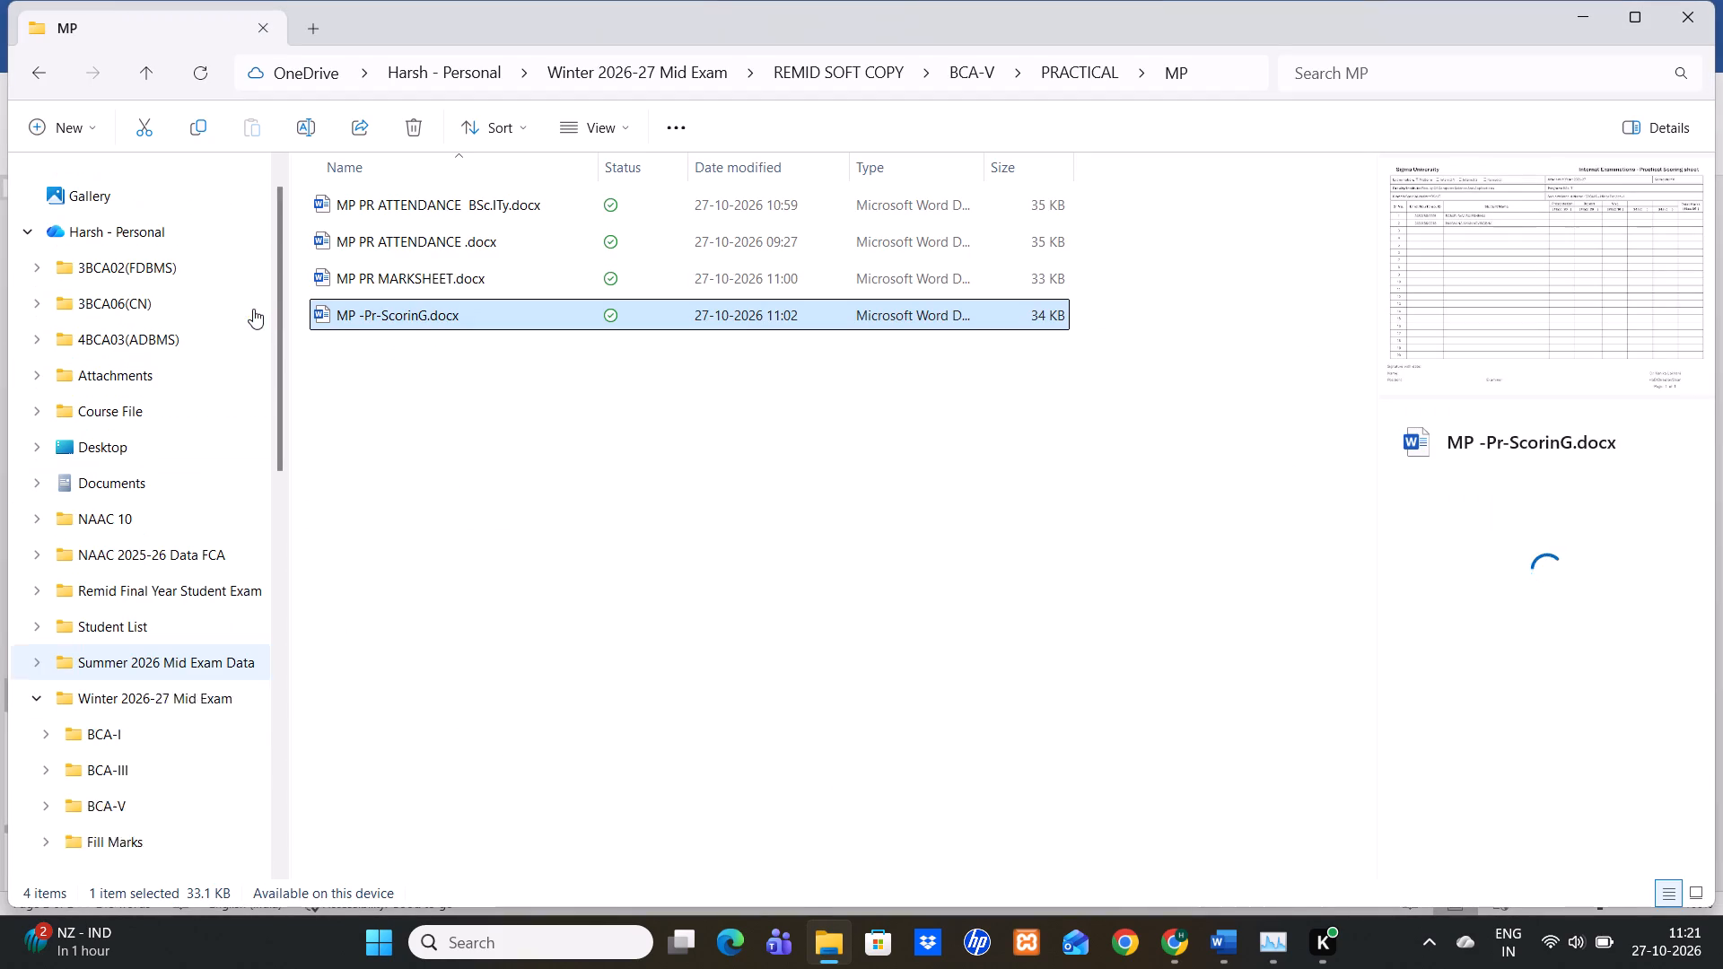
double_click(214, 291)
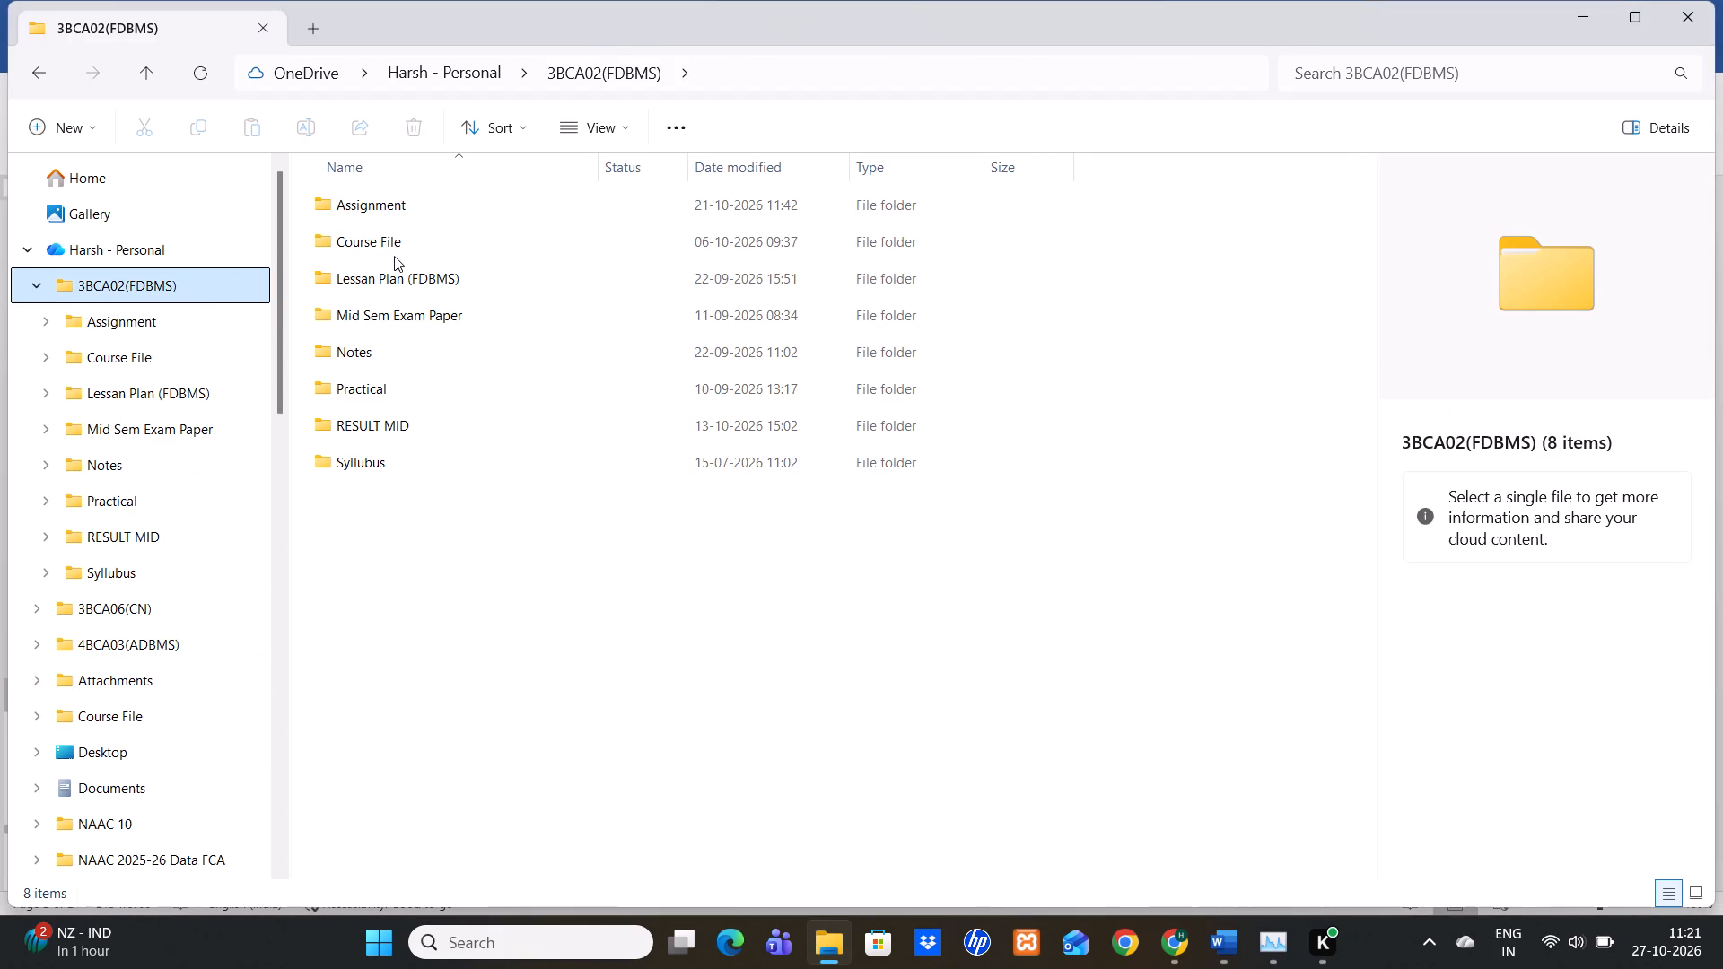
double_click(396, 271)
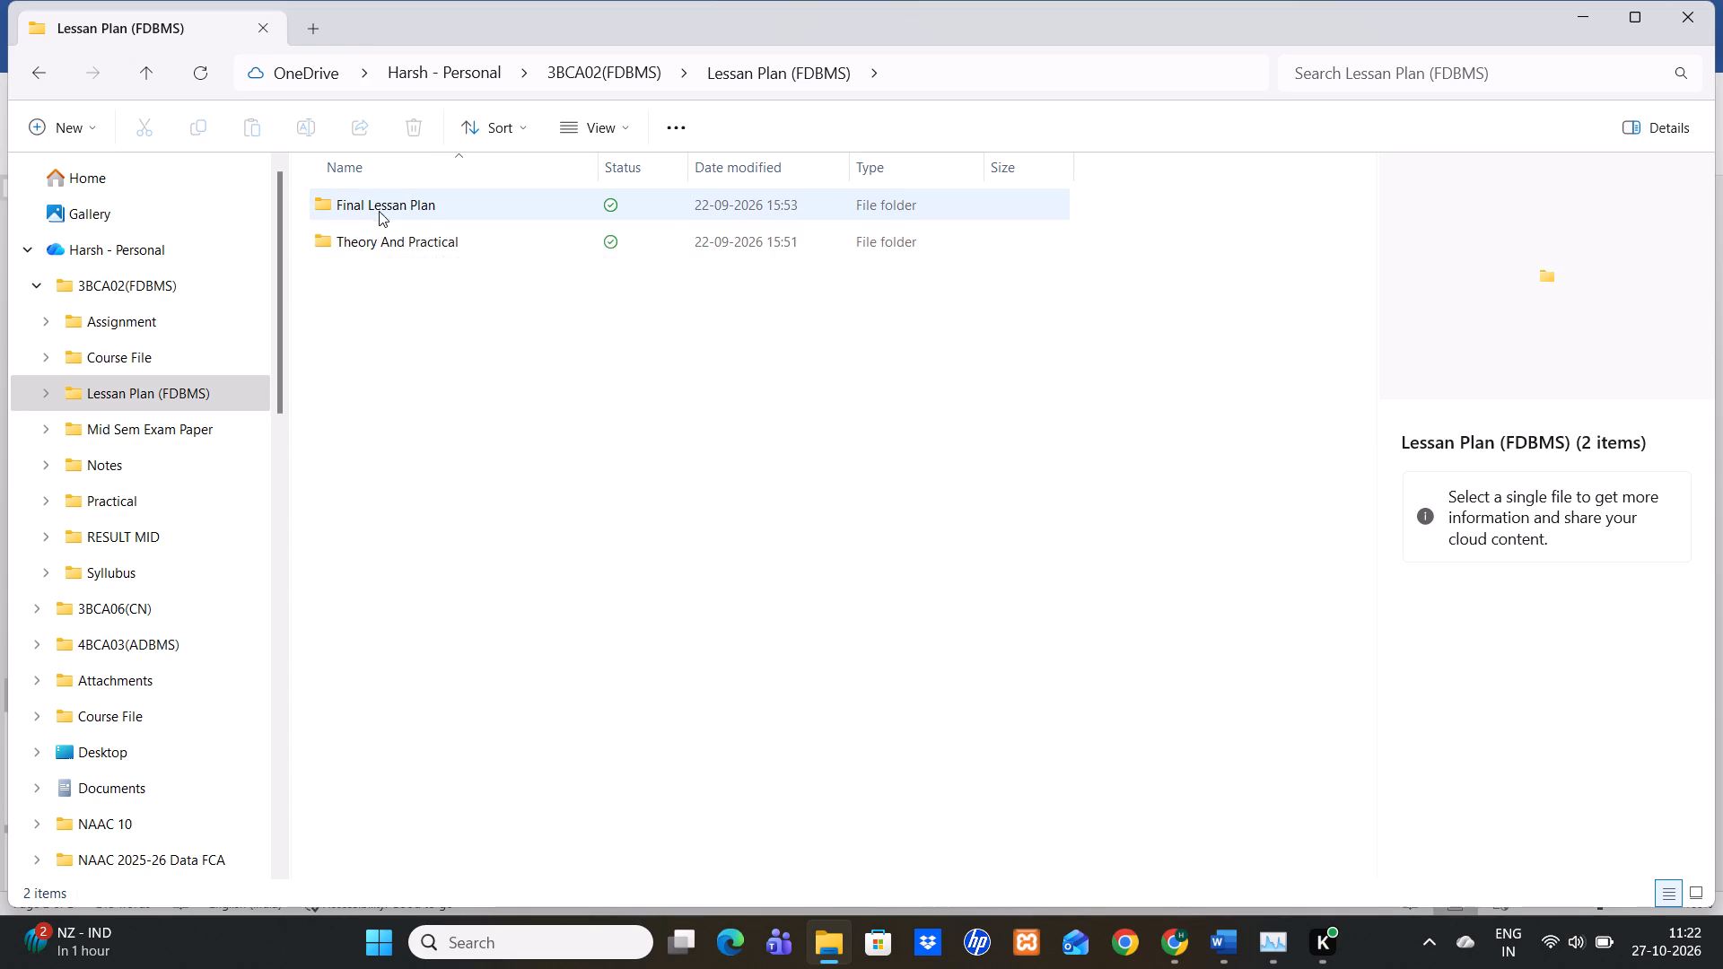
double_click(389, 213)
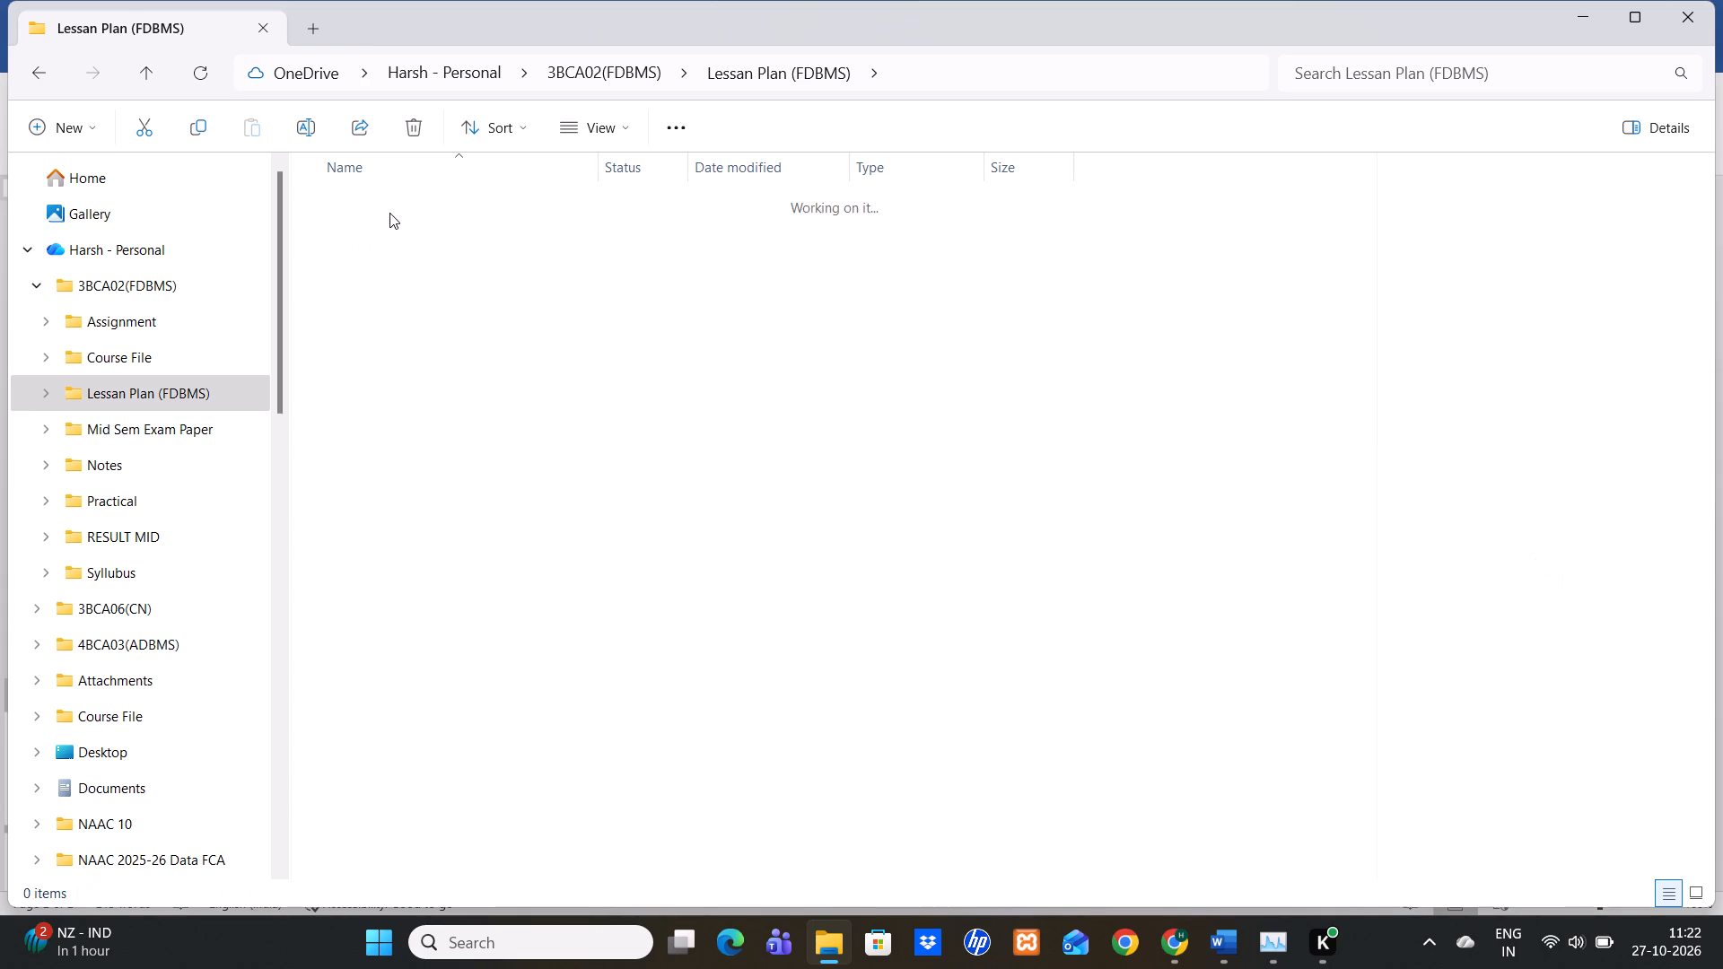
double_click(389, 213)
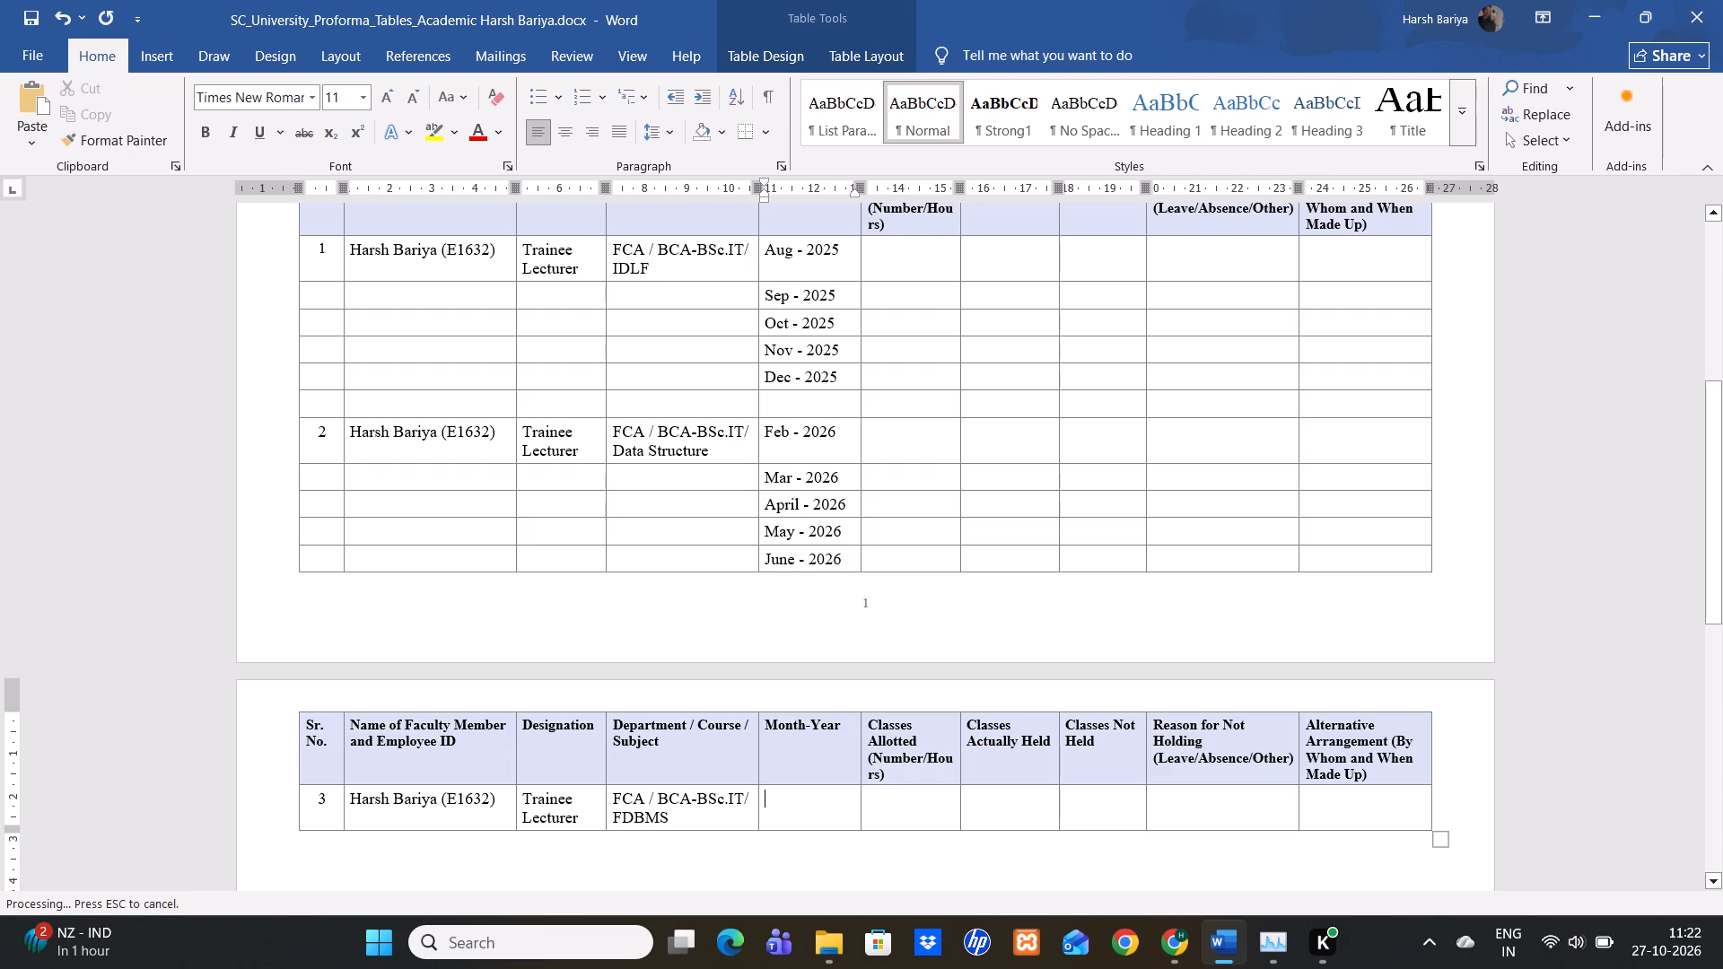
scroll(592, 403, "down", 1)
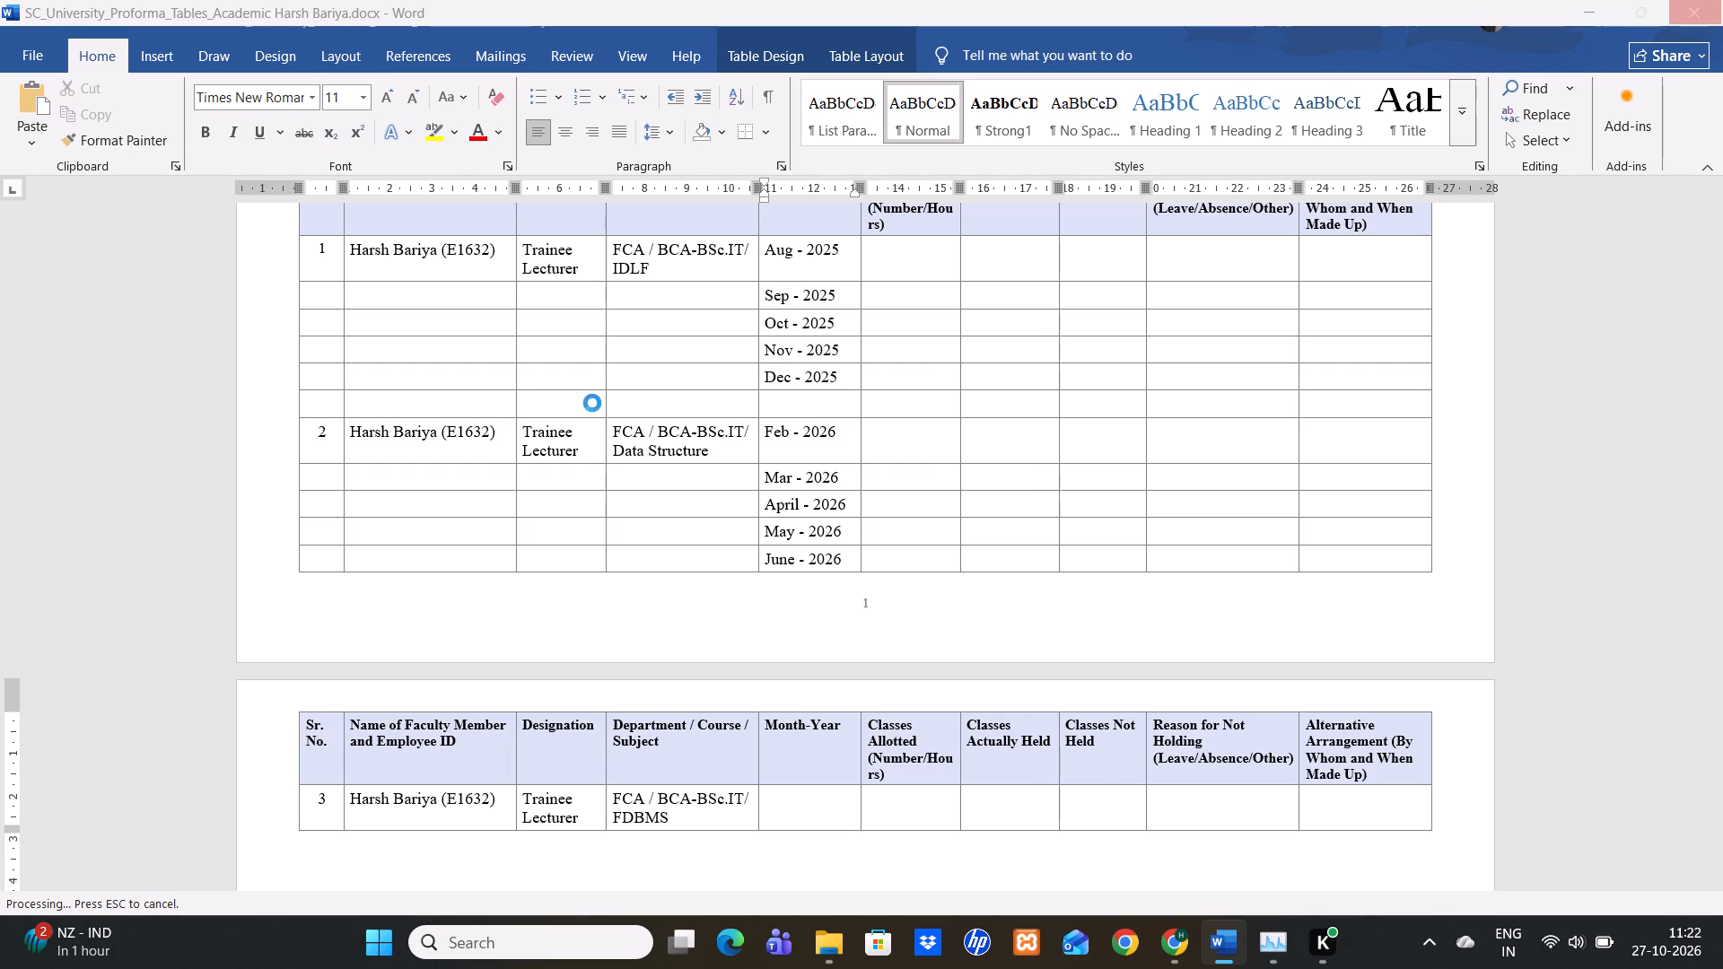
scroll(592, 403, "up", 3)
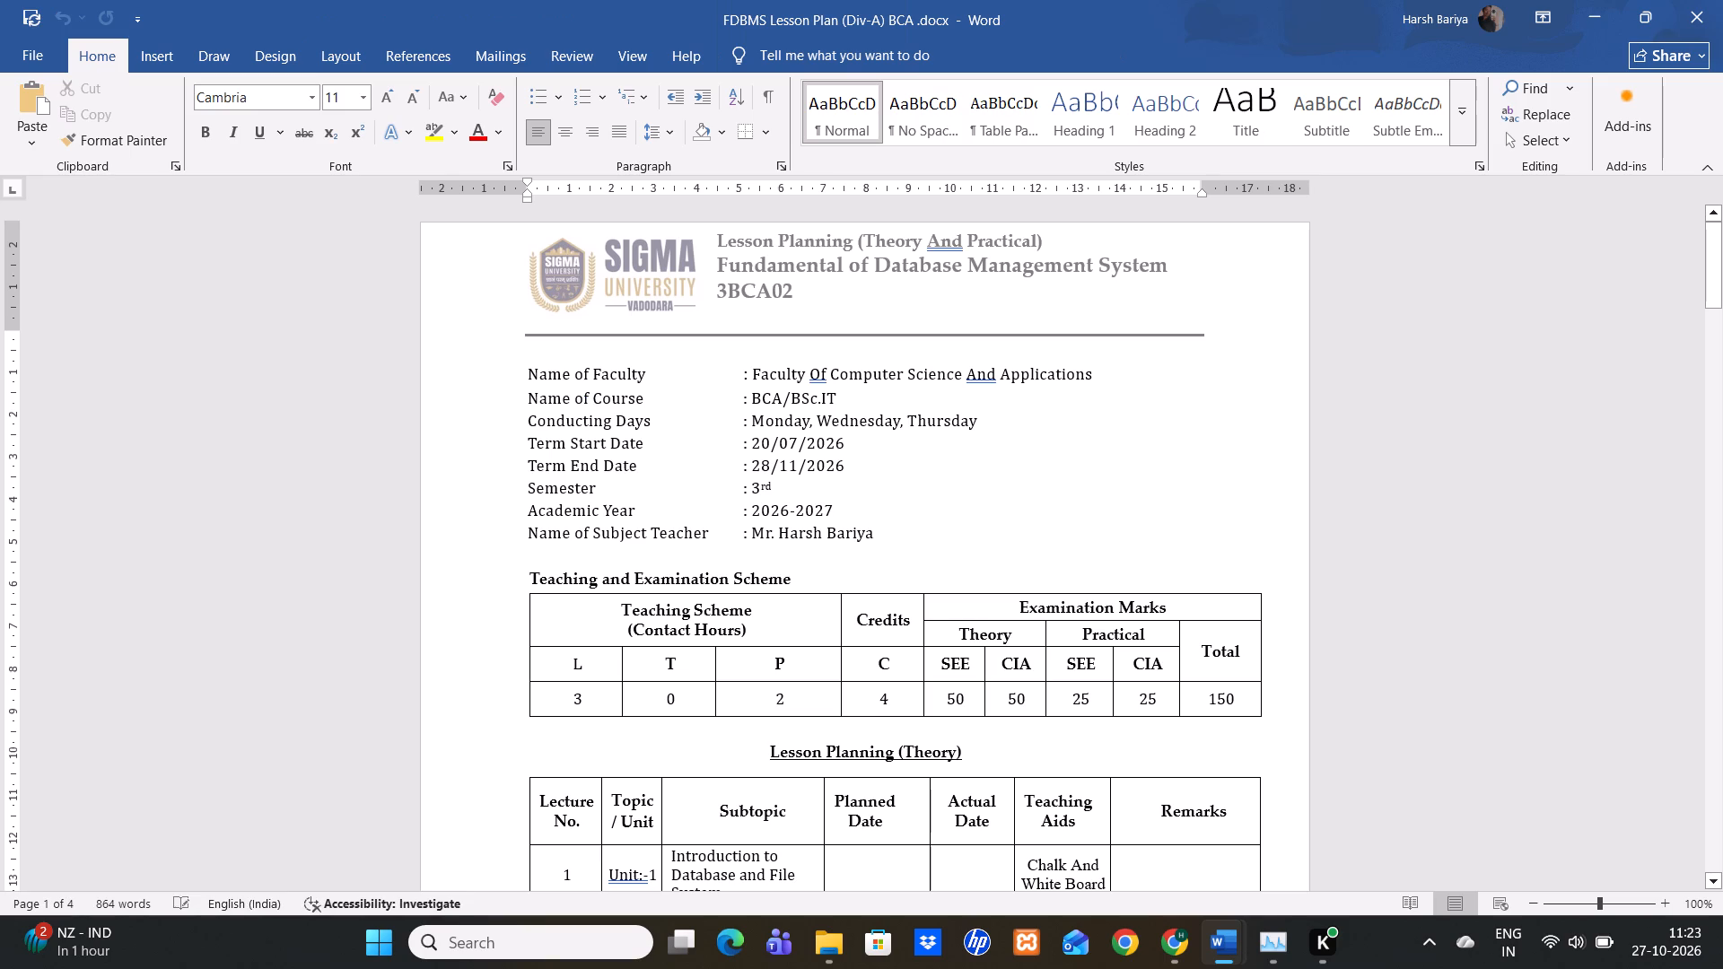
Back in the proforma document, enter July - 2026 in the Month-Year cell of entry 3.
key("alt+Tab")
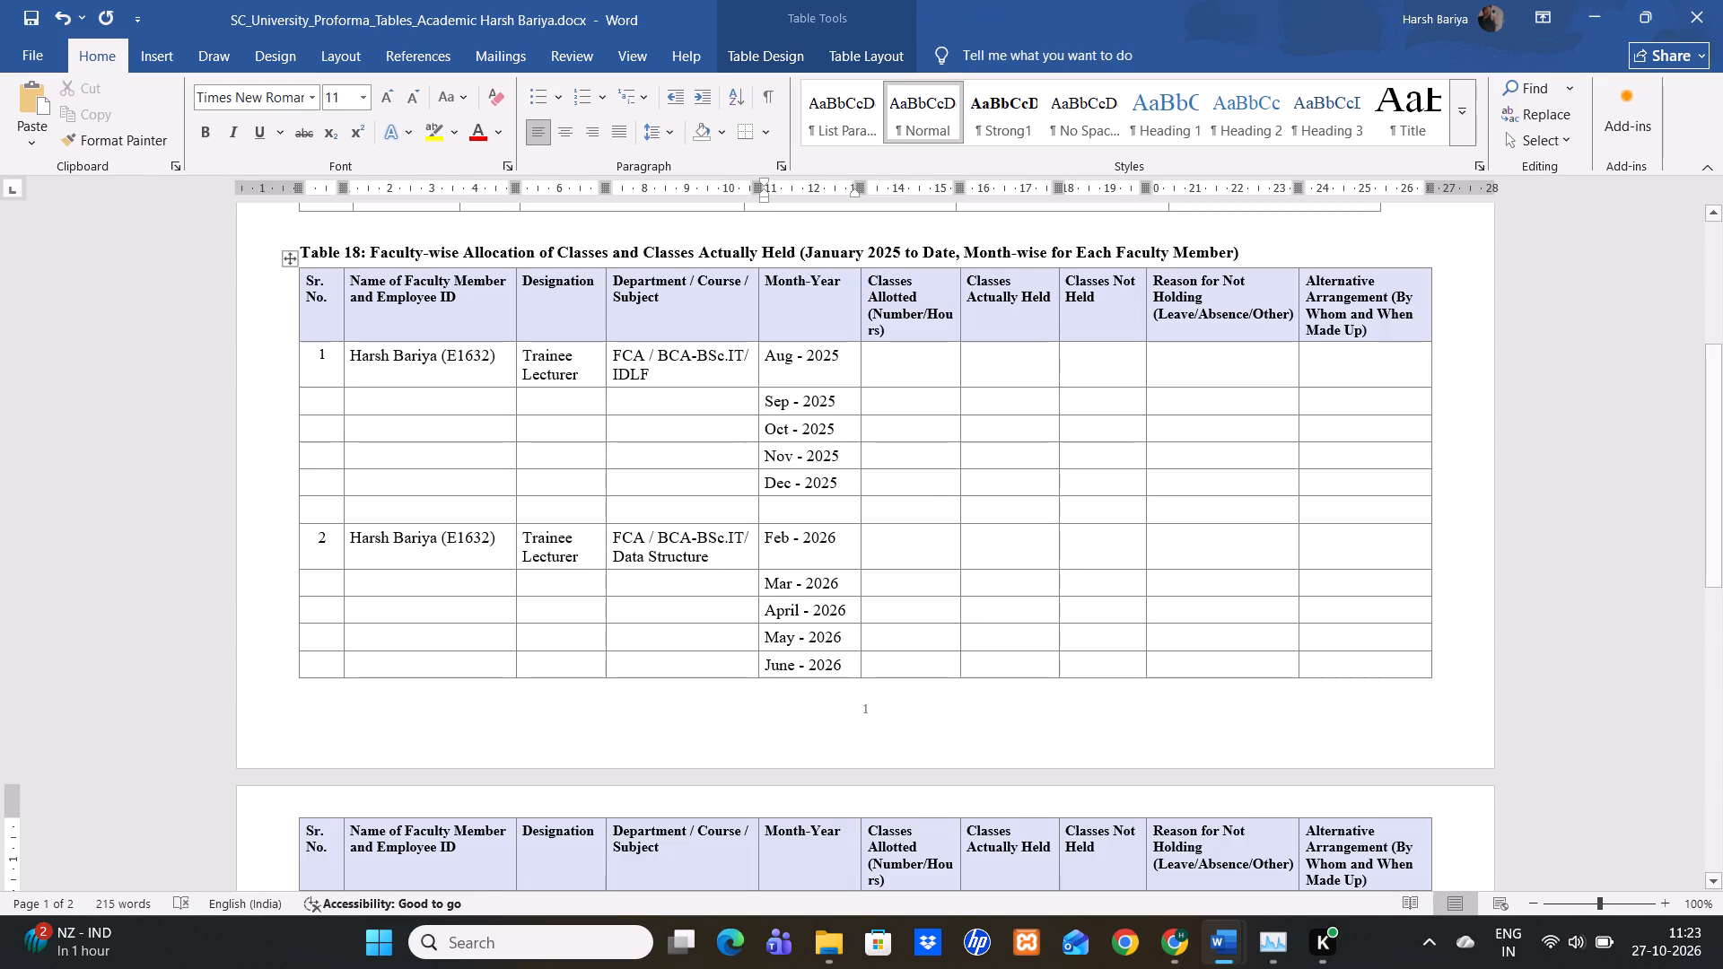
scroll(765, 649, "down", 3)
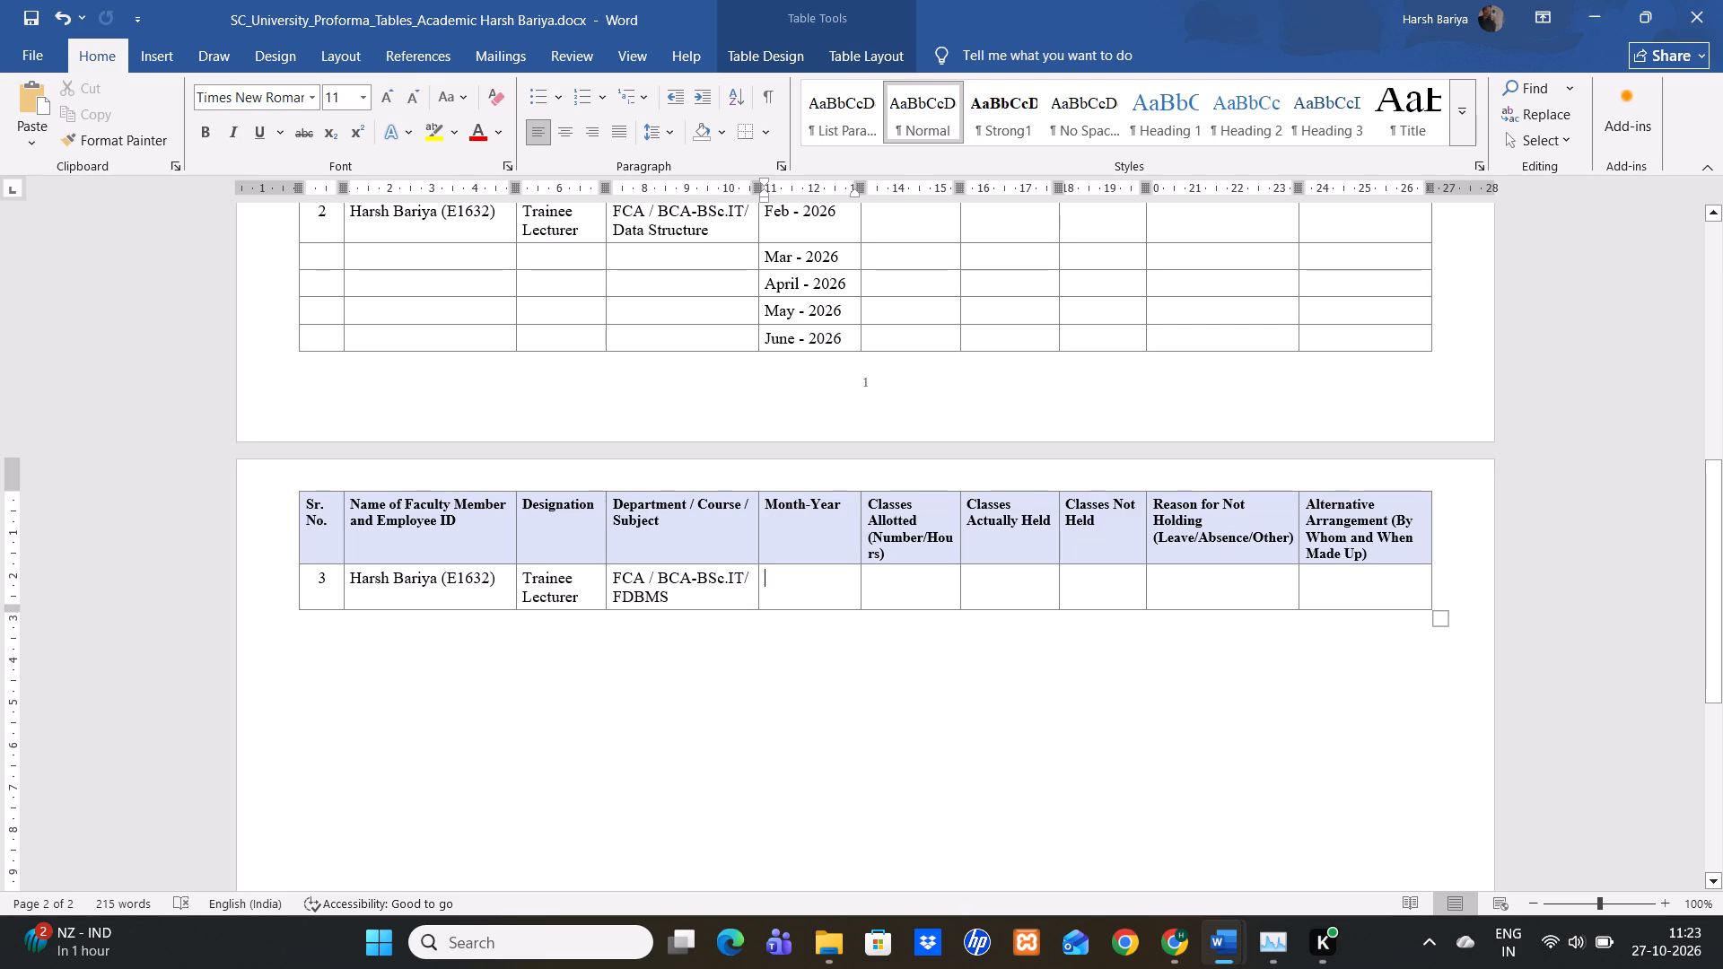
key("j")
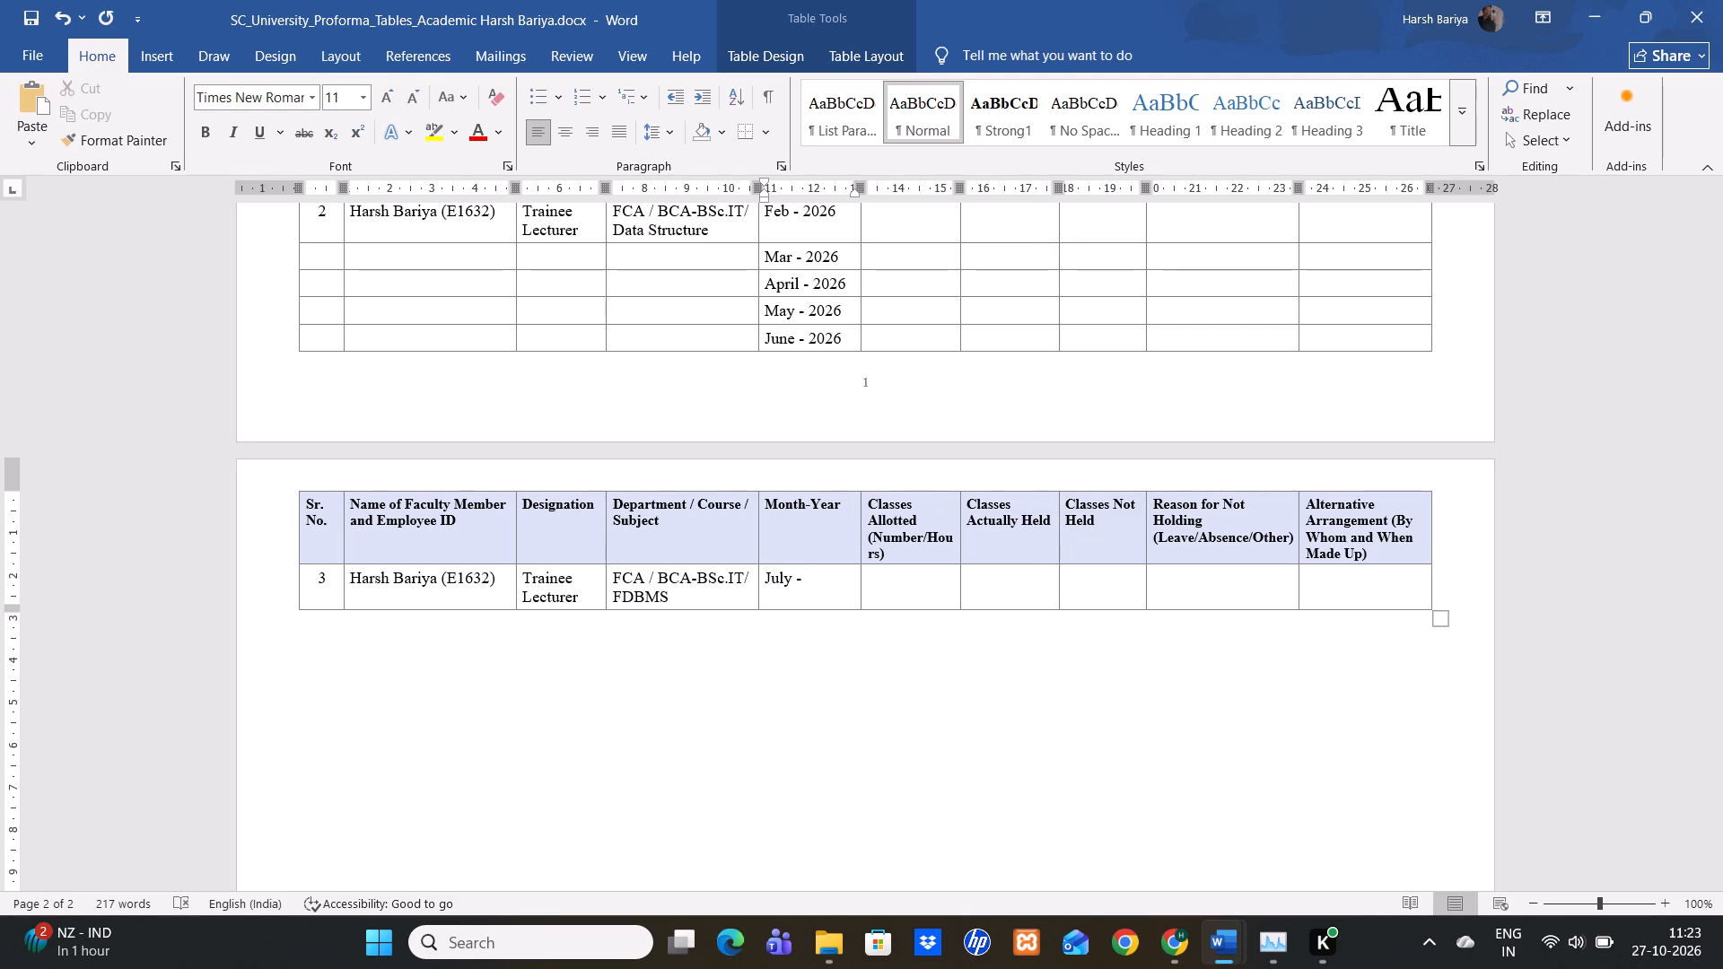
type("2026")
key("Tab")
Add four empty rows to Table 18 below the July - 2026 row of entry 3.
key("Tab")
key("Tab")
key("Tab")
key("Tab")
key("Tab")
key("Tab")
key("Tab")
key("Tab")
key("Tab")
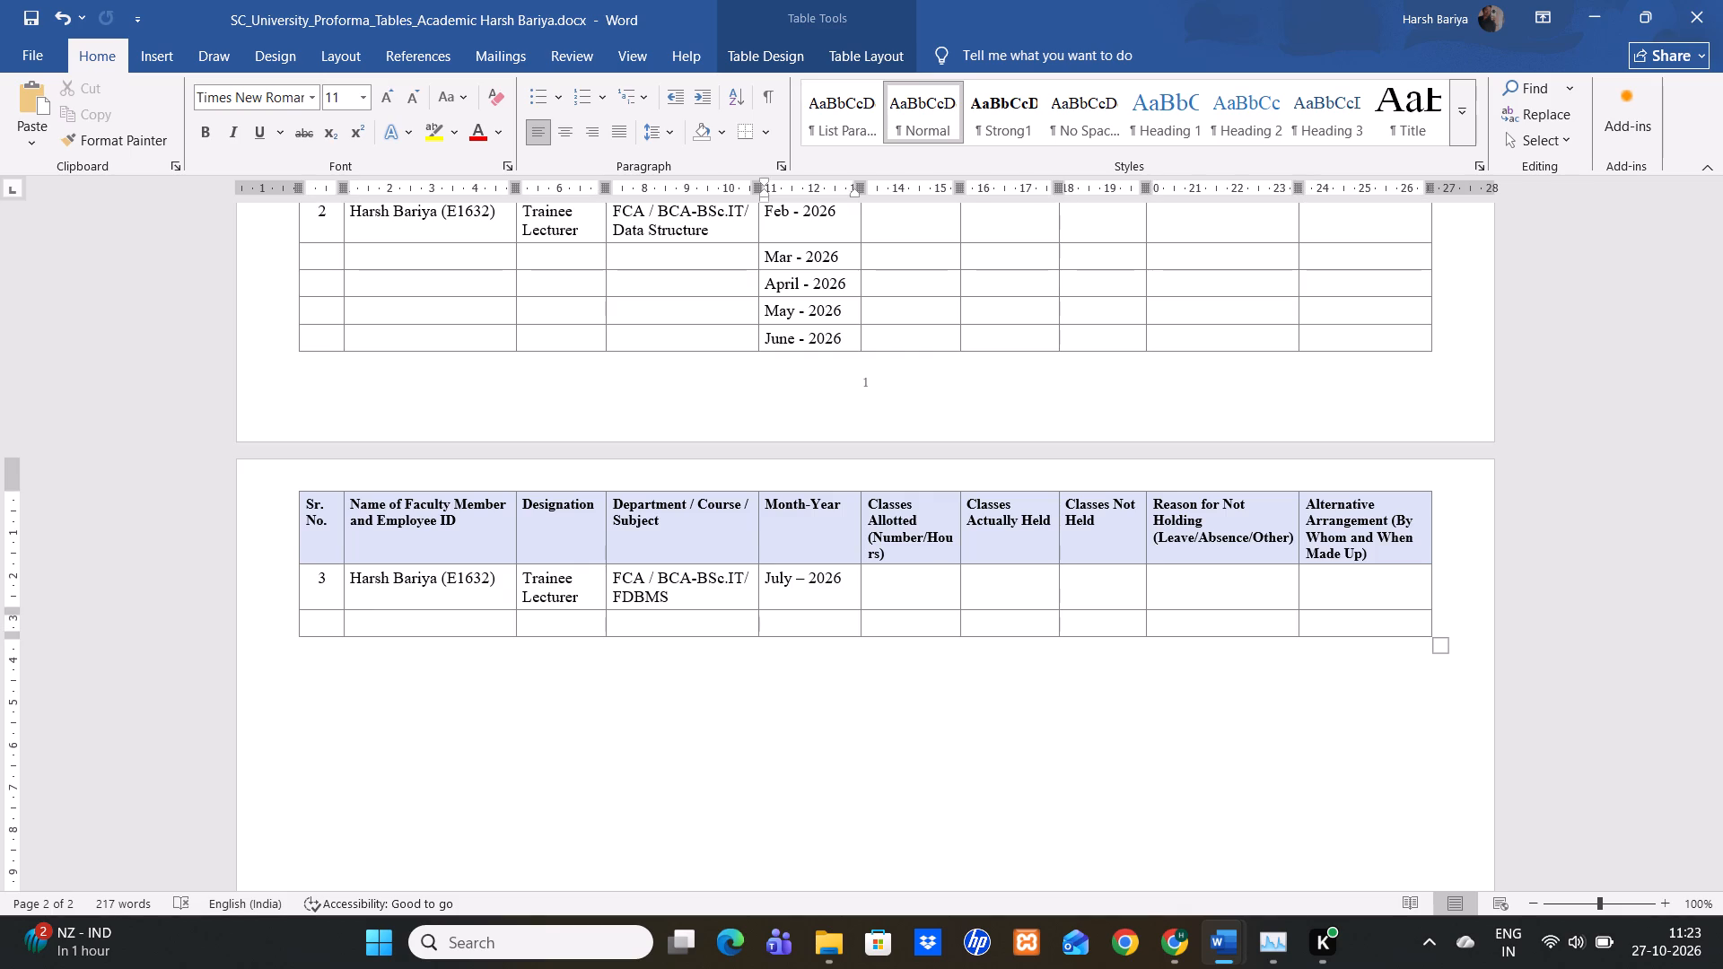
key("Tab")
key("Tab")
key("Tab")
key("Tab")
key("Tab")
key("Tab")
key("Tab")
key("Tab")
key("Tab")
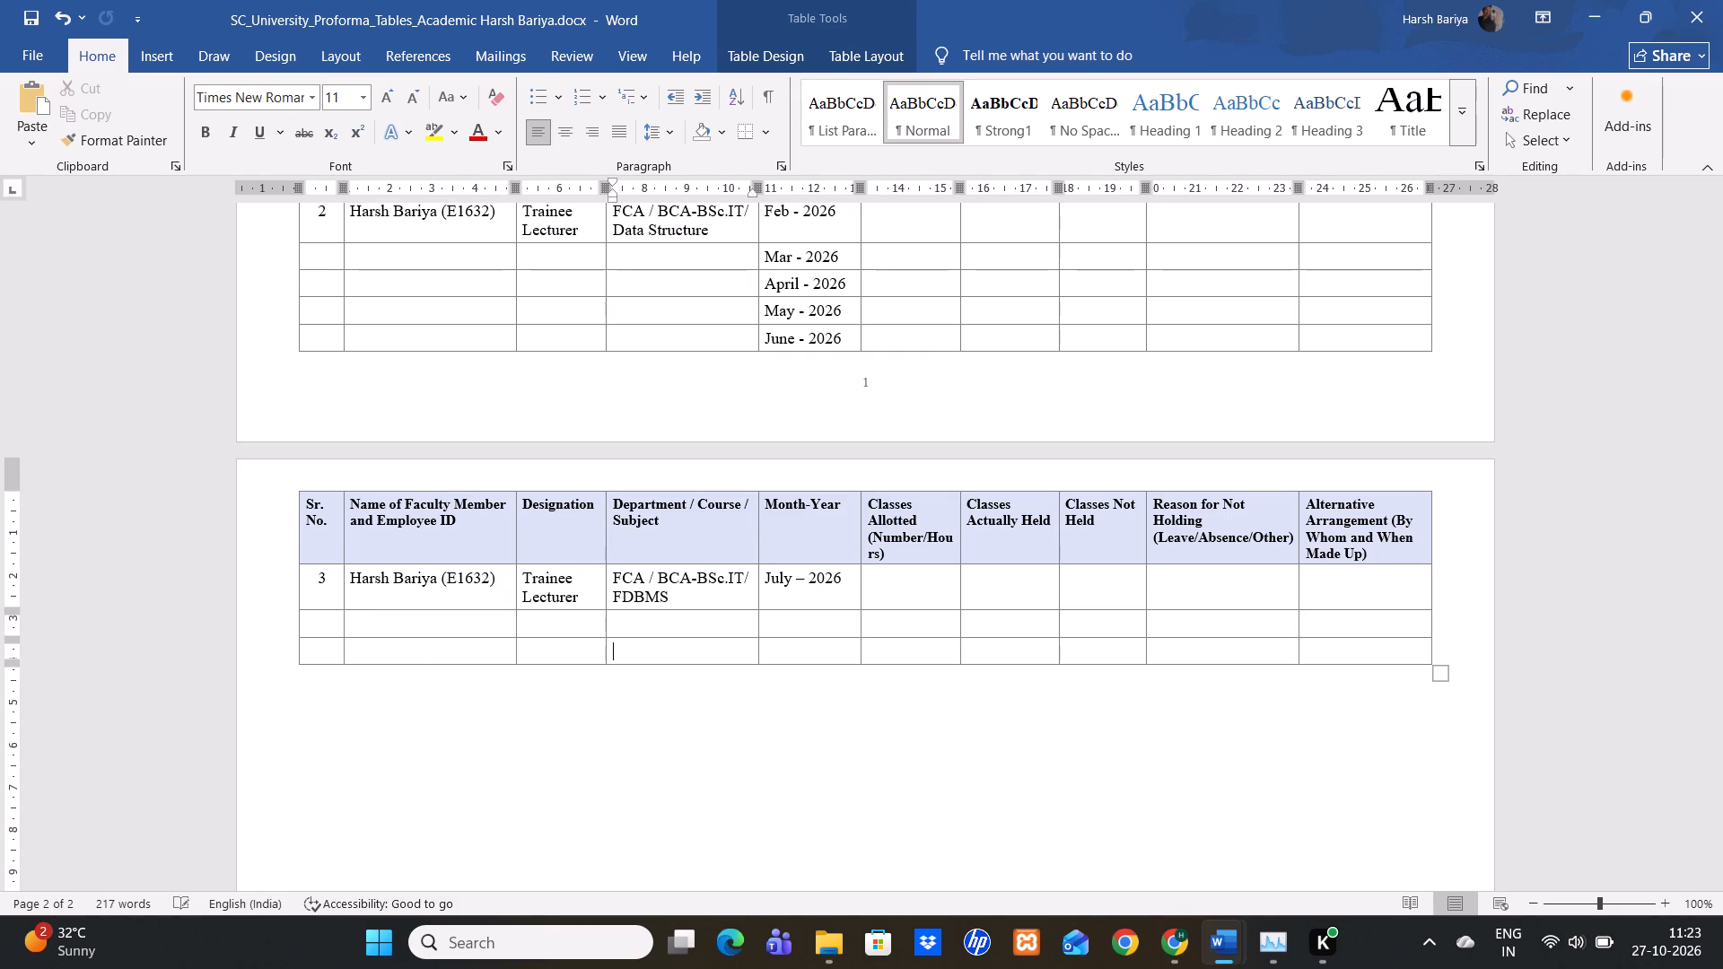
key("Tab")
key("Tab")
key("Tab")
key("Tab")
key("Tab")
key("Tab")
key("Tab")
key("Tab")
key("Tab")
key("Tab")
key("Tab")
key("Tab")
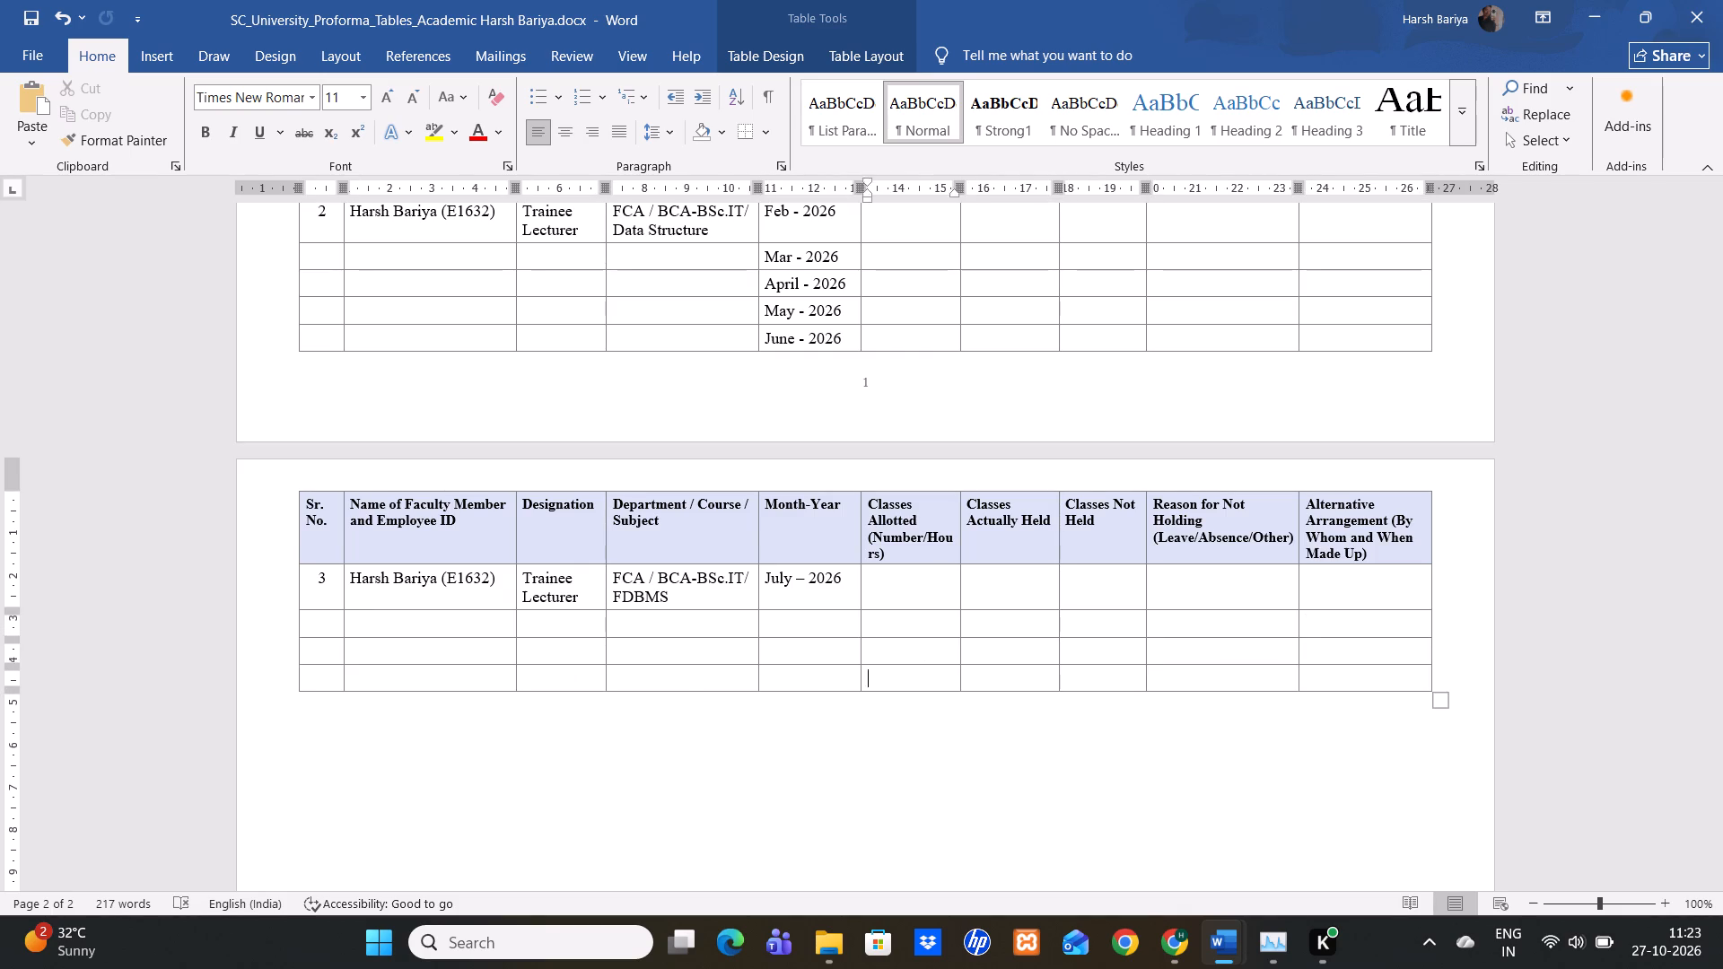
key("Tab")
key("Tab")
key("Tab")
key("Tab")
key("Tab")
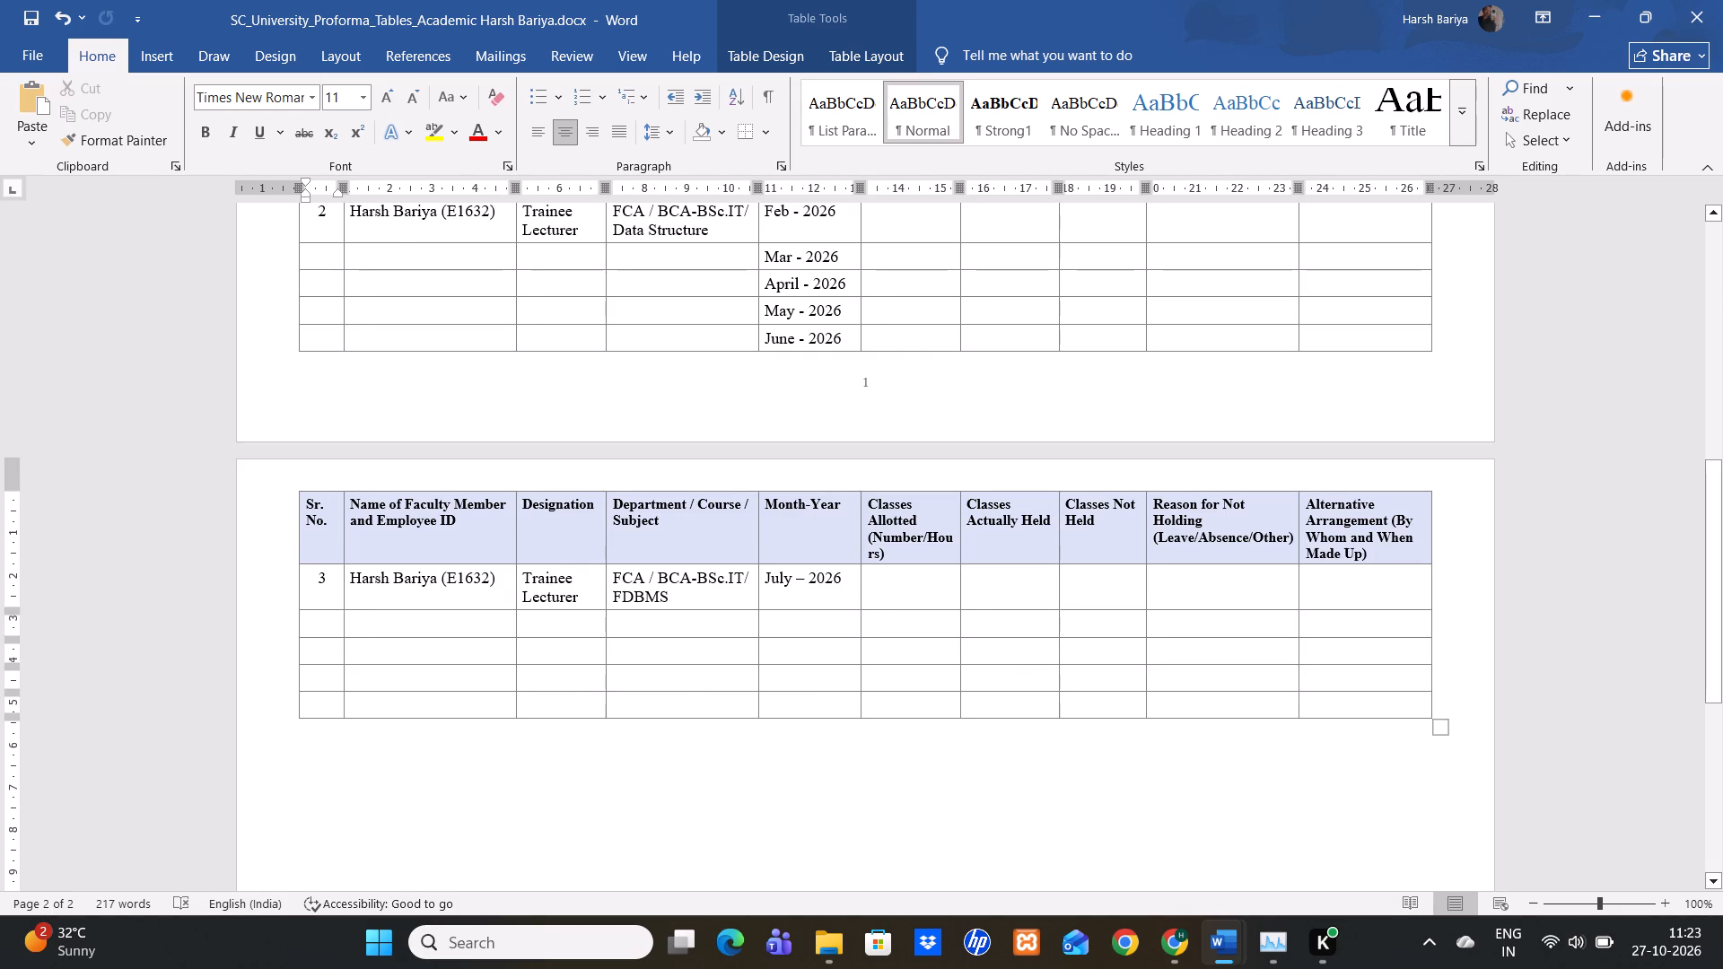
Copy entry 1's Month-Year cells from Aug - 2025 to Nov - 2025 into the four empty rows under entry 3.
scroll(724, 528, "up", 4)
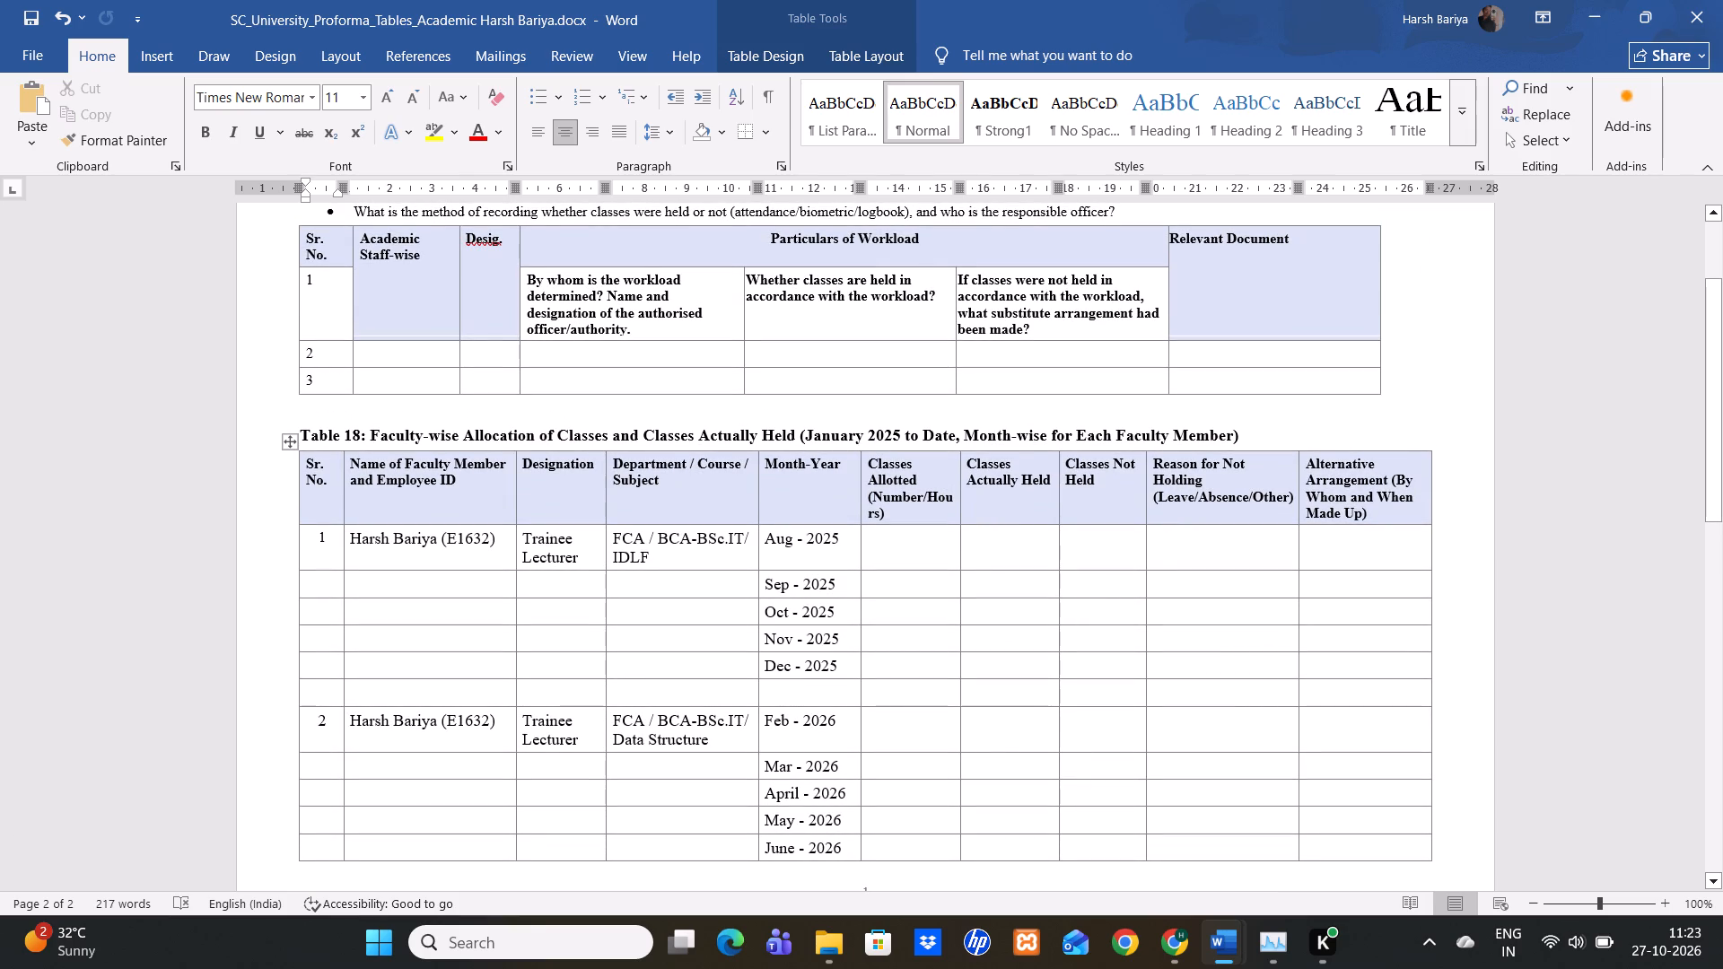
left_click_drag(767, 545, 797, 630)
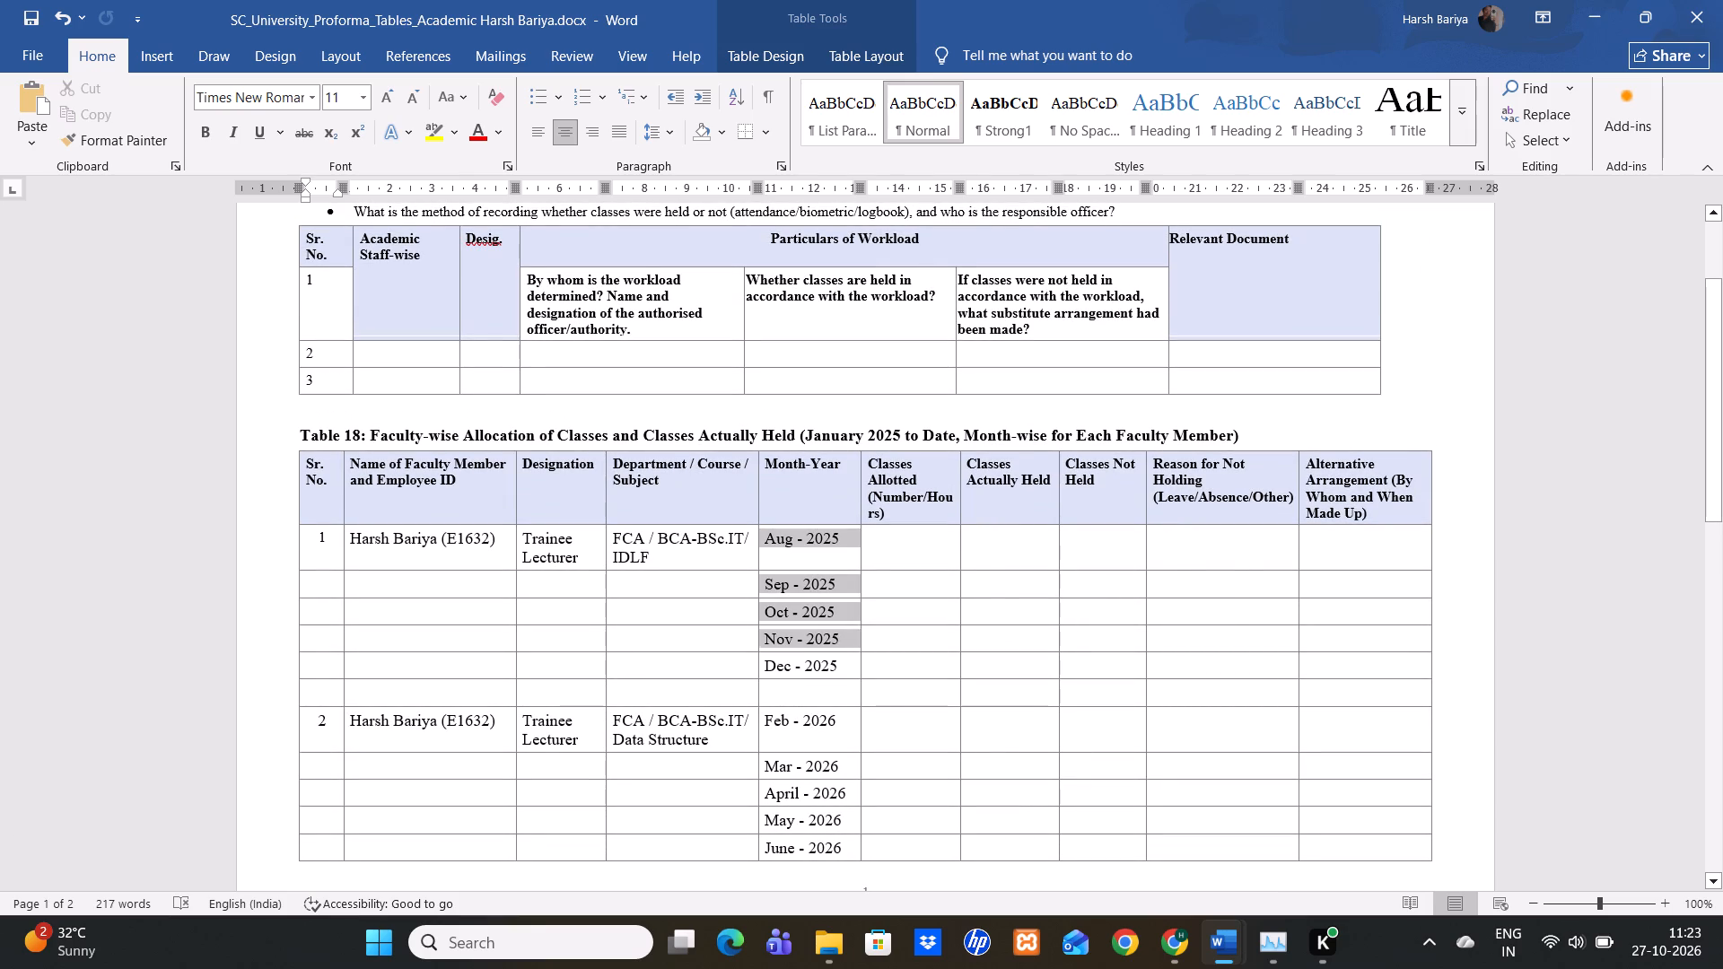
left_click_drag(797, 630, 797, 633)
key("ctrl+c")
scroll(797, 633, "down", 4)
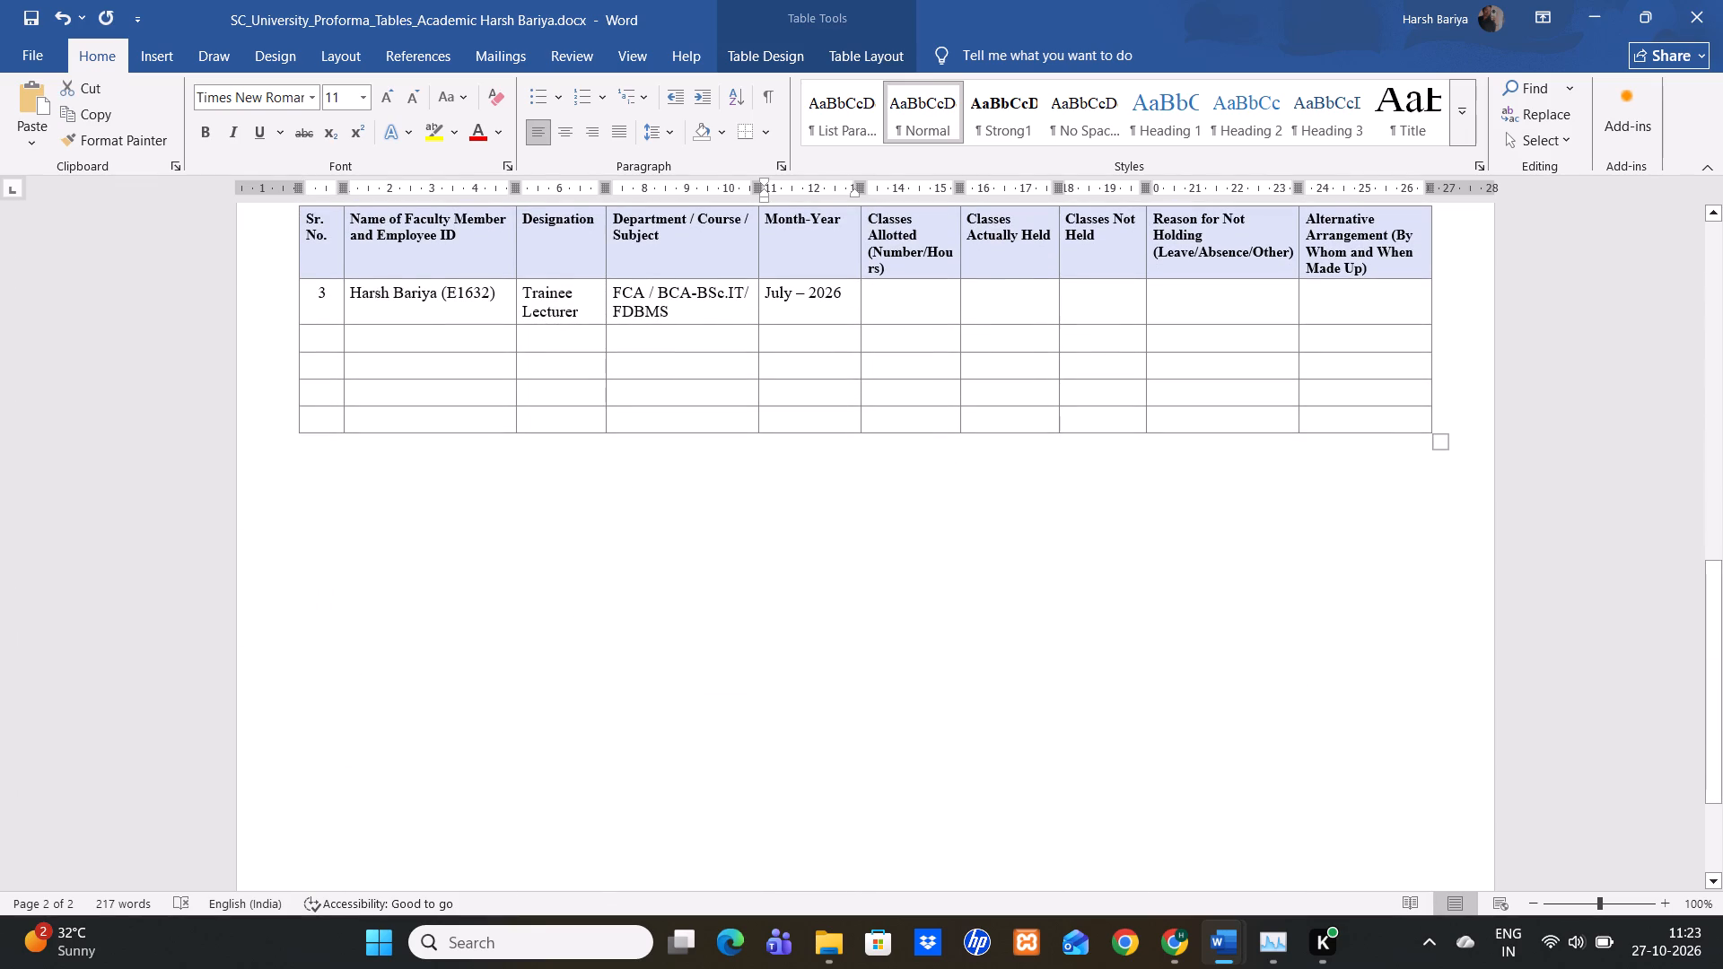
left_click(783, 327)
left_click(783, 336)
key("ctrl+v")
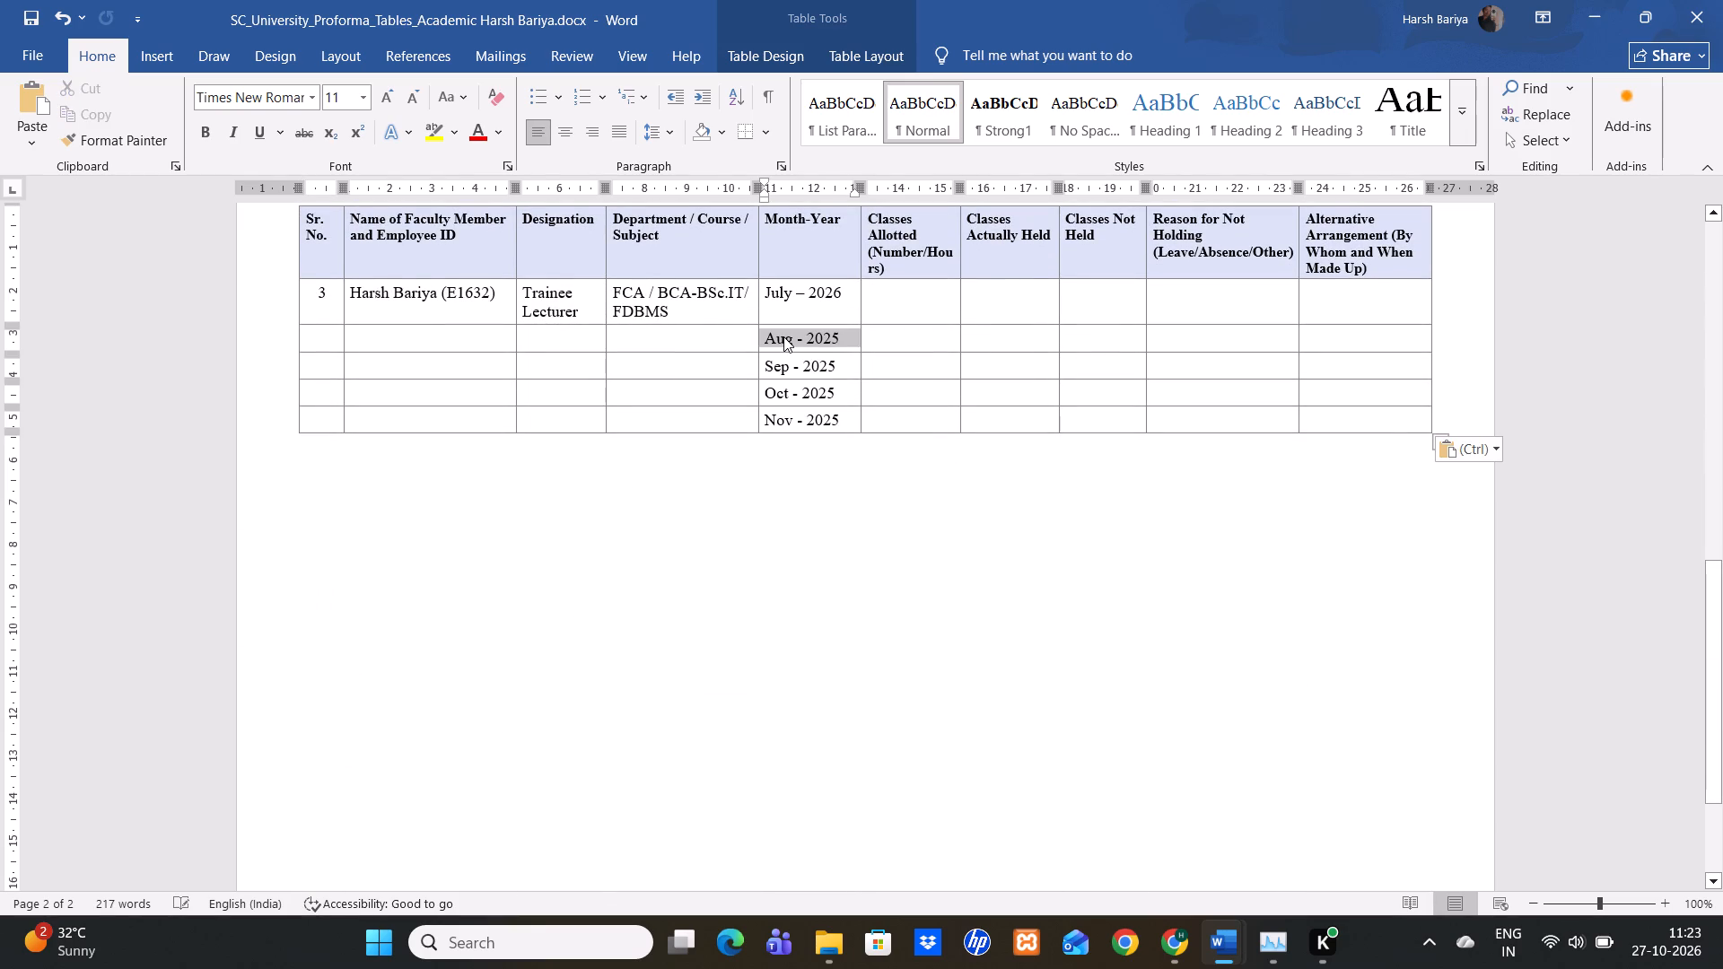
Change the year to 2026 in entry 3's Aug, Sep, Oct and Nov Month-Year cells.
left_click(845, 331)
key("BackSpace")
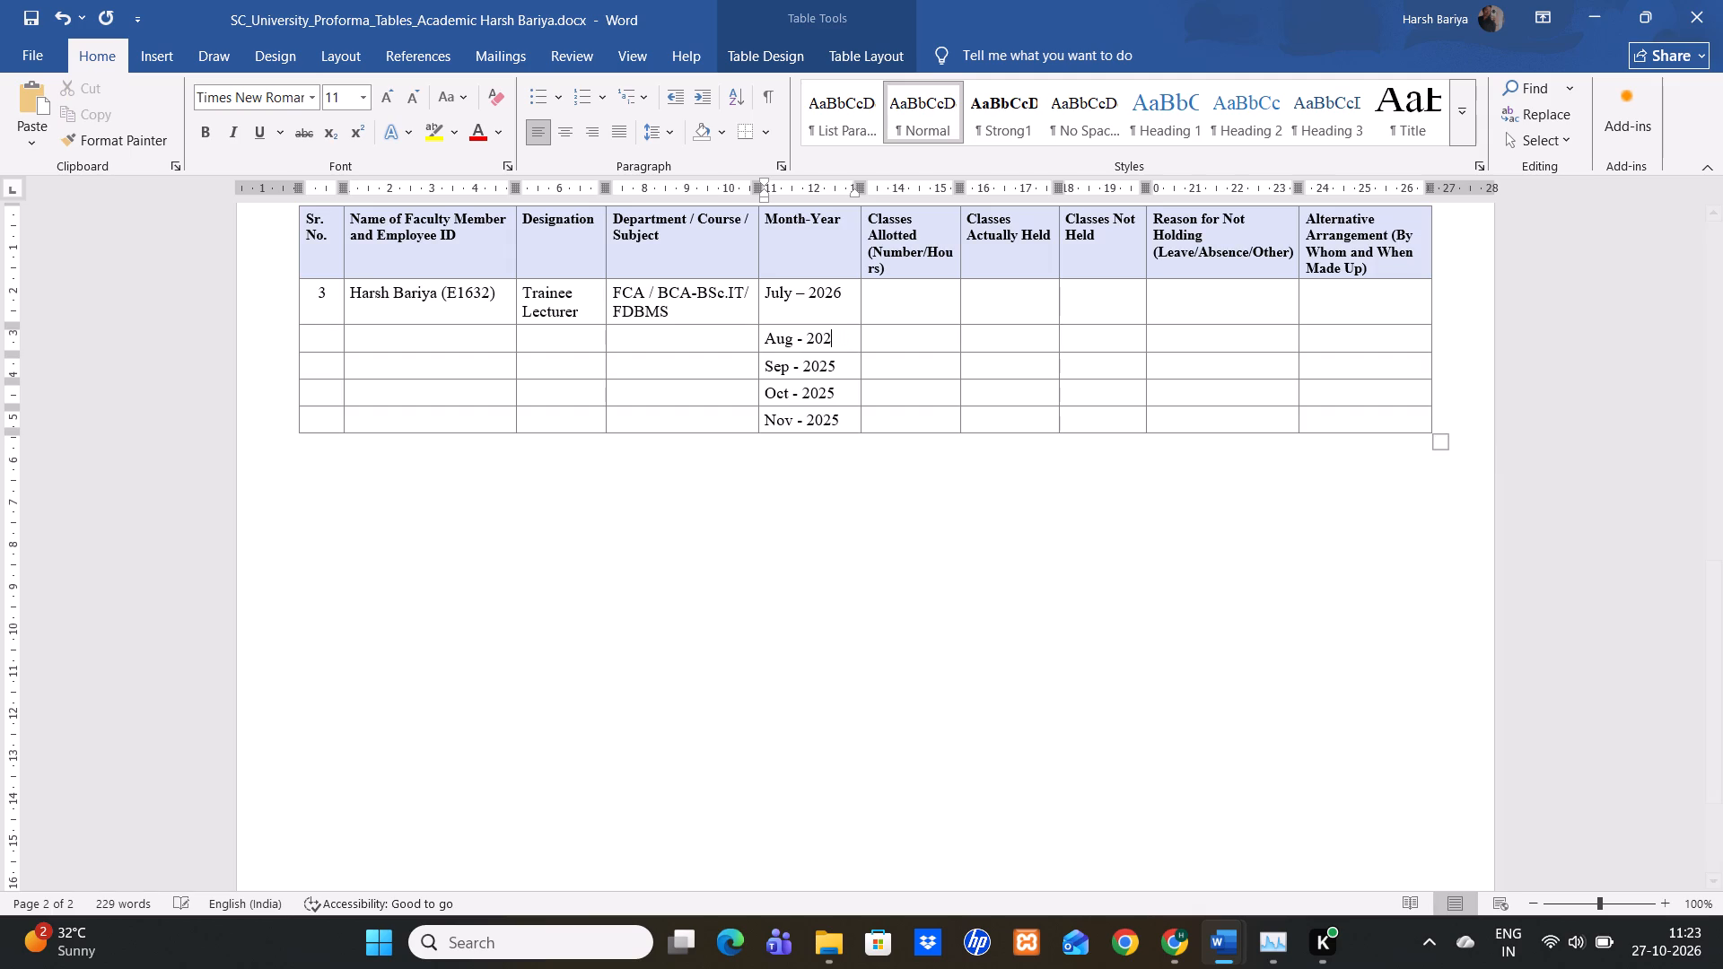
key("6")
left_click(846, 369)
key("BackSpace")
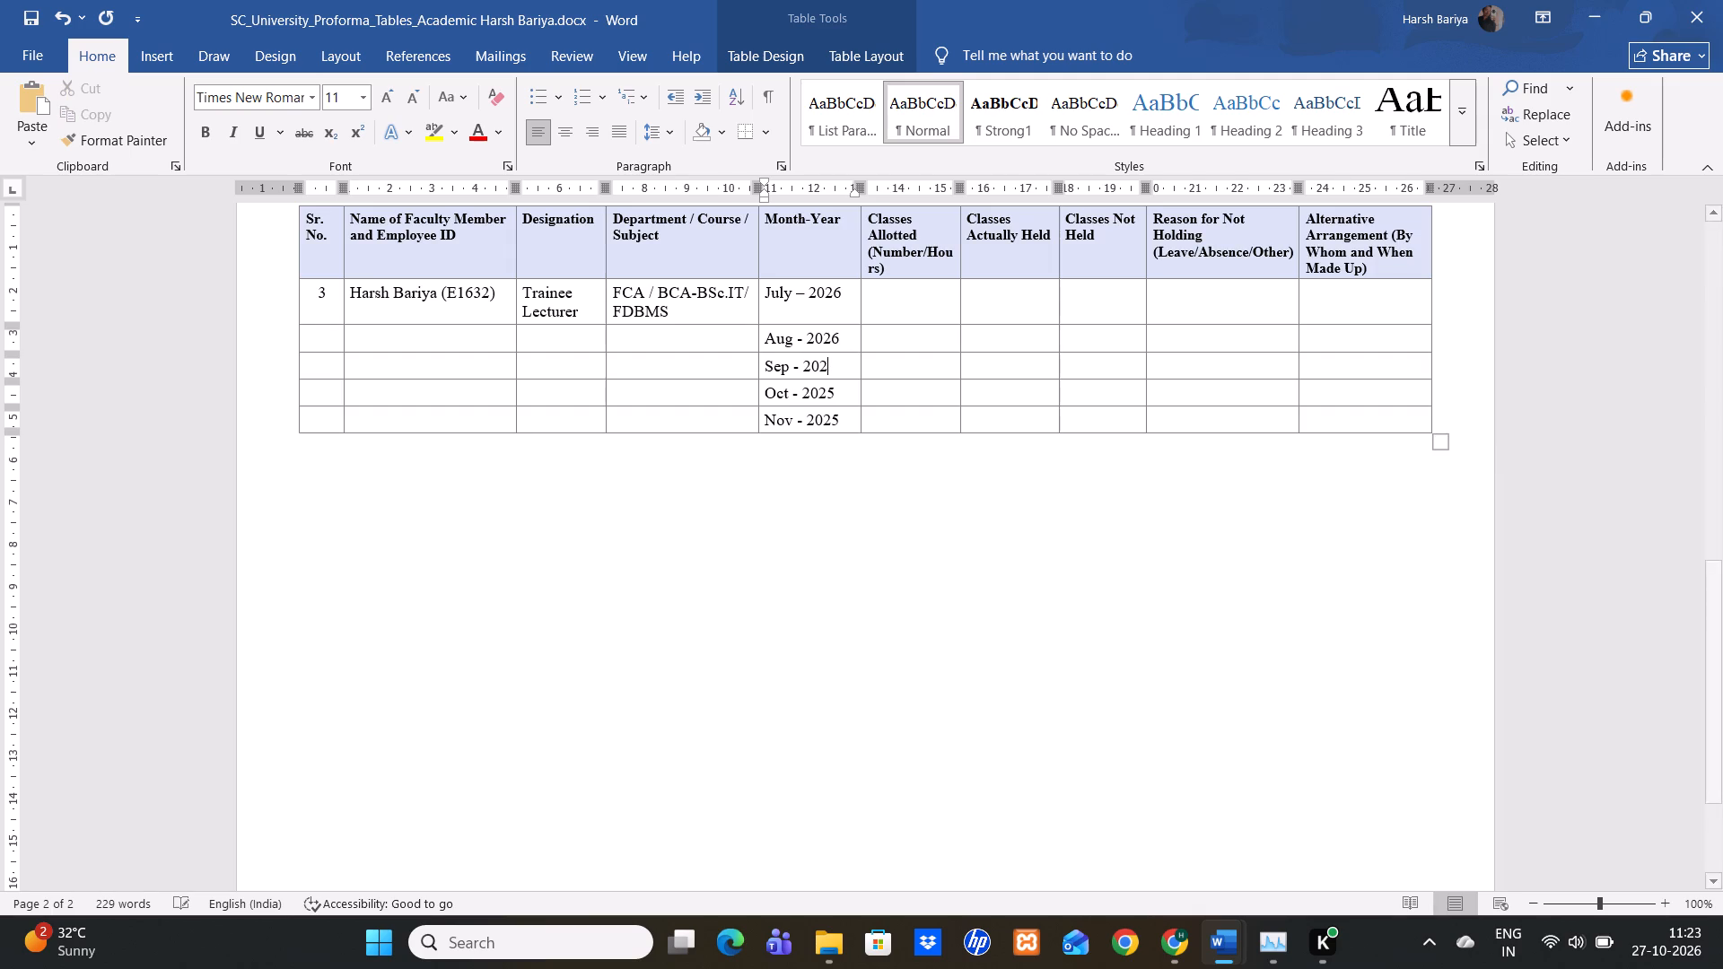
key("6")
left_click(845, 393)
key("BackSpace")
key("6")
left_click(847, 421)
key("BackSpace")
key("6")
key("BackSpace")
key("BackSpace")
key("6")
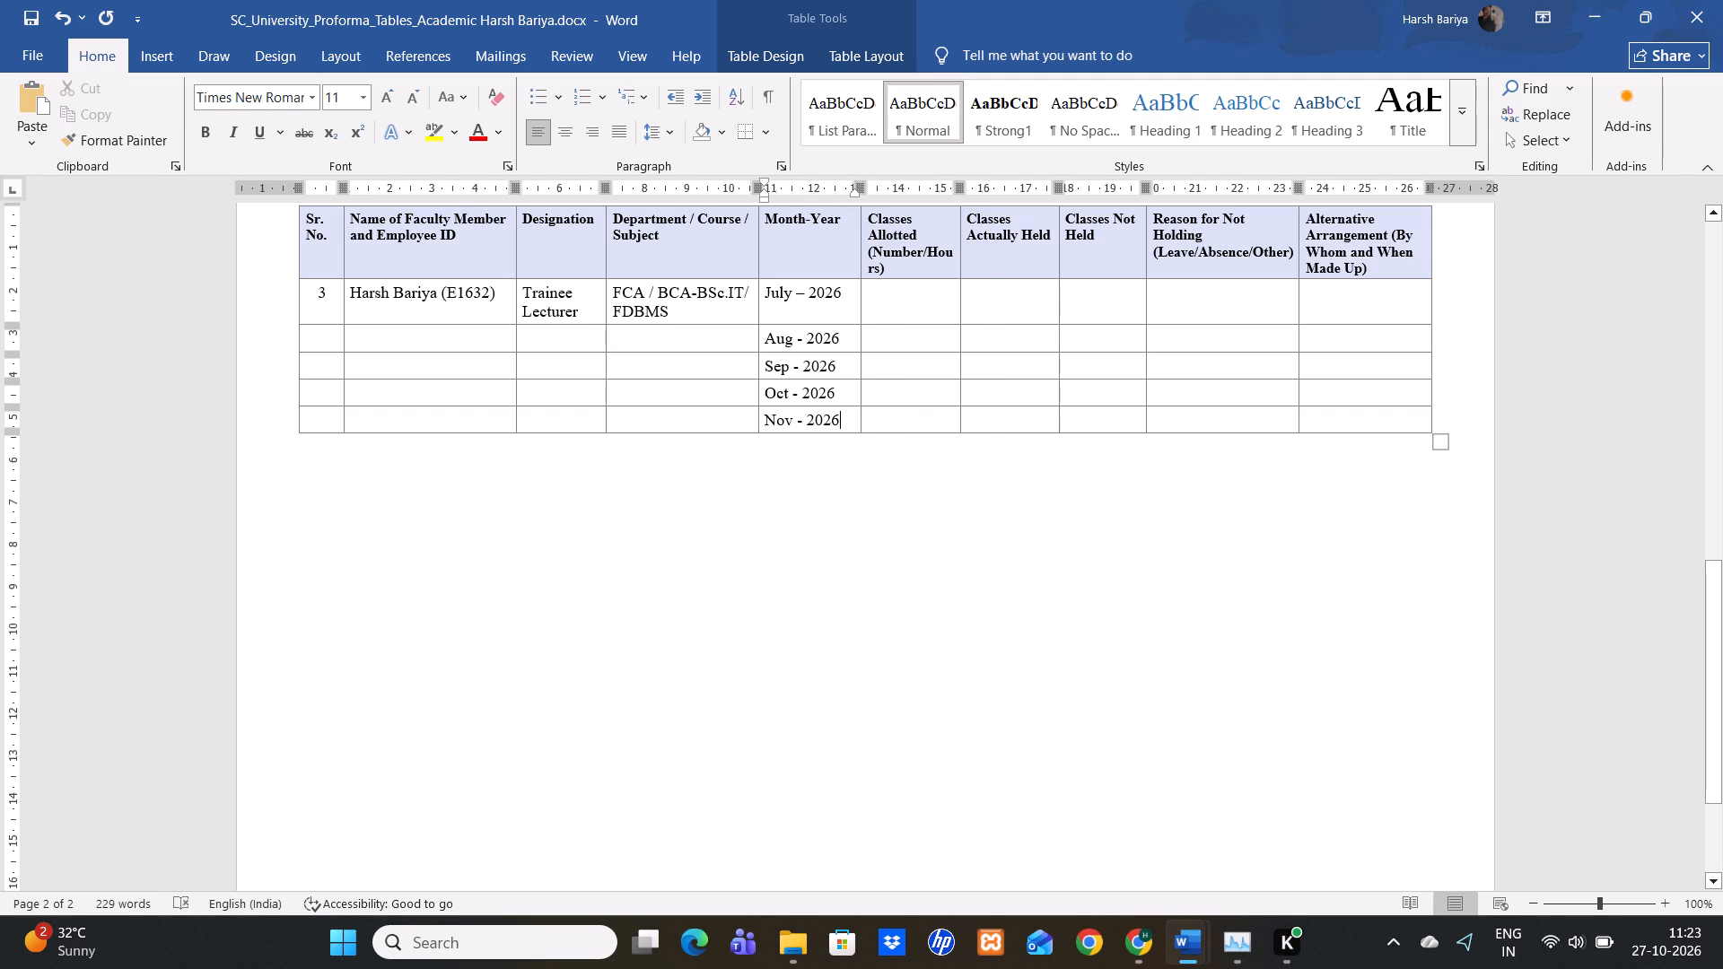
Add seven empty rows to the end of Table 18, below entry 3's Nov - 2026 row.
left_click(1390, 428)
key("Tab")
key("Tab")
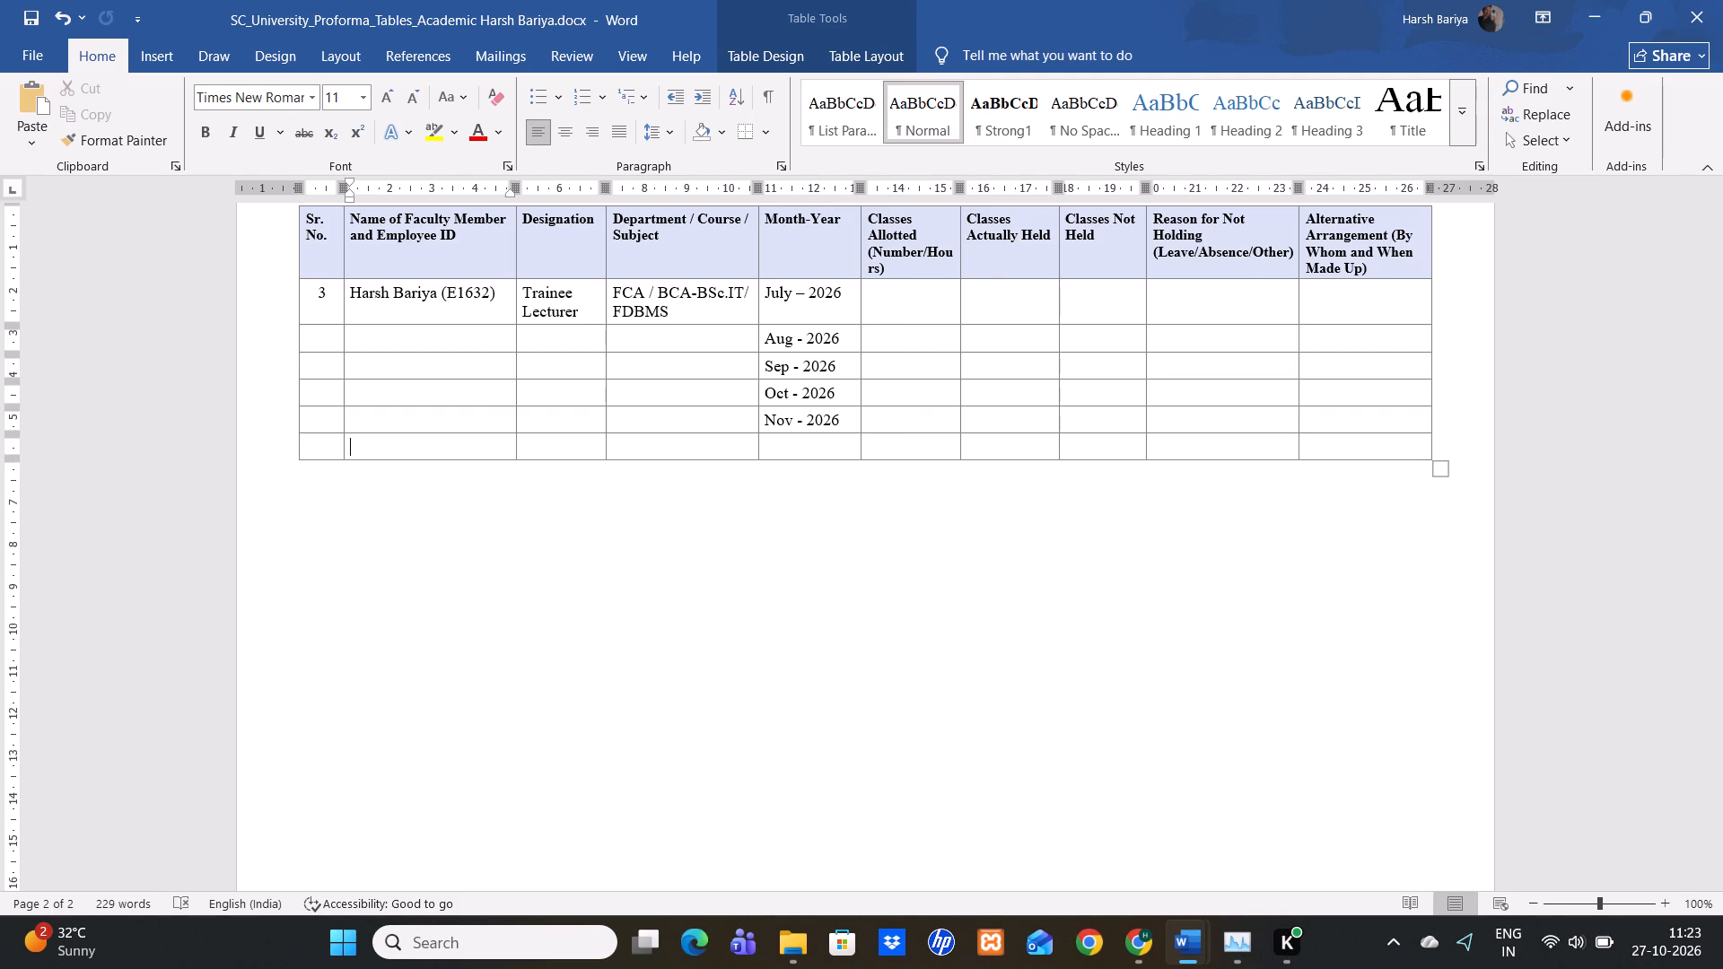
key("Tab")
key("Tab")
key("Tab")
key("Tab")
key("Tab")
key("Tab")
key("Tab")
key("Tab")
key("Tab")
key("Tab")
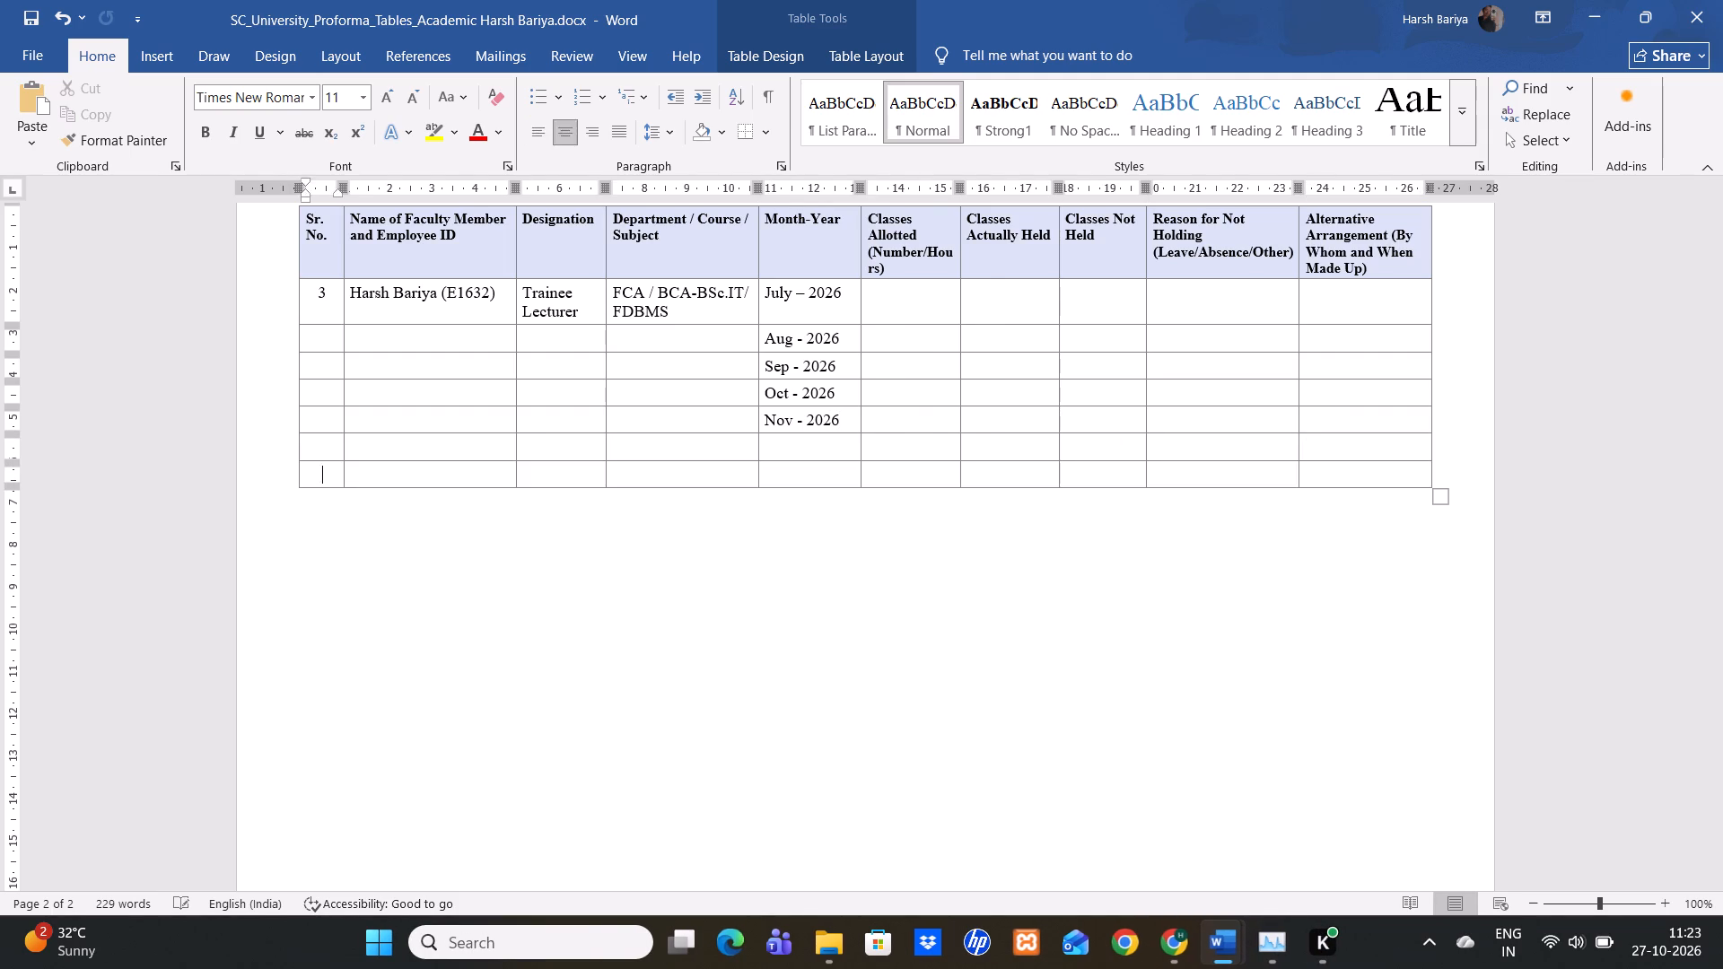
key("Tab")
key("Tab")
key("Tab")
key("Tab")
key("Tab")
key("Tab")
key("Tab")
key("Tab")
key("Tab")
key("Tab")
key("Tab")
key("Tab")
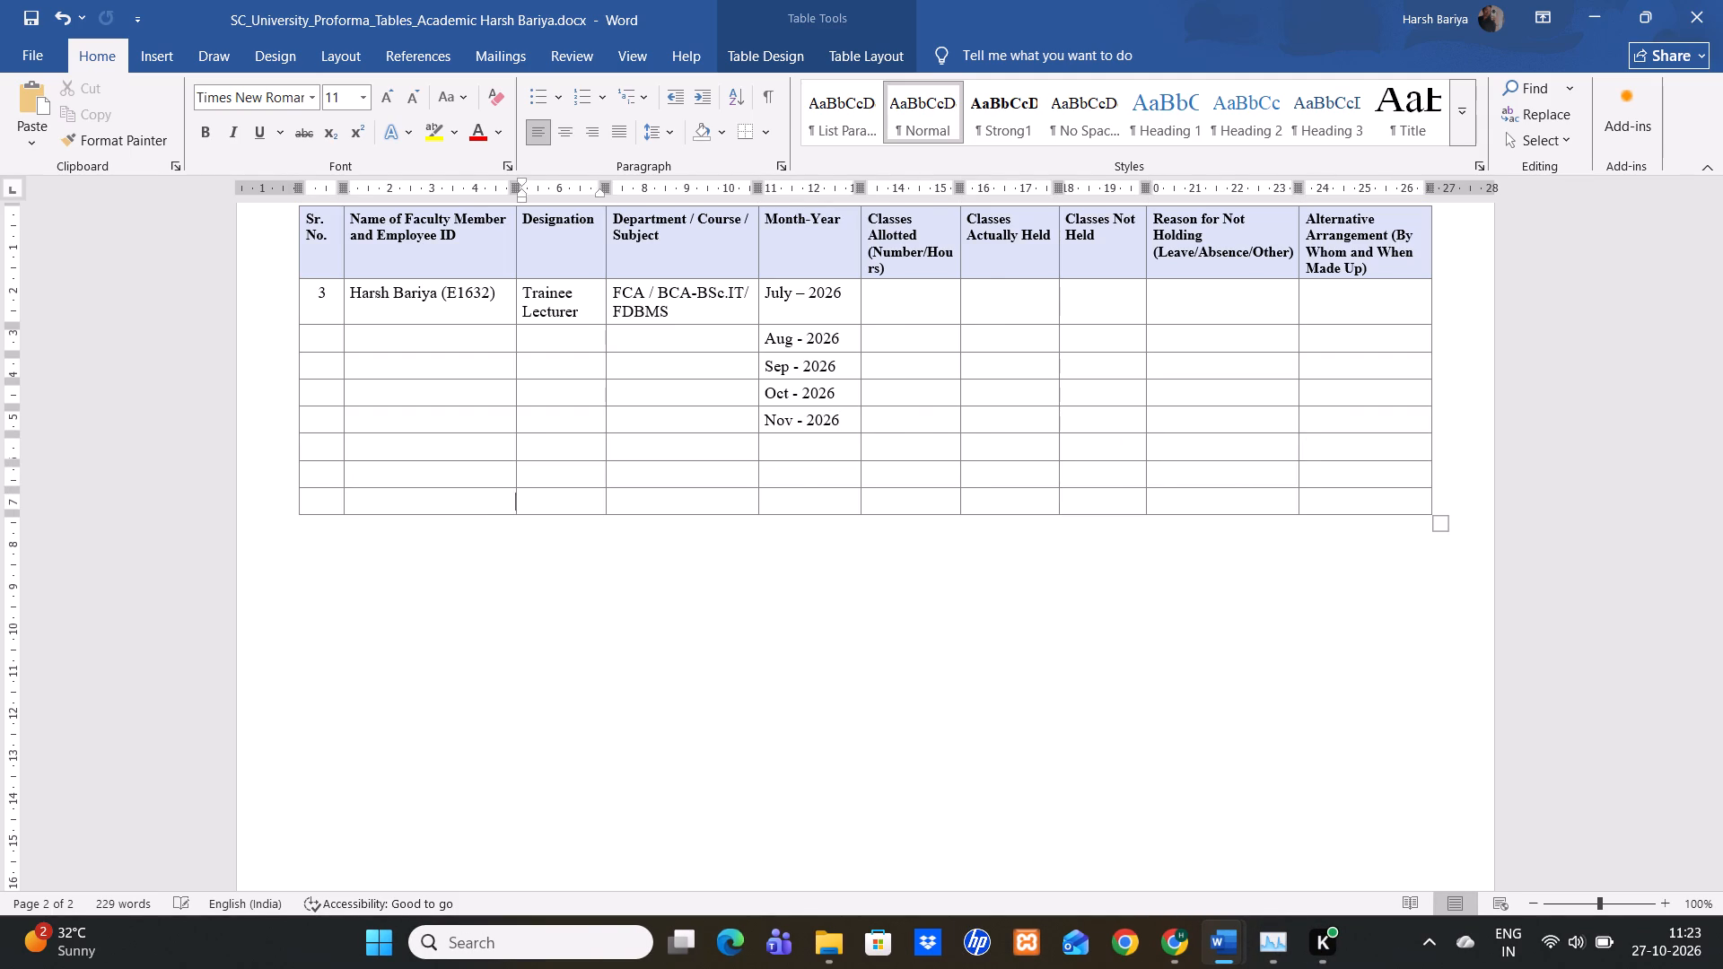
key("Tab")
key("Tab")
key("Tab")
key("Tab")
key("Tab")
key("Tab")
key("Tab")
key("Tab")
key("Tab")
key("Tab")
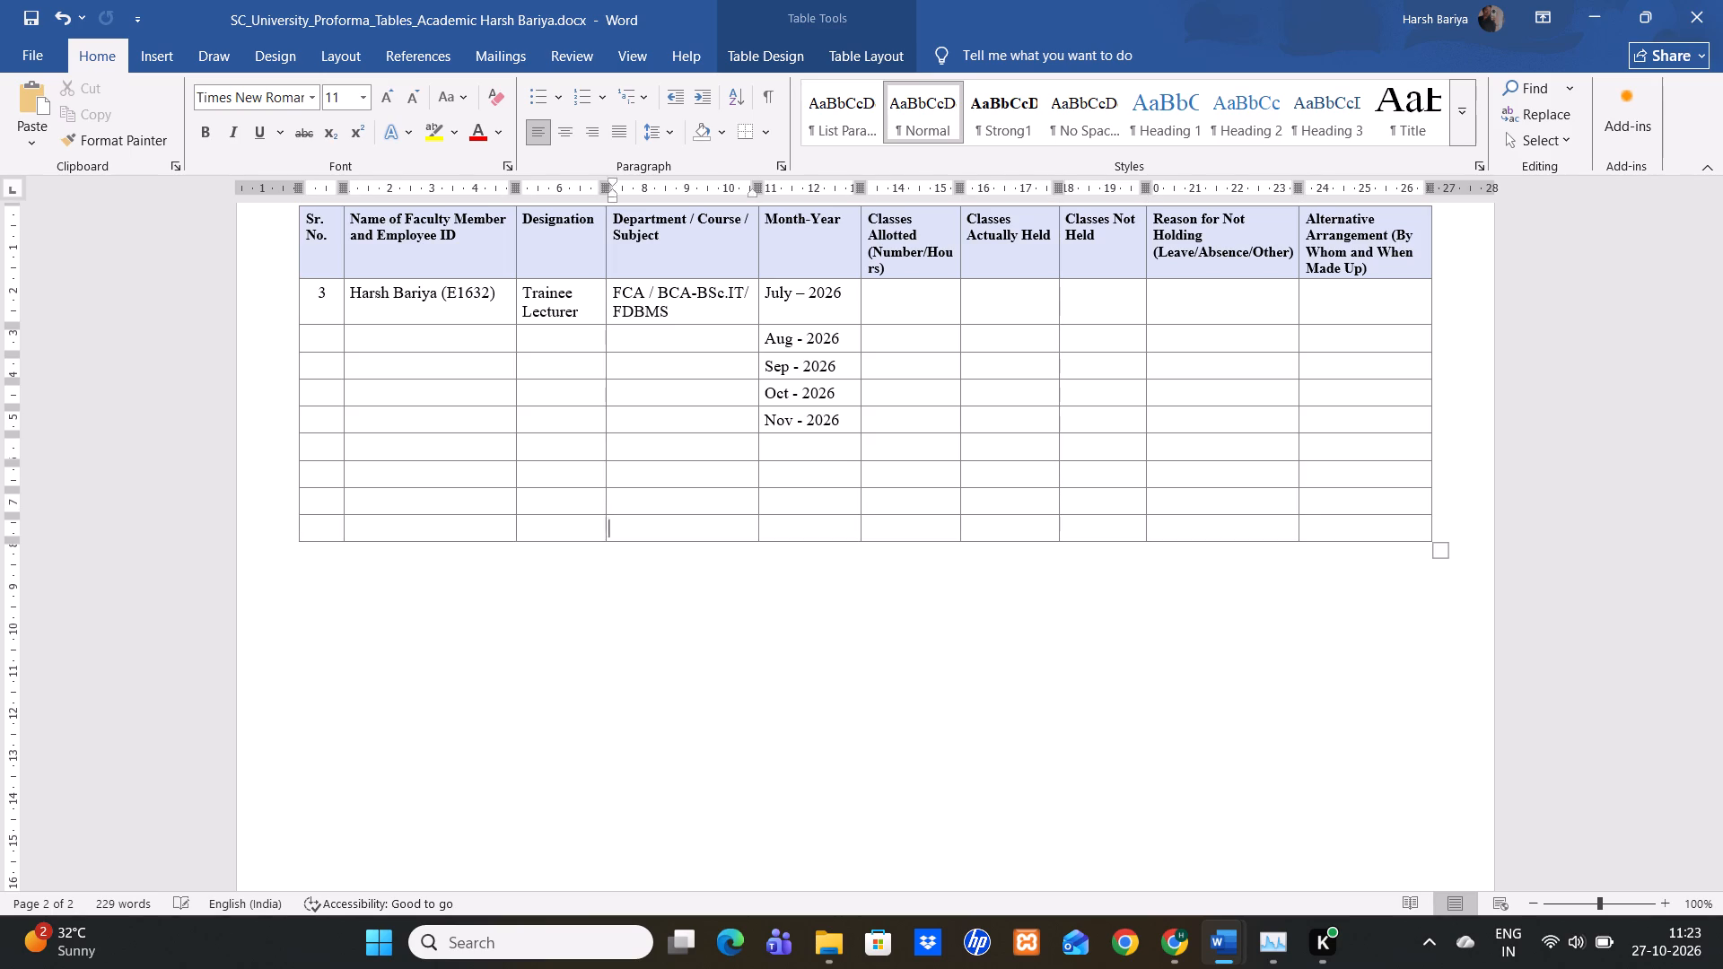
key("Tab")
key("Tab")
key("Tab")
key("Tab")
key("Tab")
key("Tab")
key("Tab")
key("Tab")
key("Tab")
key("Tab")
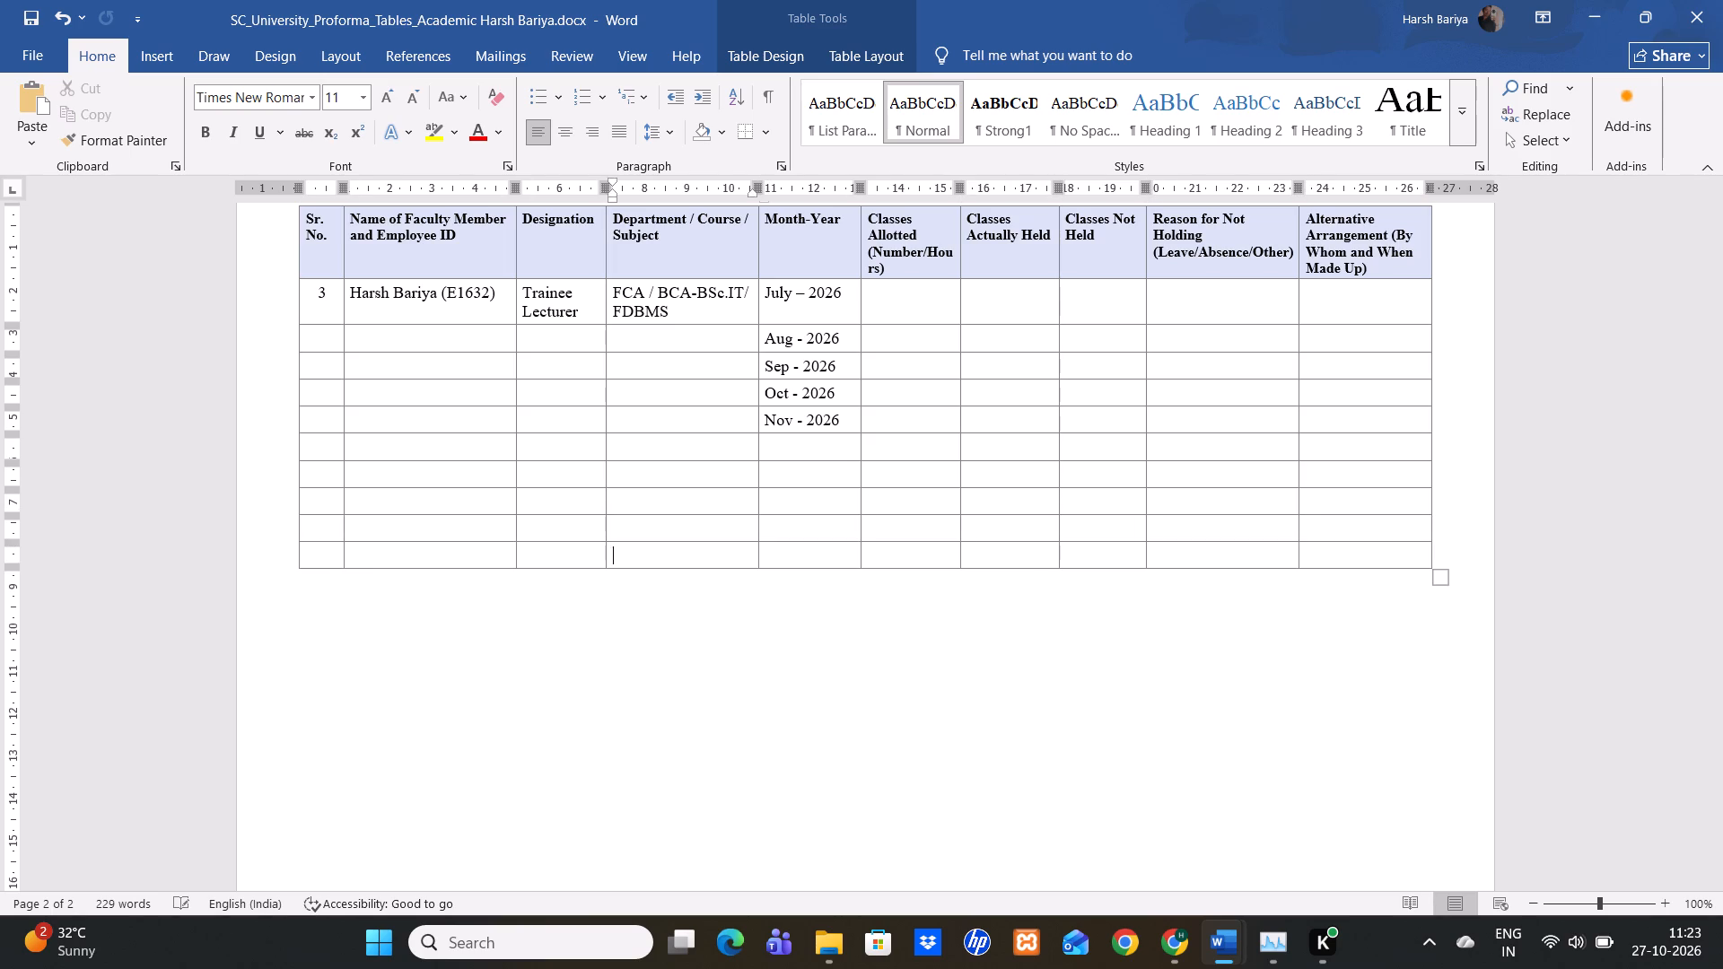
key("Tab")
key("Tab")
key("Tab")
key("Tab")
key("Tab")
key("Tab")
key("Tab")
key("Tab")
key("Tab")
key("Tab")
key("Tab")
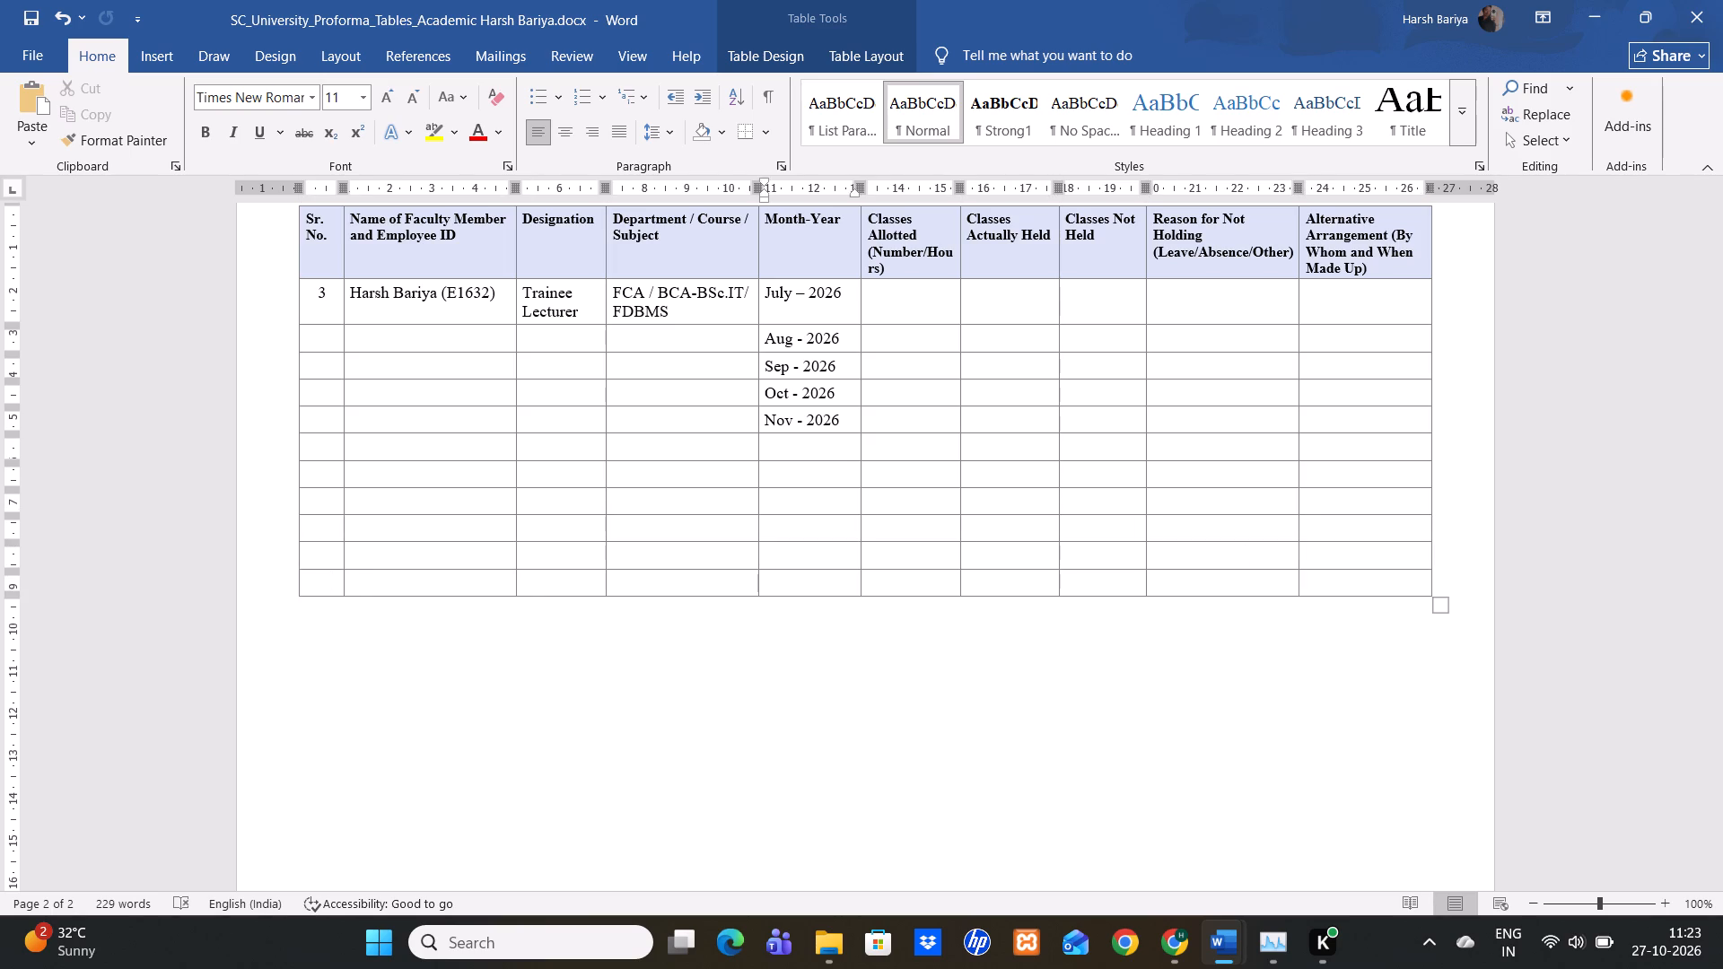
key("Tab")
key("Tab")
key("Tab")
key("Tab")
key("Tab")
key("Tab")
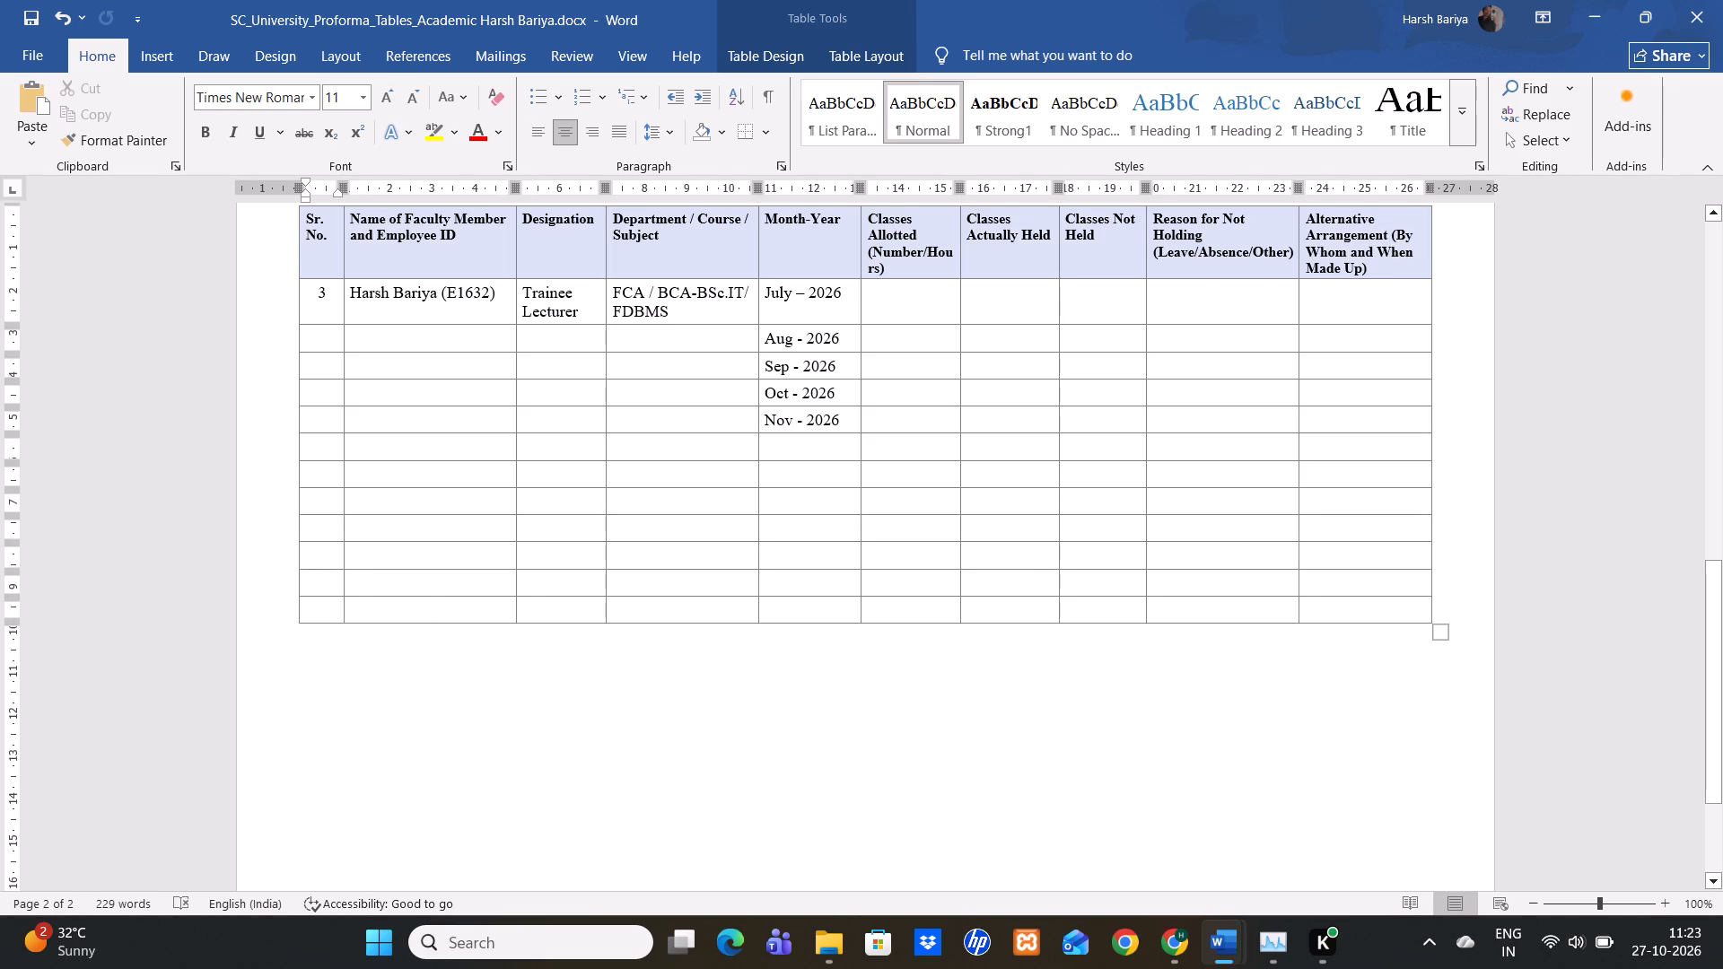
Copy entry 3's serial number, faculty, designation and course cells into the second empty row and change the serial number to 4.
left_click_drag(309, 294, 617, 317)
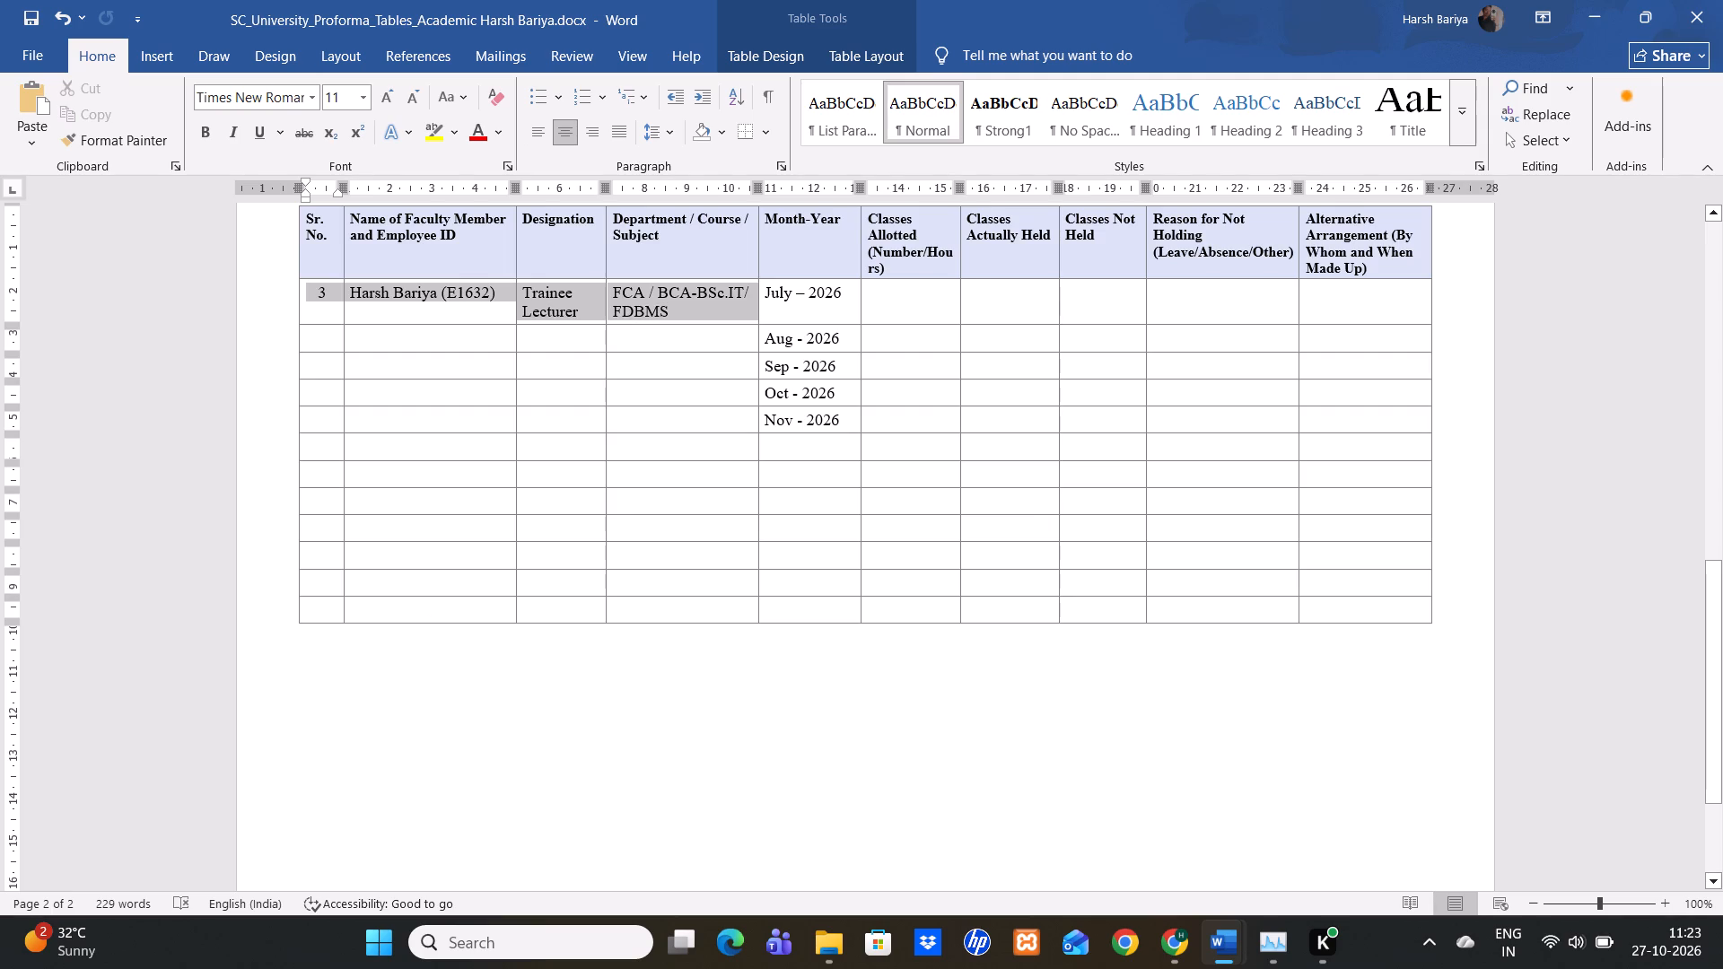
left_click_drag(617, 317, 618, 316)
key("ctrl+c")
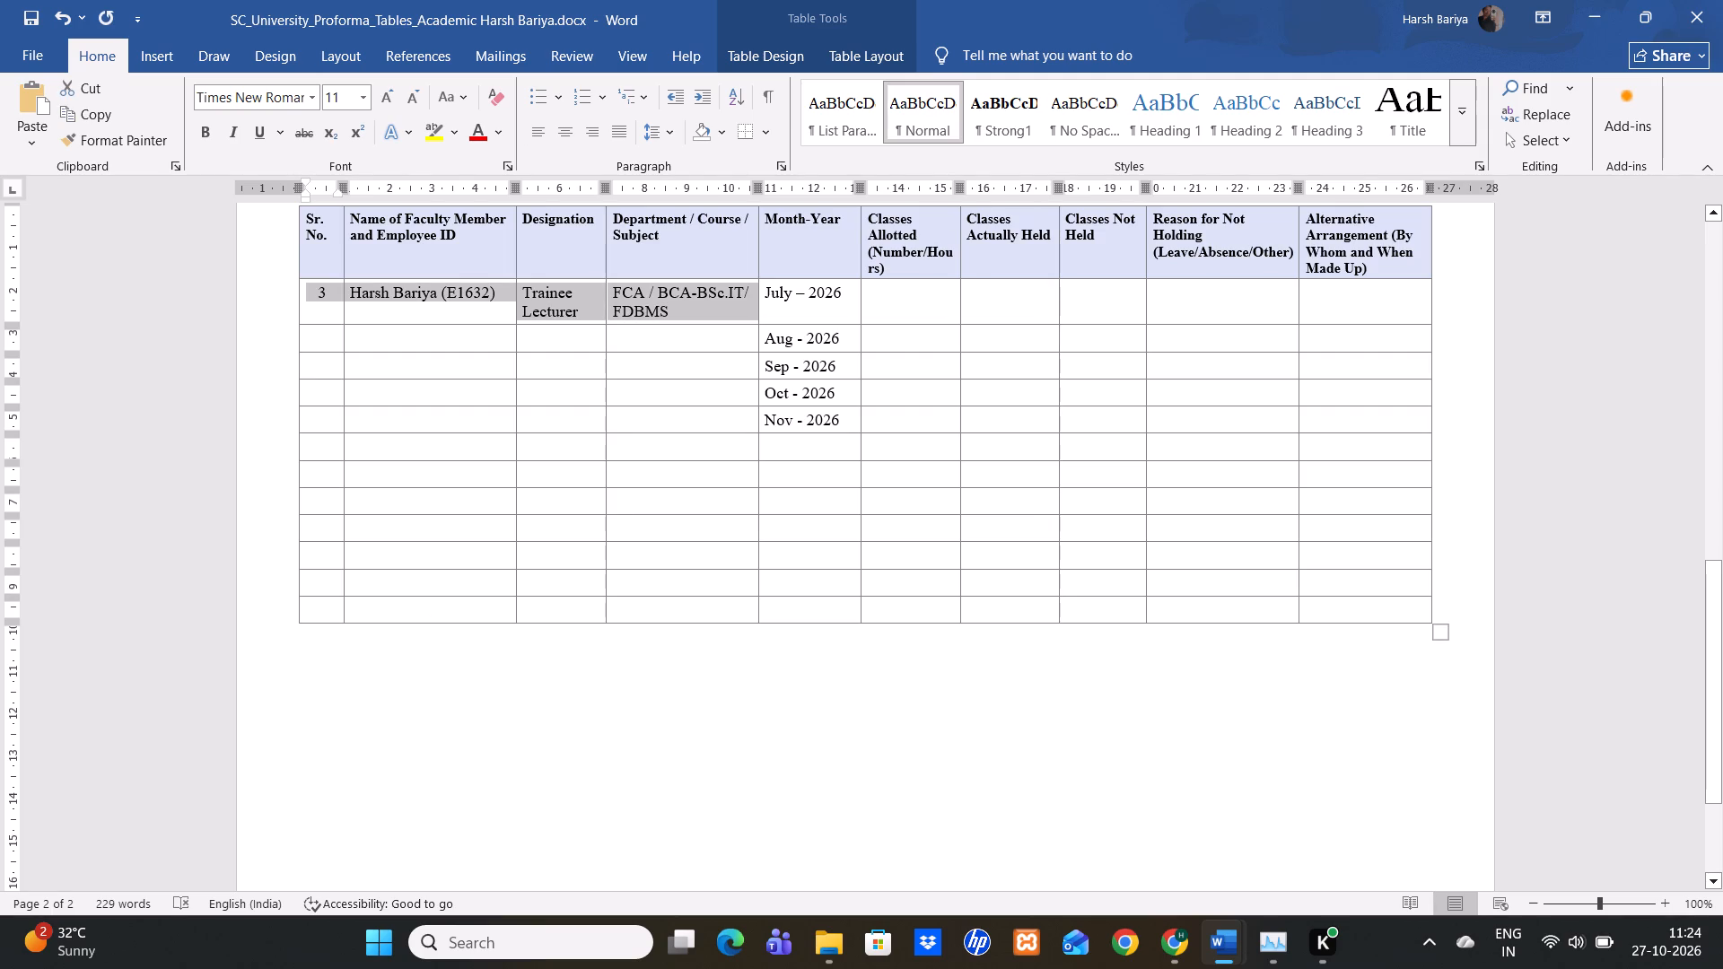
left_click(329, 474)
key("ctrl+v")
left_click(340, 474)
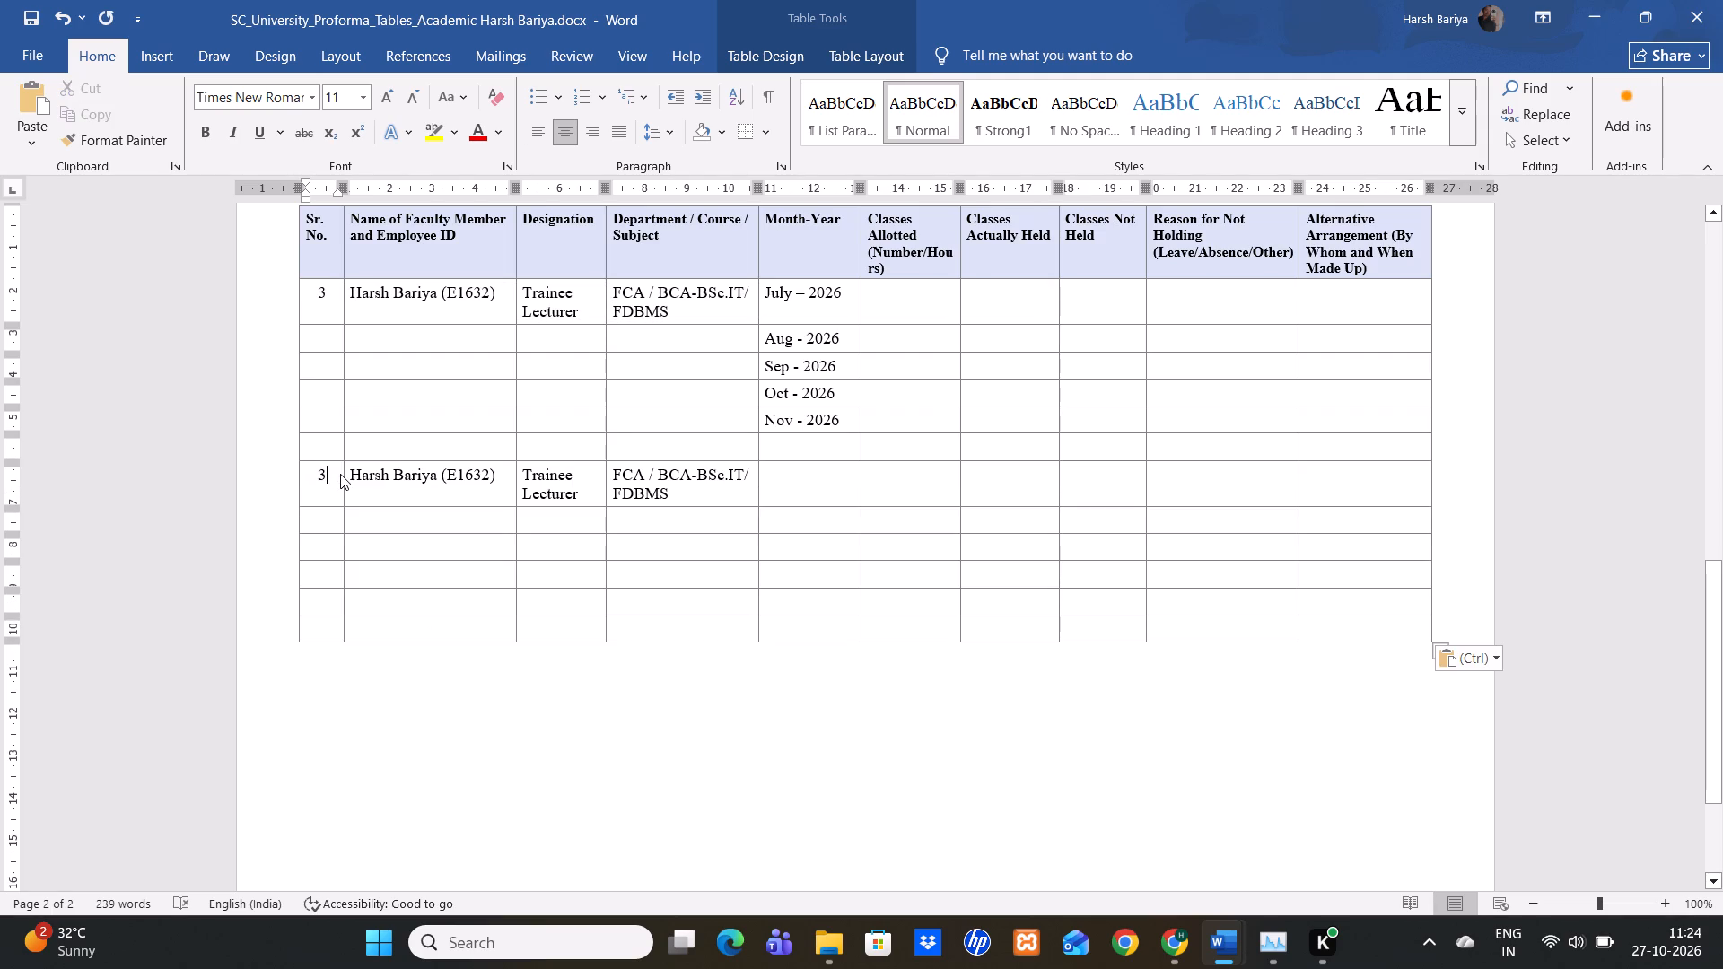
key("BackSpace")
key("4")
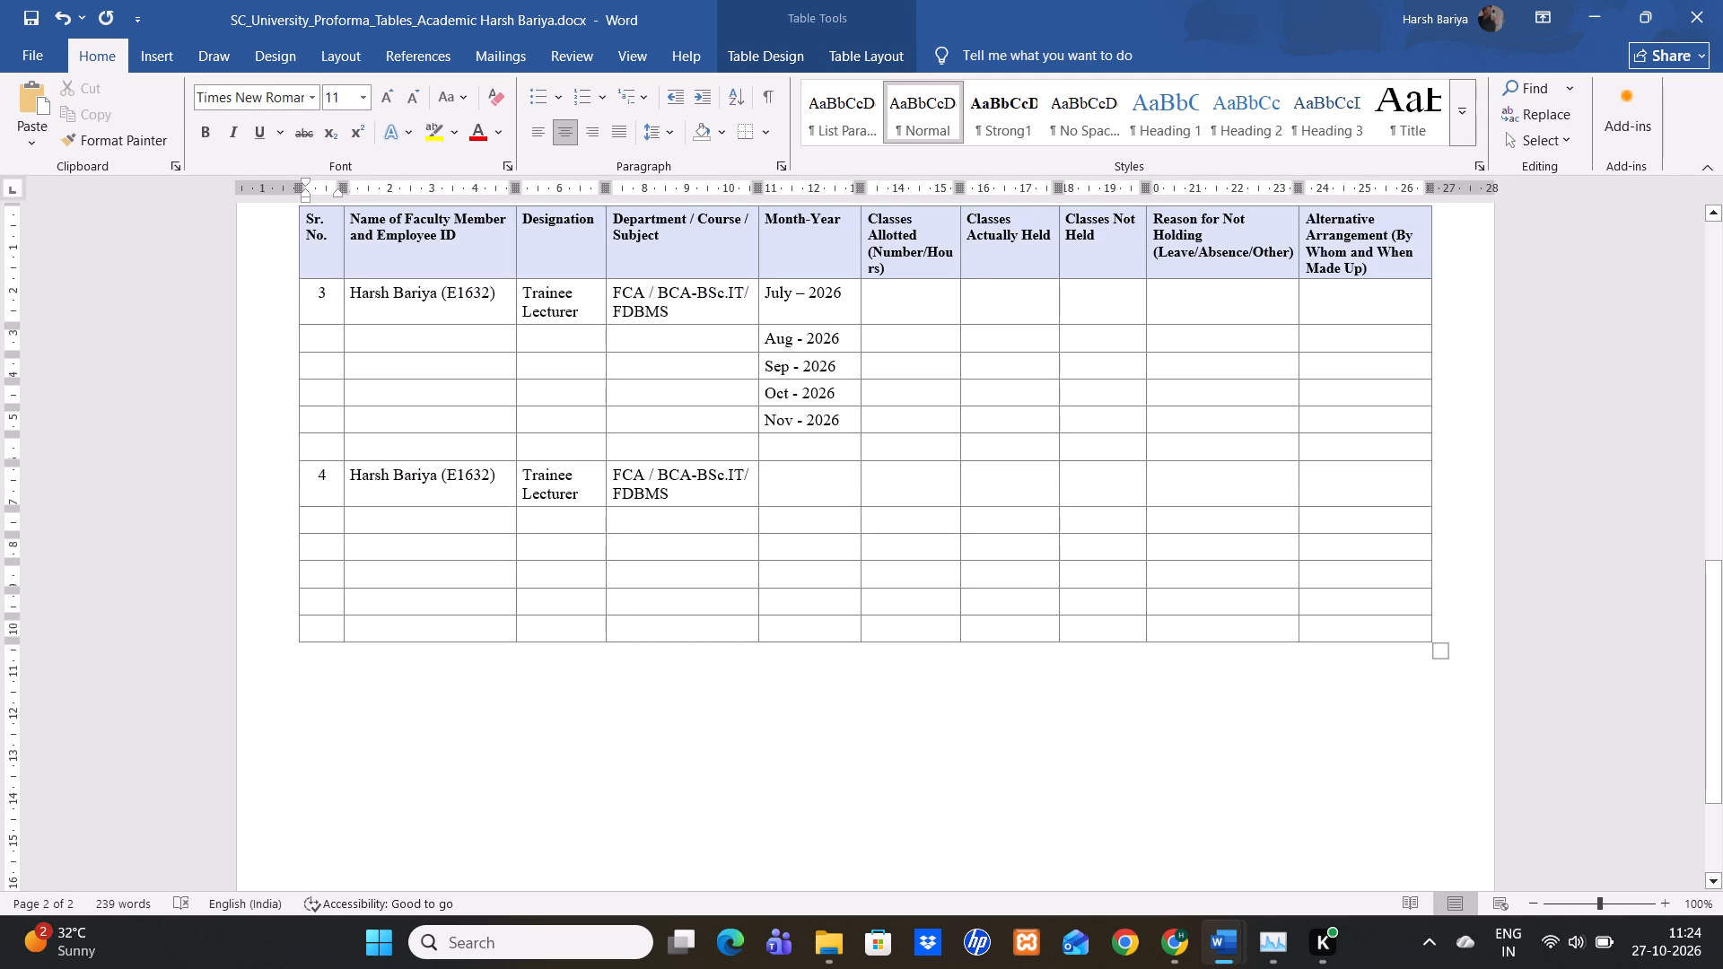
Change the subject in entry 4's Department / Course / Subject cell to CN.
left_click(680, 491)
key("BackSpace")
key("BackSpace")
key("BackSpace")
key("BackSpace")
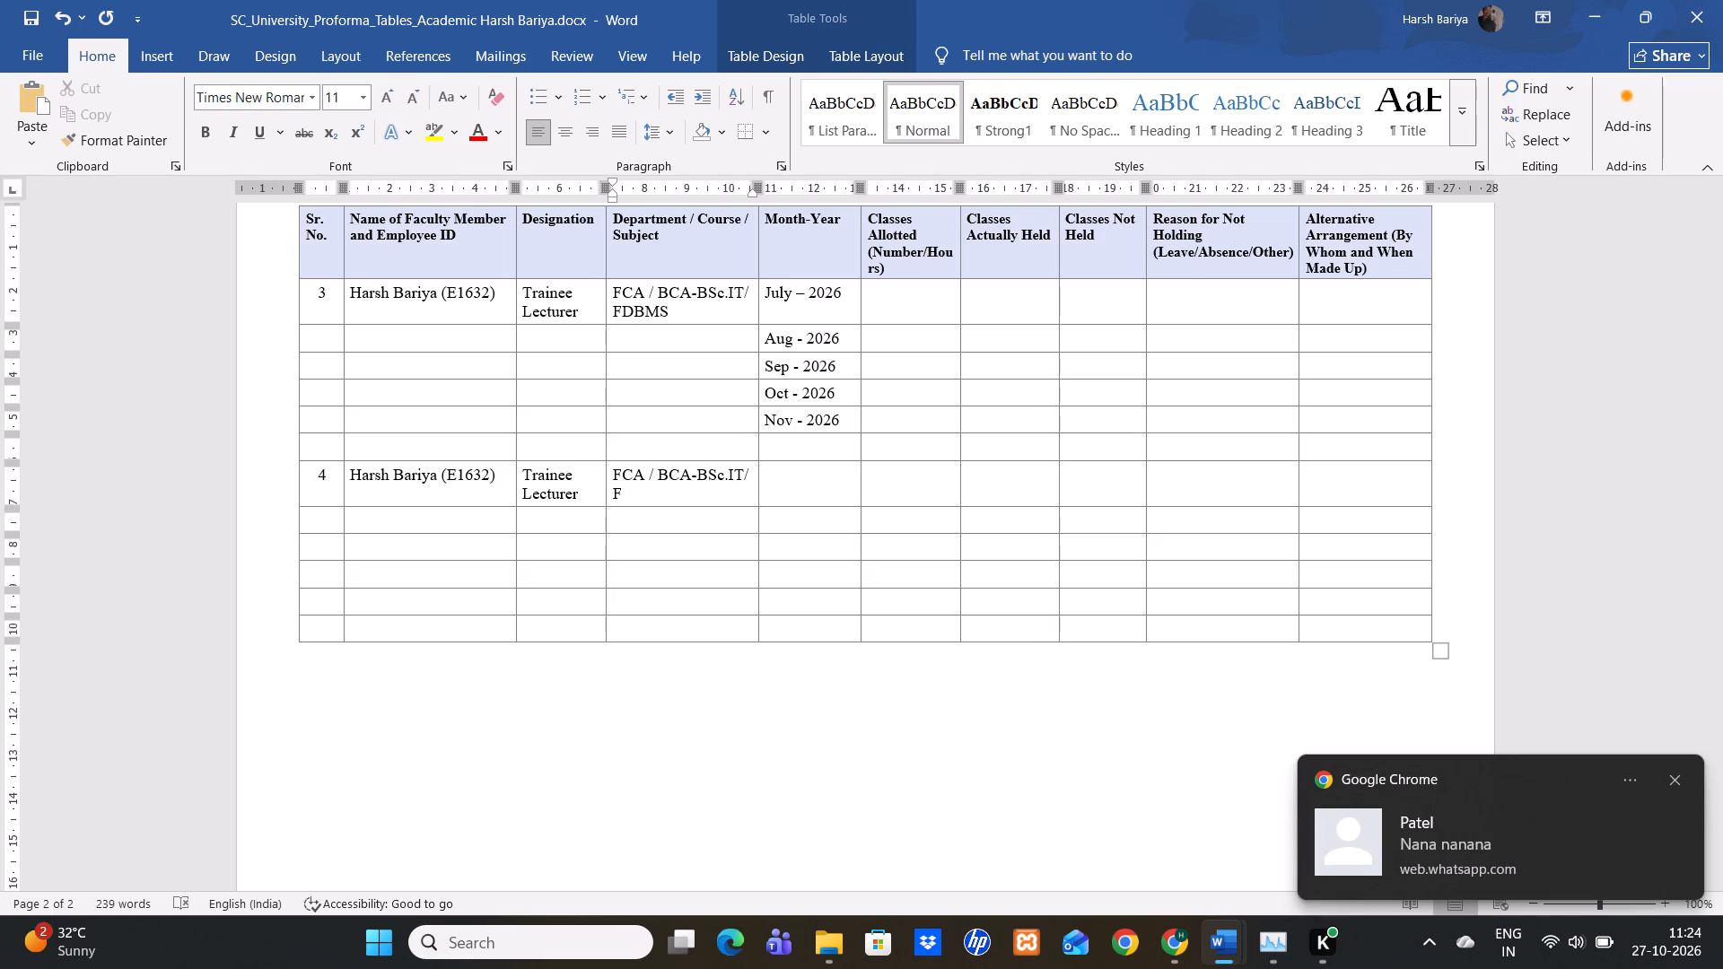
type("CN")
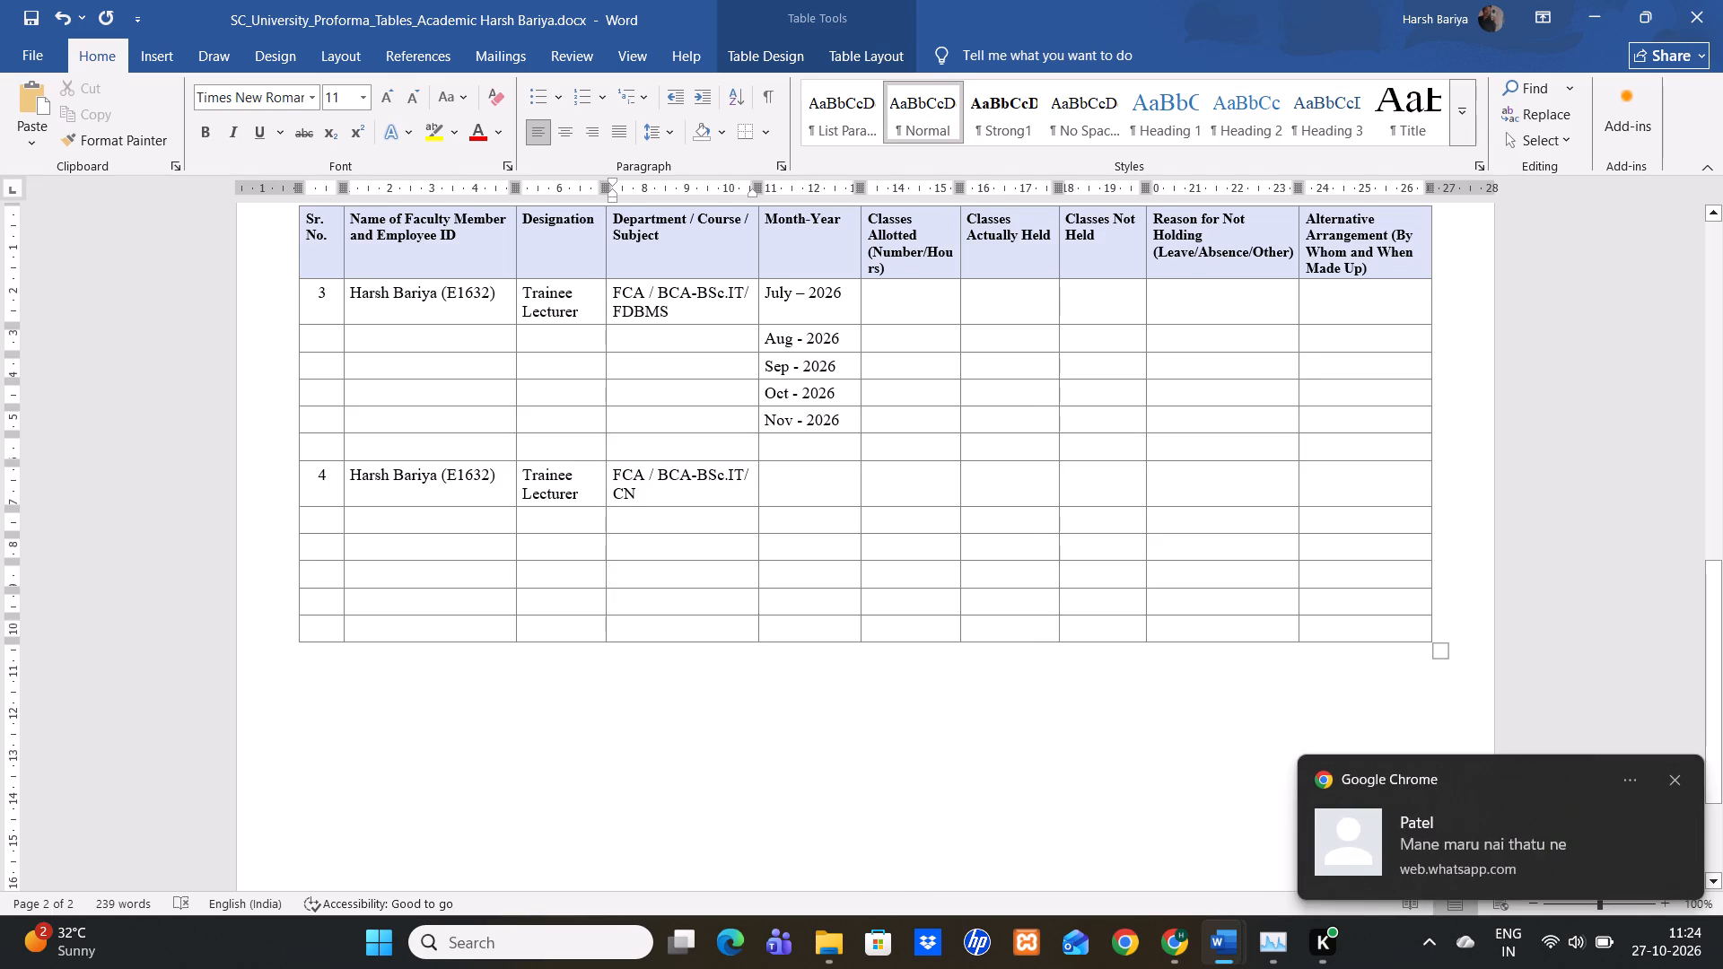
Copy entry 3's Month-Year cells from July - 2026 to Nov - 2026 into entry 4's rows.
left_click_drag(770, 298, 828, 409)
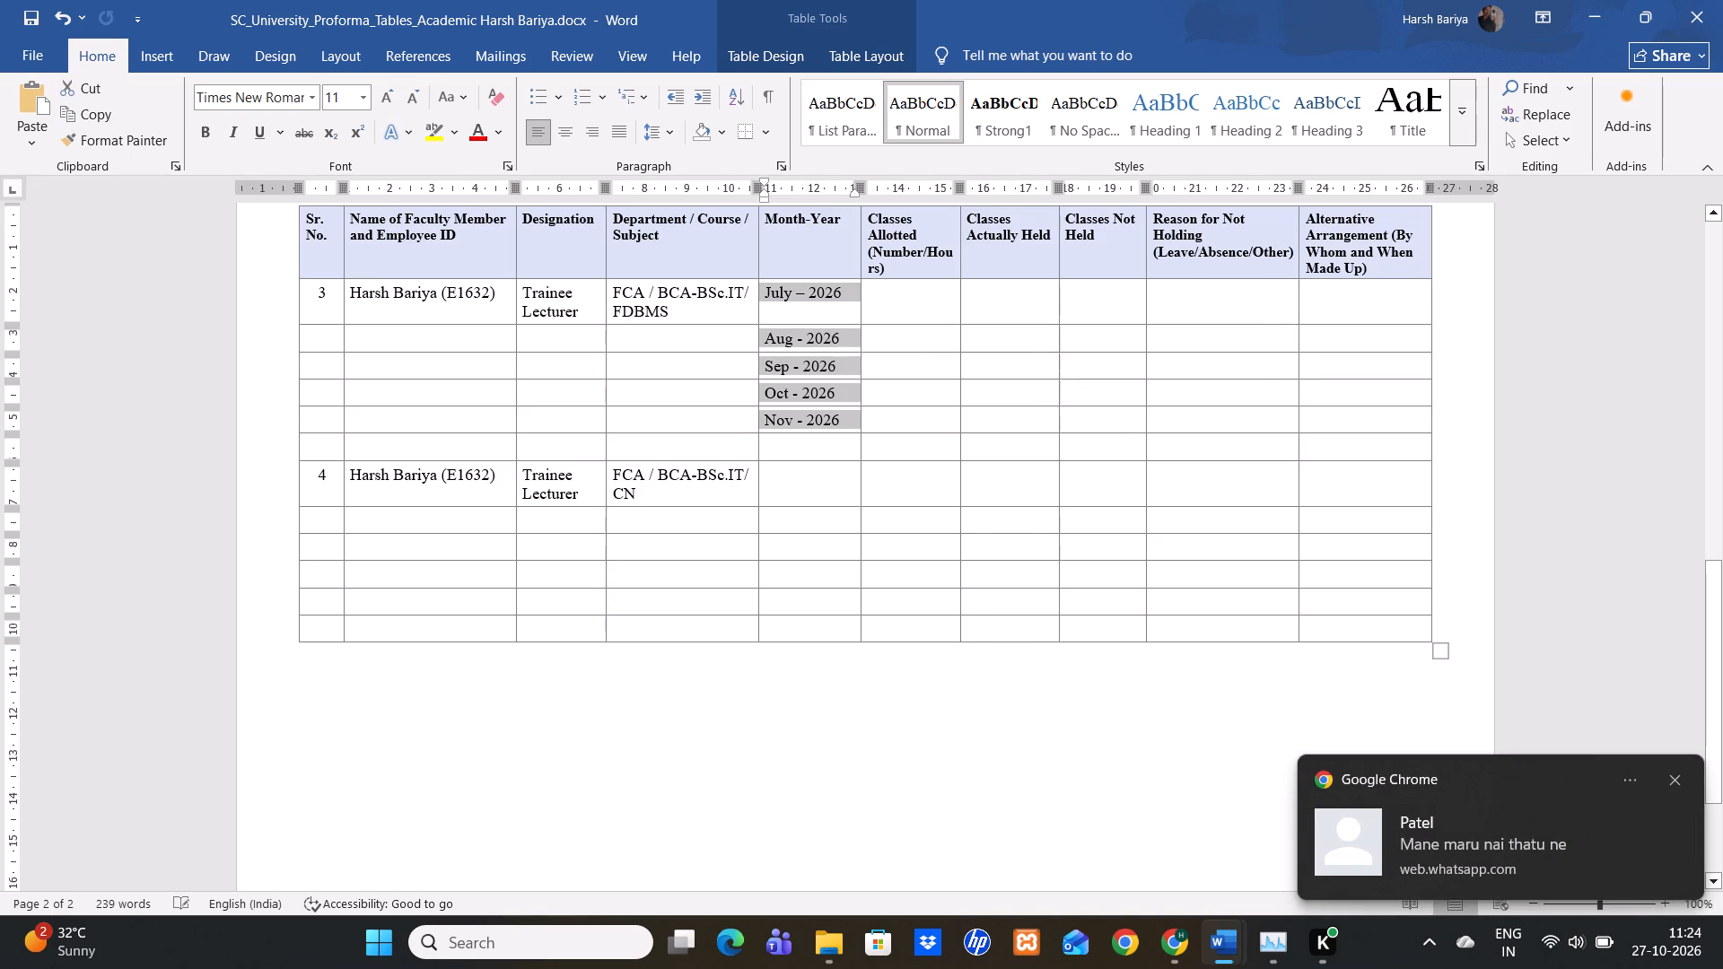
key("ctrl+c")
left_click(794, 479)
key("ctrl+v")
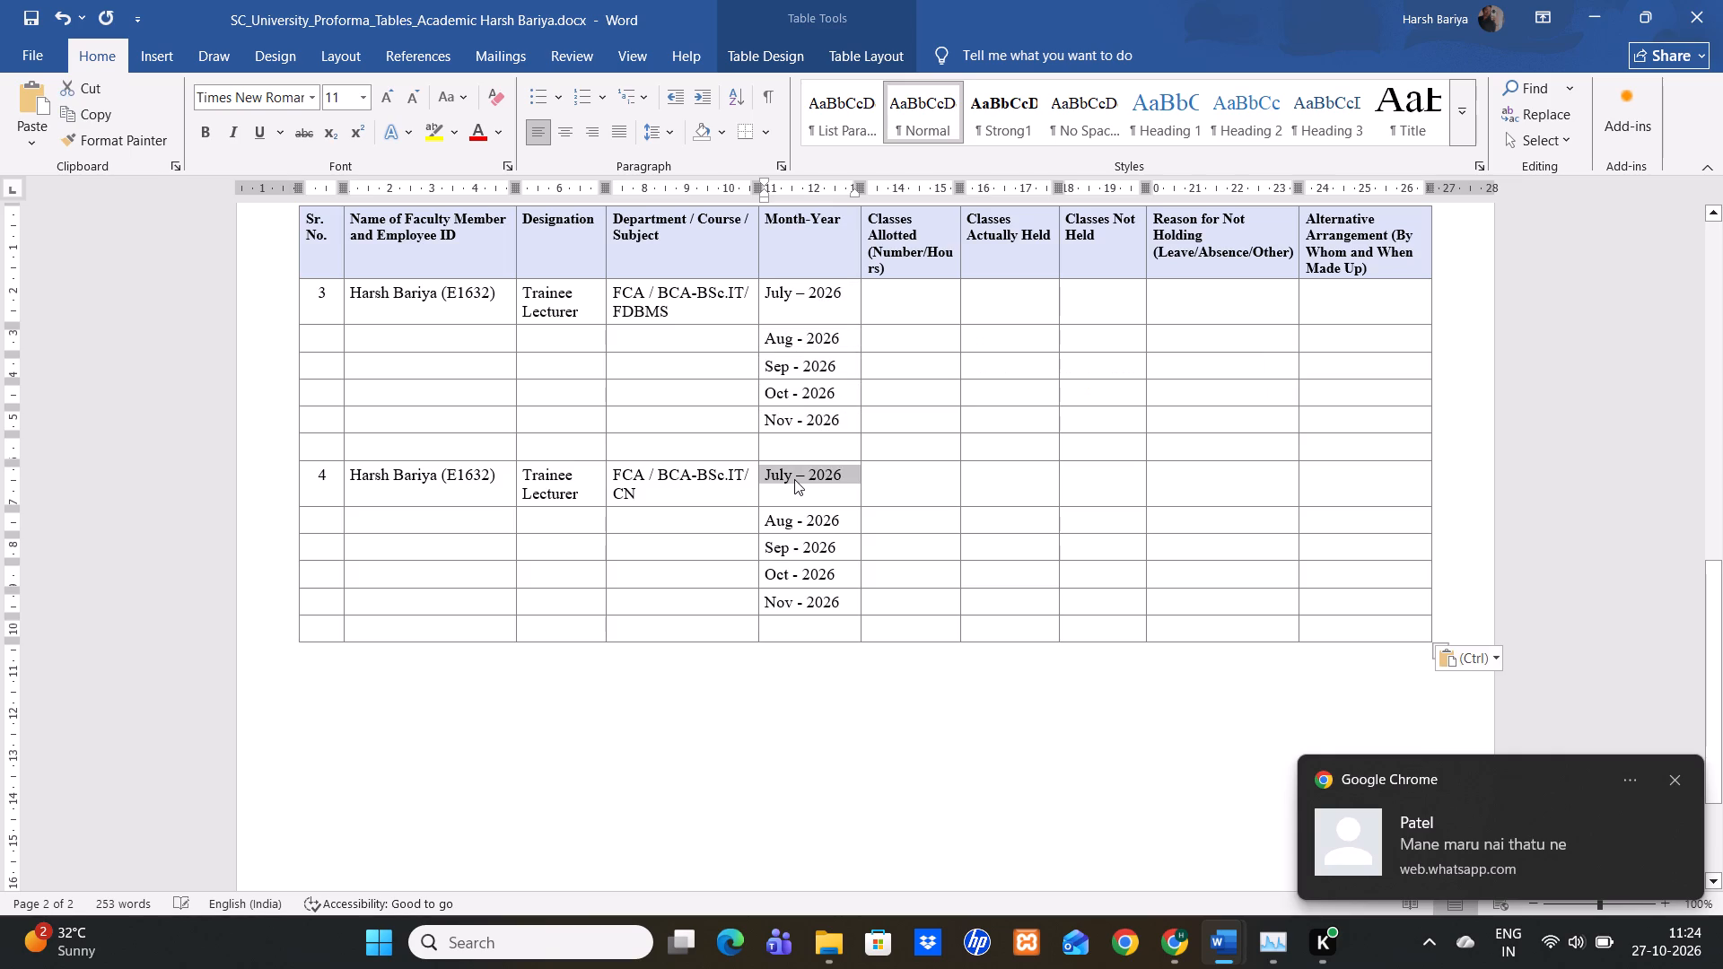
Add six more empty rows to the end of Table 18, below the empty row following entry 4.
left_click(1316, 632)
key("Tab")
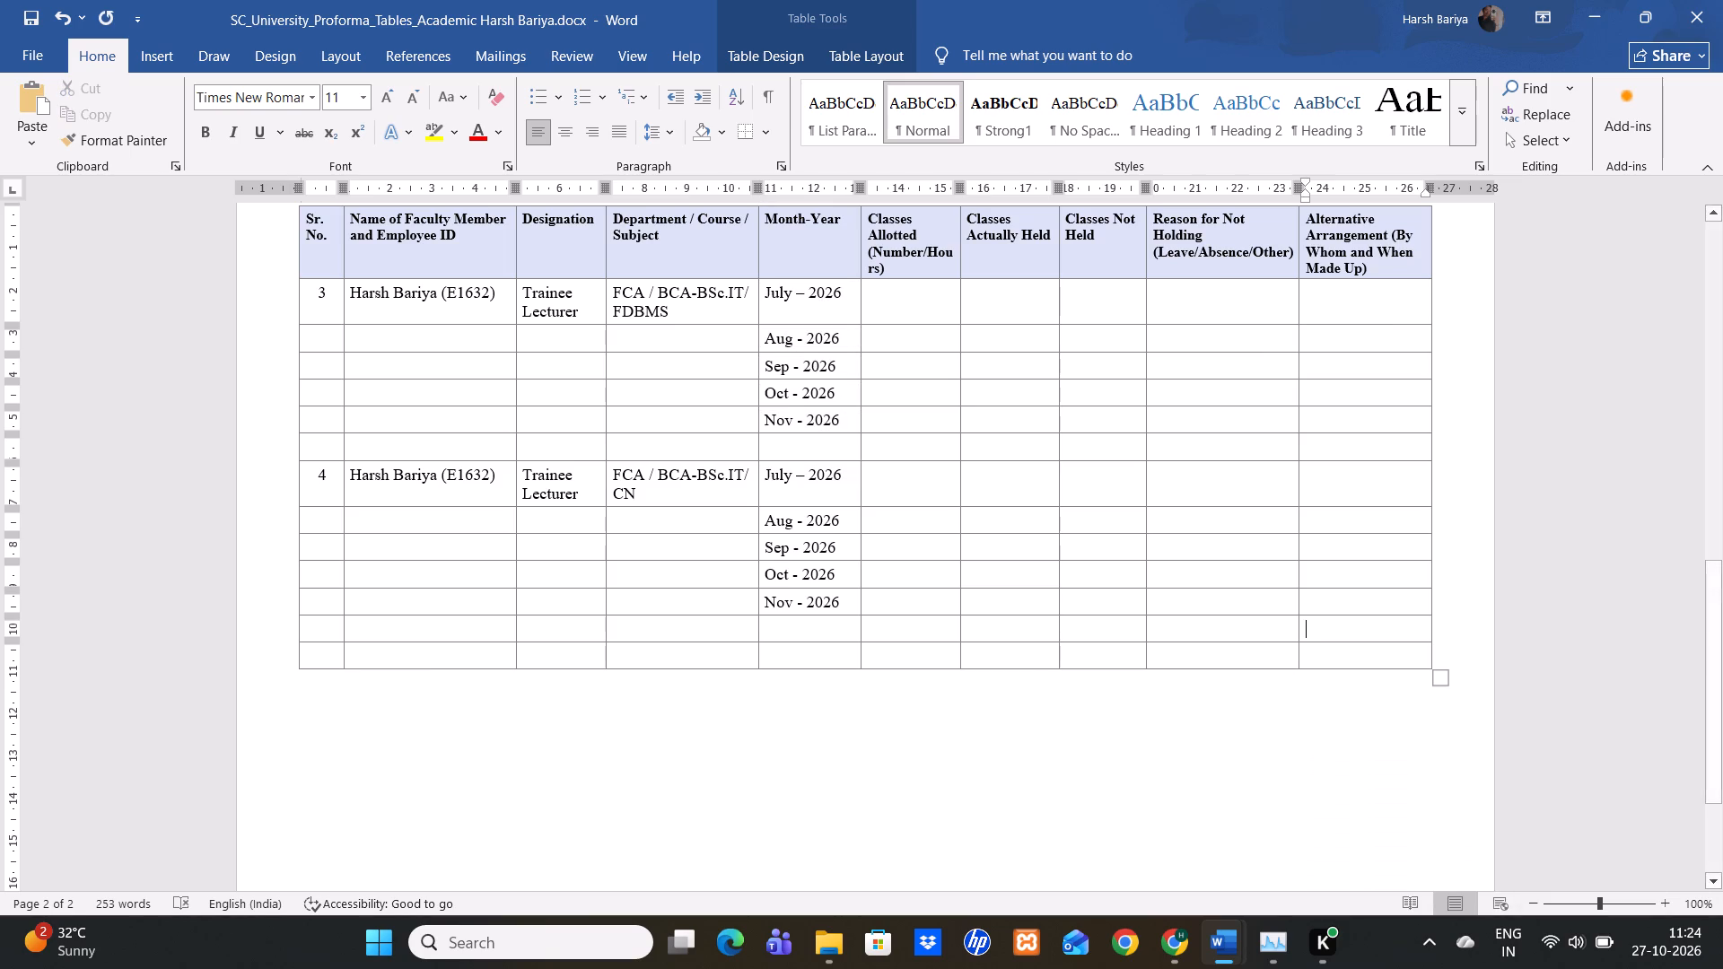
key("Tab")
key("Tab")
key("Tab")
key("Tab")
key("Tab")
key("Tab")
key("Tab")
key("Tab")
key("Tab")
key("Tab")
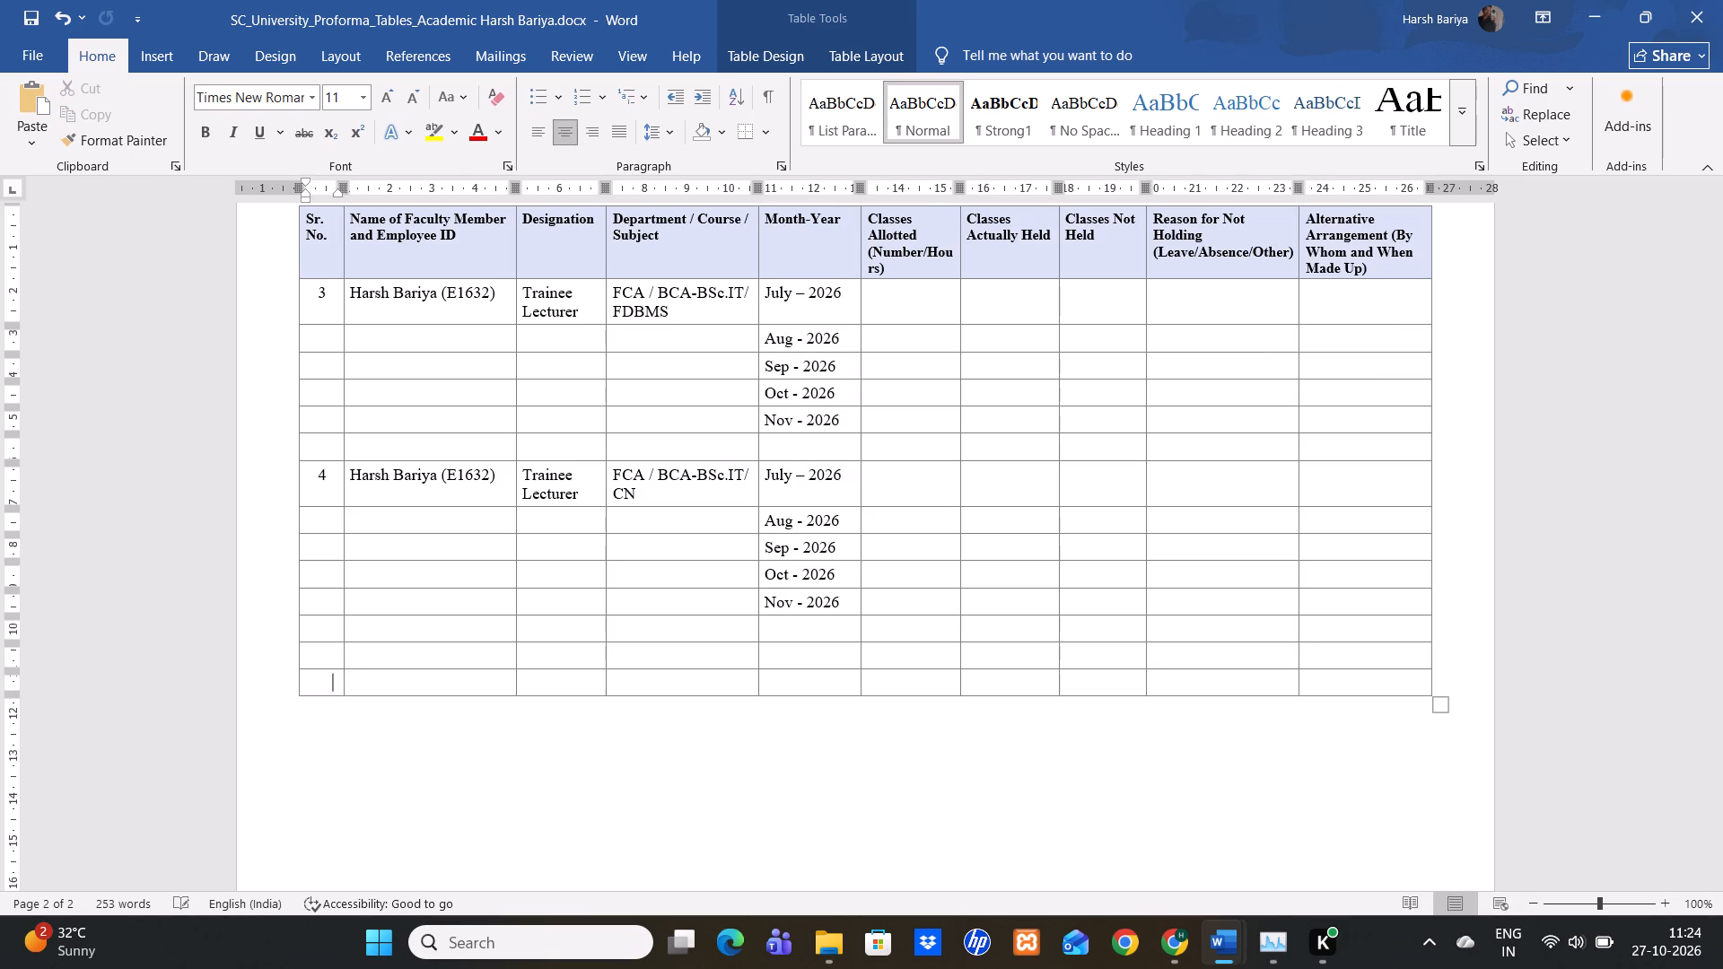
key("Tab")
key("Tab")
key("Tab")
key("Tab")
key("Tab")
key("Tab")
key("Tab")
key("Tab")
key("Tab")
key("Tab")
key("Tab")
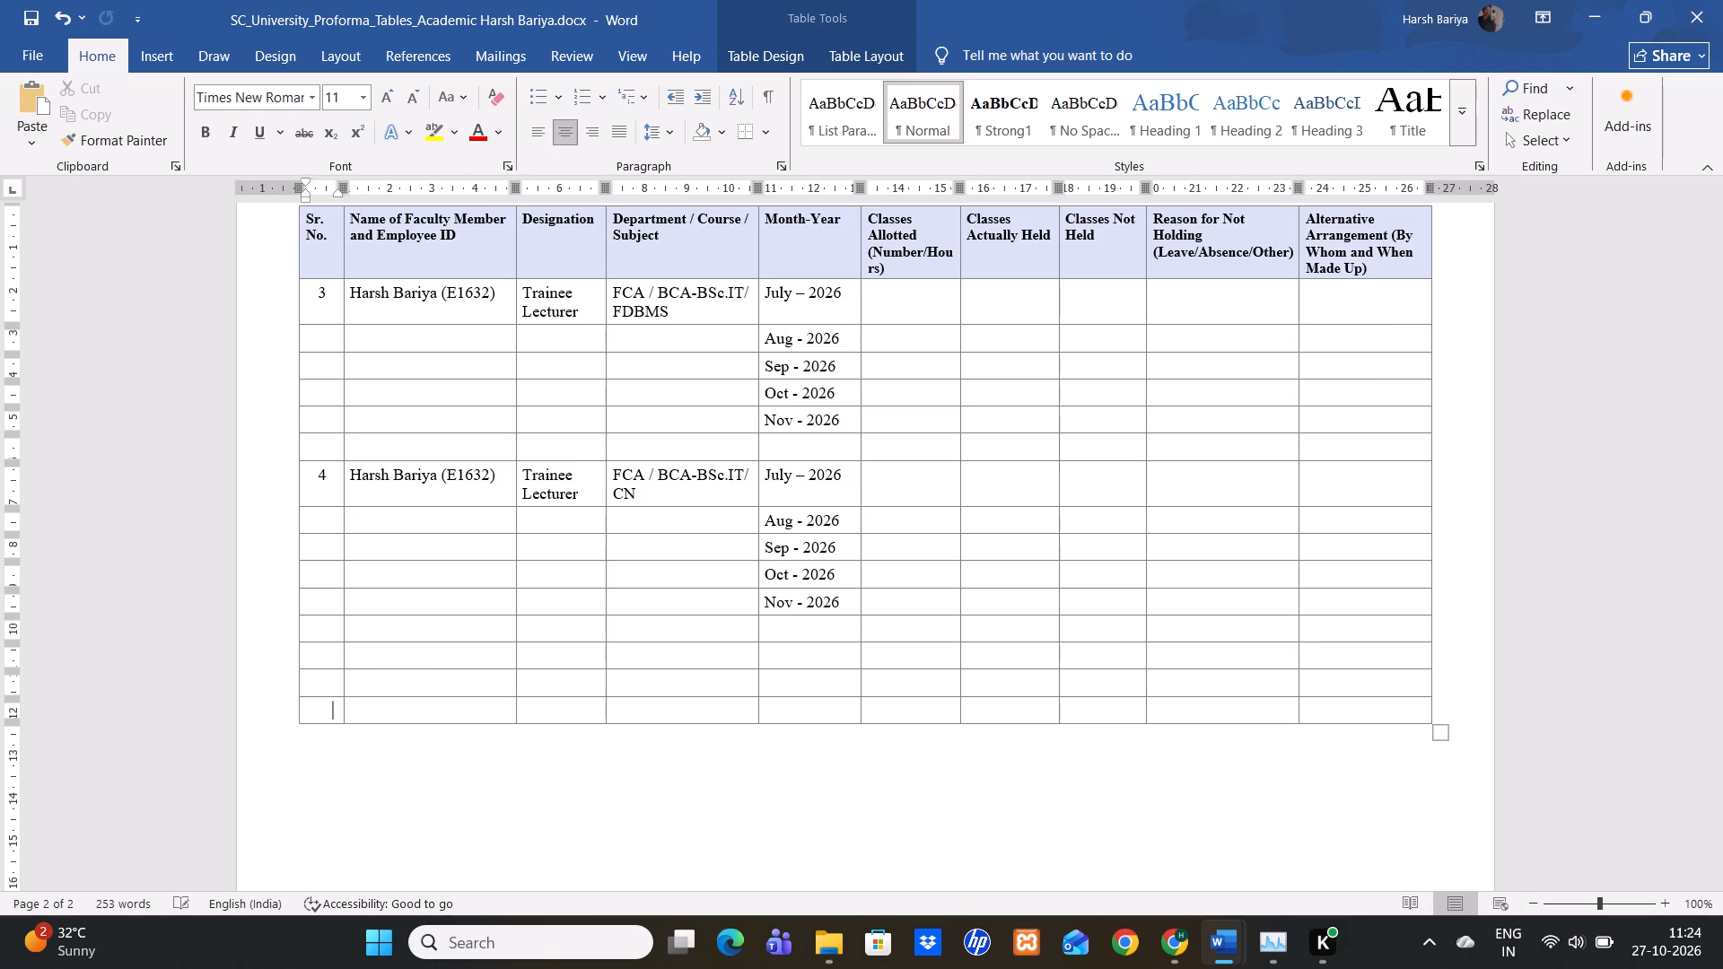
key("Tab")
key("Tab")
key("Tab")
key("Tab")
key("Tab")
key("Tab")
key("Tab")
key("Tab")
key("Tab")
key("Tab")
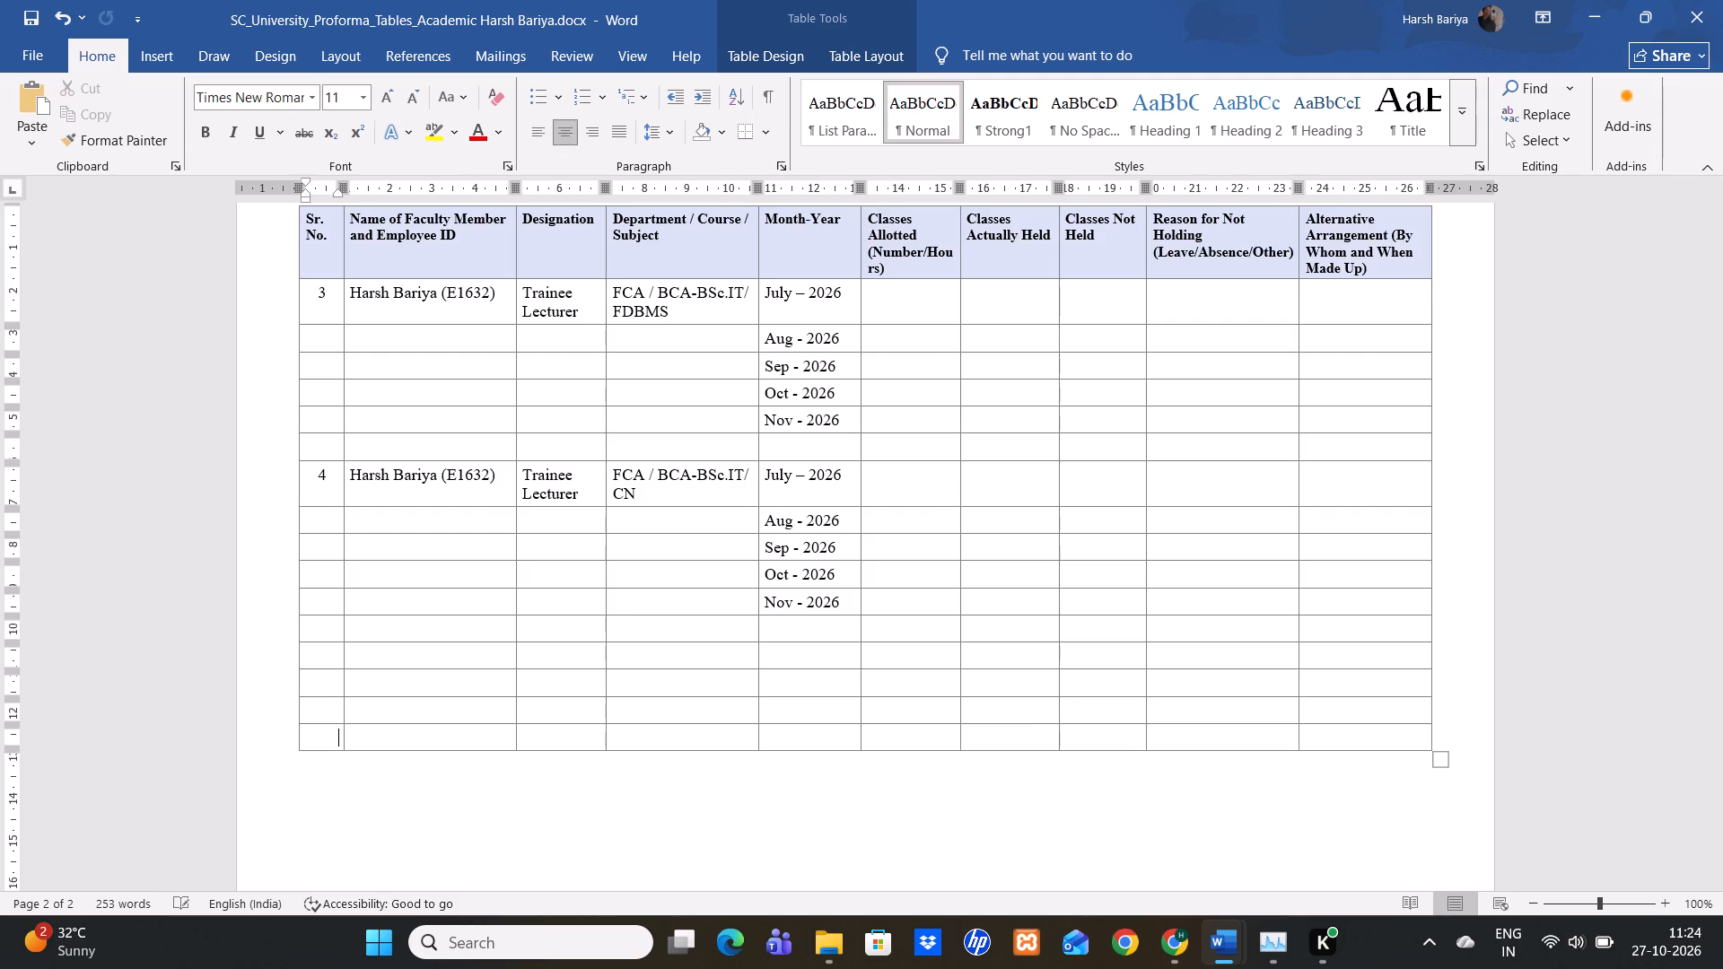
key("Tab")
key("Tab")
key("Tab")
key("Tab")
key("Tab")
key("Tab")
key("Tab")
key("Tab")
key("Tab")
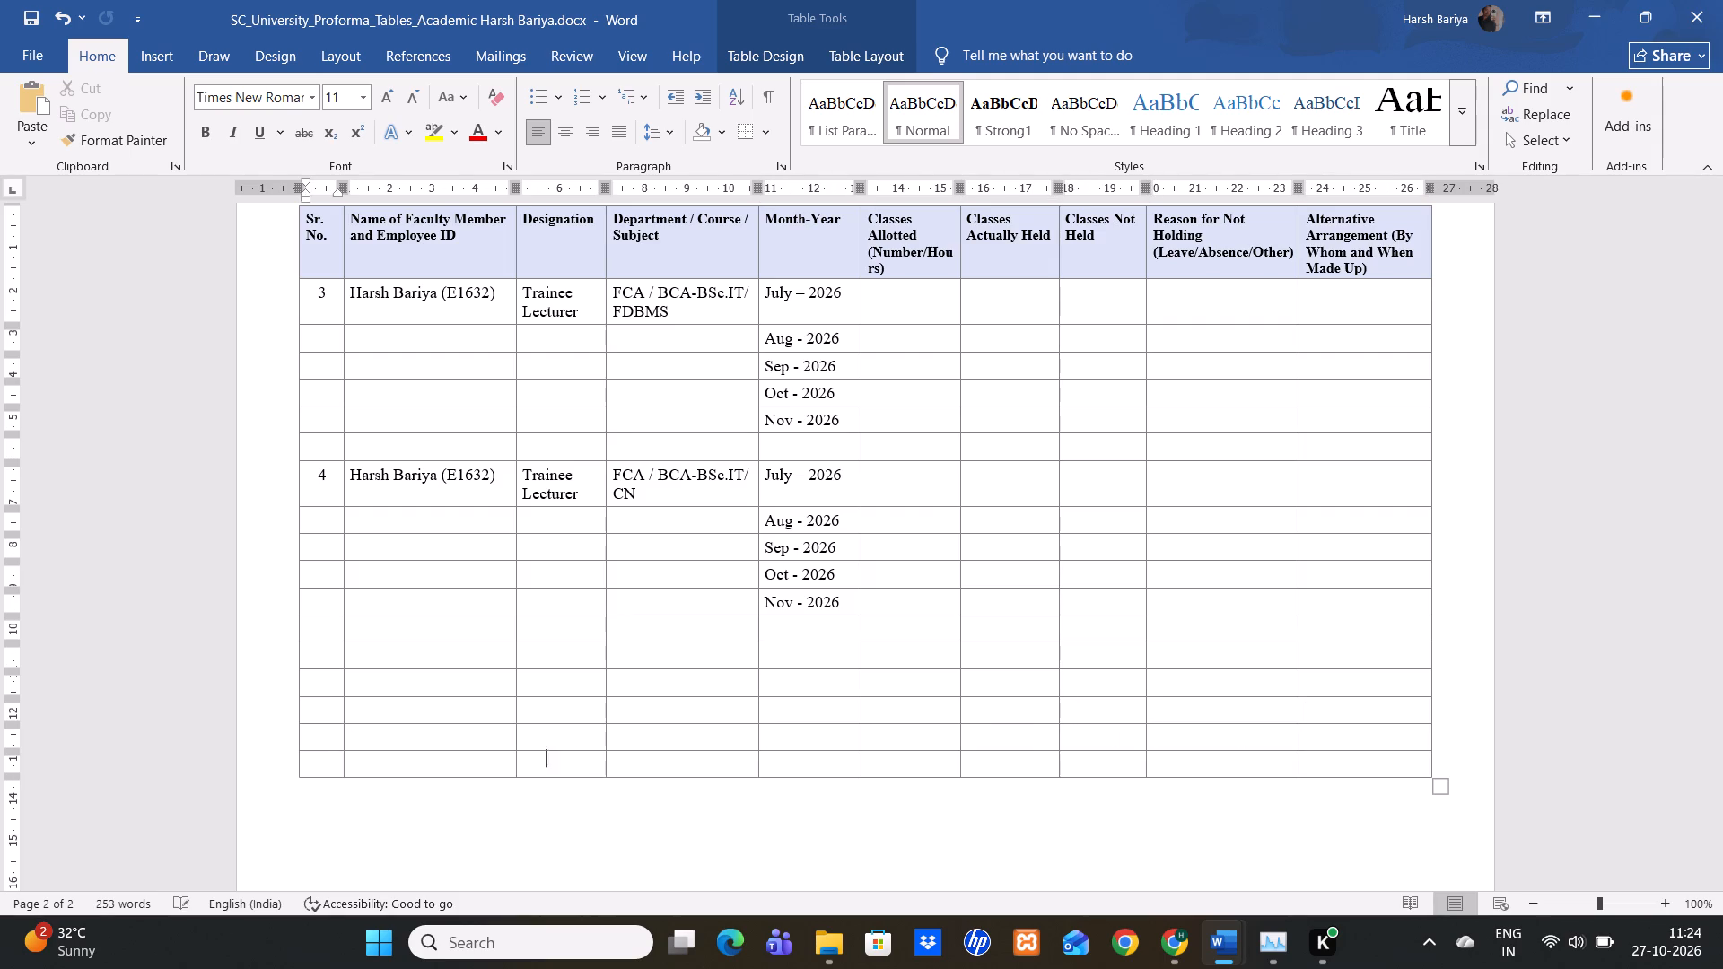
key("Tab")
key("Tab")
key("Tab")
key("Tab")
key("Tab")
key("Tab")
key("Tab")
key("Tab")
key("Tab")
key("Tab")
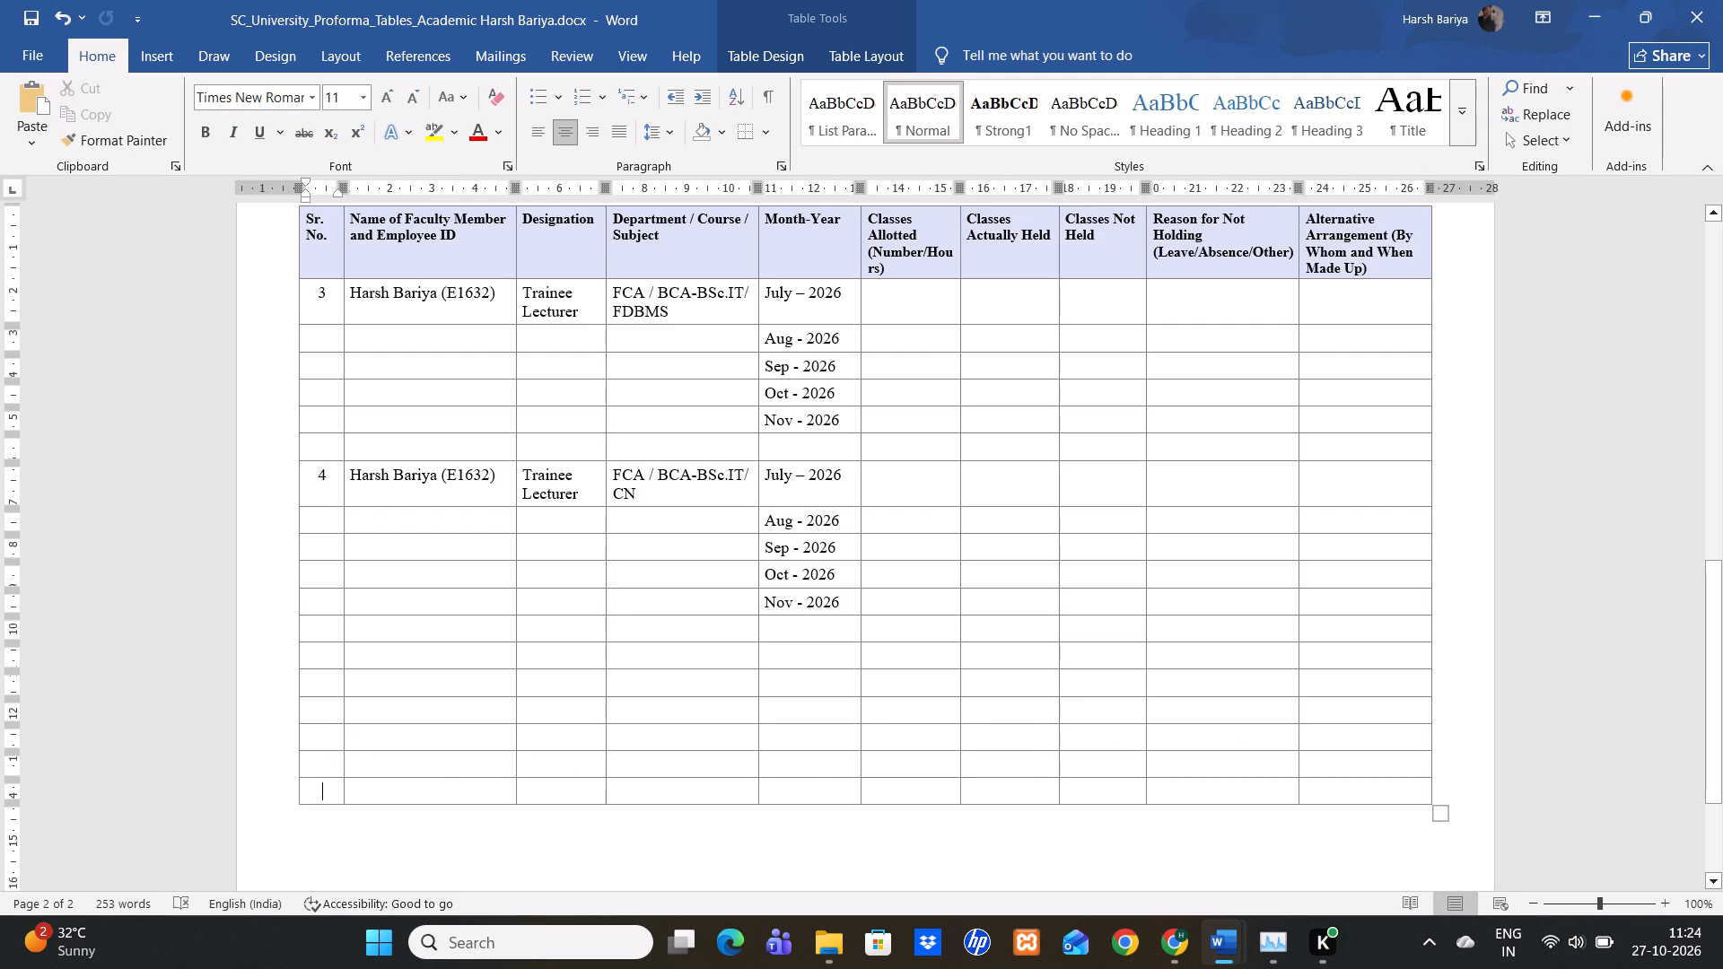
Copy entry 4's serial number, faculty, designation and course cells into the second empty row below it and change the serial number to 5.
left_click_drag(319, 477, 612, 479)
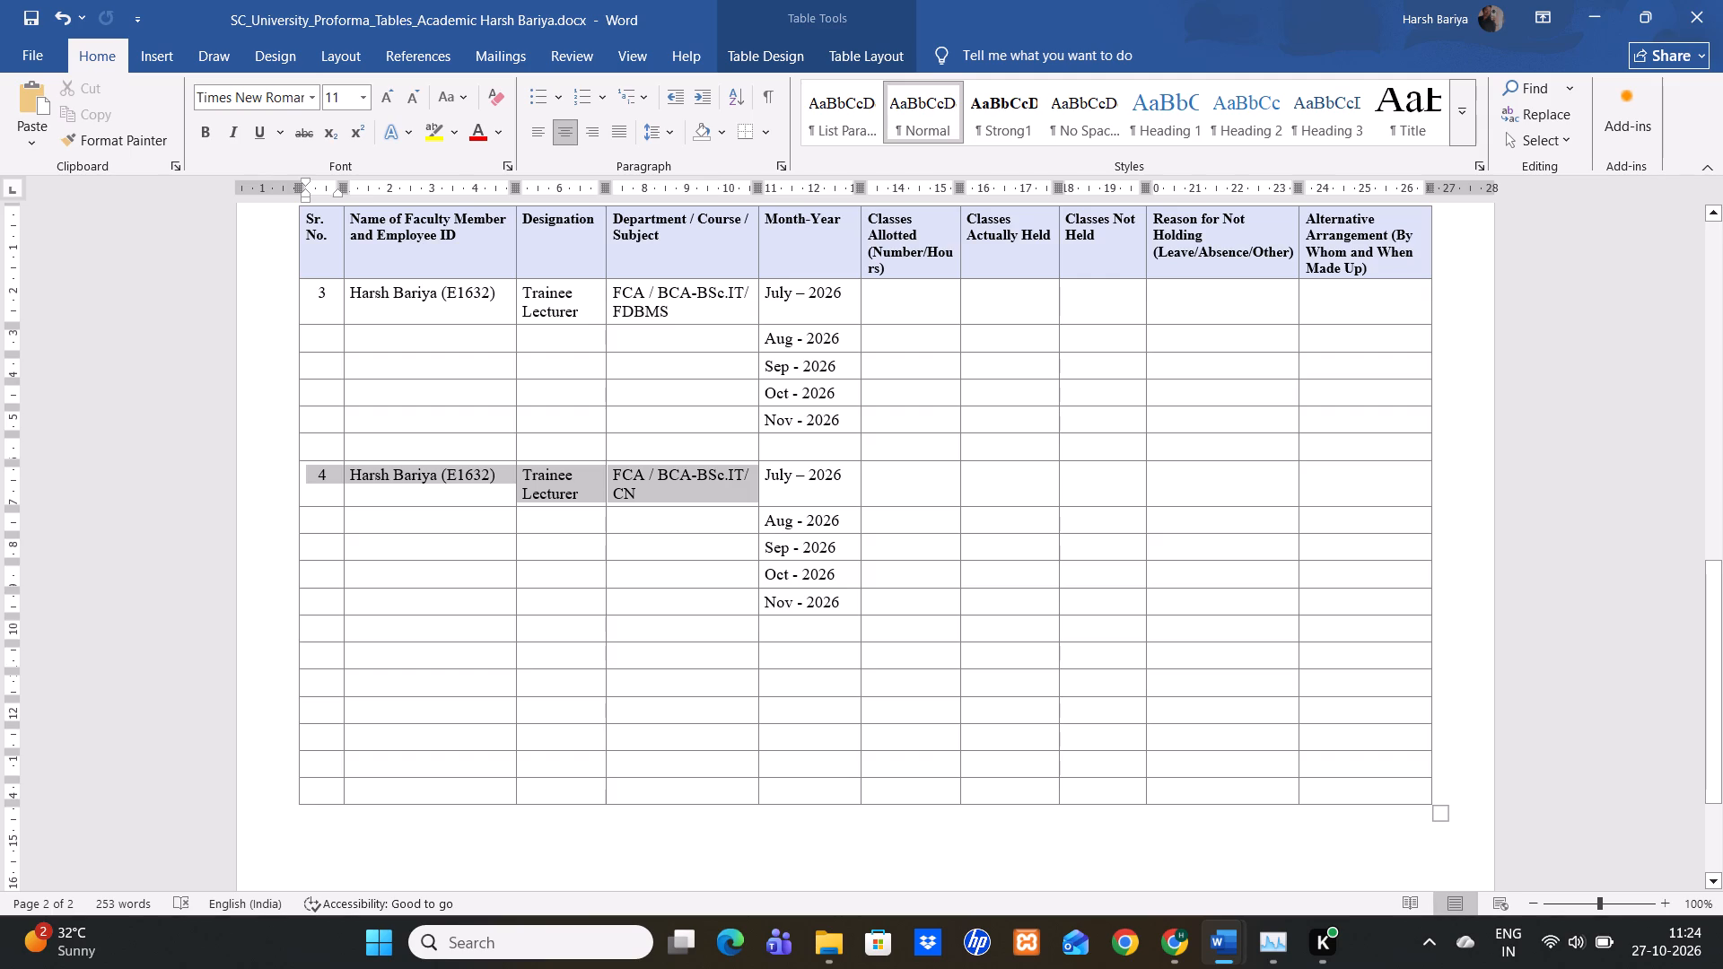
key("ctrl+c")
left_click(322, 659)
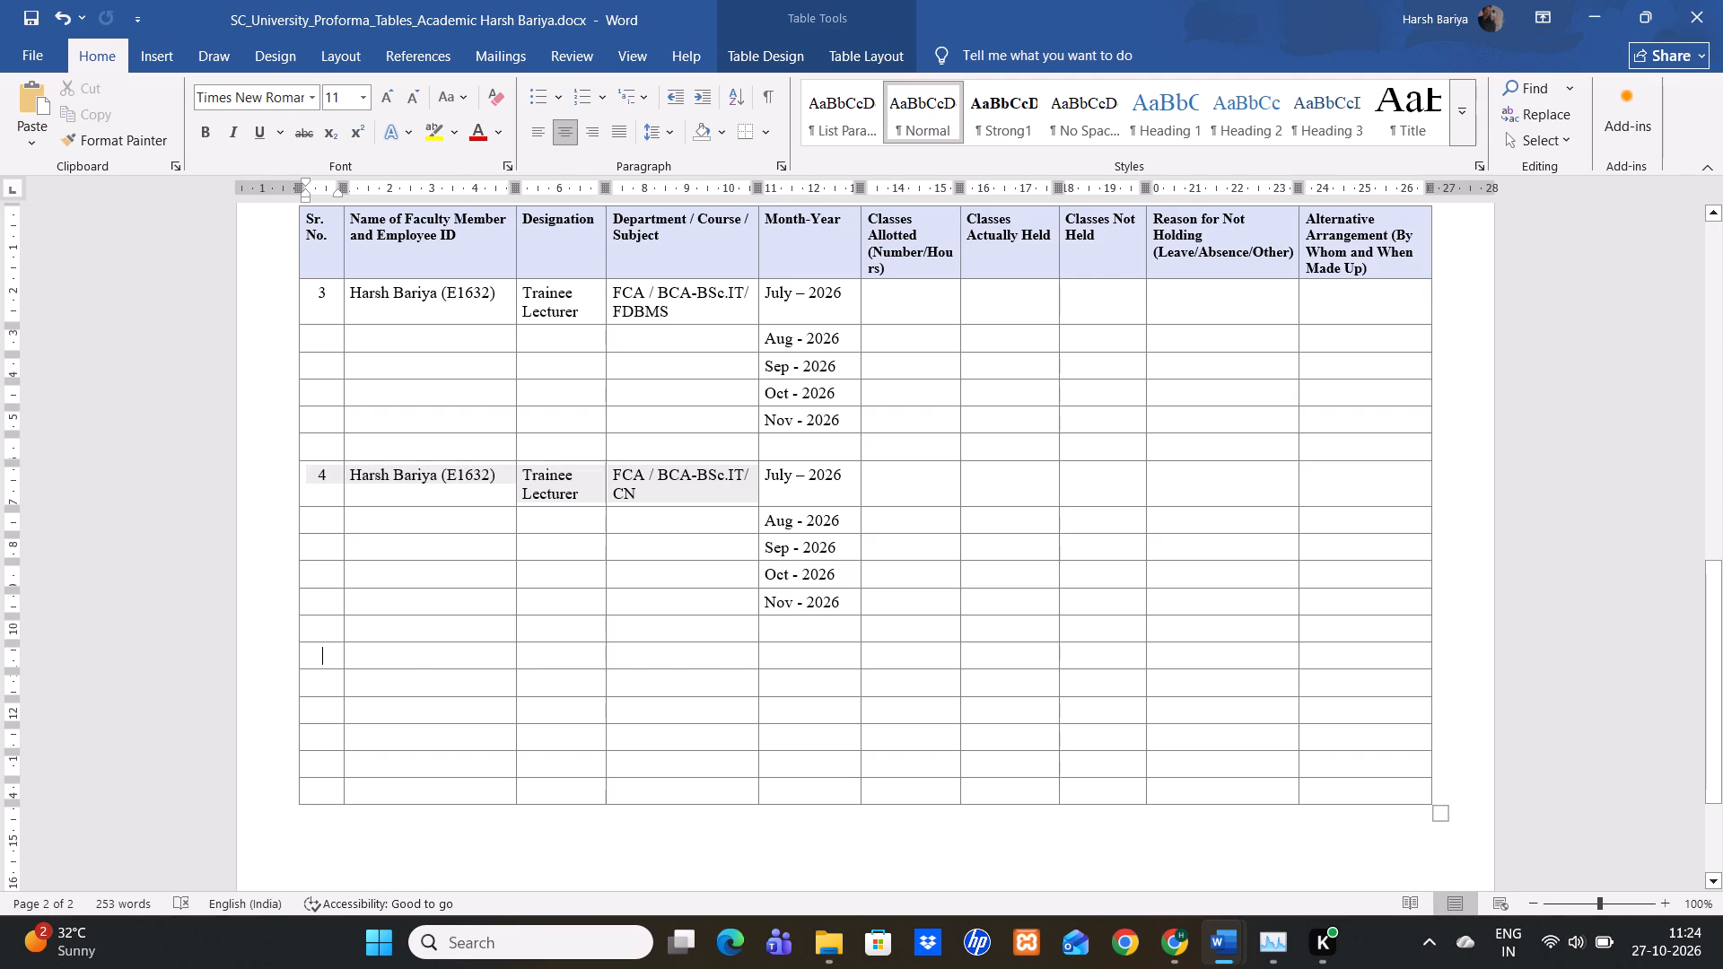
key("ctrl+v")
left_click(336, 660)
key("BackSpace")
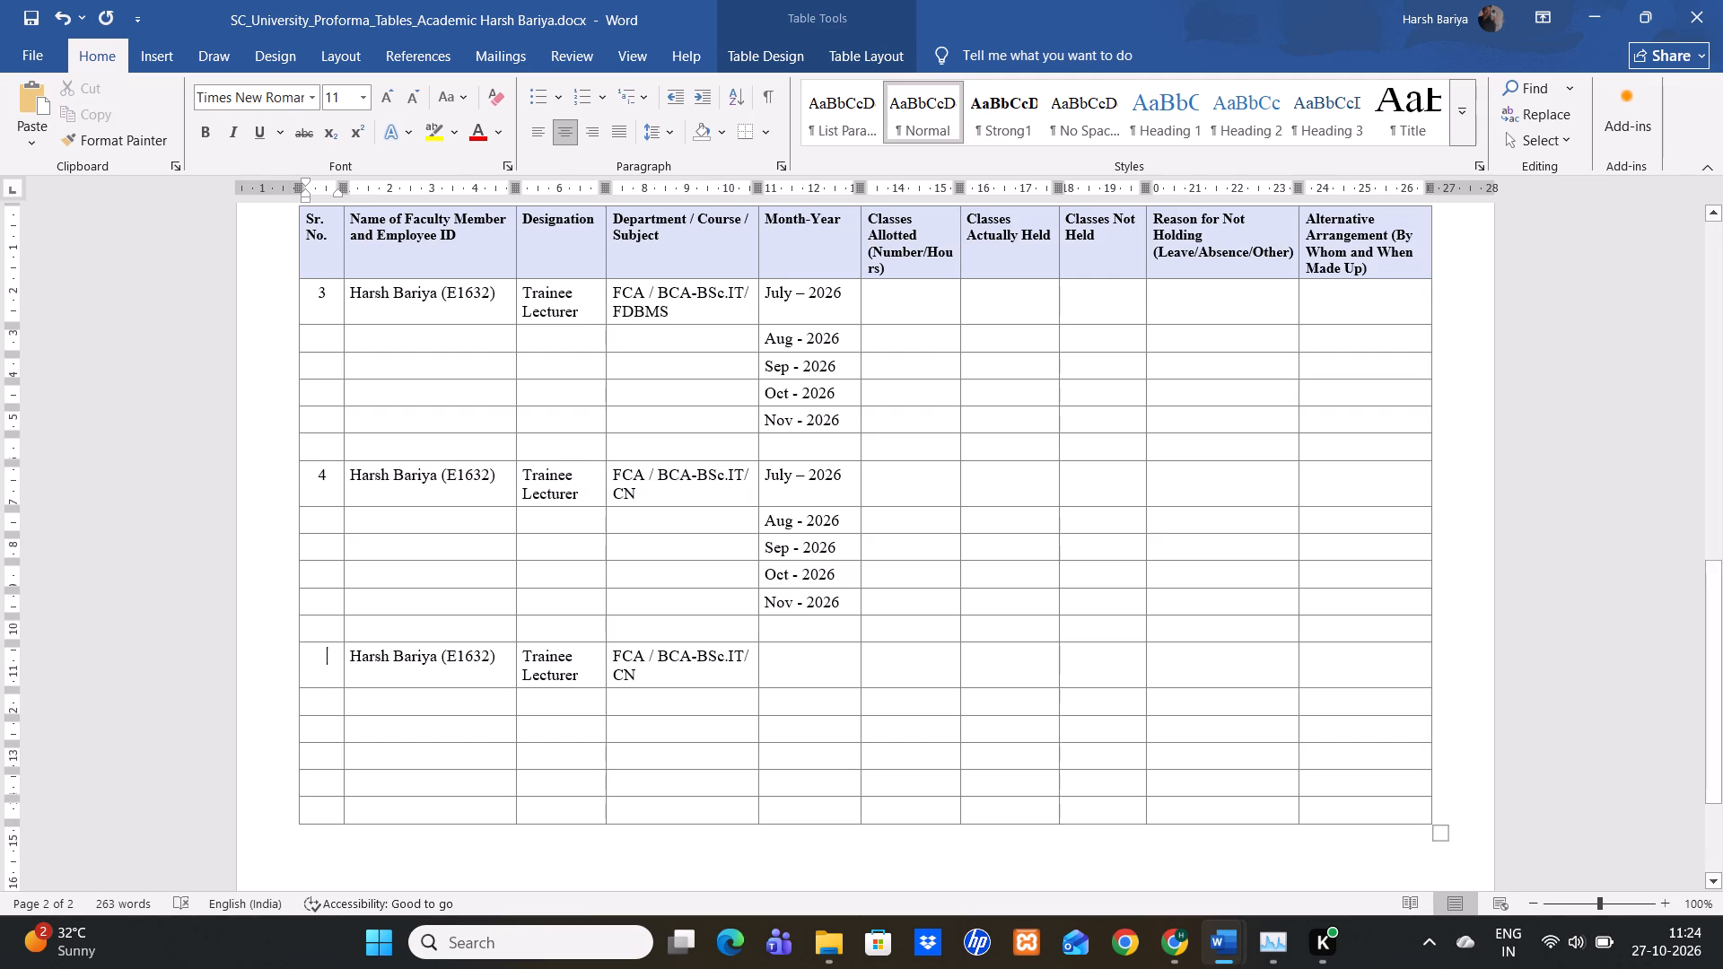
key("5")
Change the subject in entry 5's Department / Course / Subject cell to ADBMS.
left_click(645, 679)
key("BackSpace")
key("BackSpace")
key("a")
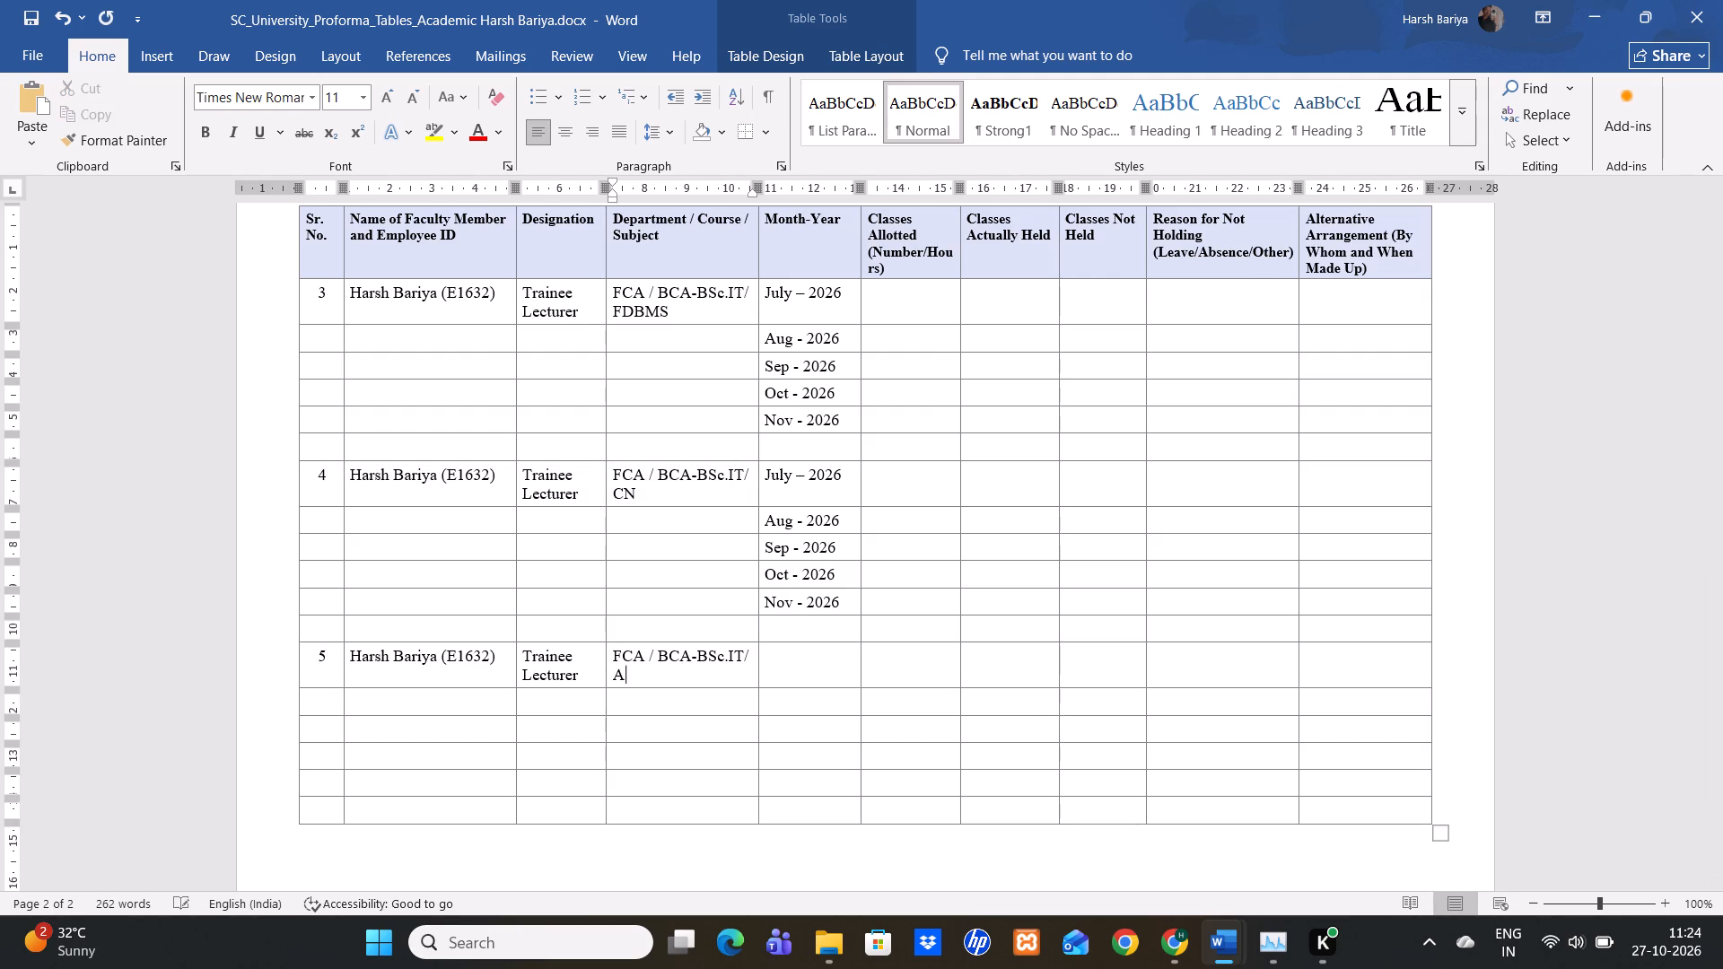
type("DBMS")
Copy entry 4's Month-Year cells from July - 2026 to Nov - 2026 into entry 5's rows.
left_click_drag(767, 469, 823, 587)
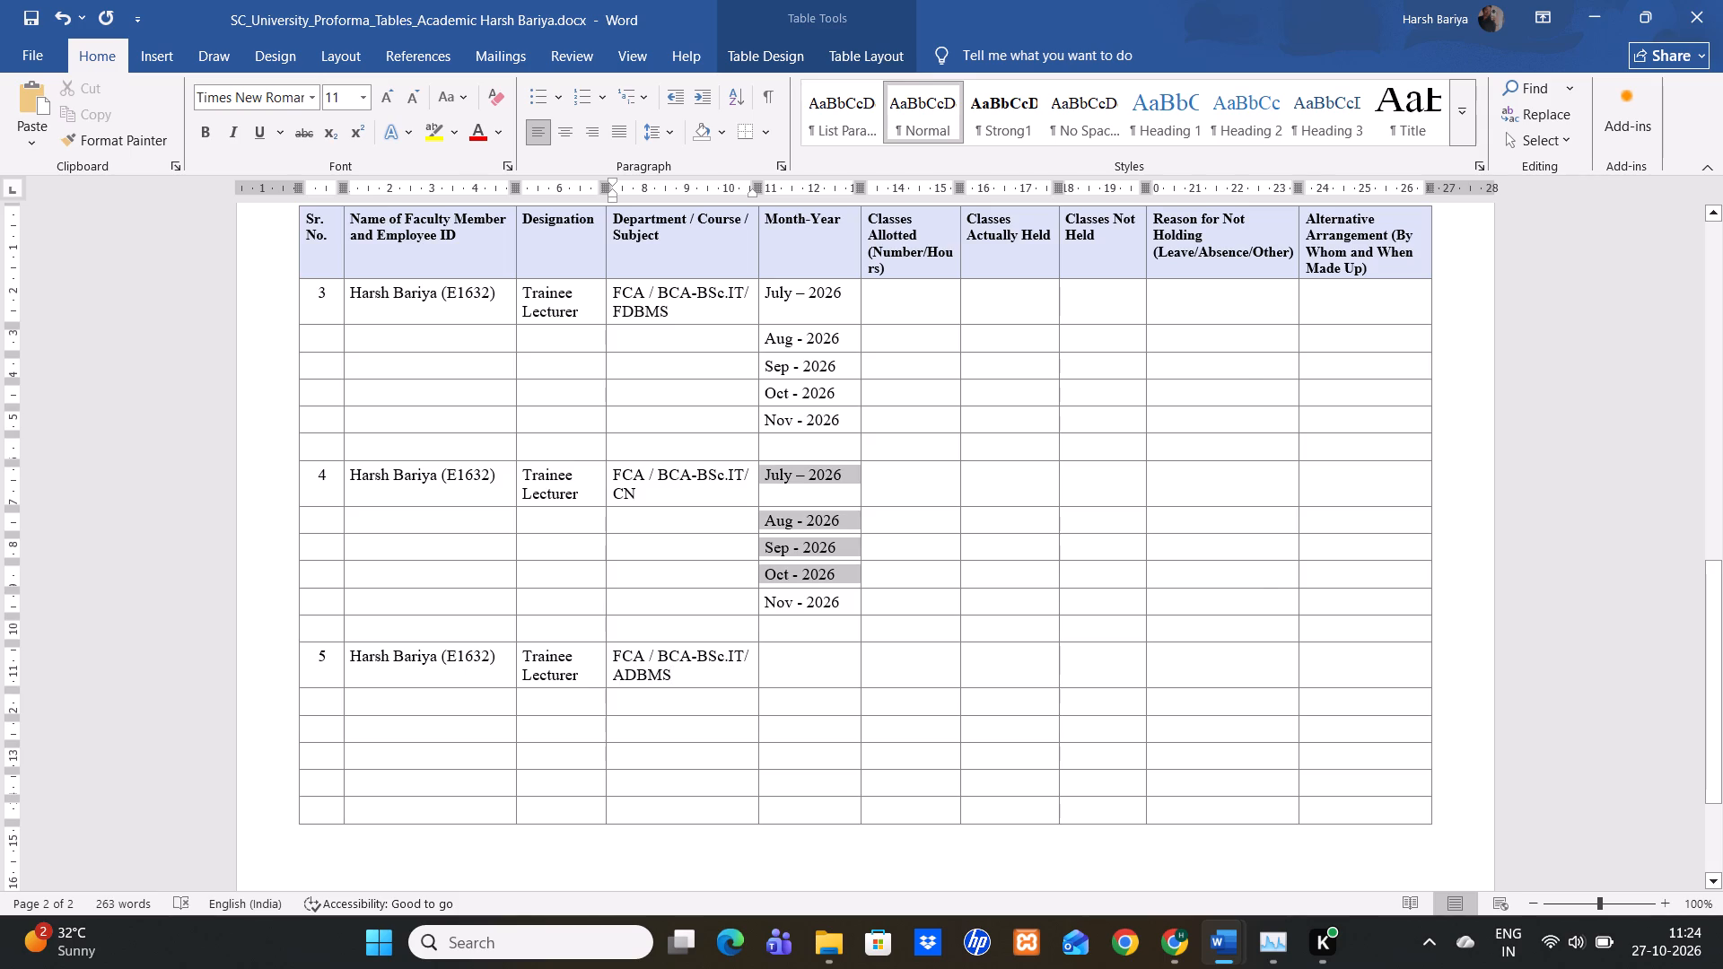
left_click_drag(823, 587, 824, 590)
key("ctrl+c")
left_click(790, 674)
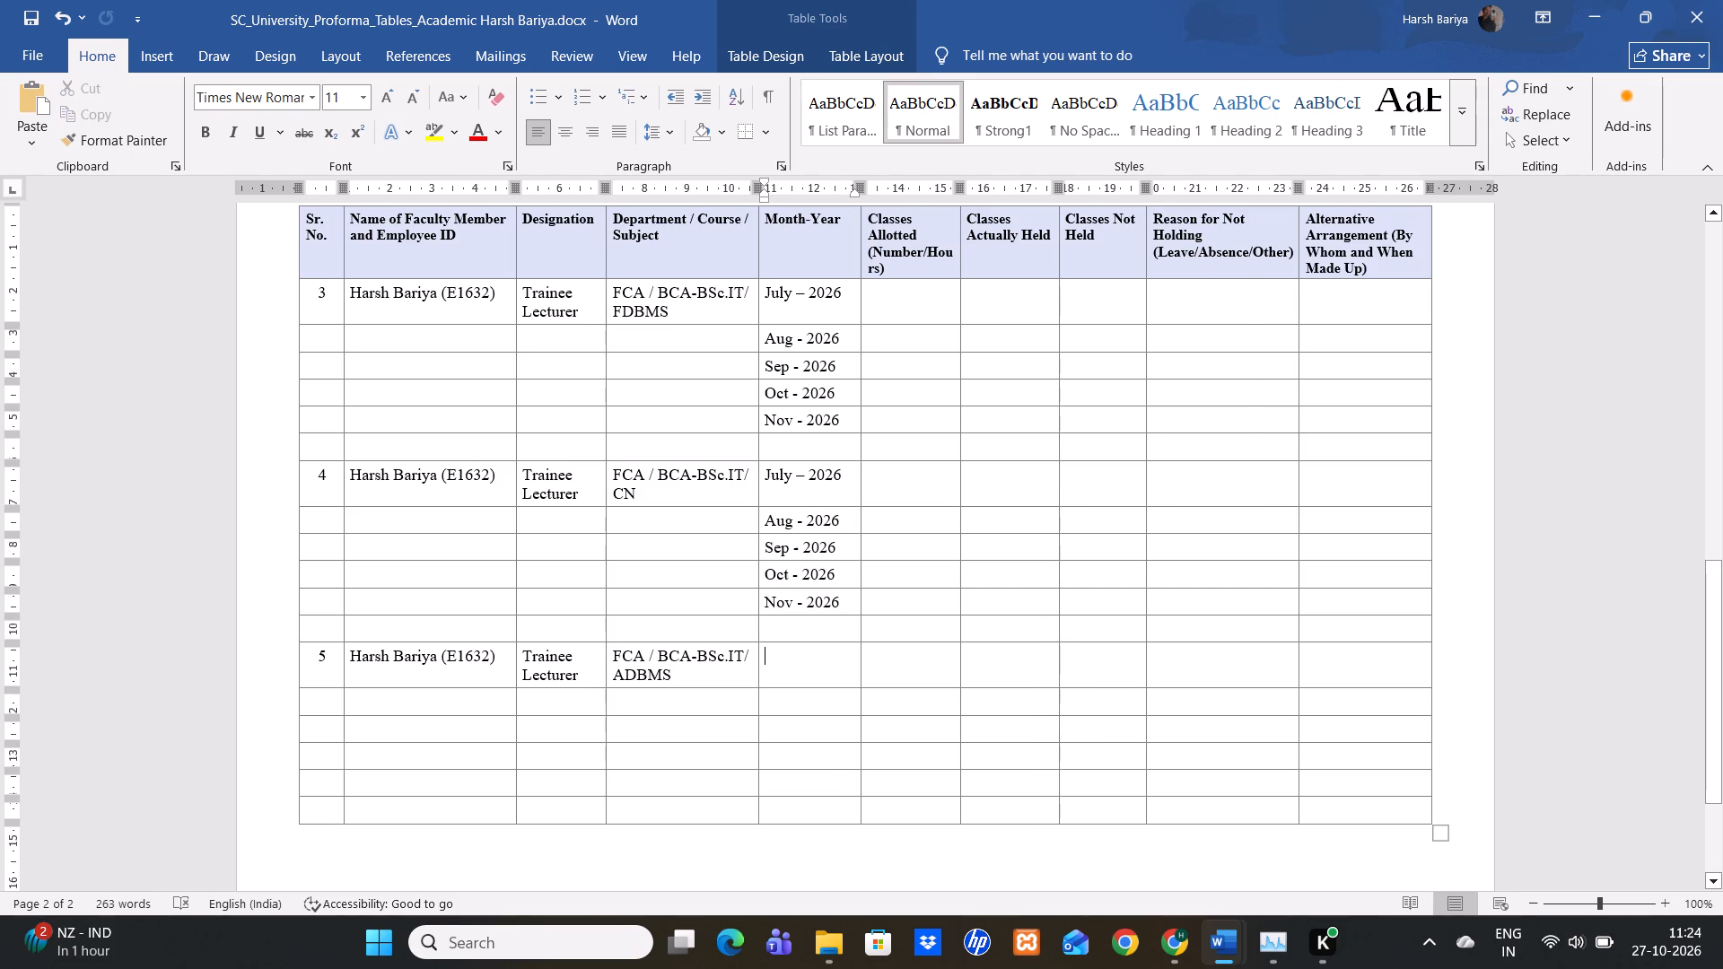
key("ctrl+v")
Review Table 18's entries 1 to 5, checking their subjects and Month-Year rows across both pages.
left_click(1030, 570)
scroll(1030, 570, "up", 1)
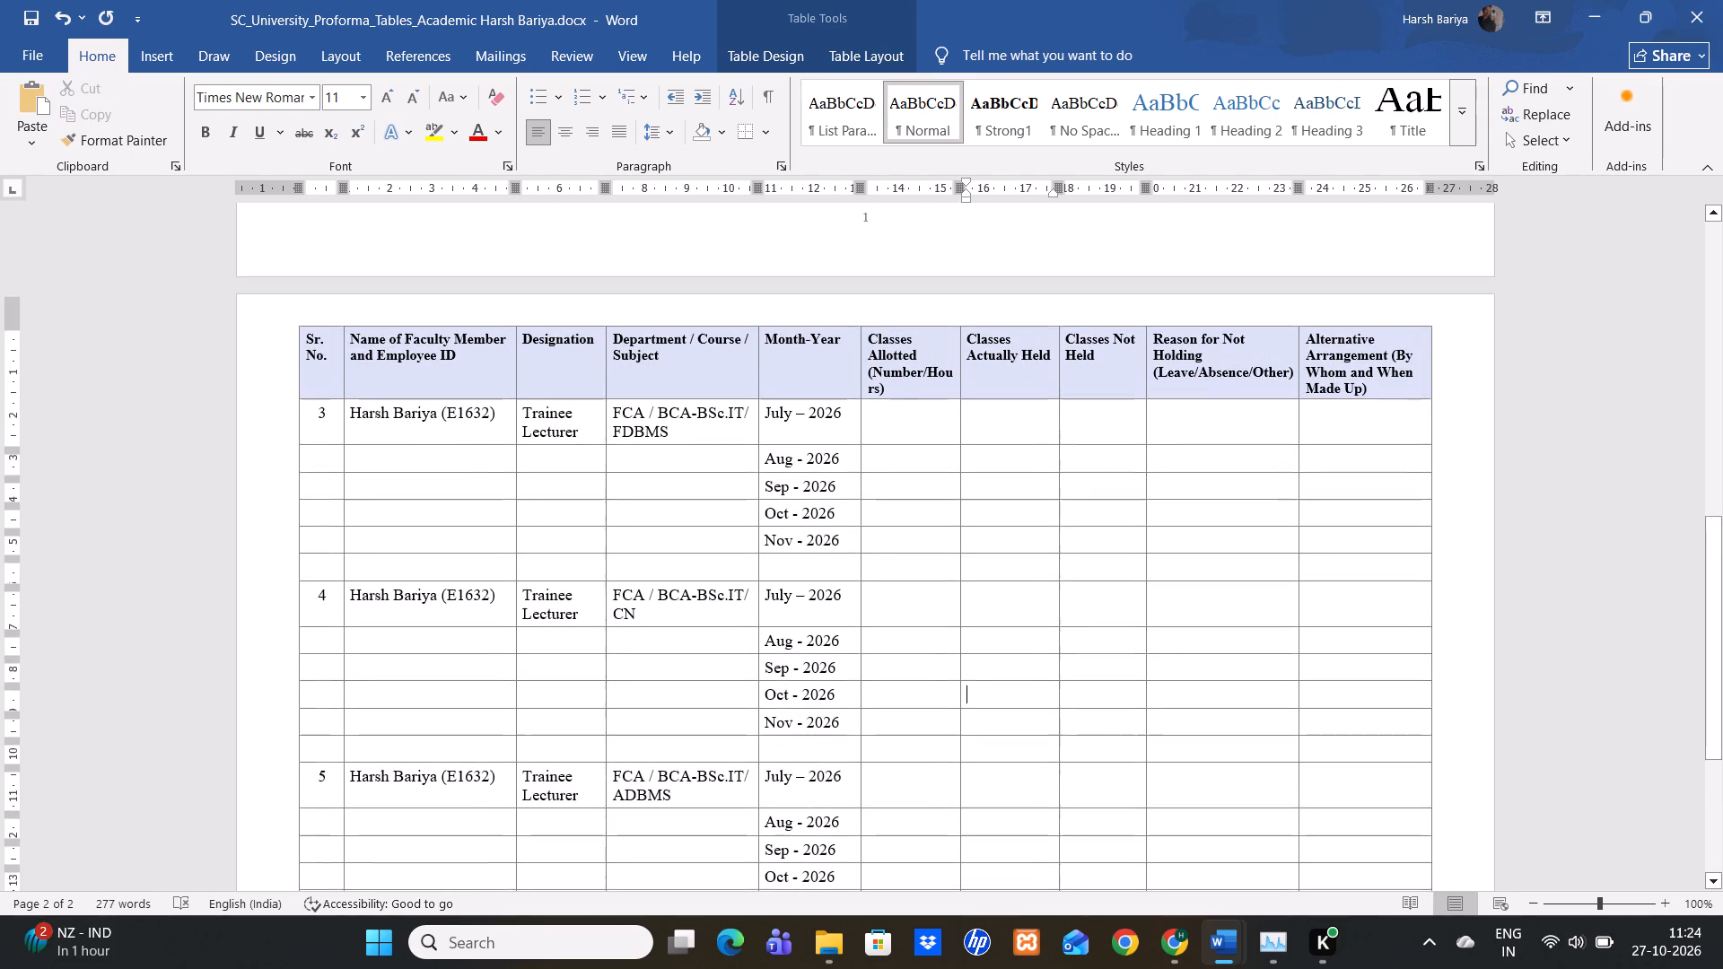
scroll(1030, 570, "up", 5)
scroll(1030, 570, "down", 2)
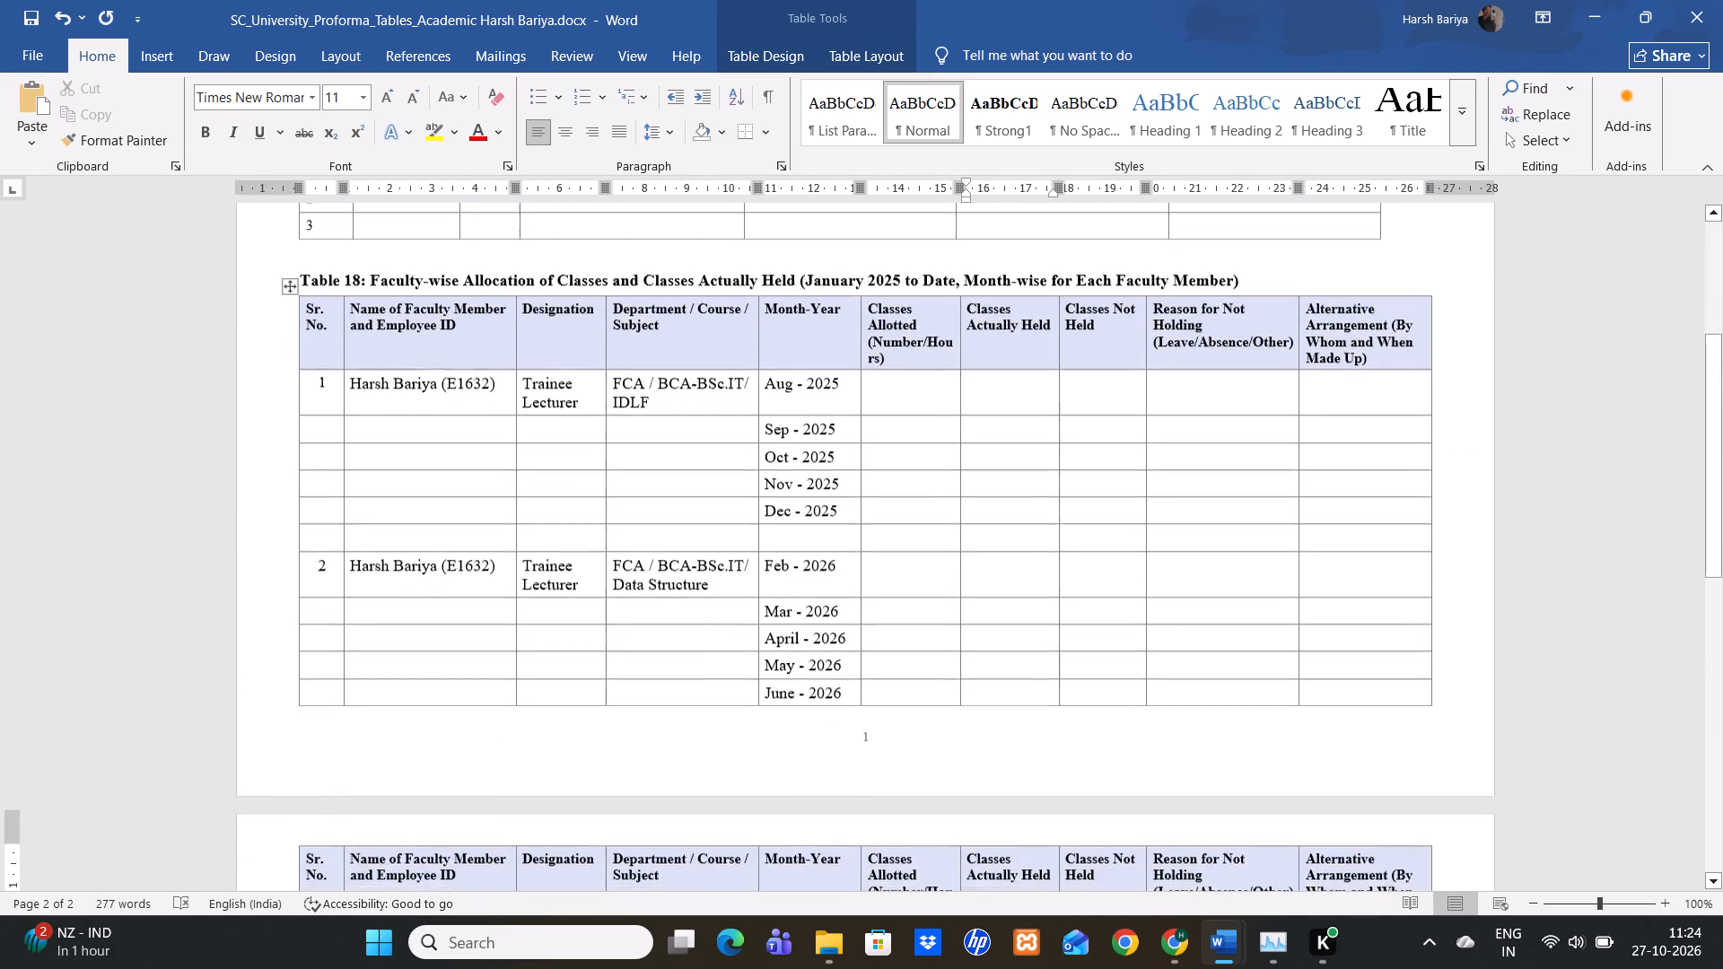
scroll(1030, 570, "down", 6)
scroll(1030, 570, "up", 2)
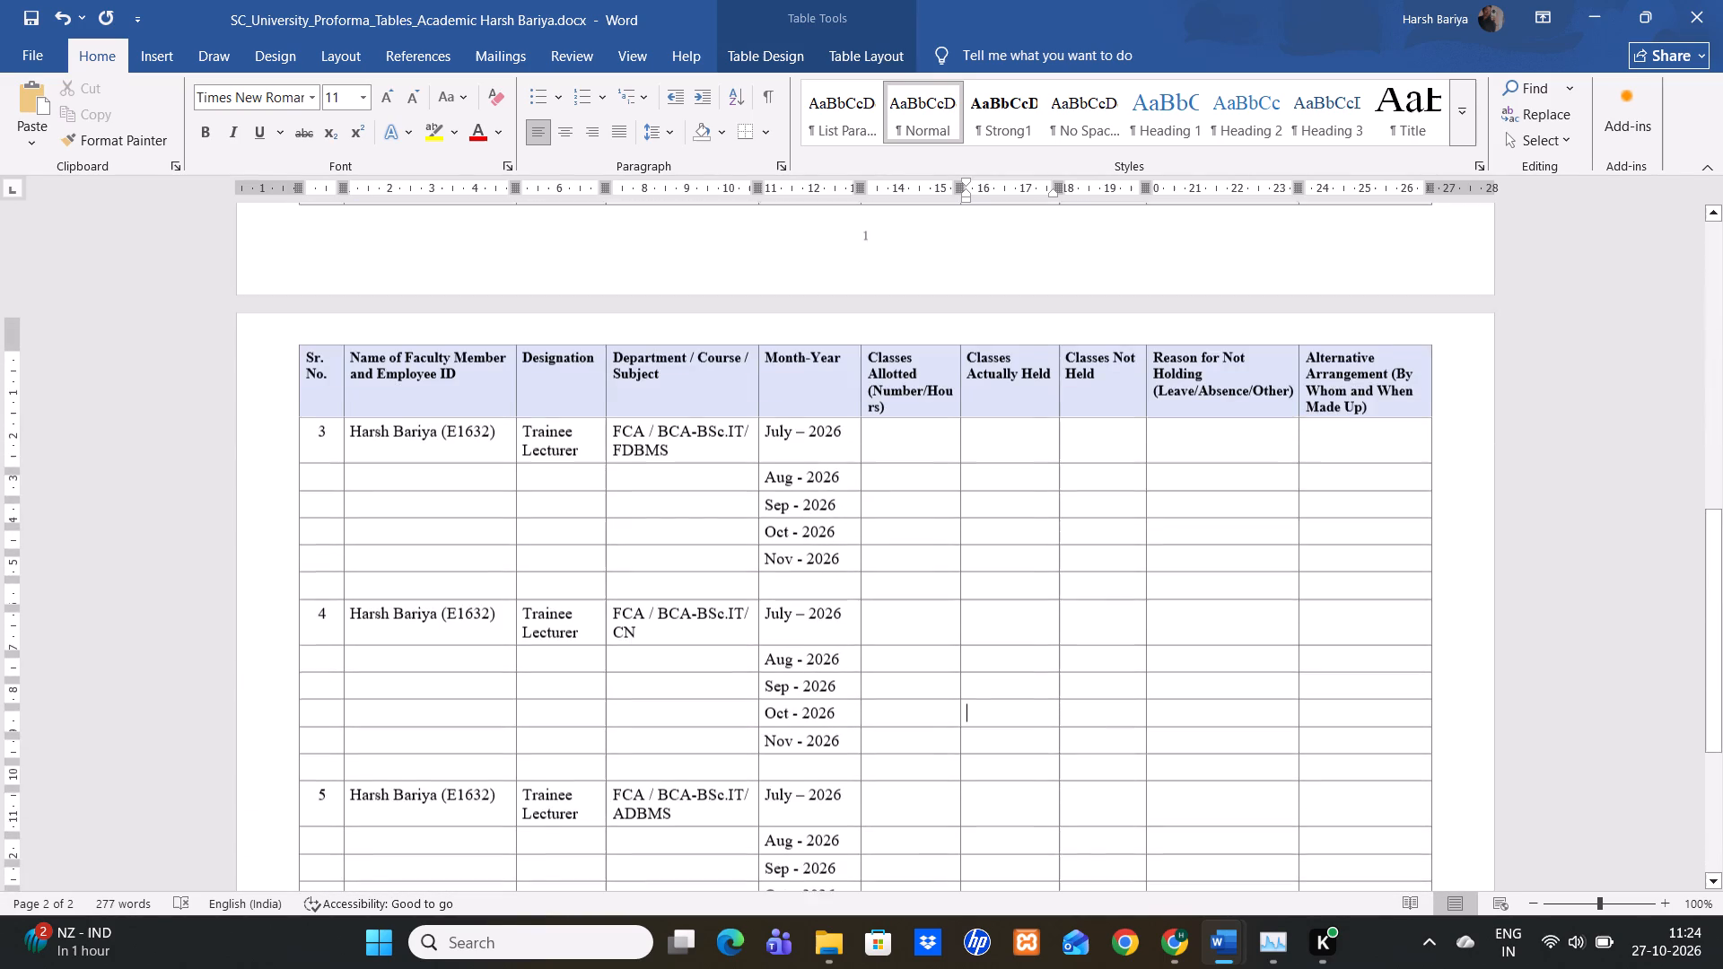
Enter 12 as the Classes Allotted for July - 2026 in entry 3 (FDBMS).
left_click(914, 451)
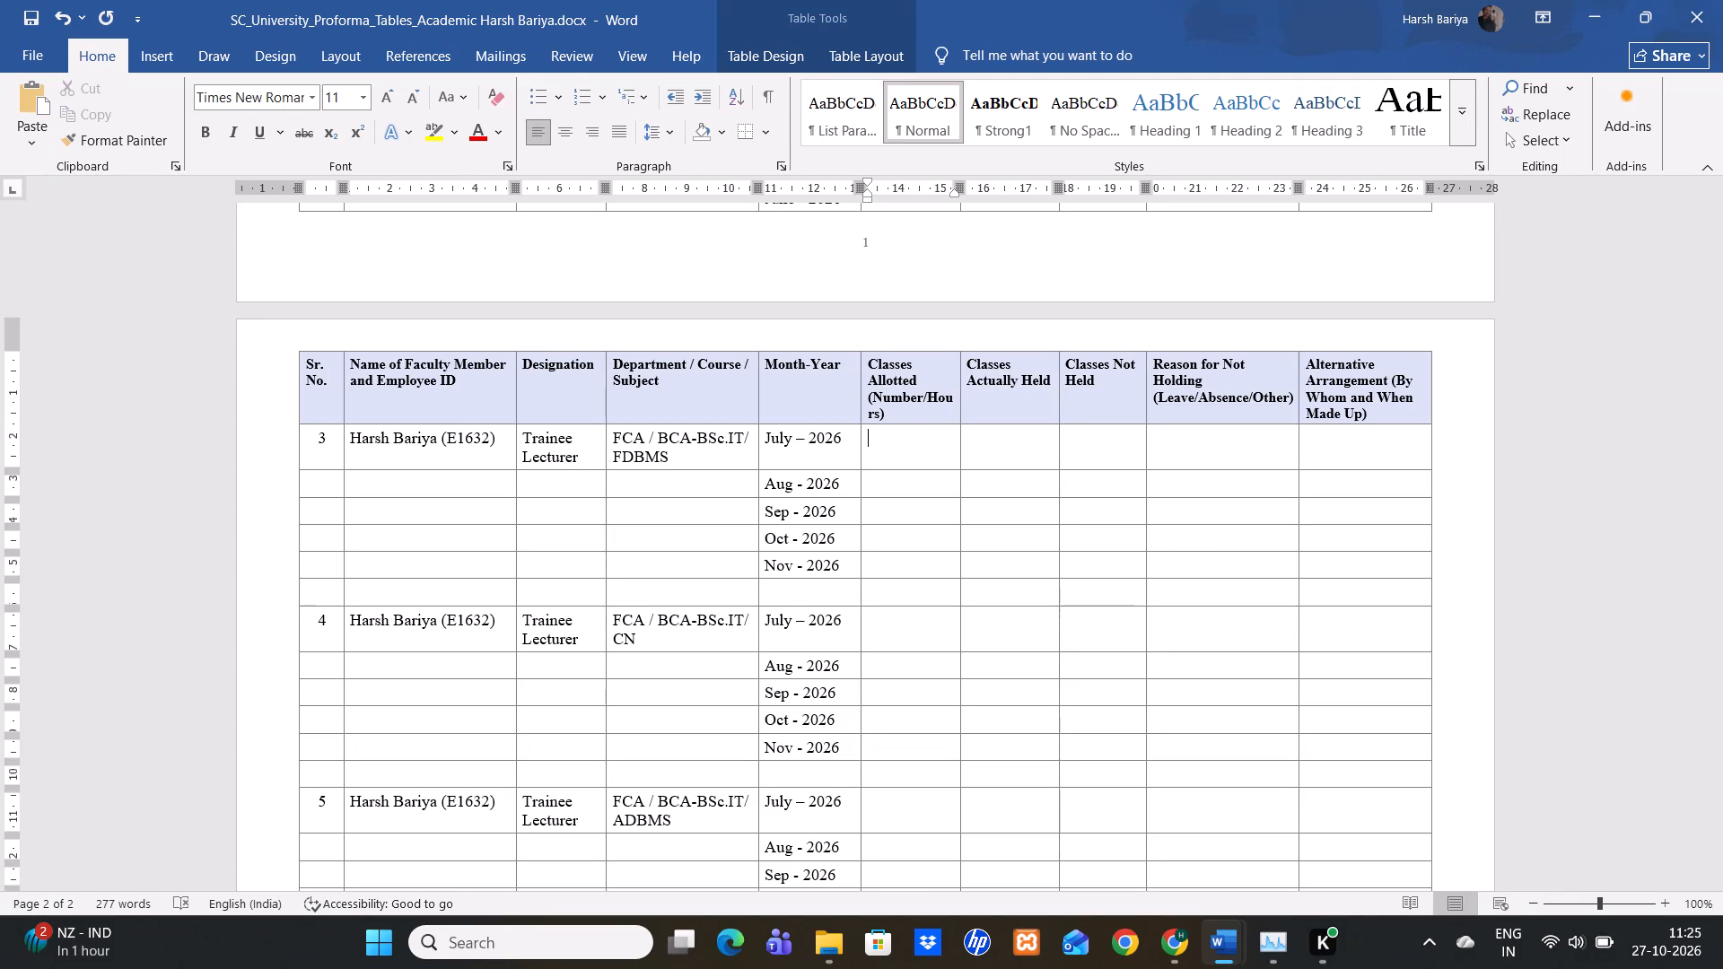
type("12")
Enter 12 as the Classes Allotted for each month from Aug - 2026 to Nov - 2026 in entry 3 (FDBMS).
key("Down")
key("8")
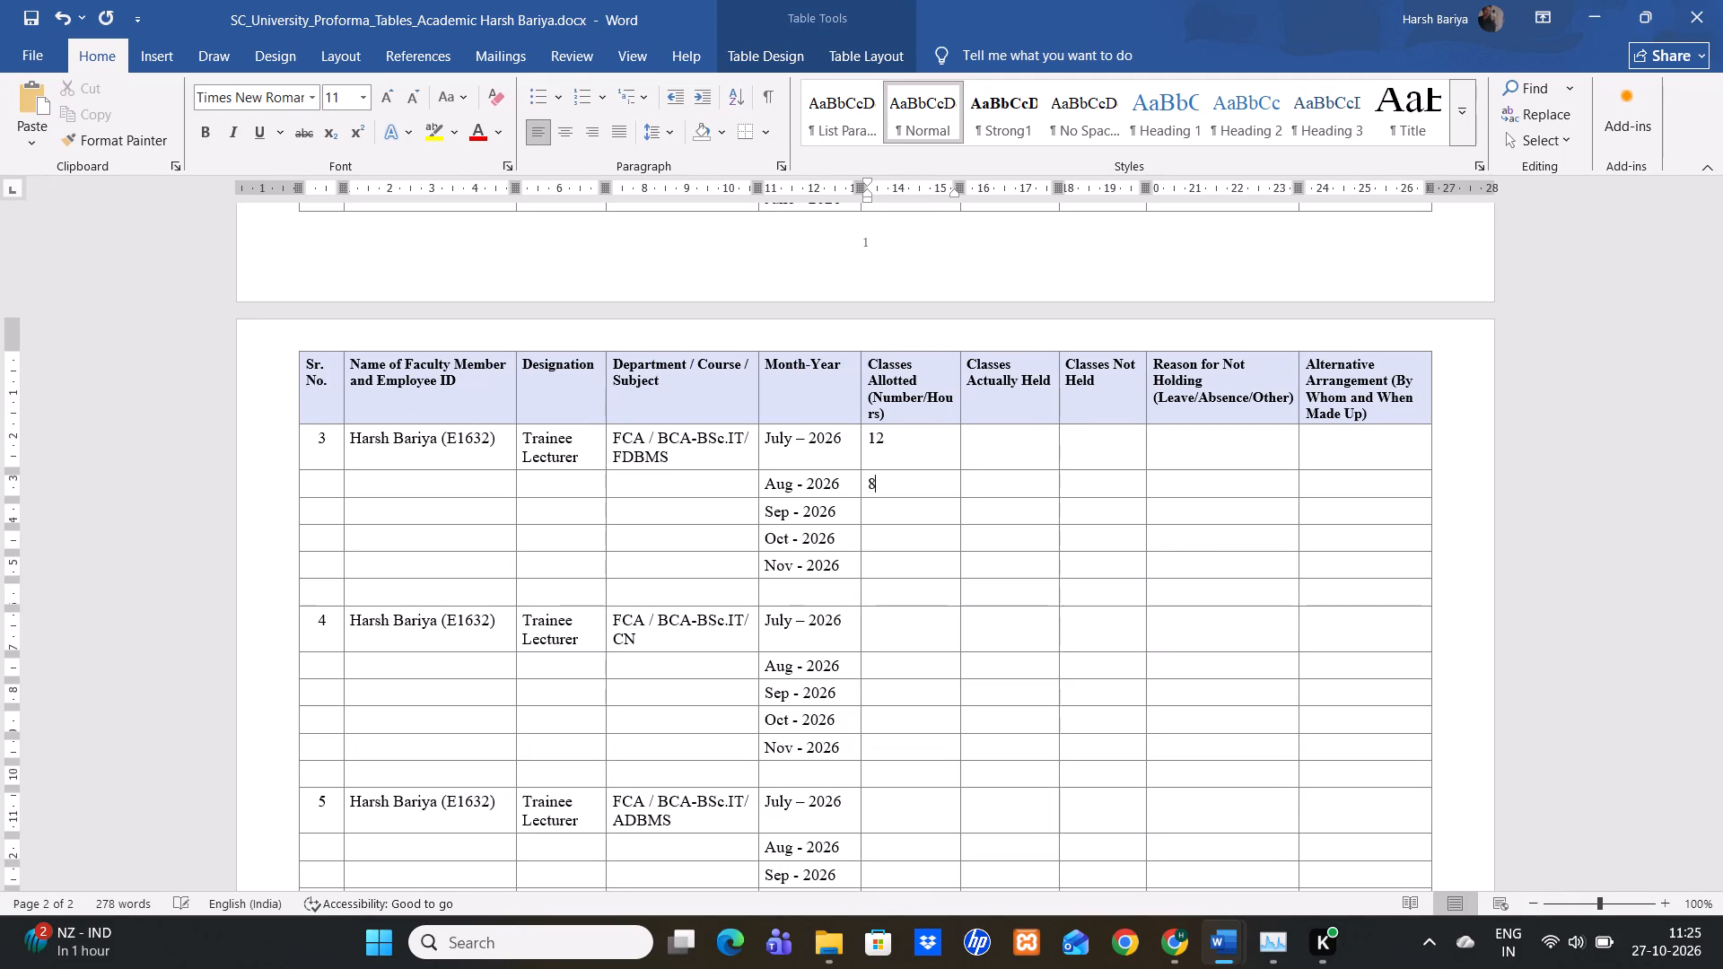
key("BackSpace")
type("12")
key("Down")
type("12")
key("Down")
type("12")
key("Down")
type("12")
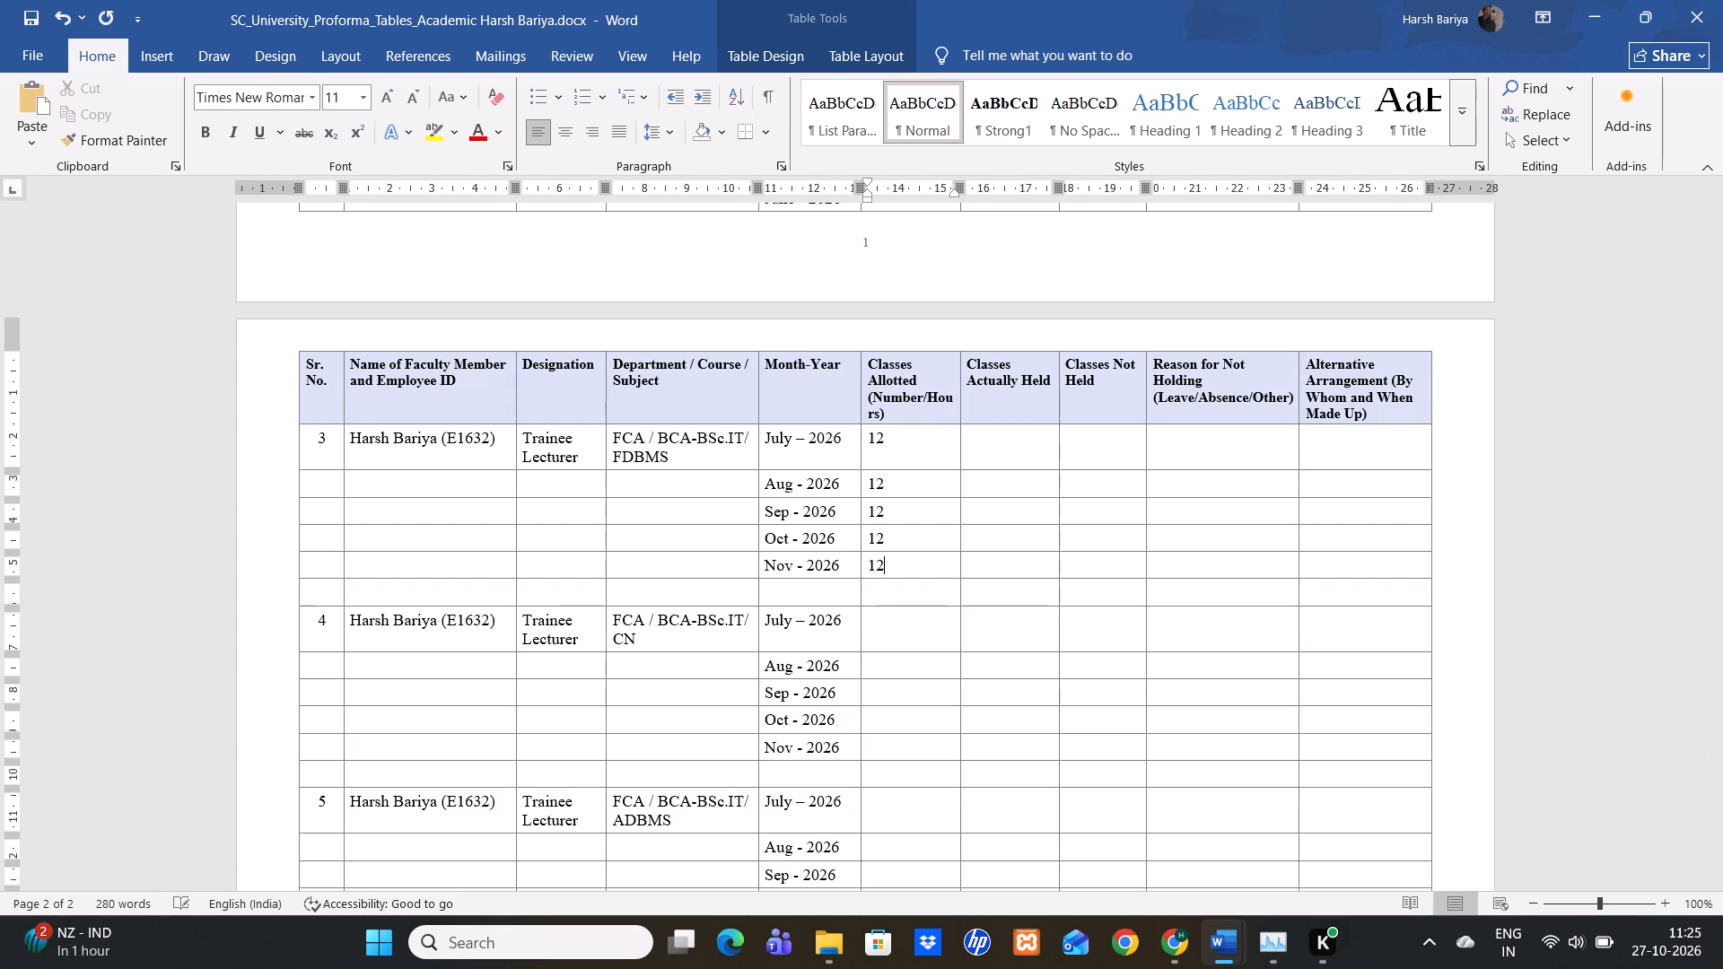
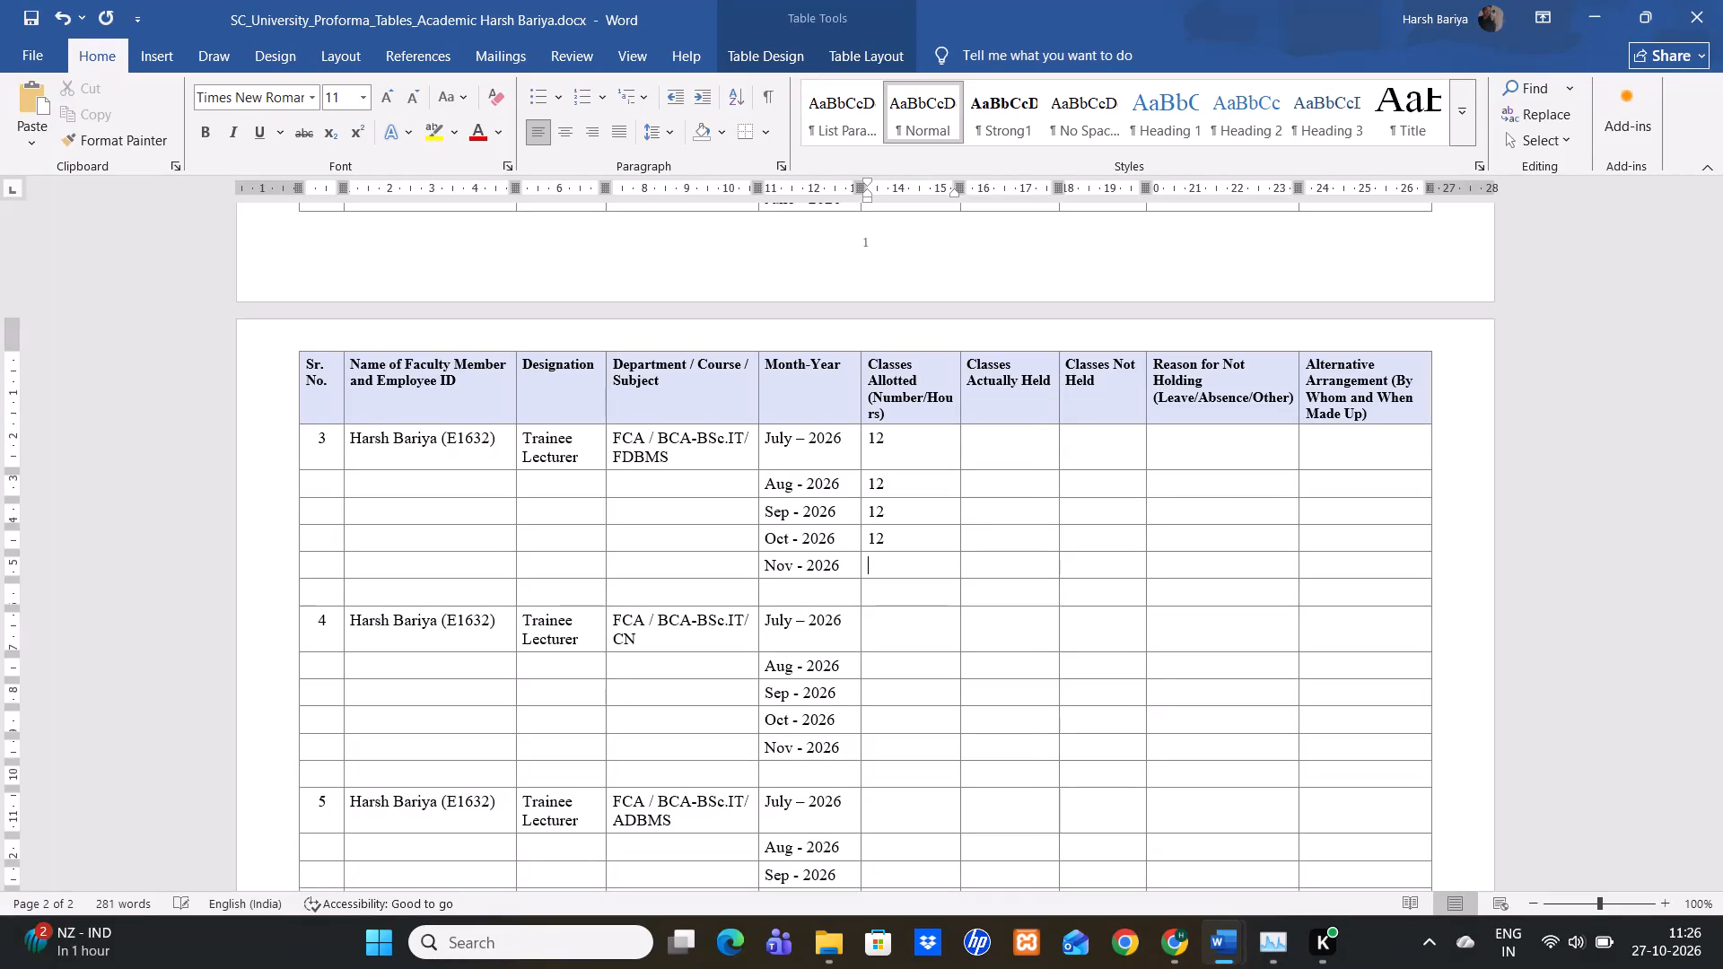
Clear the Classes Allotted values in entry 3 (FDBMS) from Oct - 2026 back up to July - 2026.
left_click(897, 537)
key("BackSpace")
key("BackSpace")
left_click(908, 515)
key("BackSpace")
key("BackSpace")
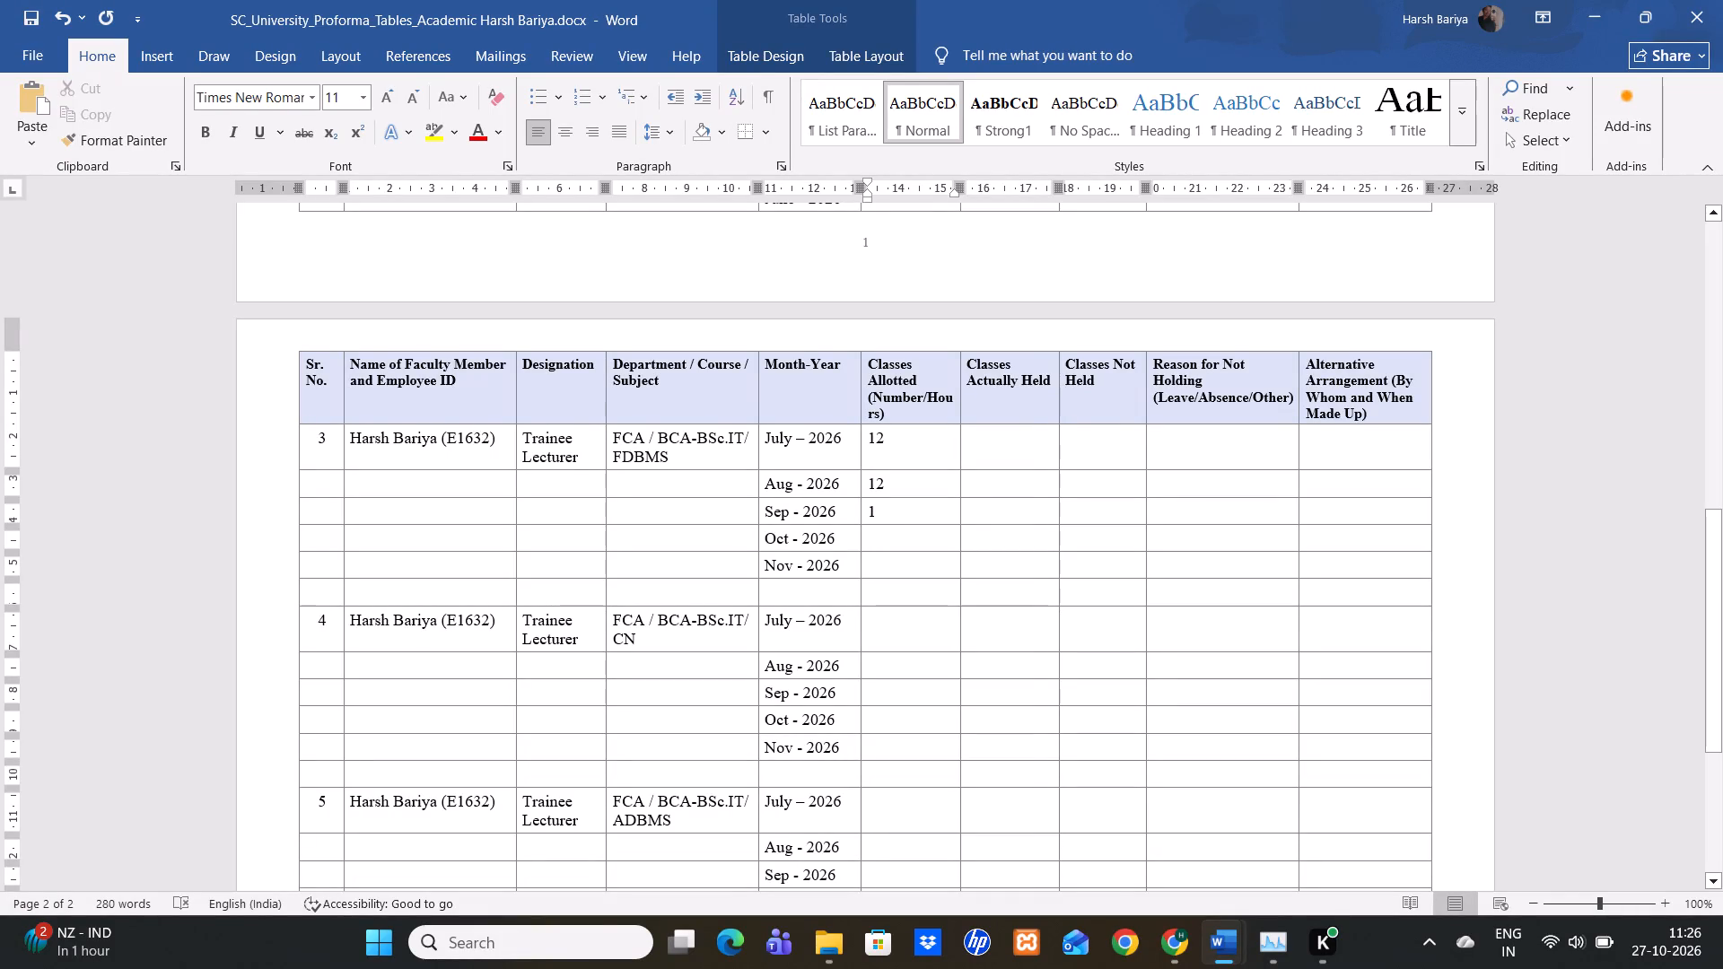
key("BackSpace")
left_click(904, 484)
key("BackSpace")
key("BackSpace")
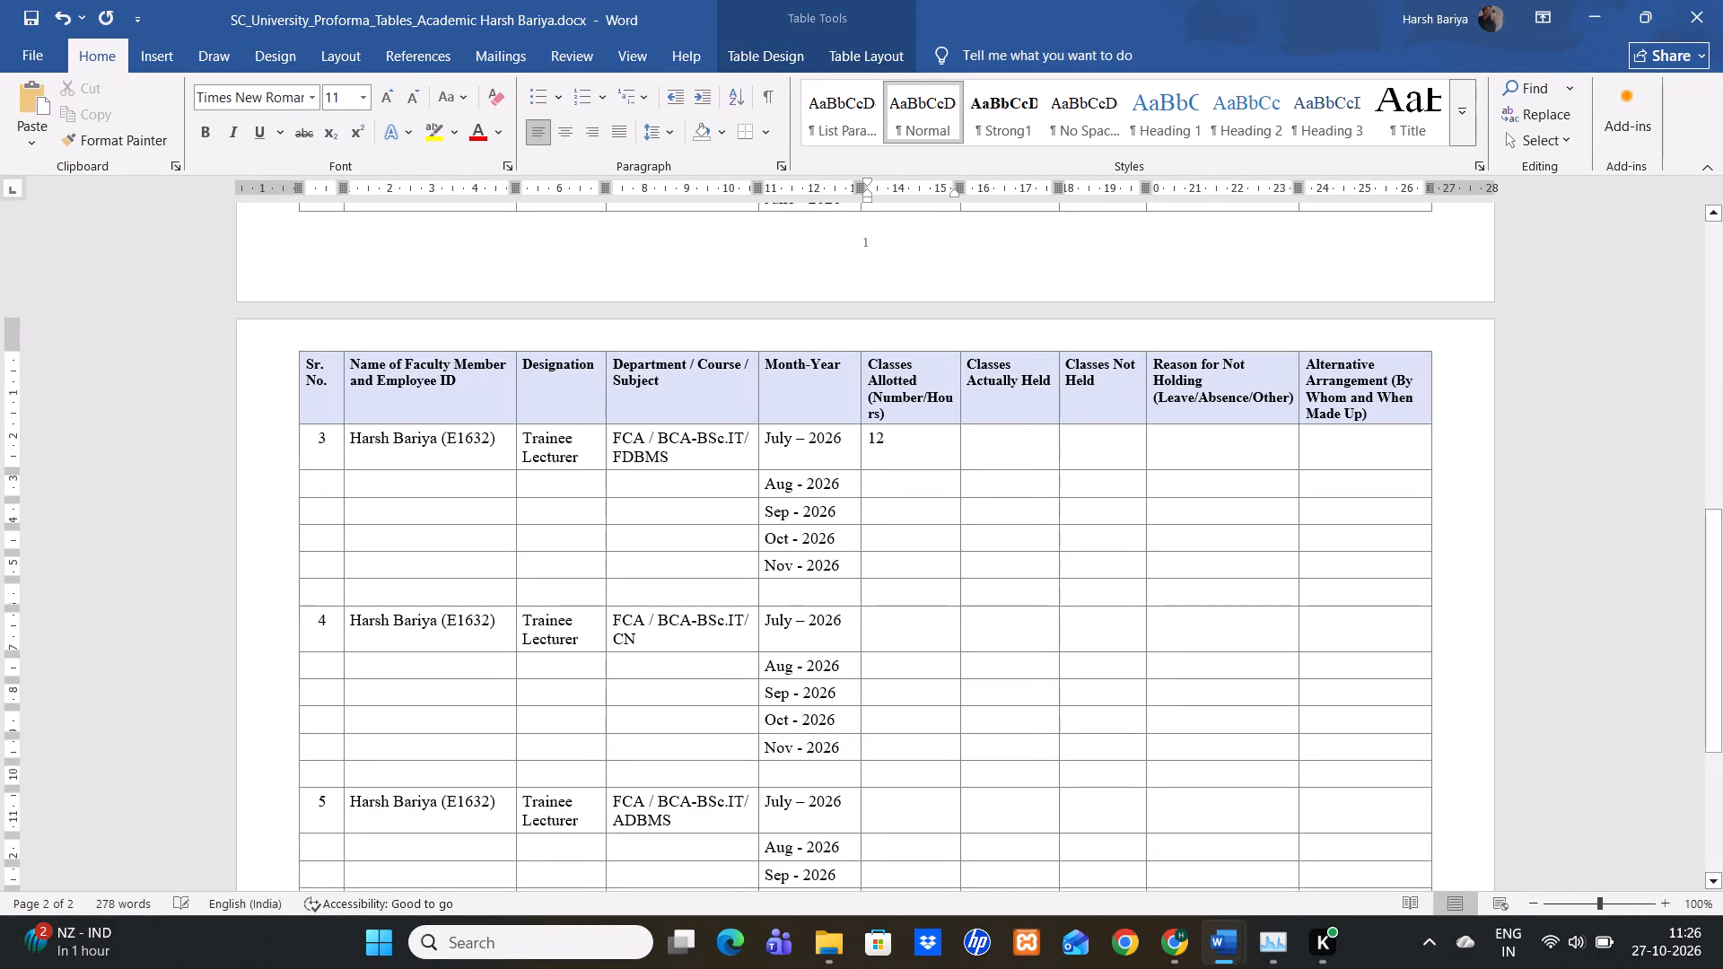
left_click(903, 443)
key("BackSpace")
key("BackSpace")
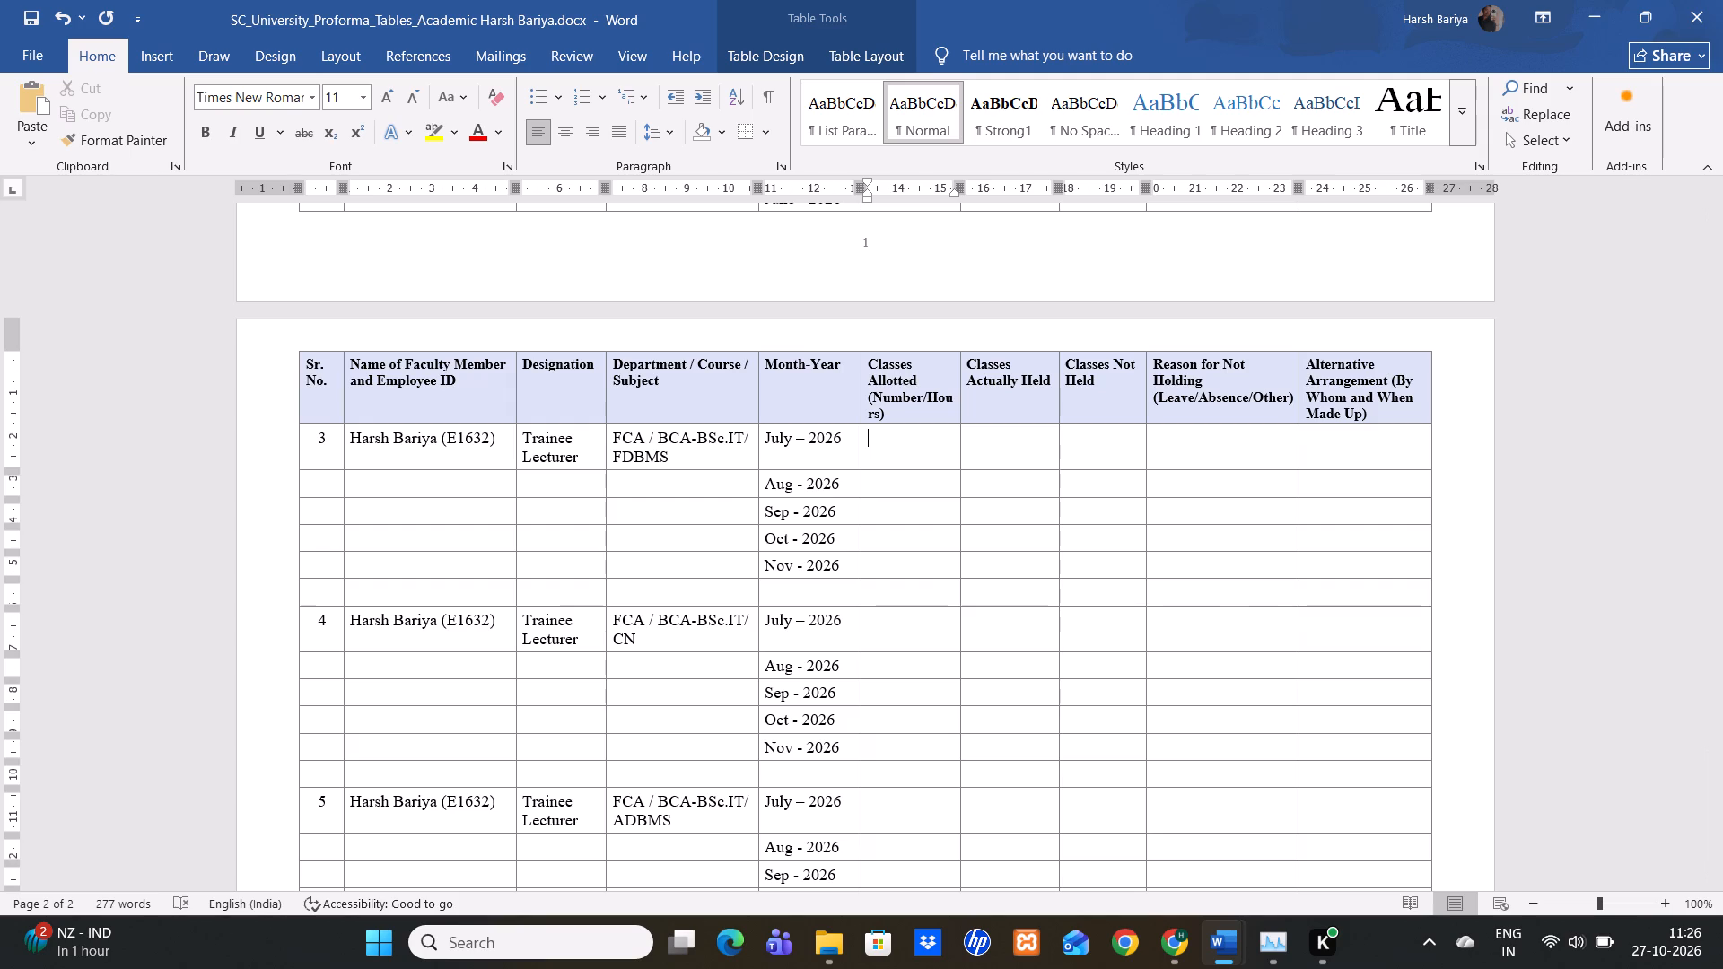
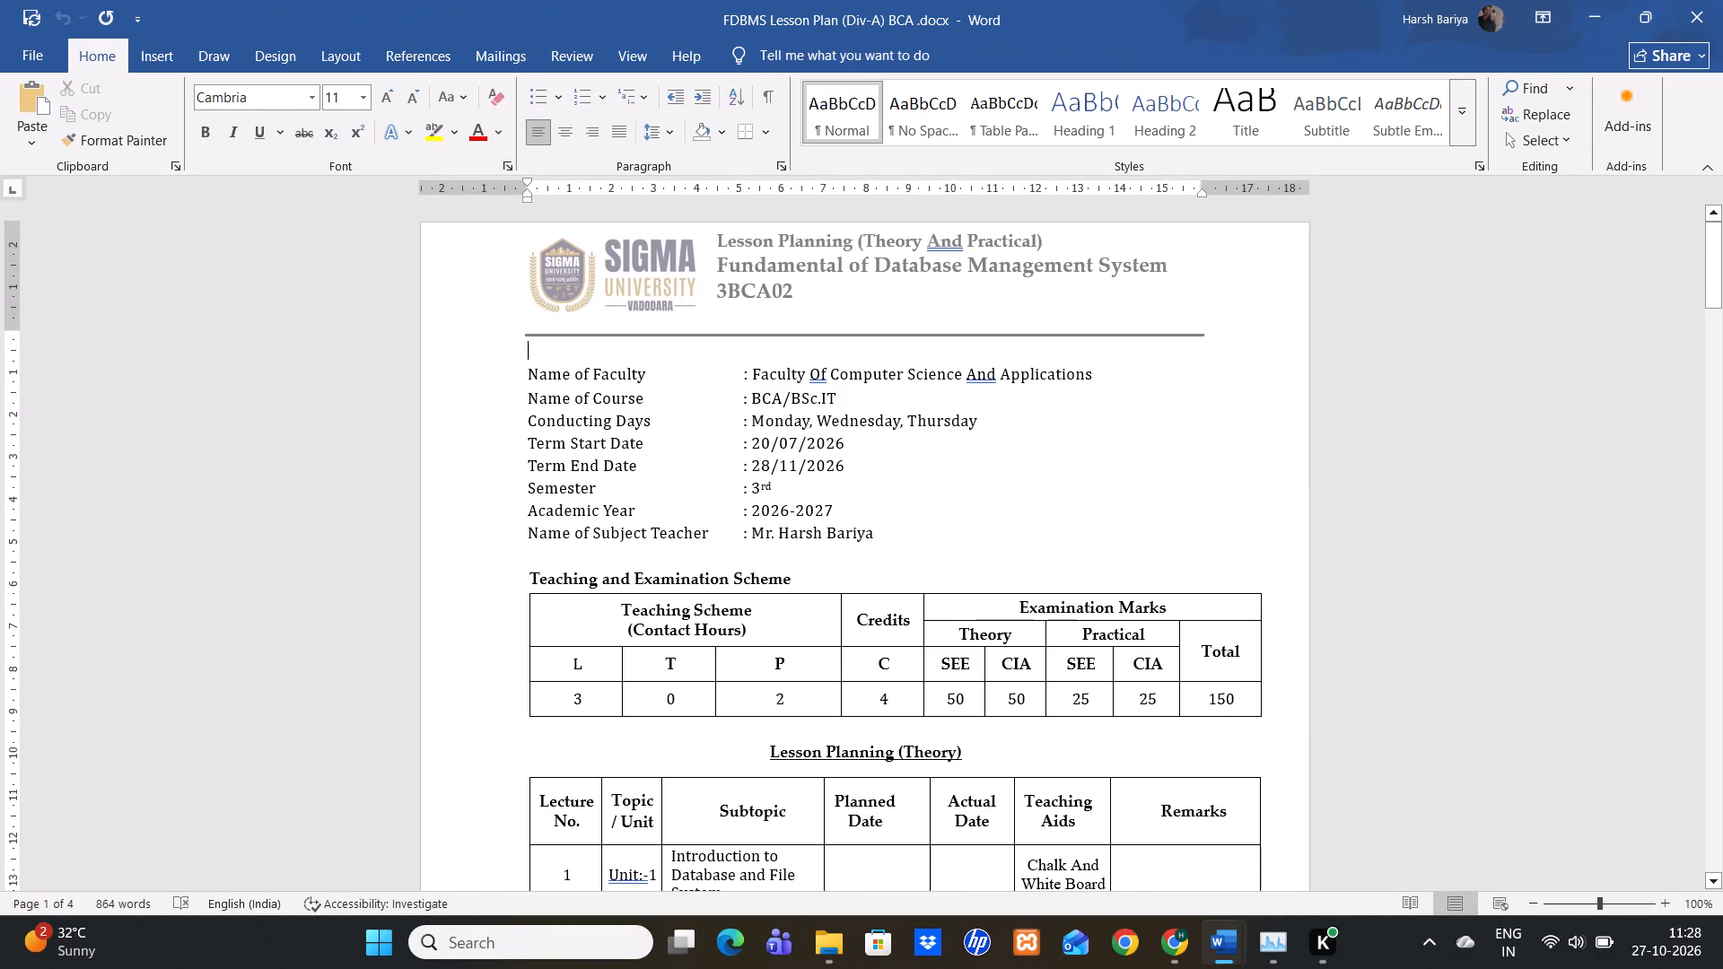
Return from the FDBMS lesson plan to the university proforma document and view the beginning of Table 18.
key("alt+Tab")
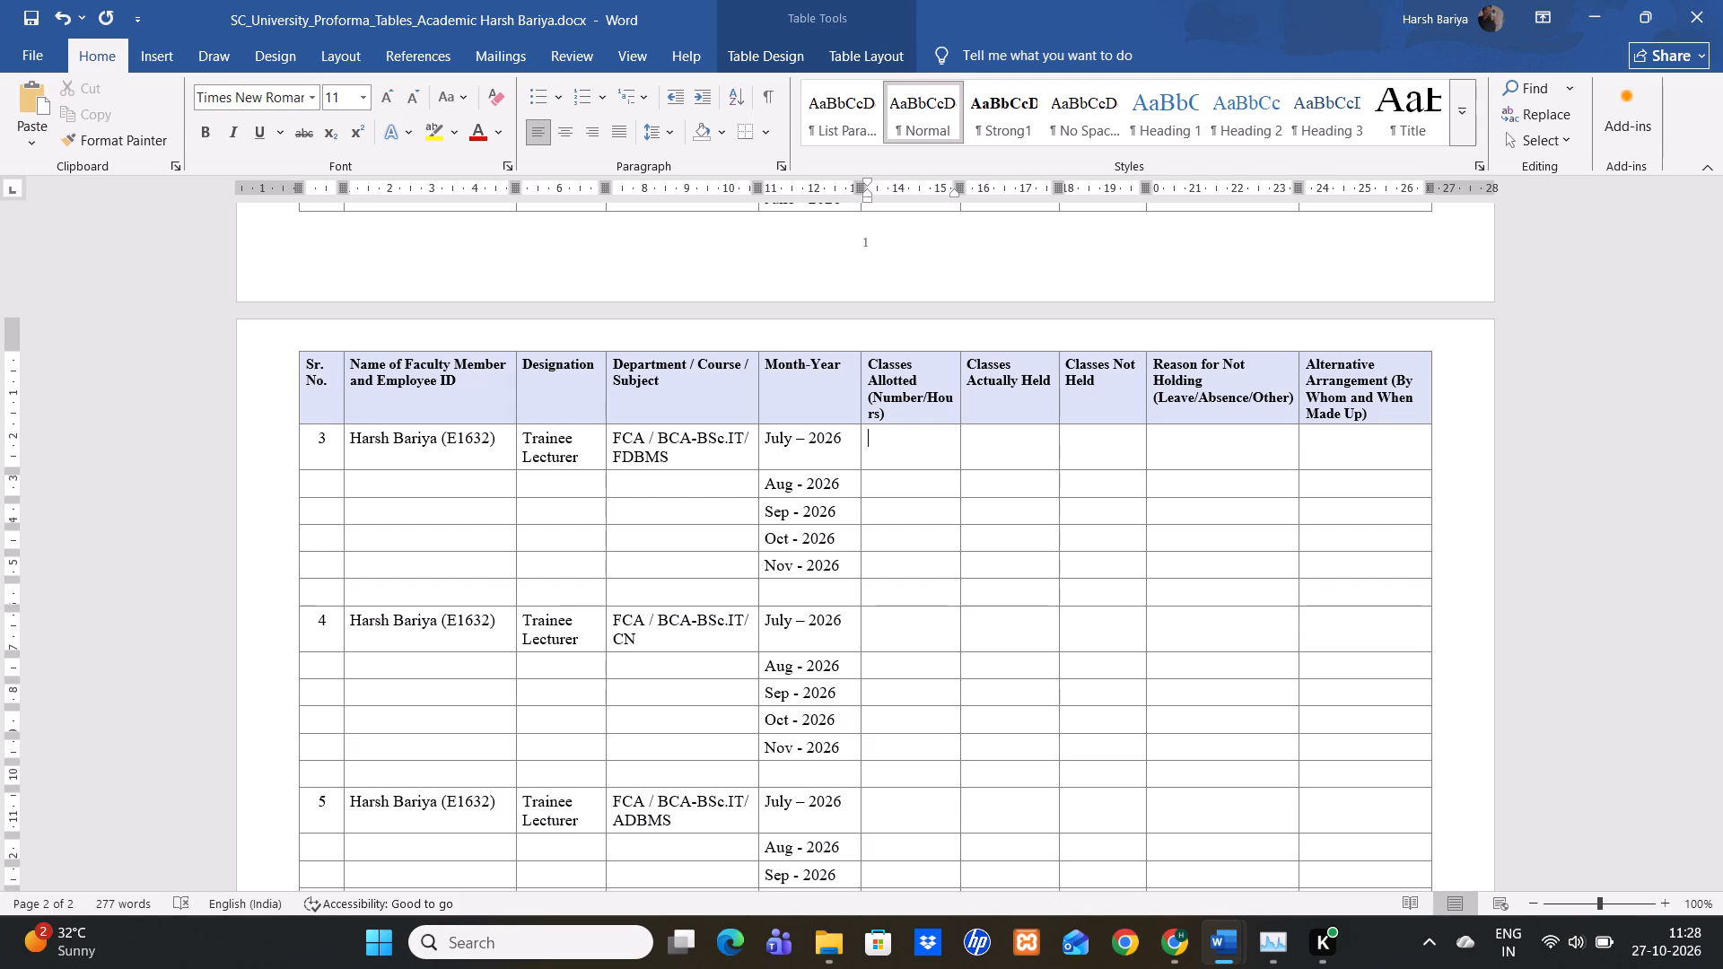
scroll(903, 443, "up", 1)
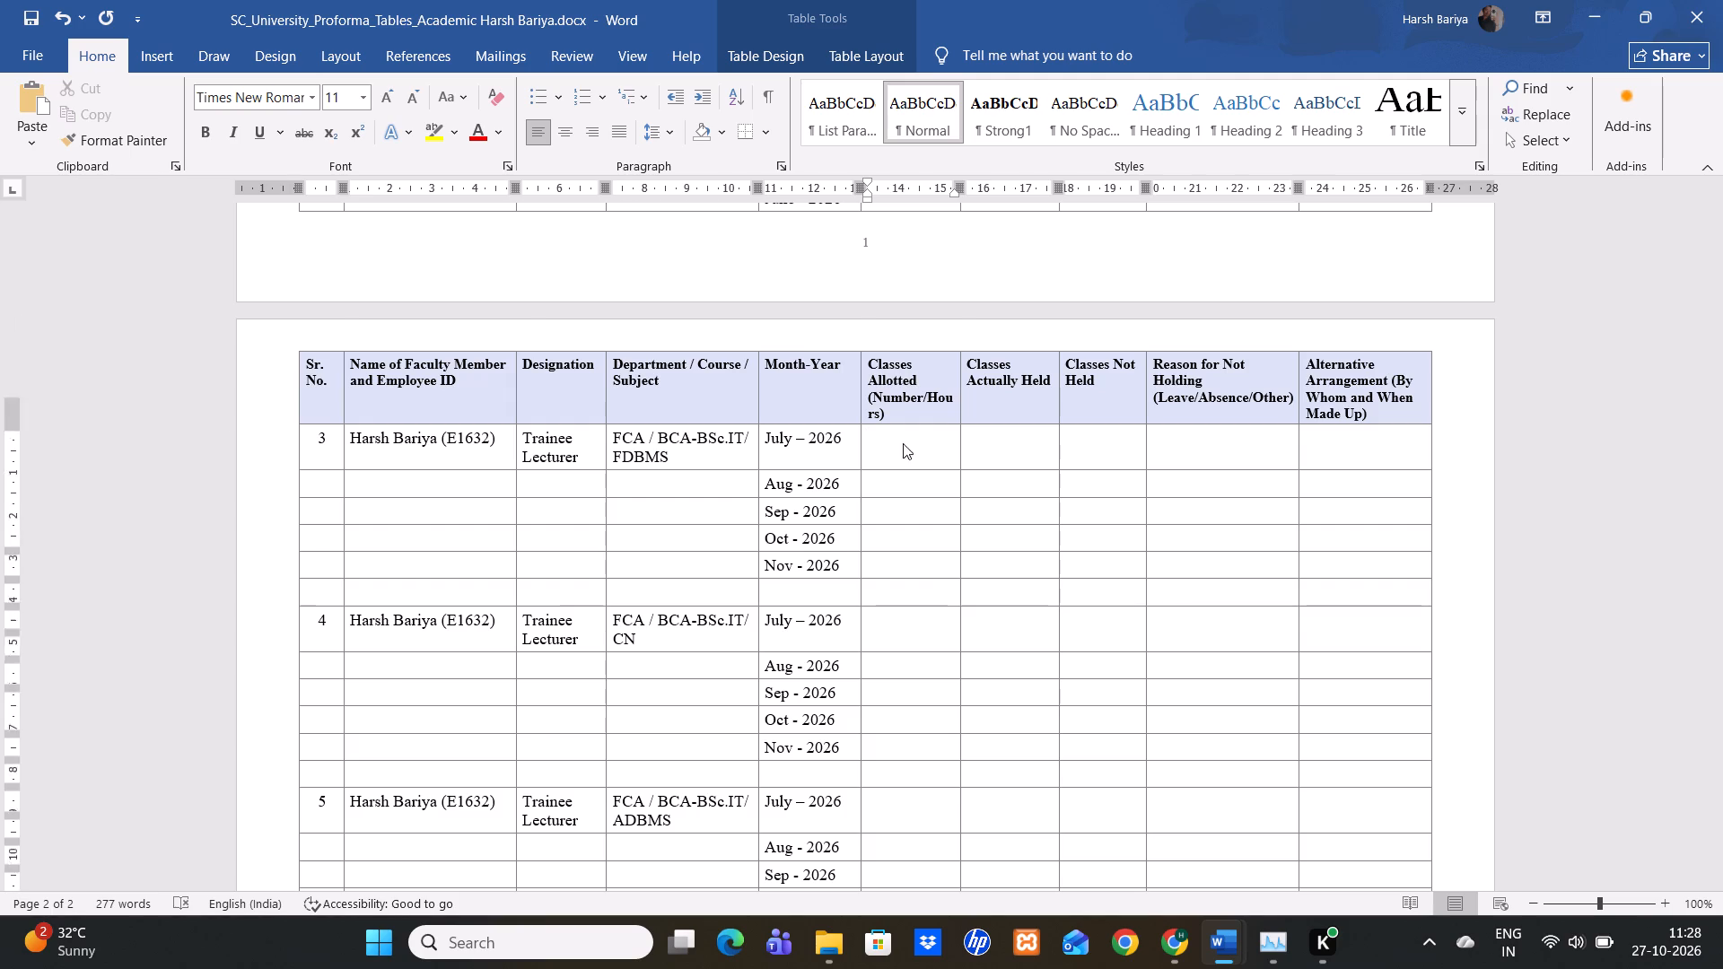
scroll(903, 443, "up", 4)
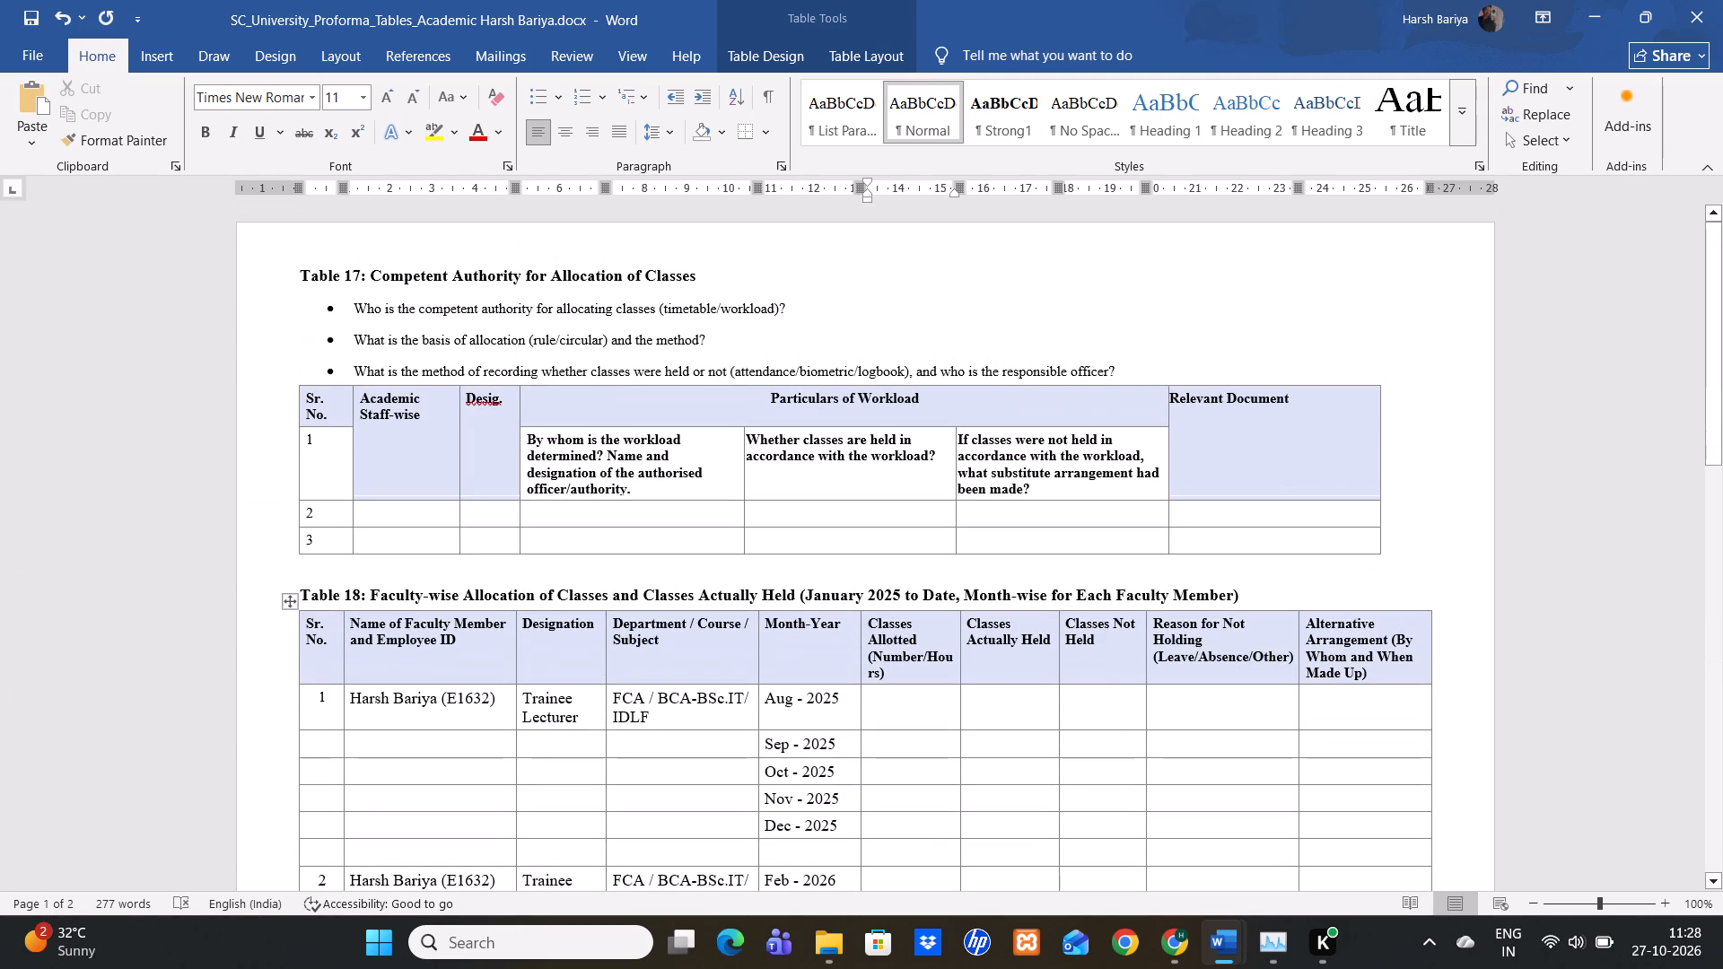
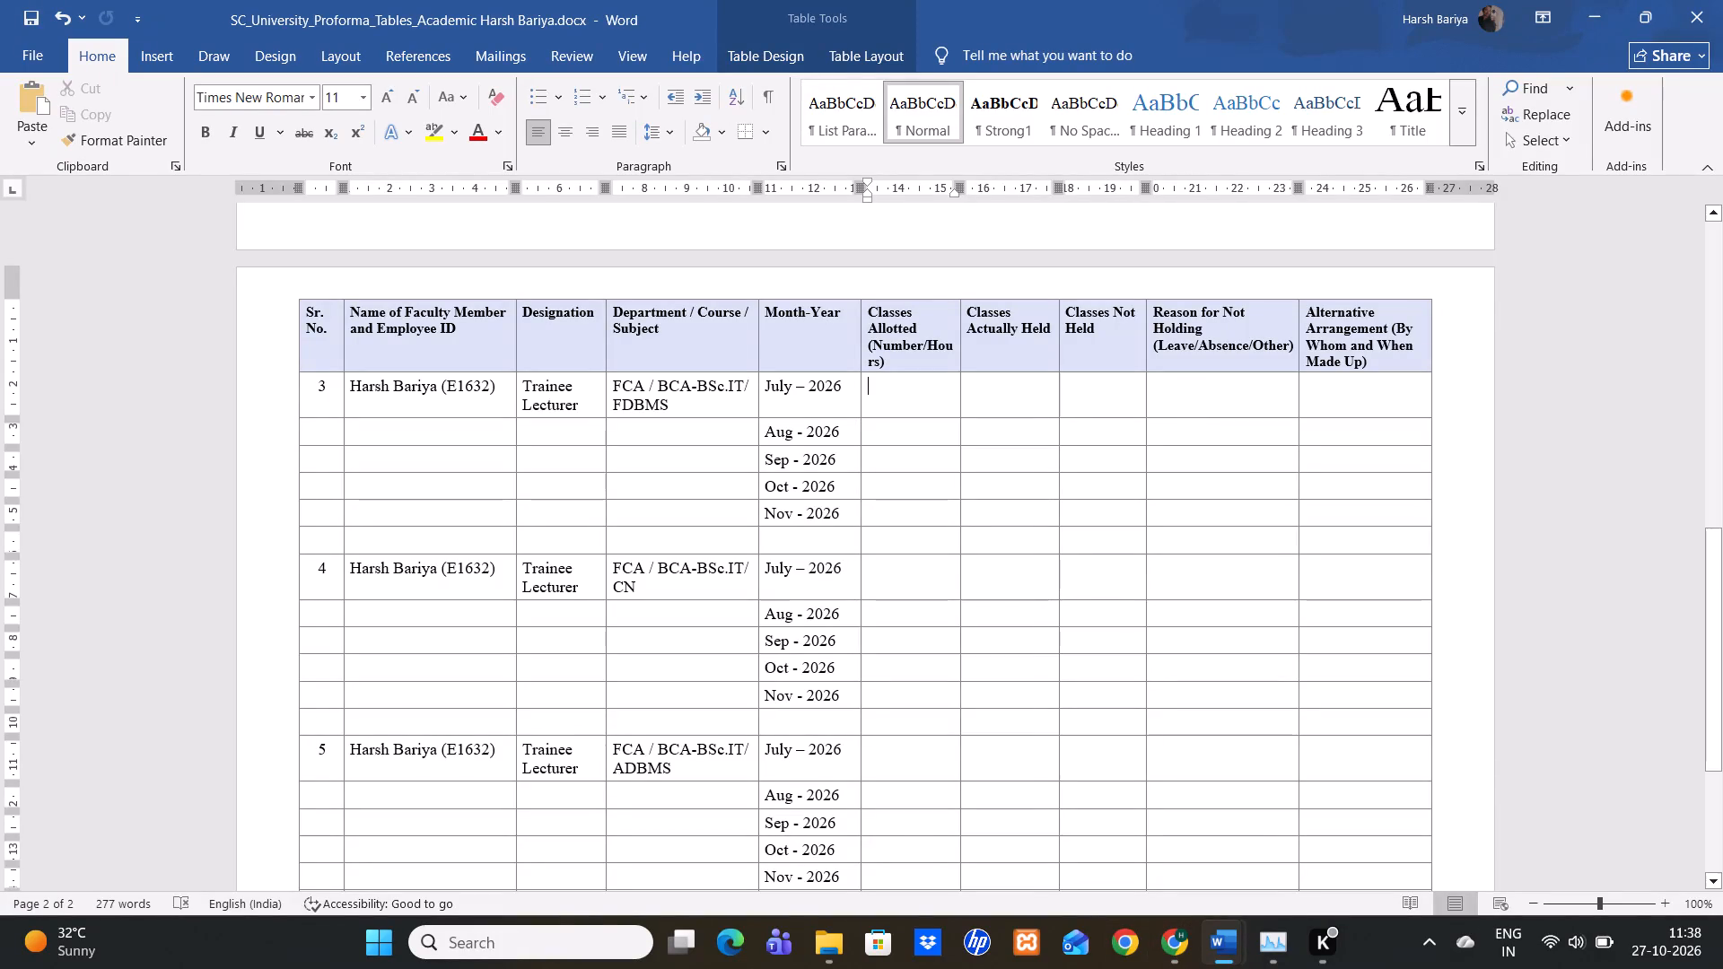
Delete the Nov - 2026 row from the FDBMS course block in Table 18.
left_click(1194, 735)
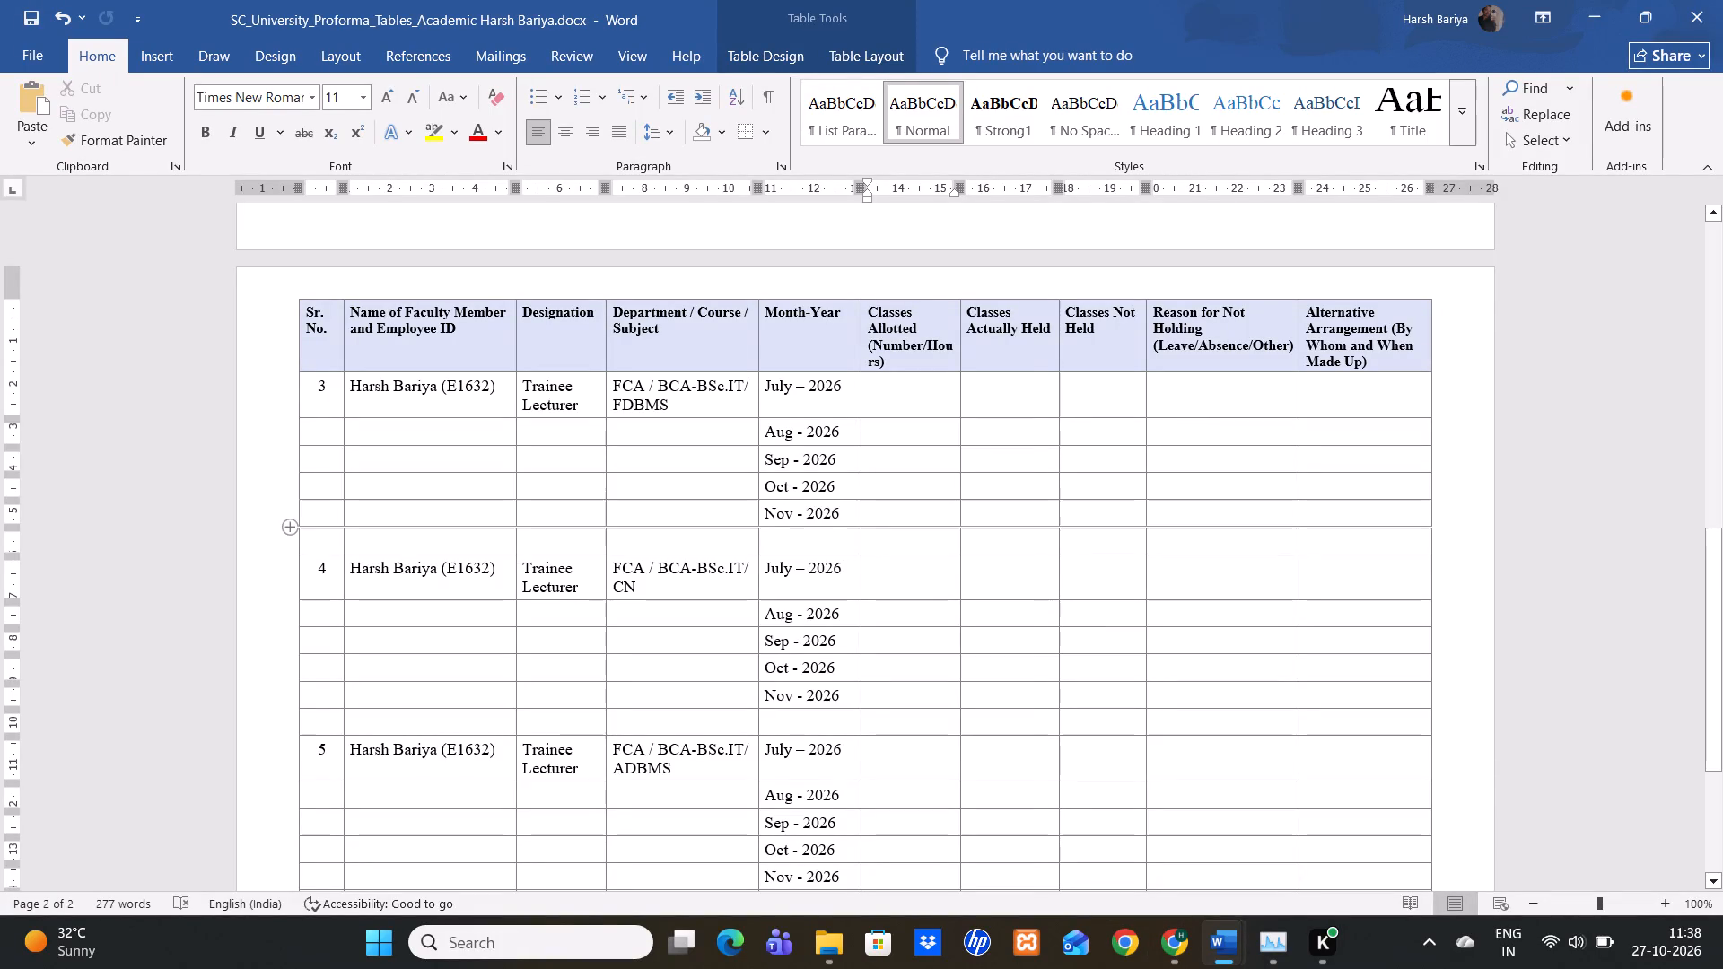
left_click(302, 511)
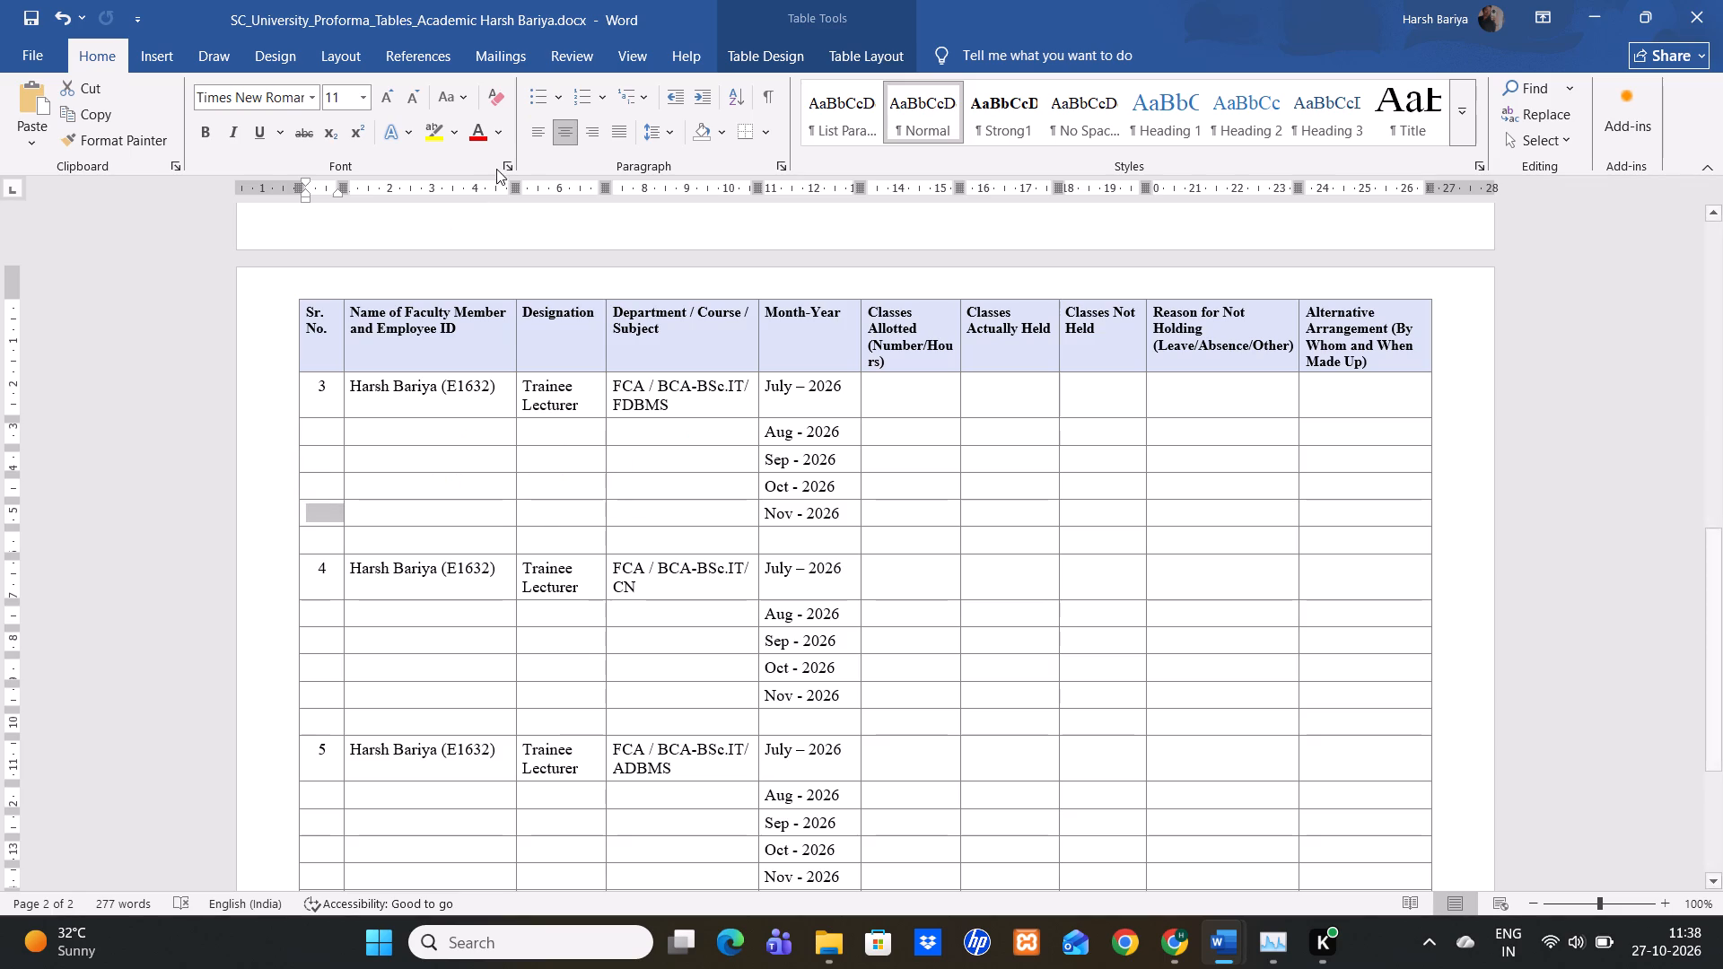
right_click(316, 507)
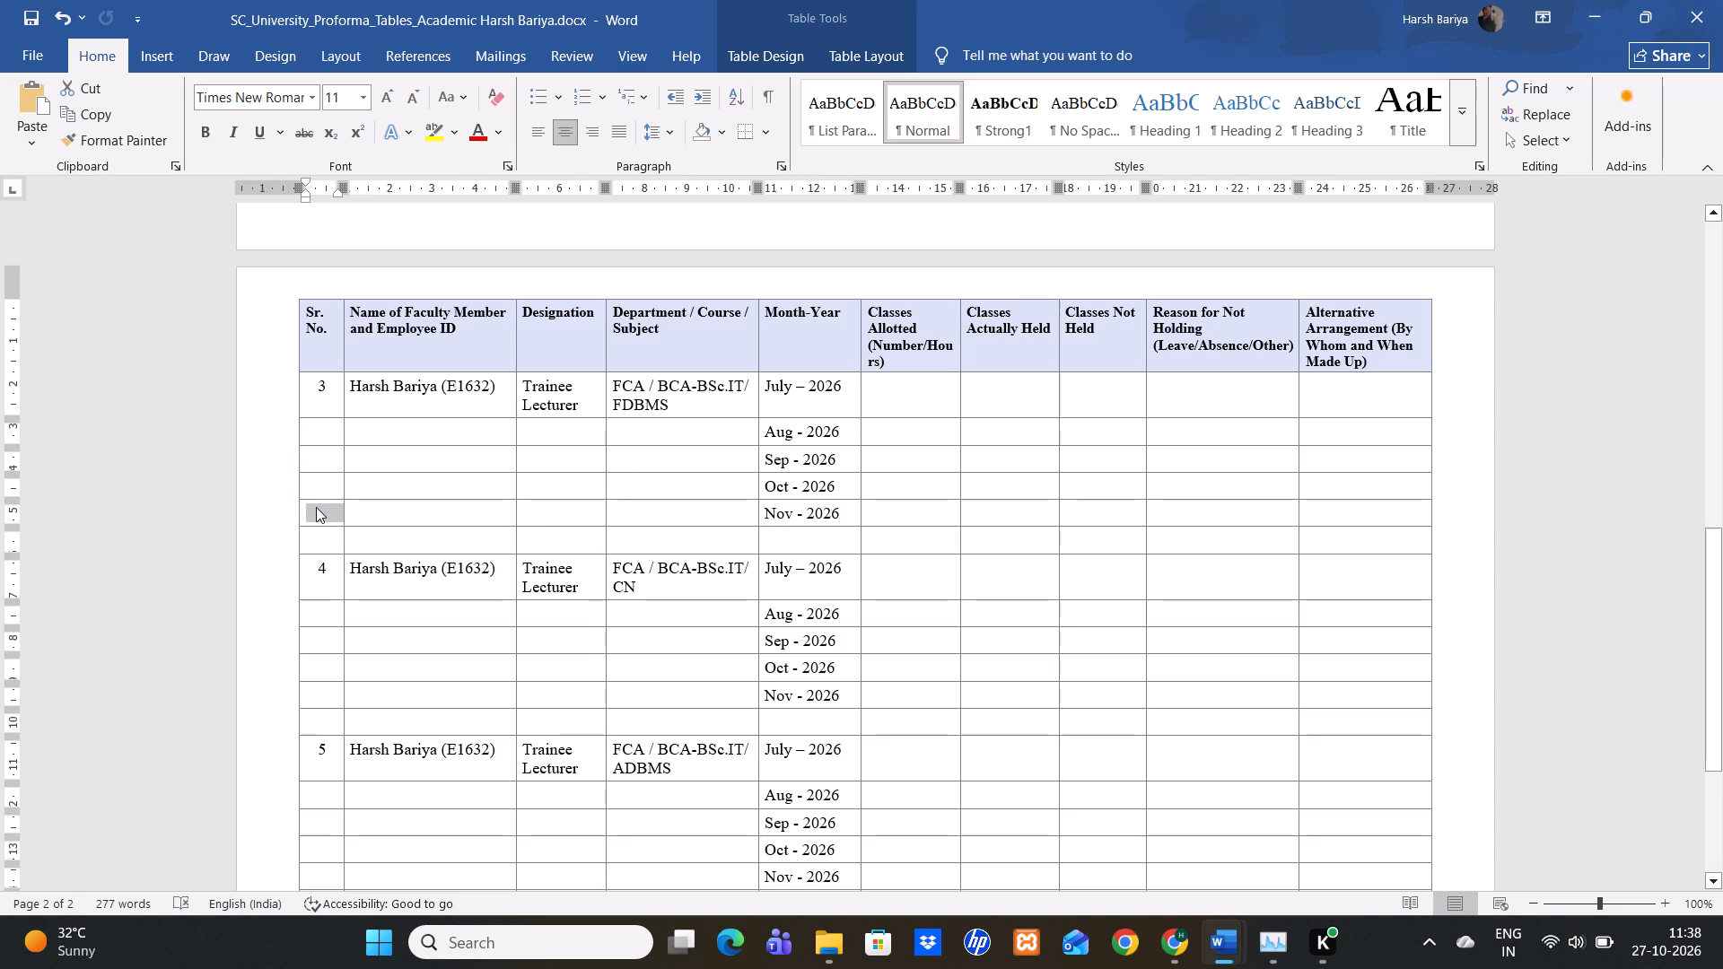
left_click(632, 438)
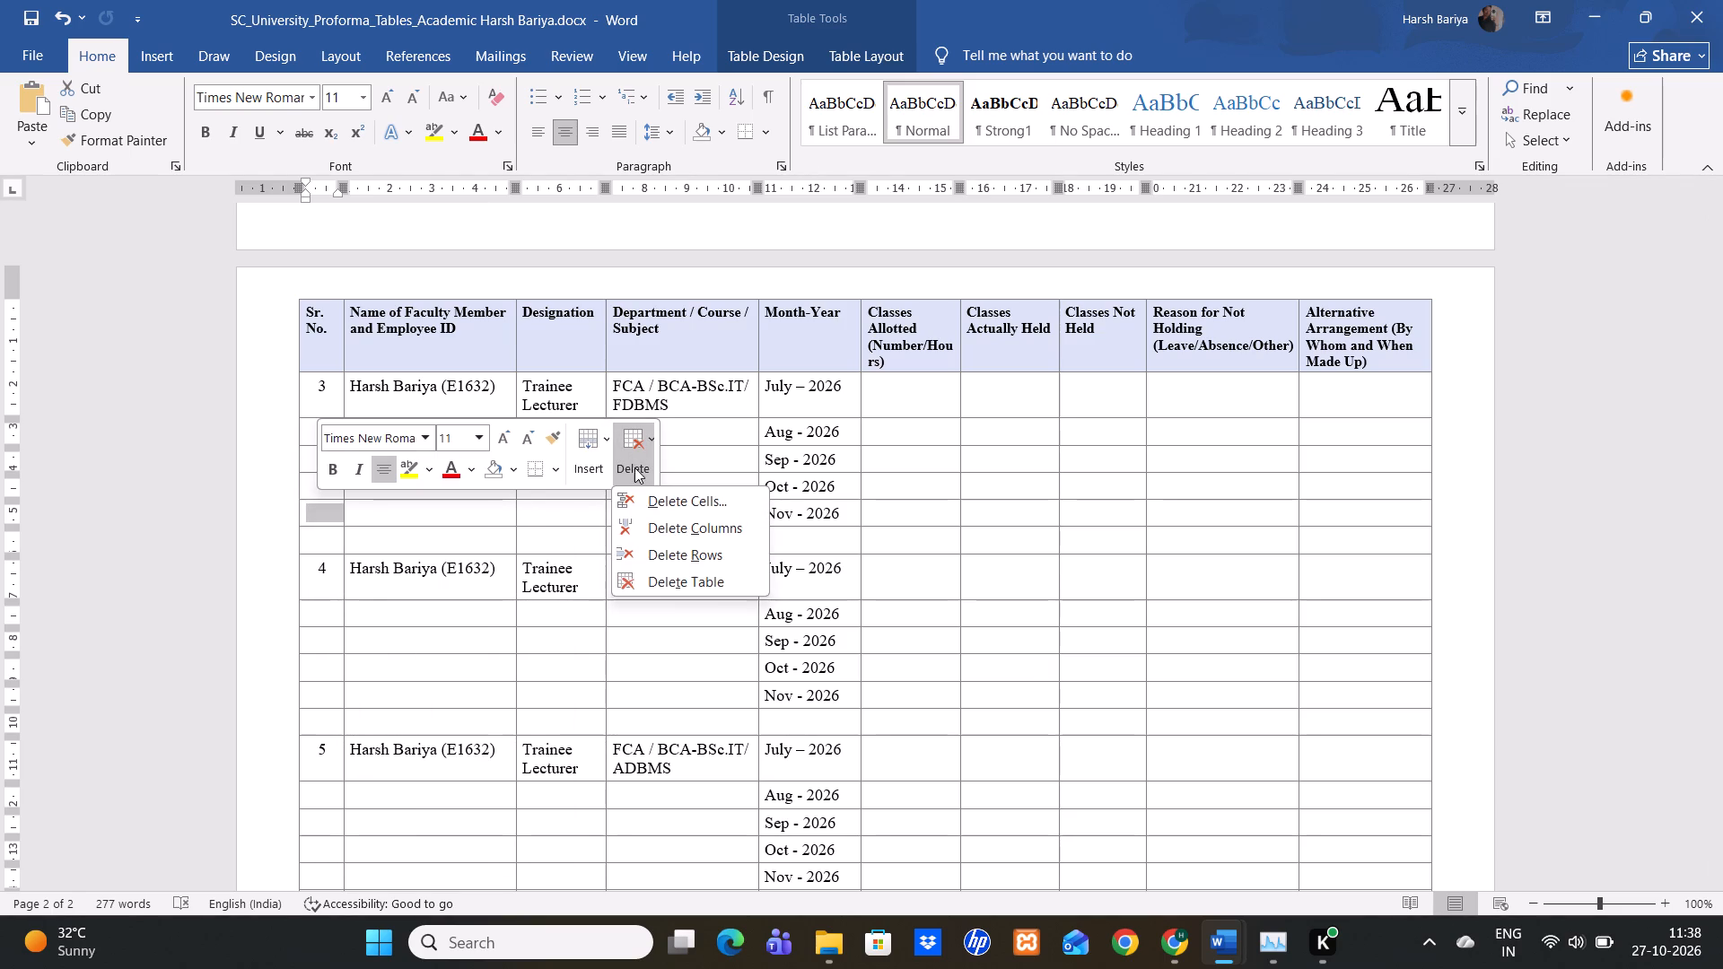
left_click(647, 559)
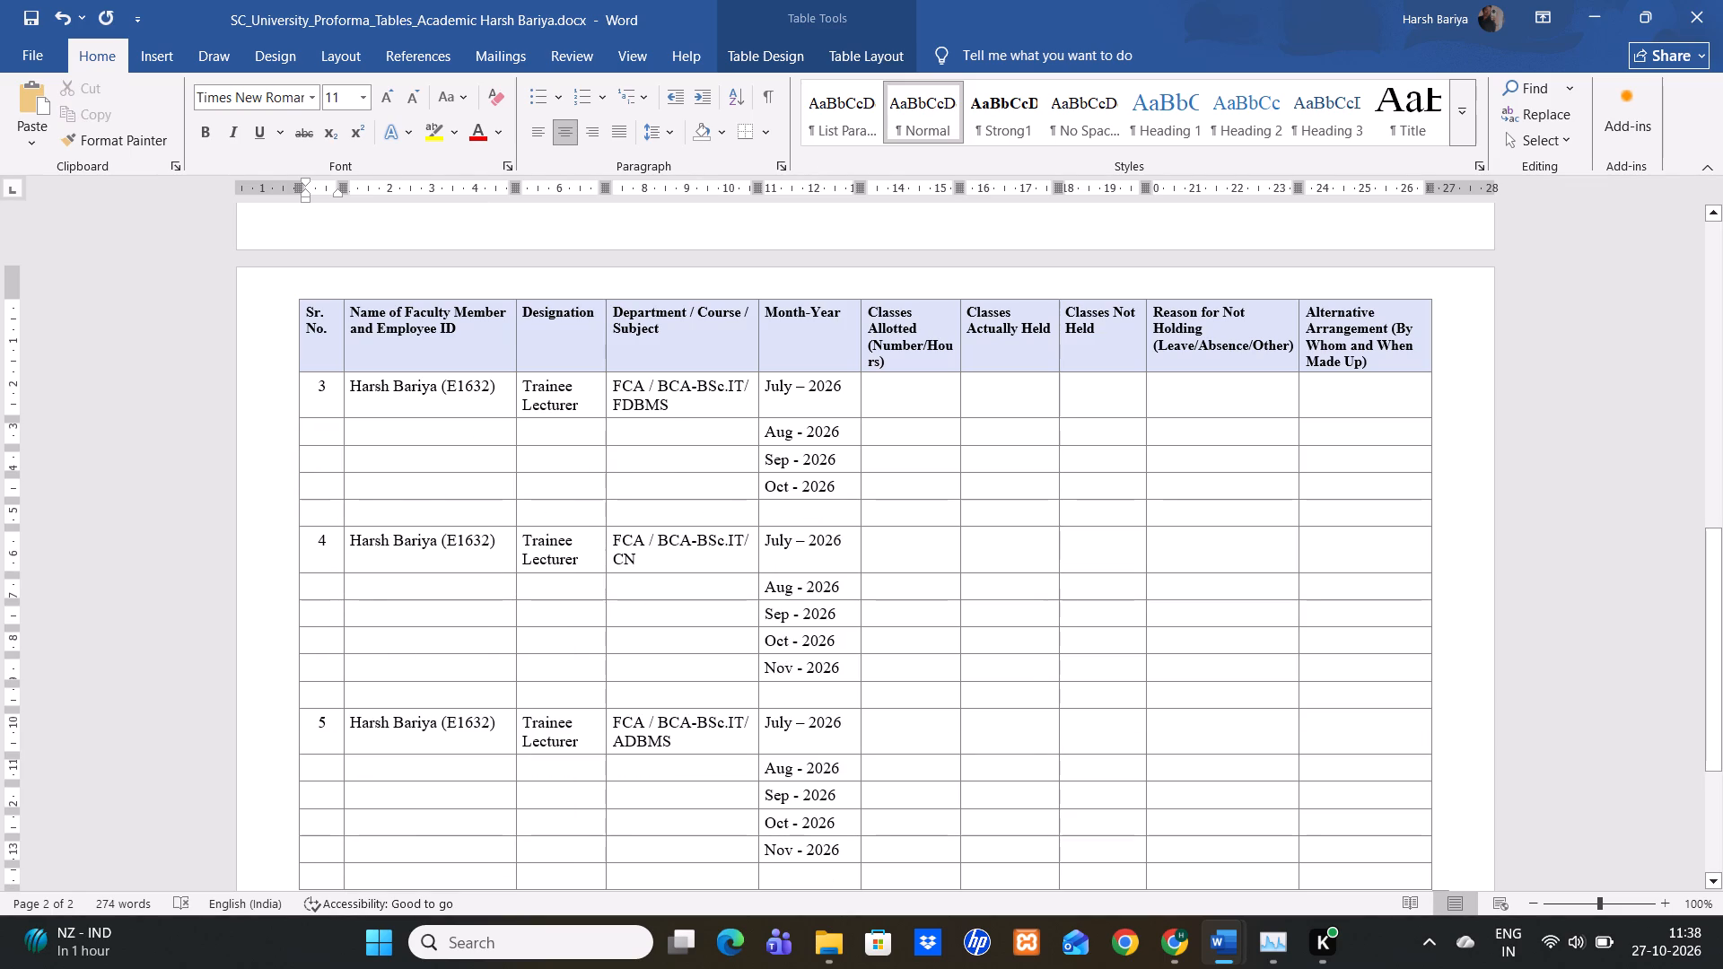
Delete the entire Nov - 2026 row from the CN course block.
right_click(302, 667)
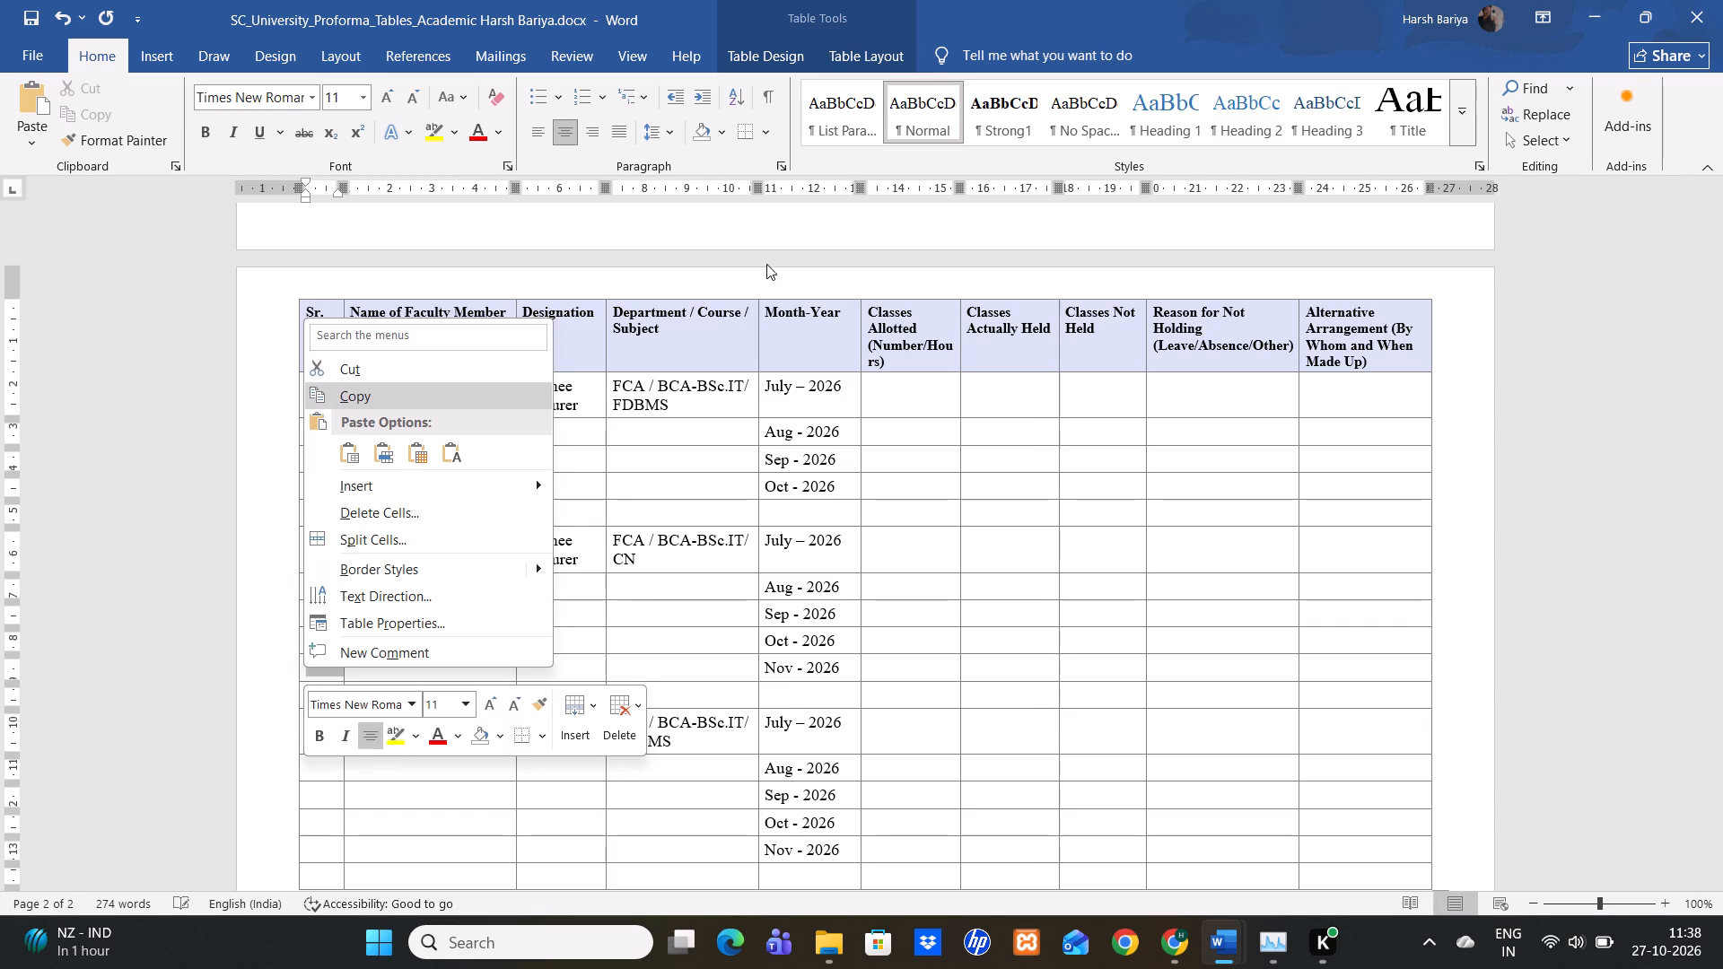
left_click(507, 515)
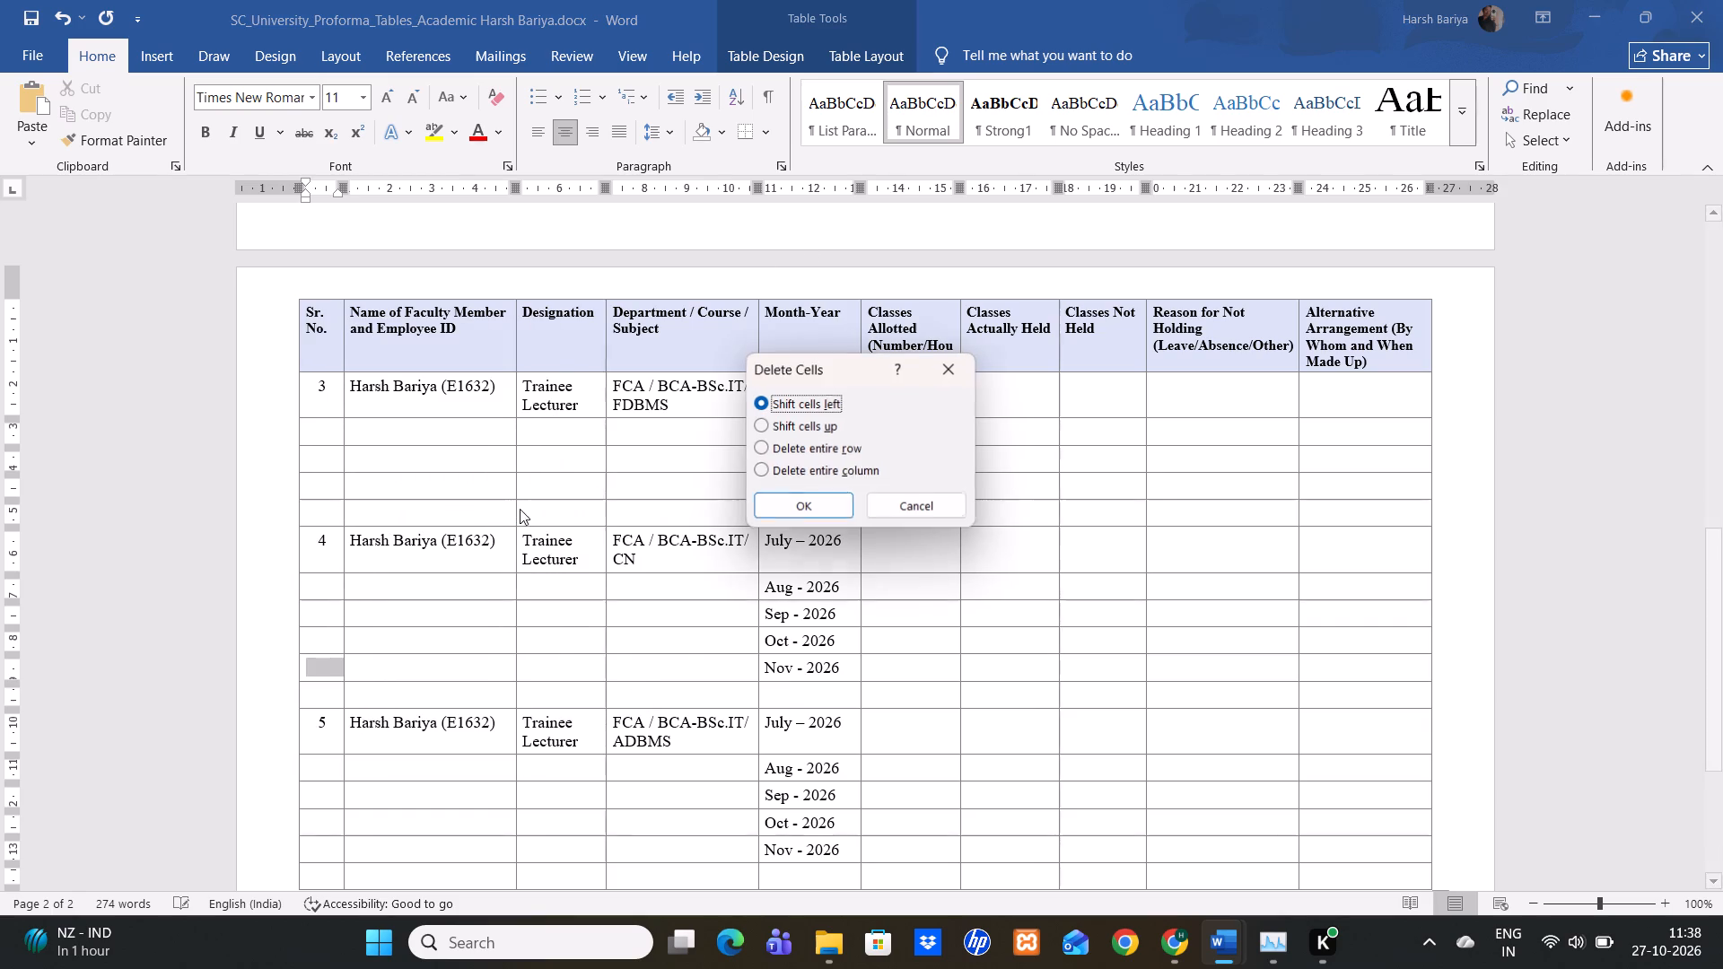
left_click(765, 446)
left_click(784, 502)
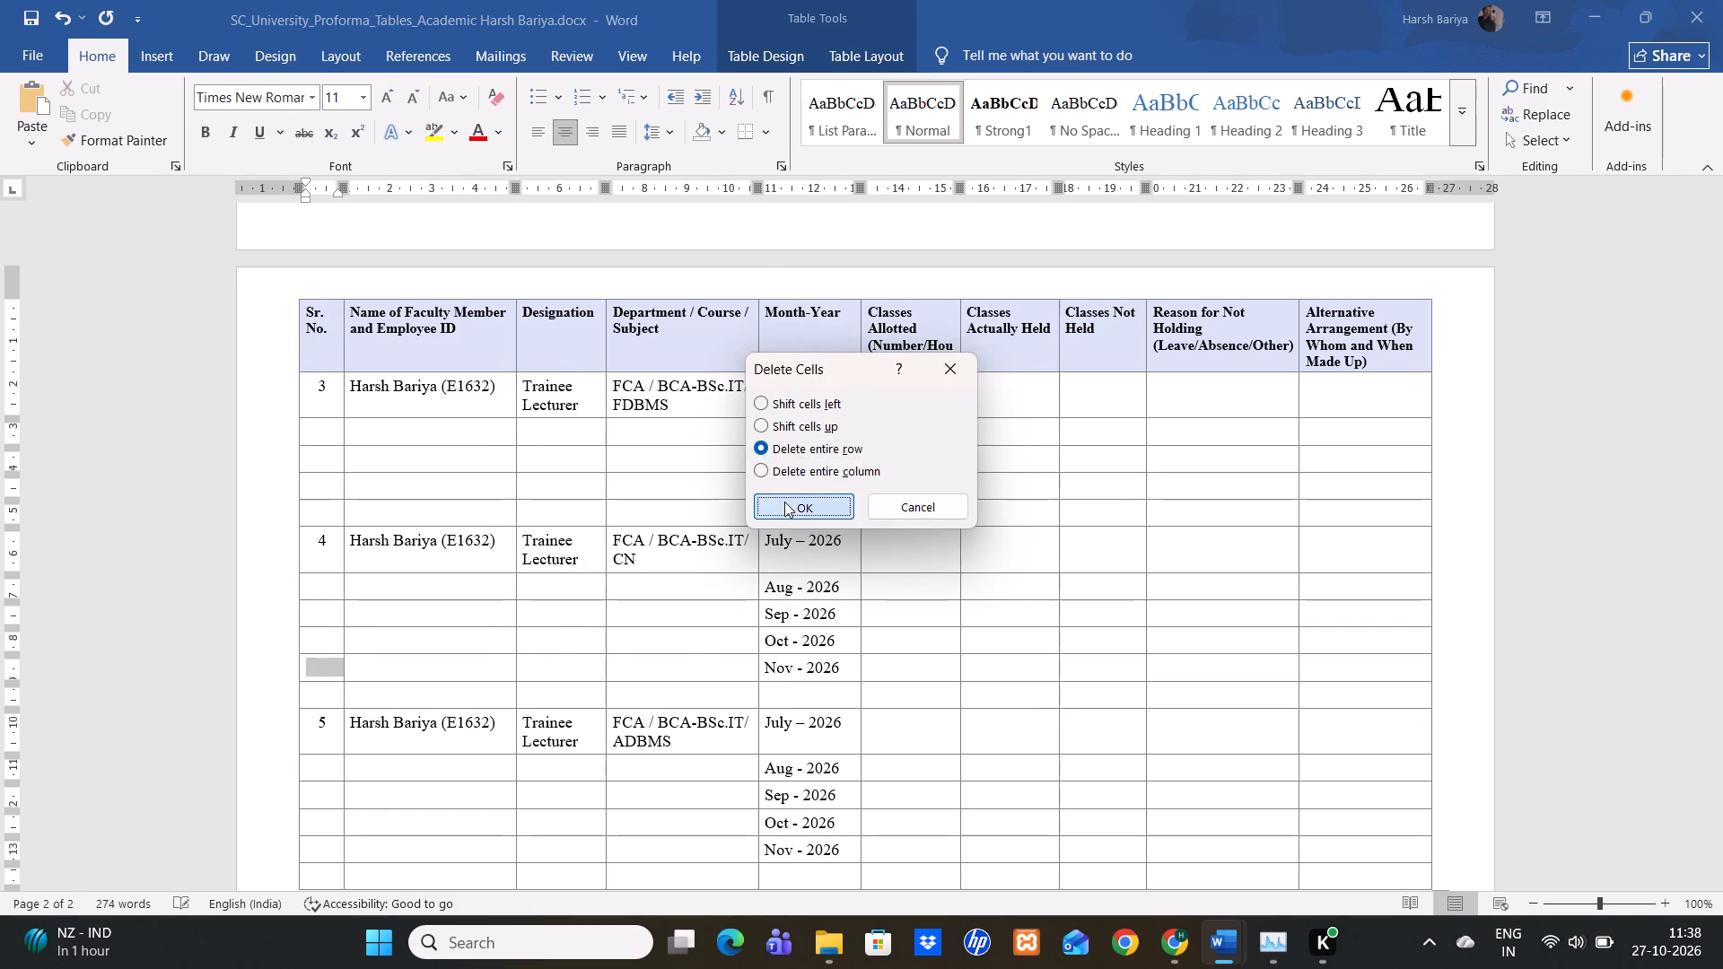
Delete the Nov - 2026 row from the ADBMS course block.
scroll(600, 711, "down", 1)
scroll(600, 711, "up", 1, "ctrl")
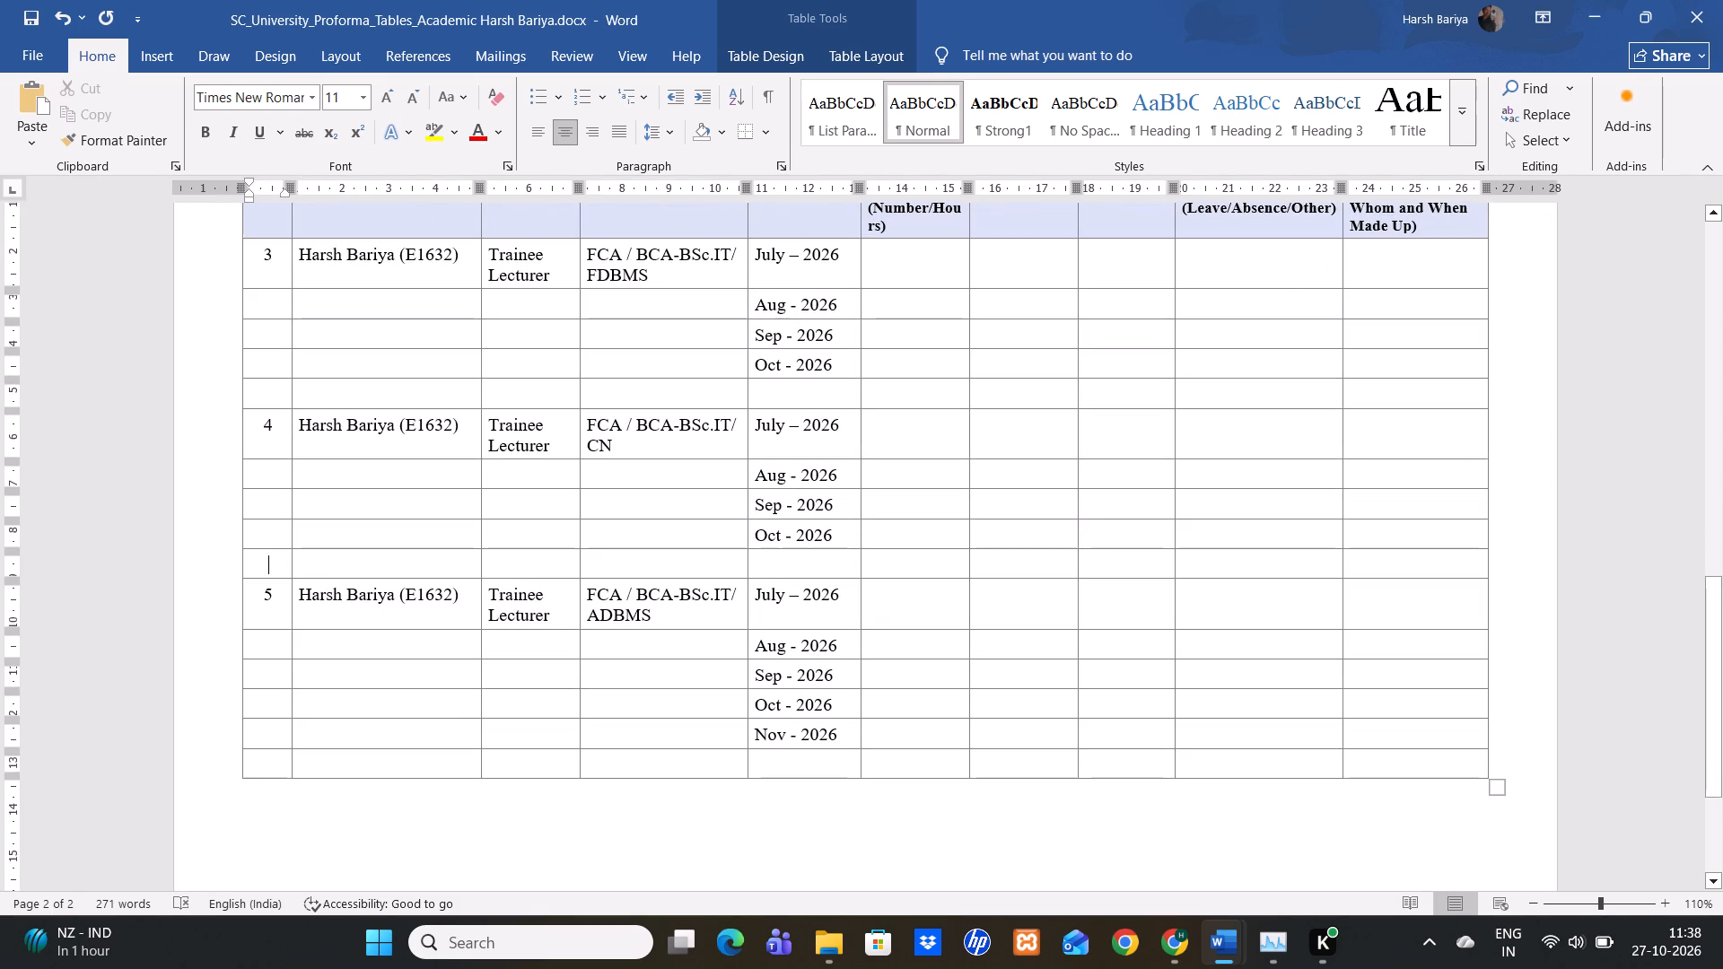
left_click(243, 733)
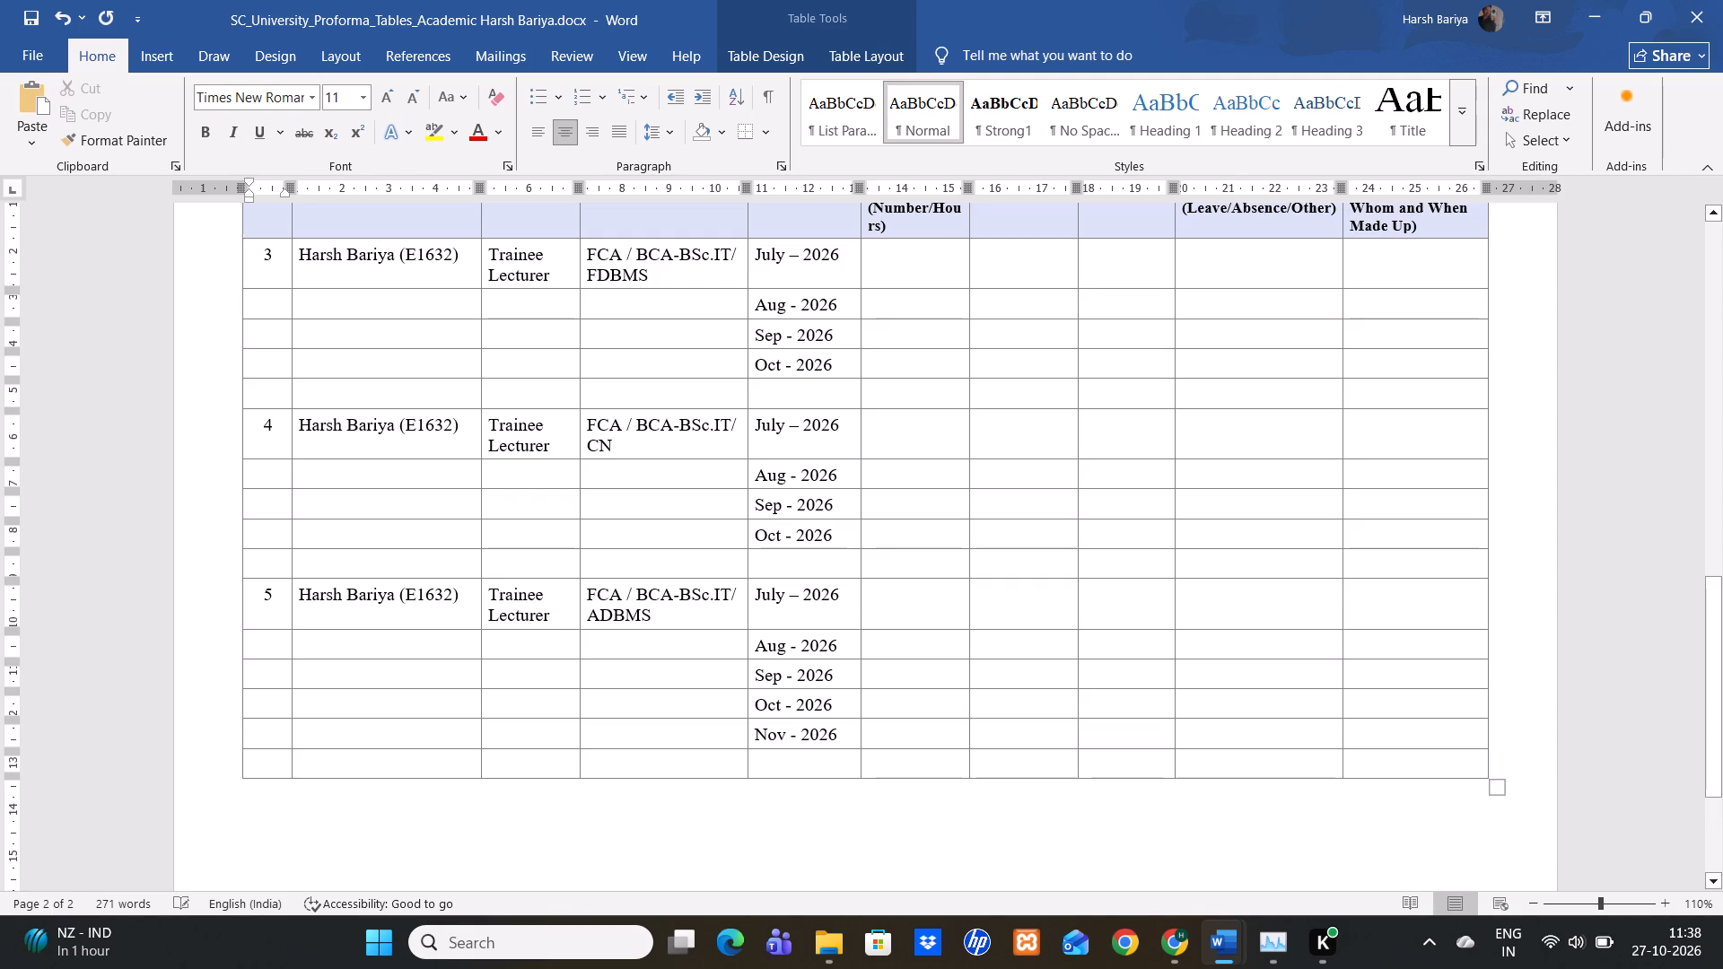
left_click(249, 733)
right_click(249, 733)
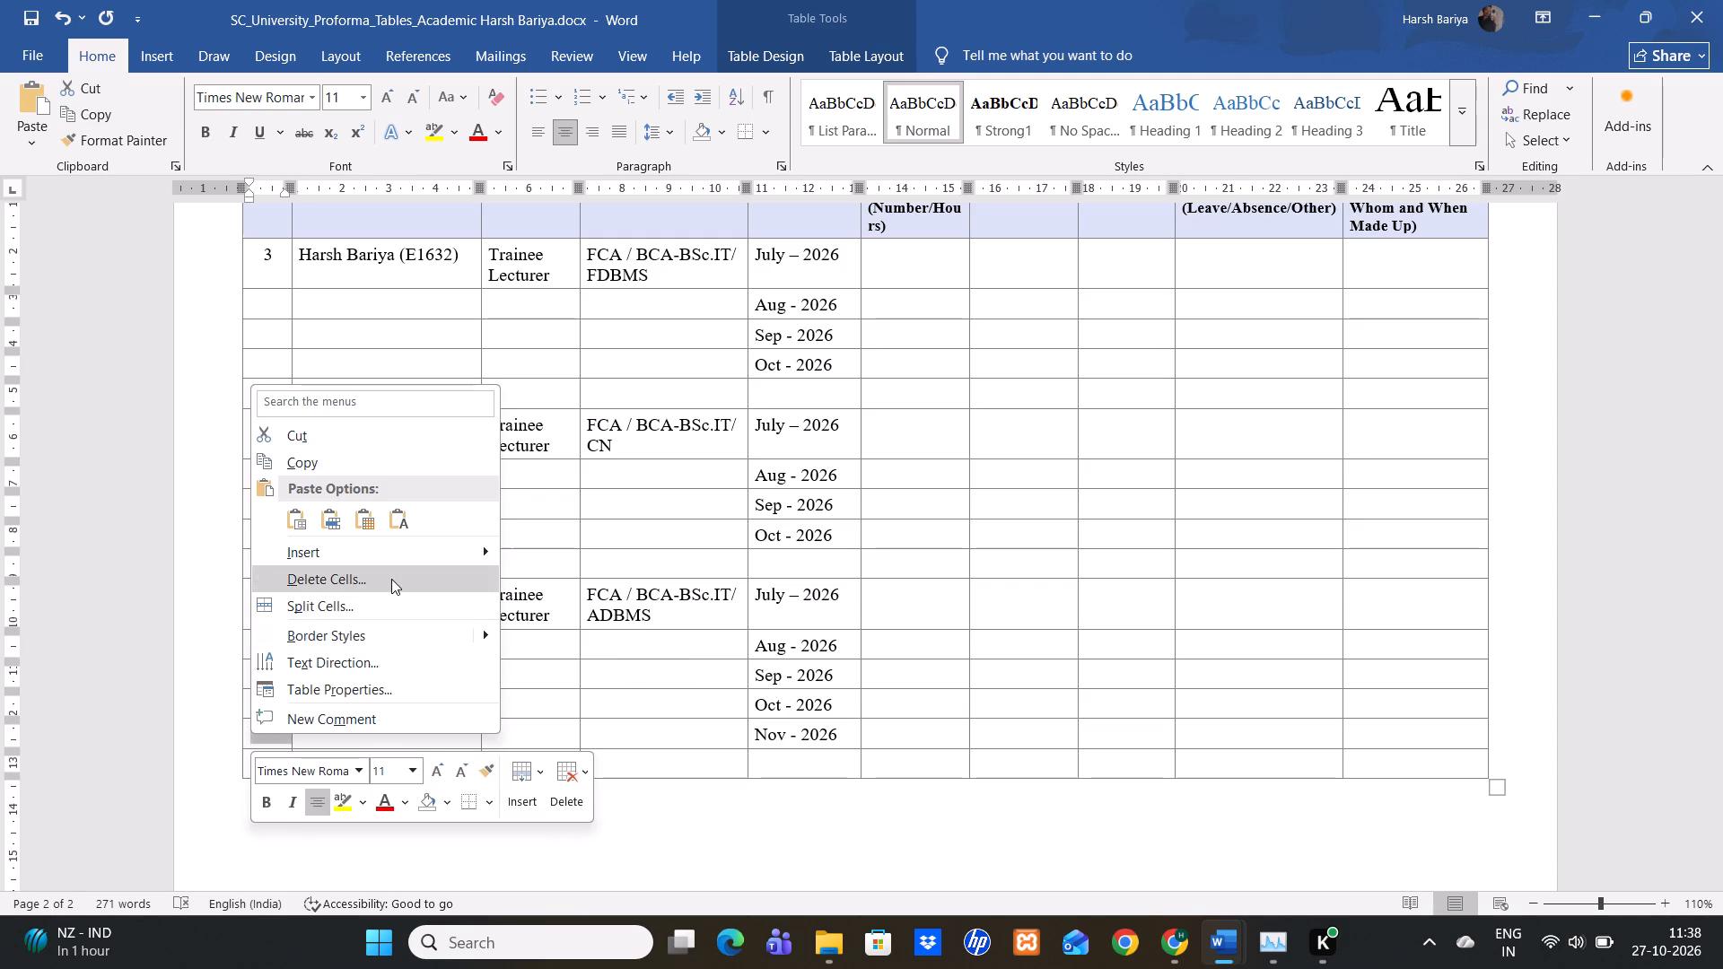
left_click(572, 803)
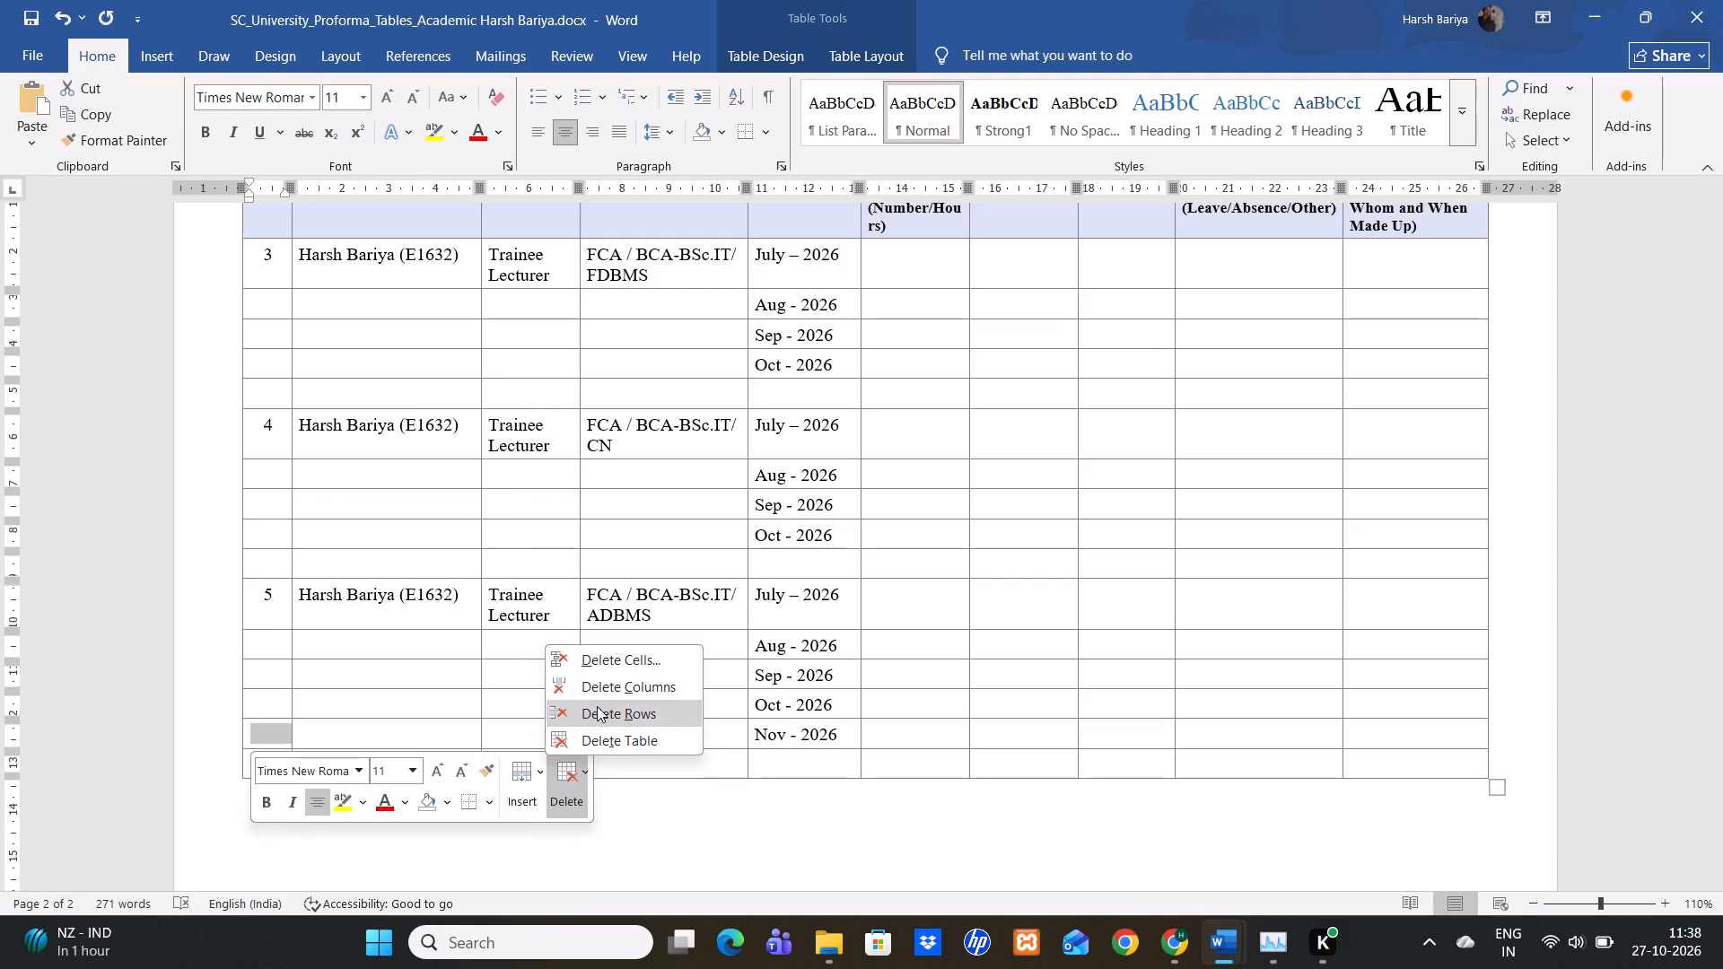
left_click(597, 706)
Enter 24 Hr as the classes allotted for July – 2026 in the CN course block of Table 18.
scroll(665, 670, "up", 4)
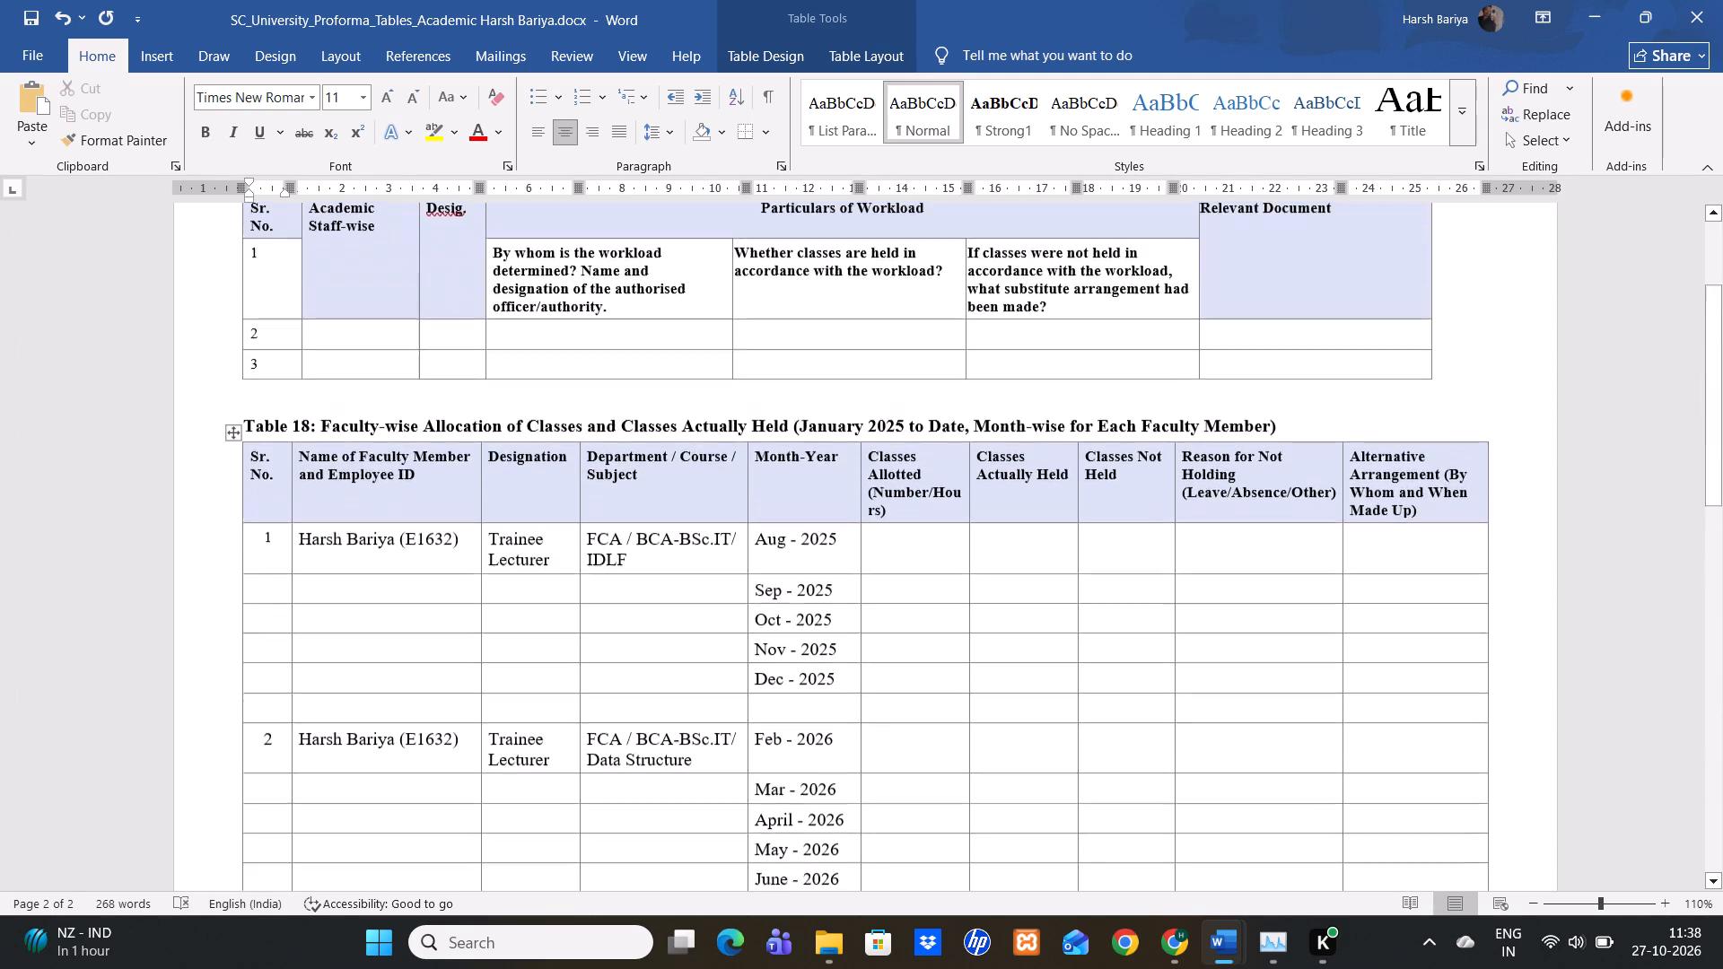
scroll(665, 670, "down", 1)
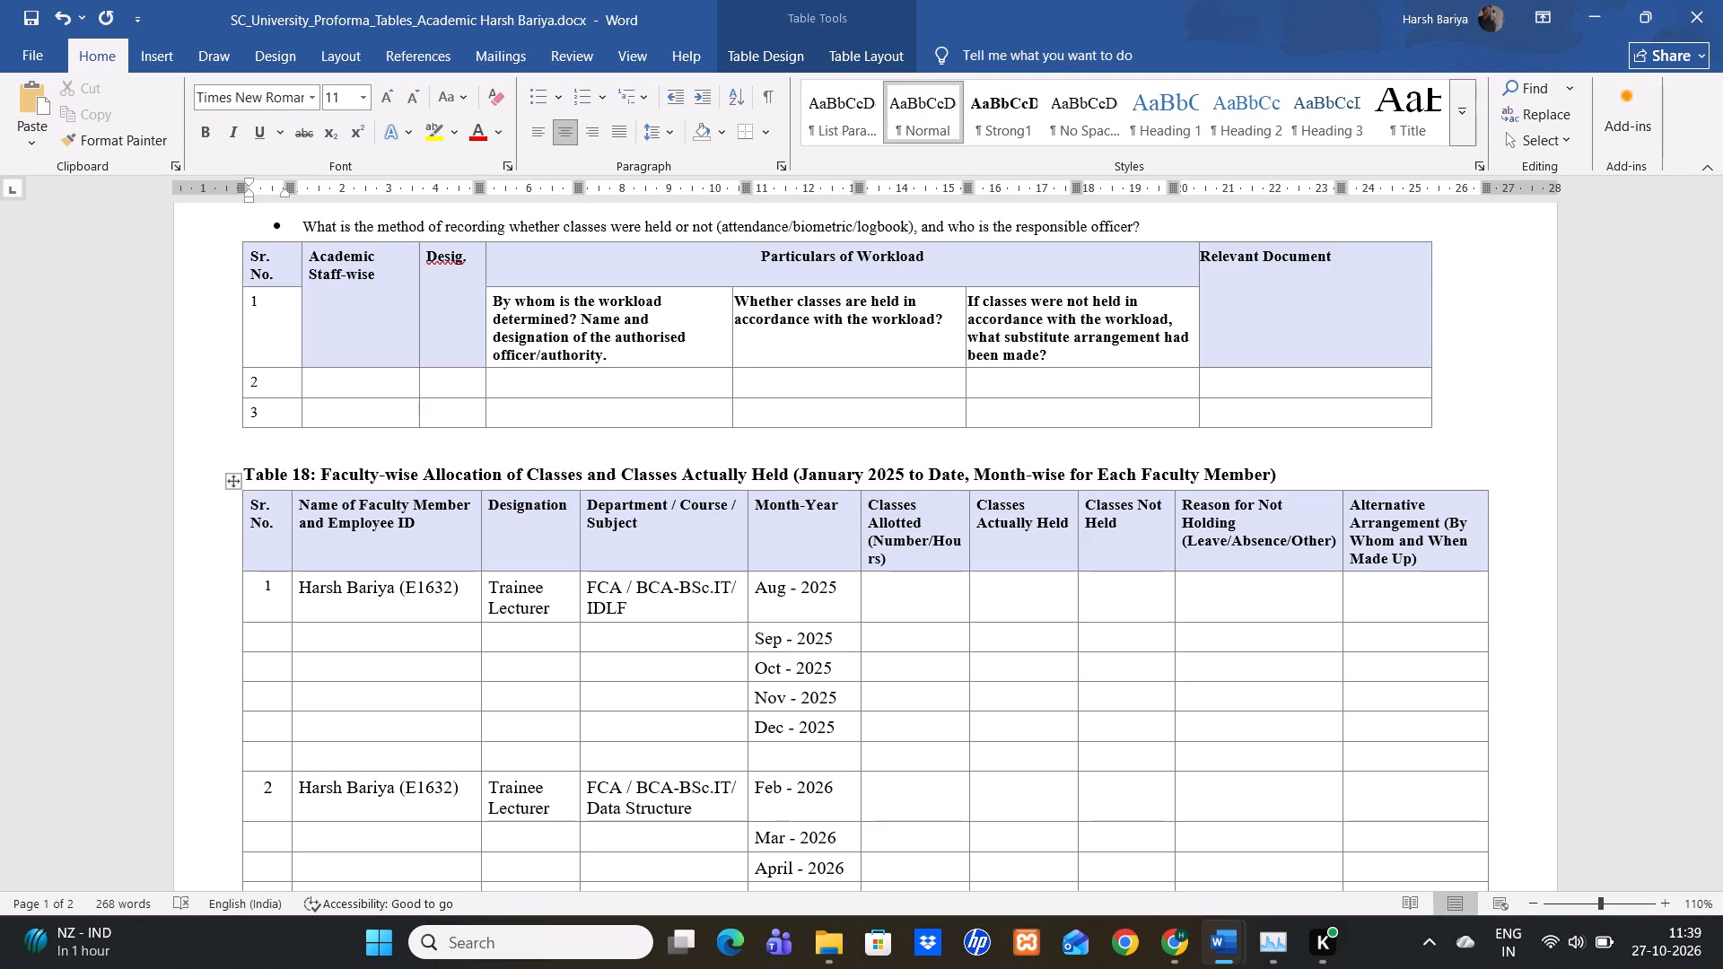
scroll(826, 713, "down", 5)
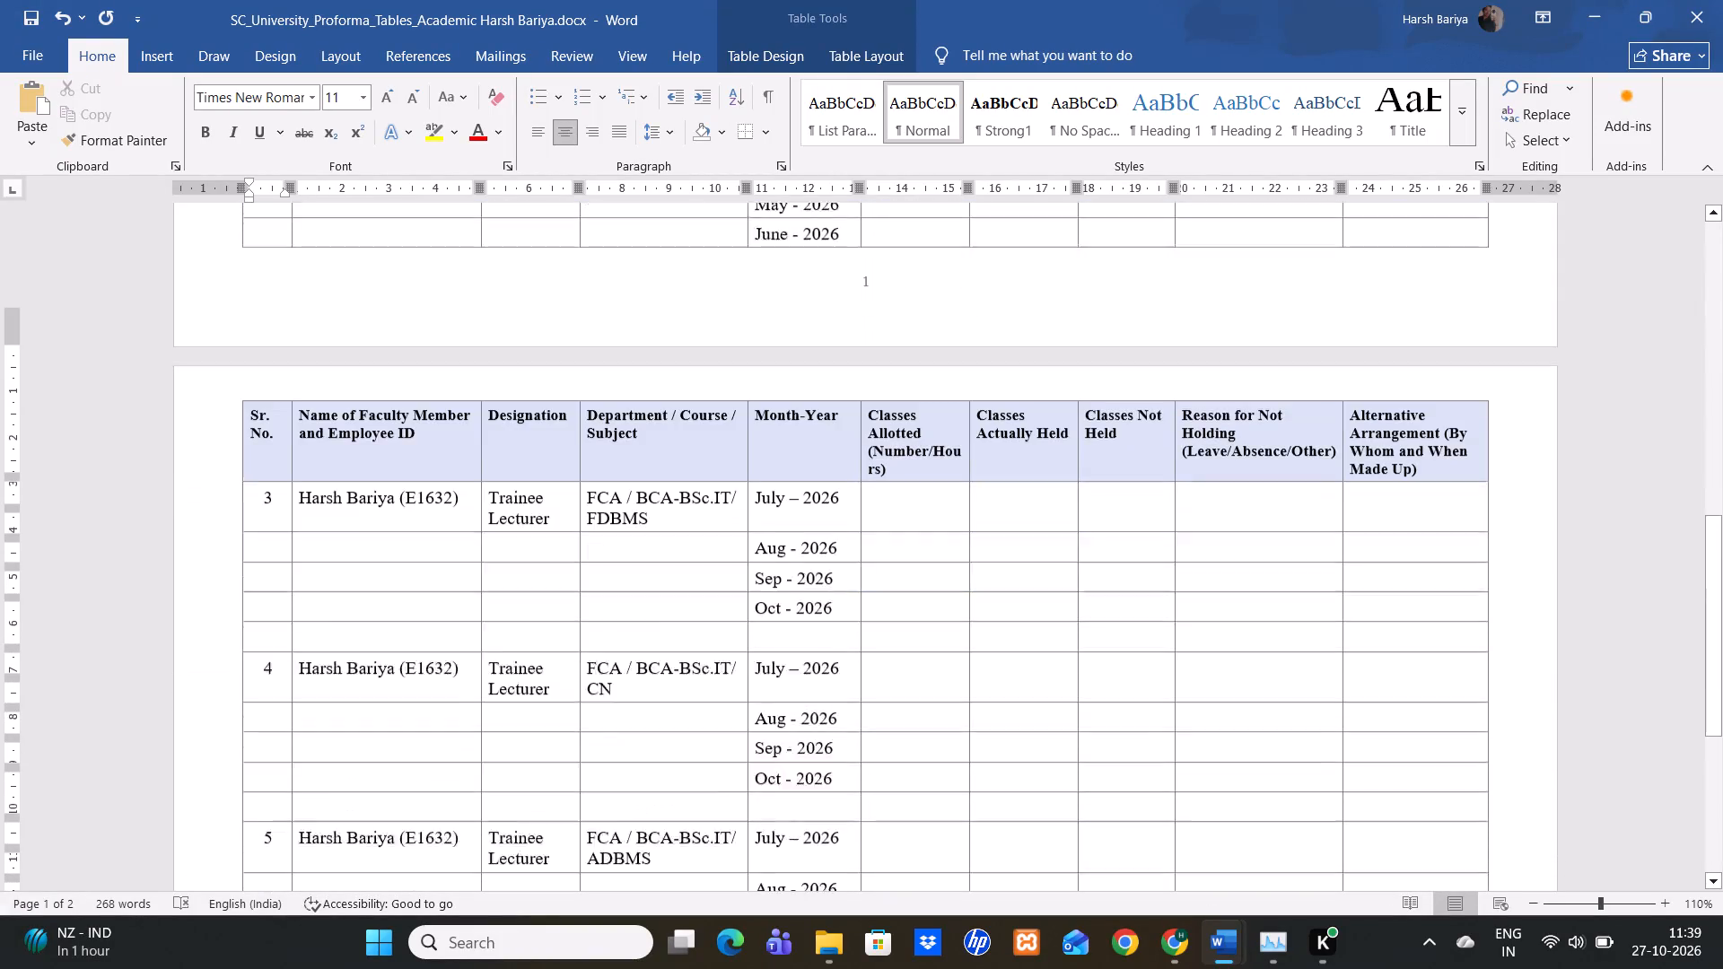
left_click(913, 624)
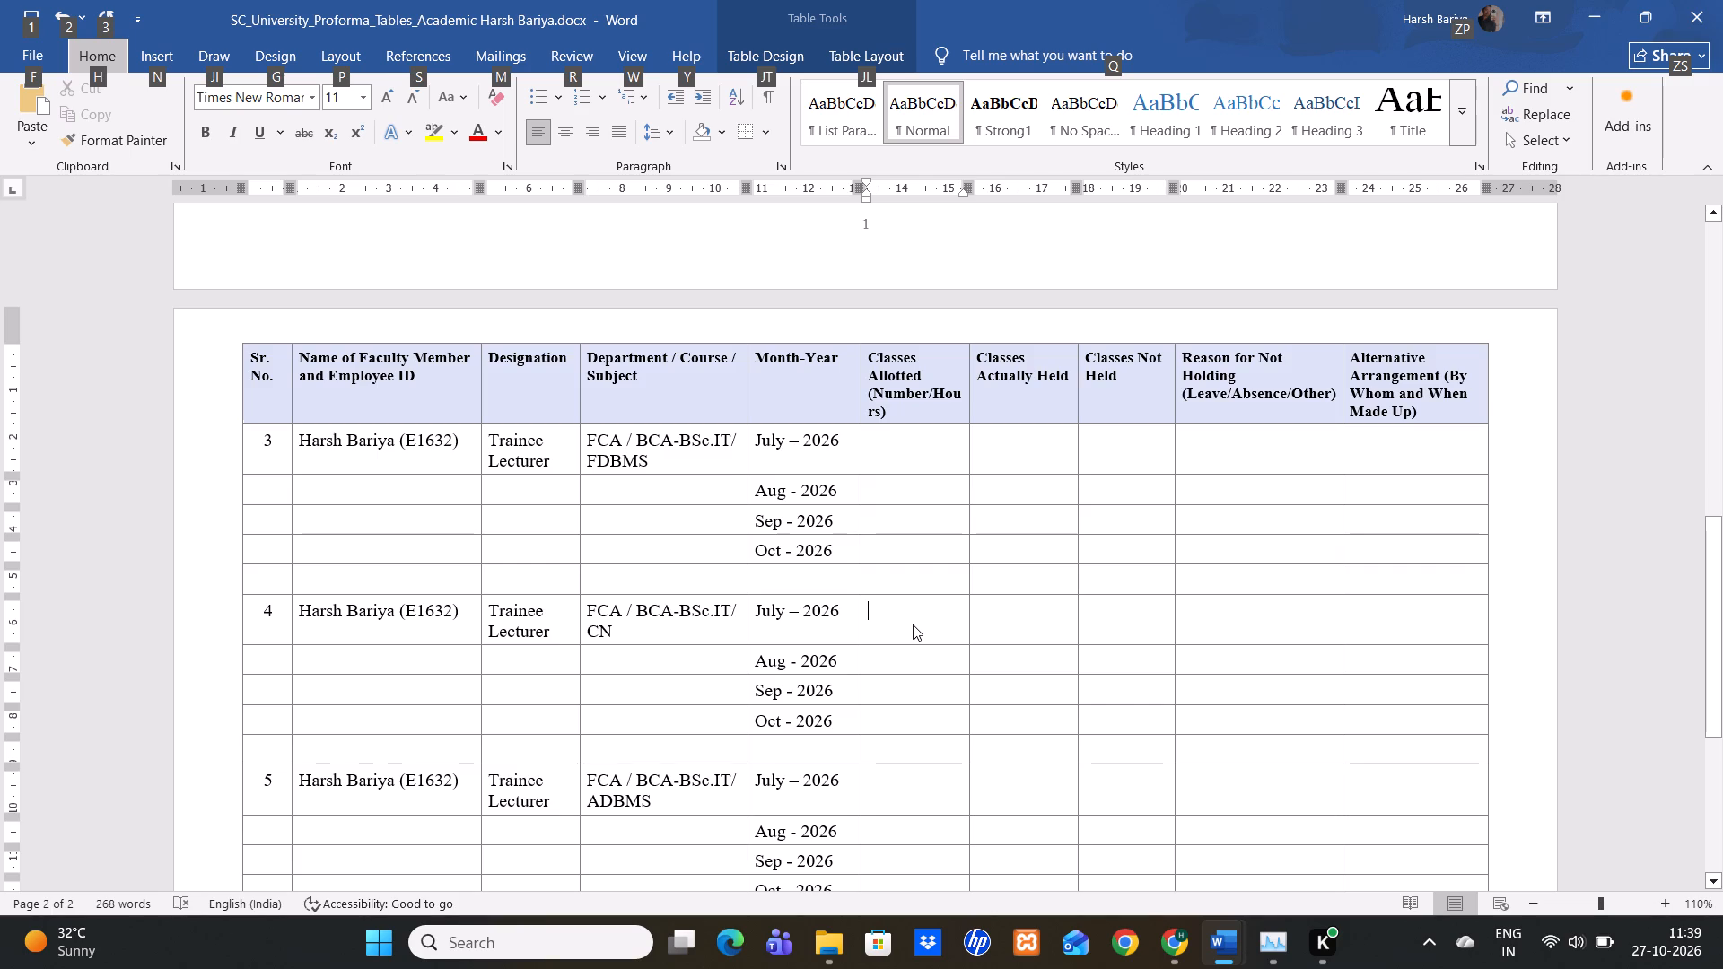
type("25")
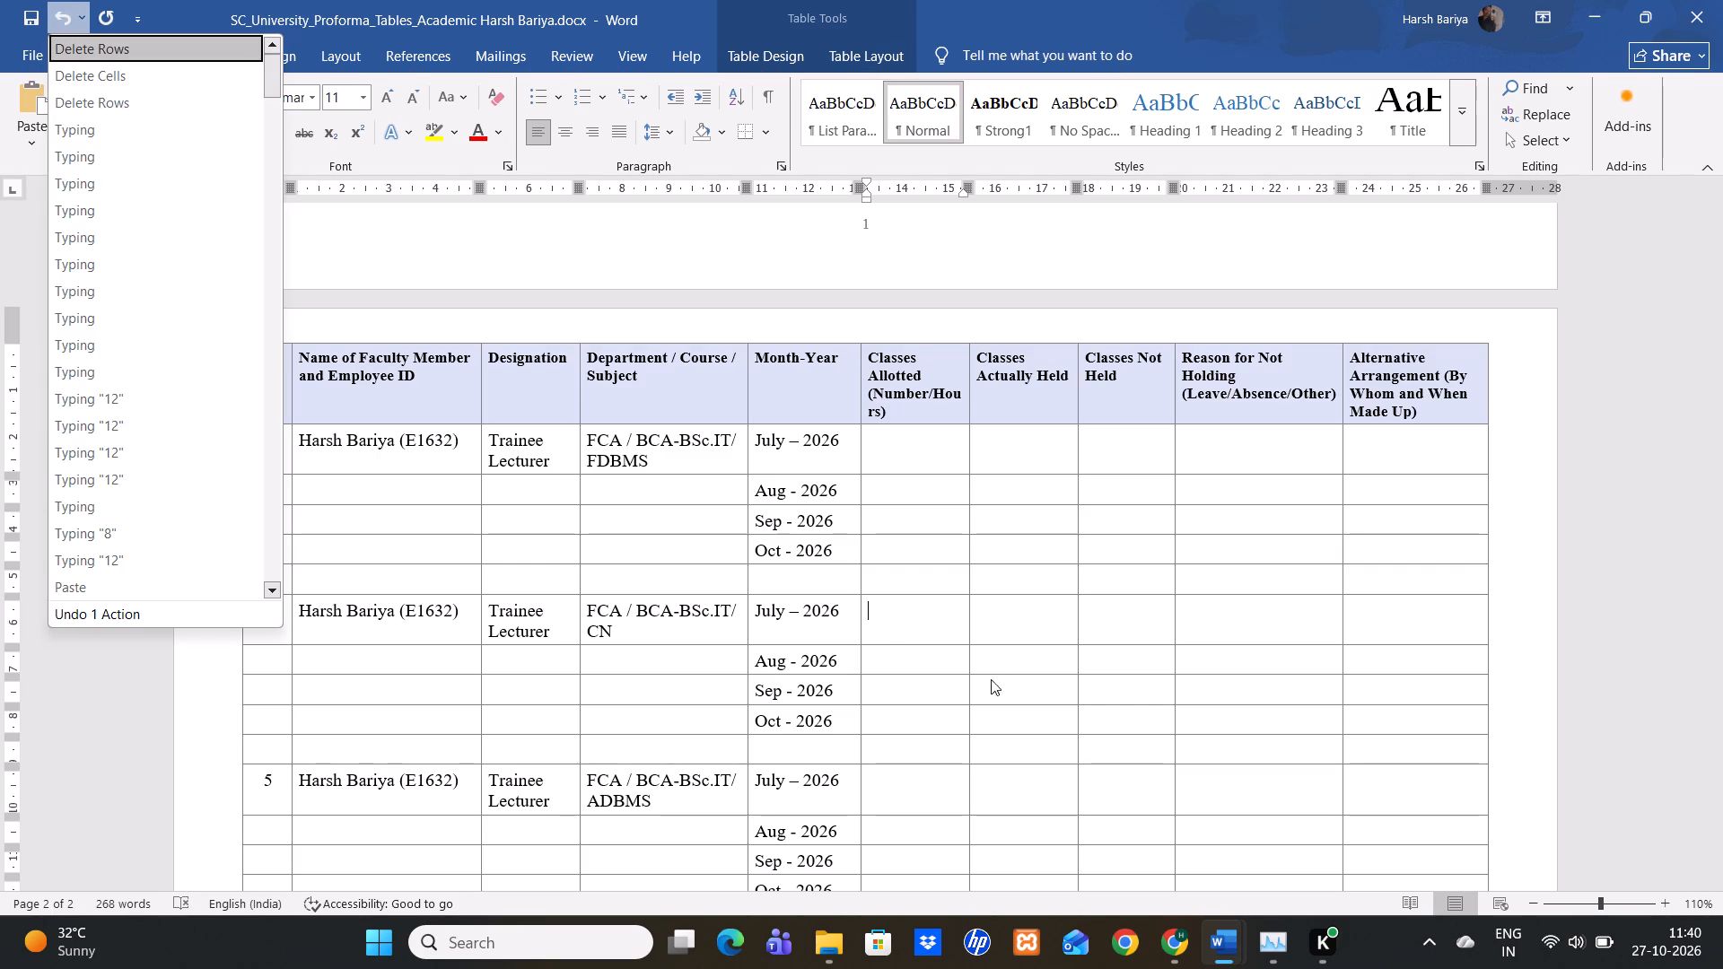
left_click(888, 604)
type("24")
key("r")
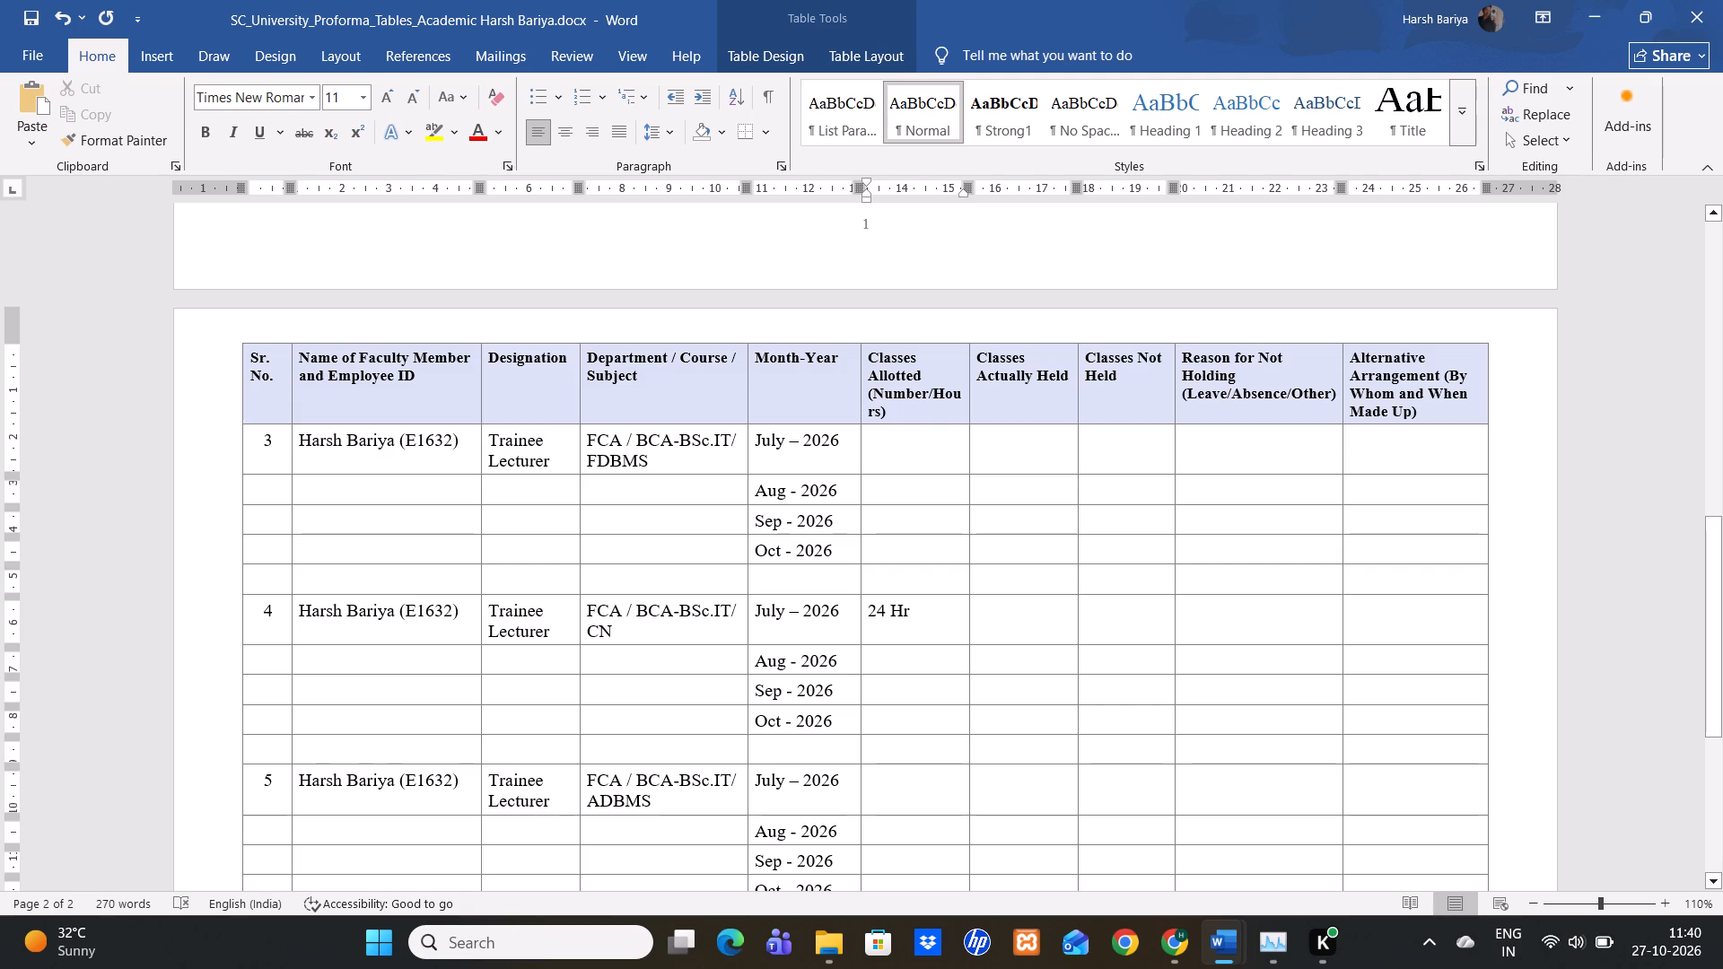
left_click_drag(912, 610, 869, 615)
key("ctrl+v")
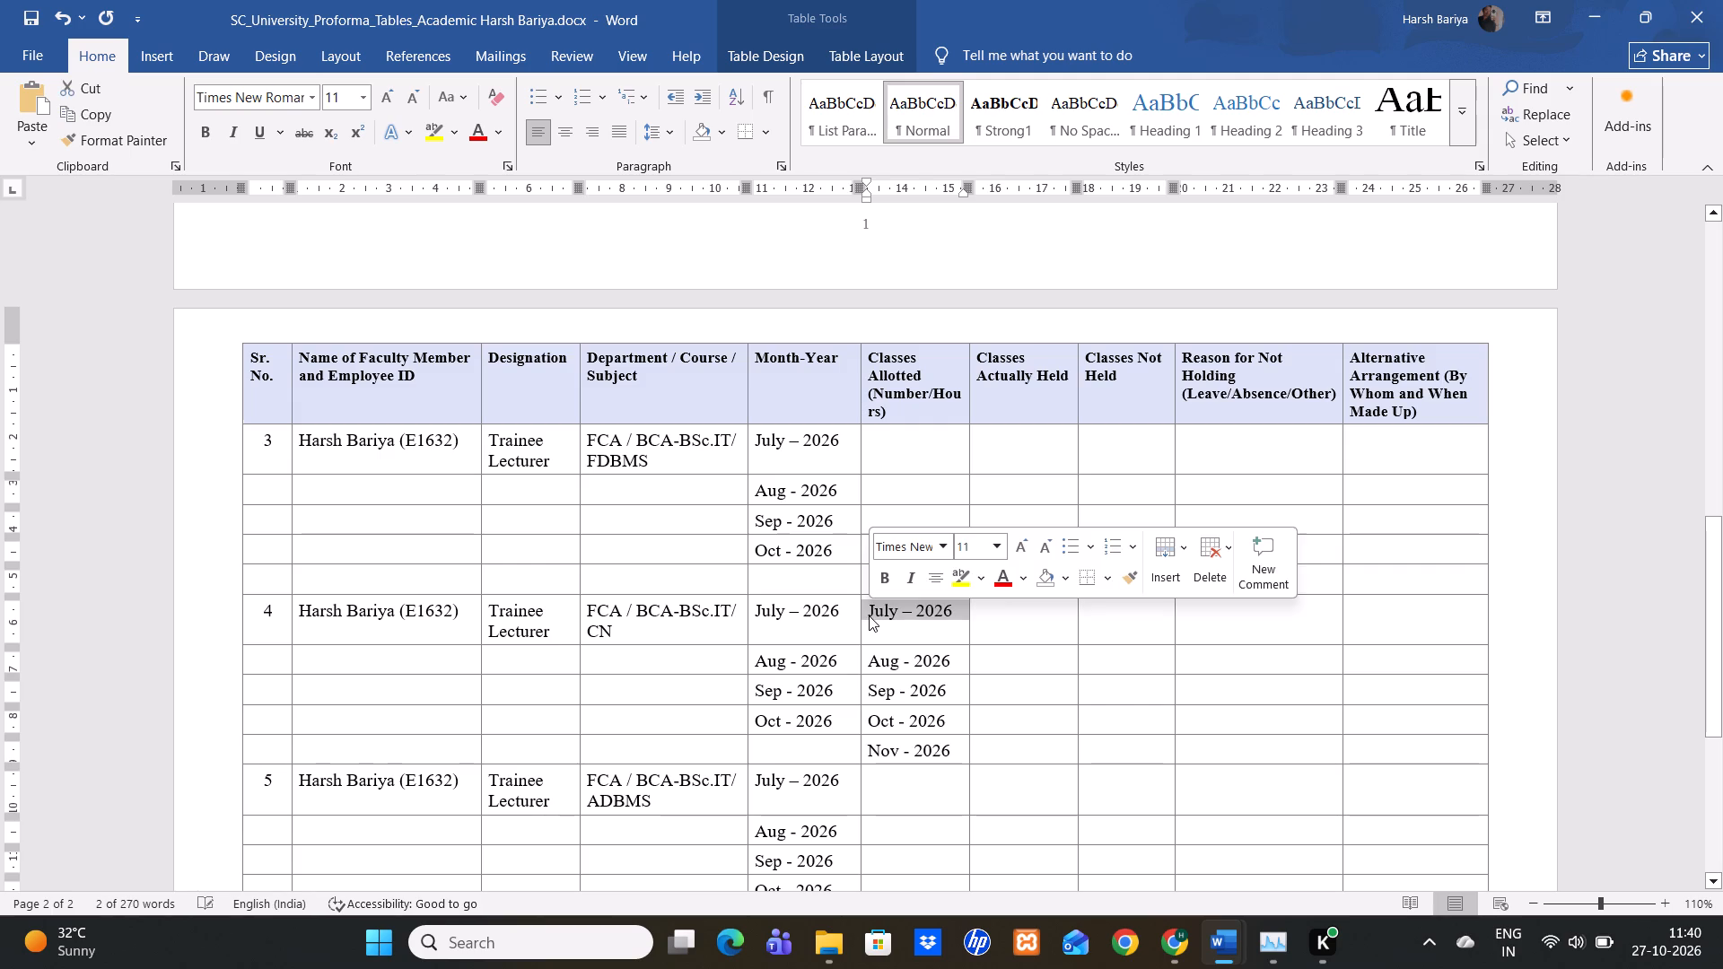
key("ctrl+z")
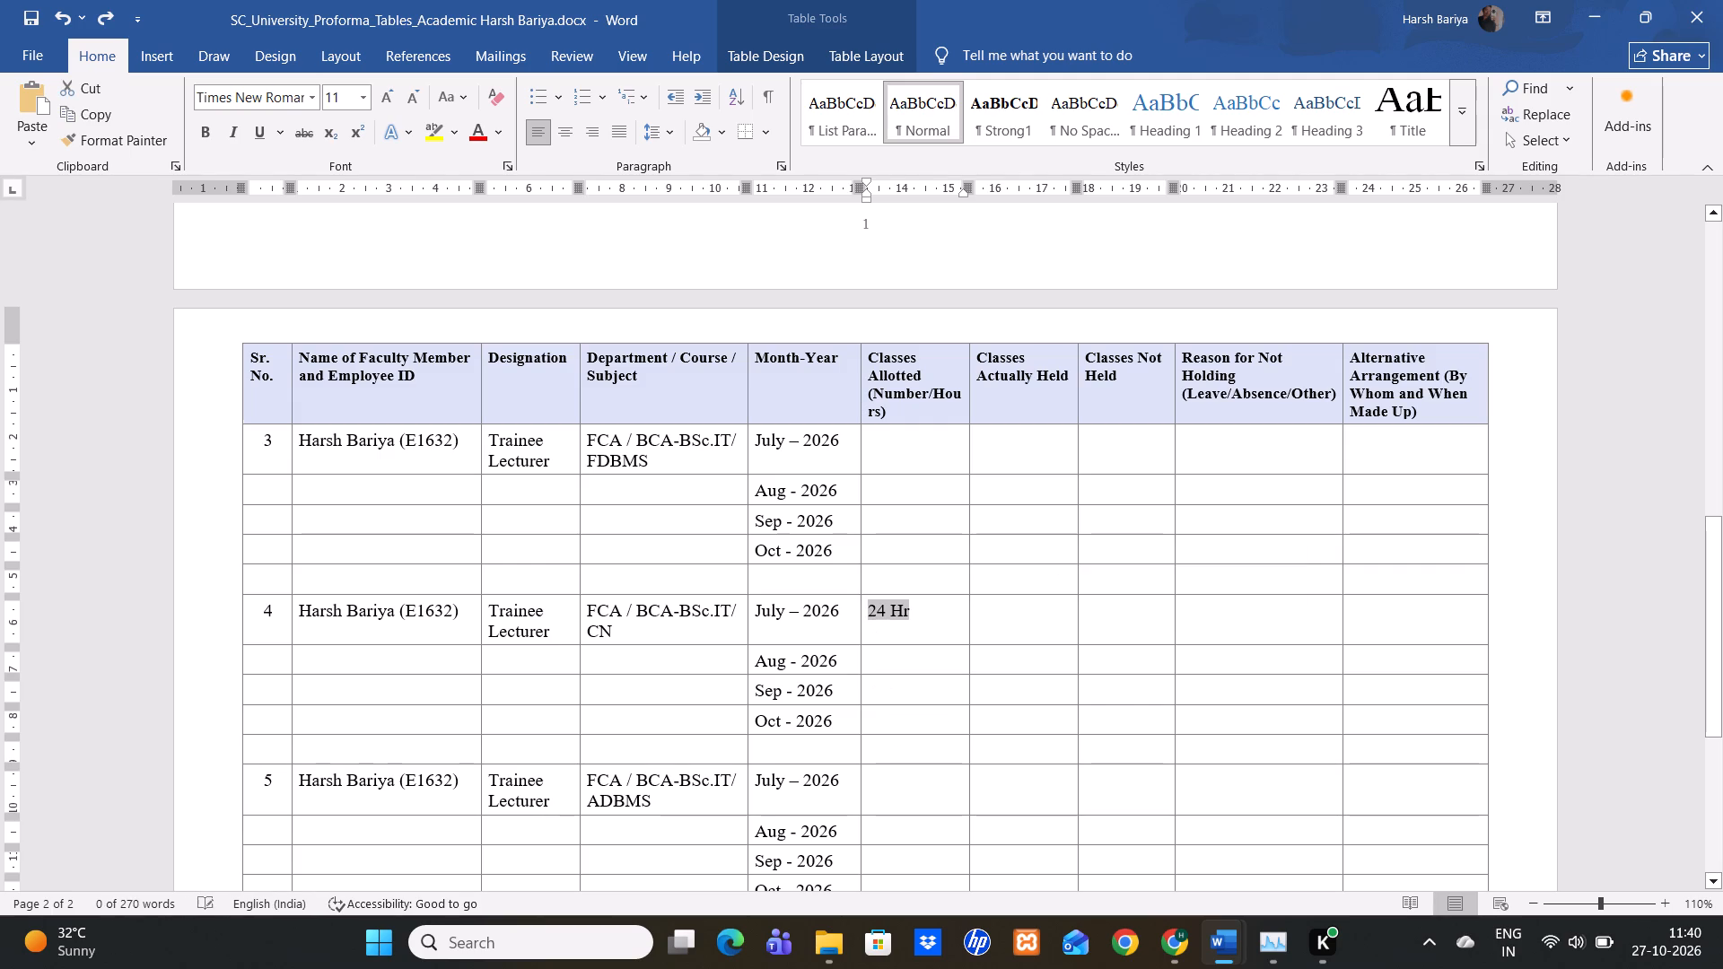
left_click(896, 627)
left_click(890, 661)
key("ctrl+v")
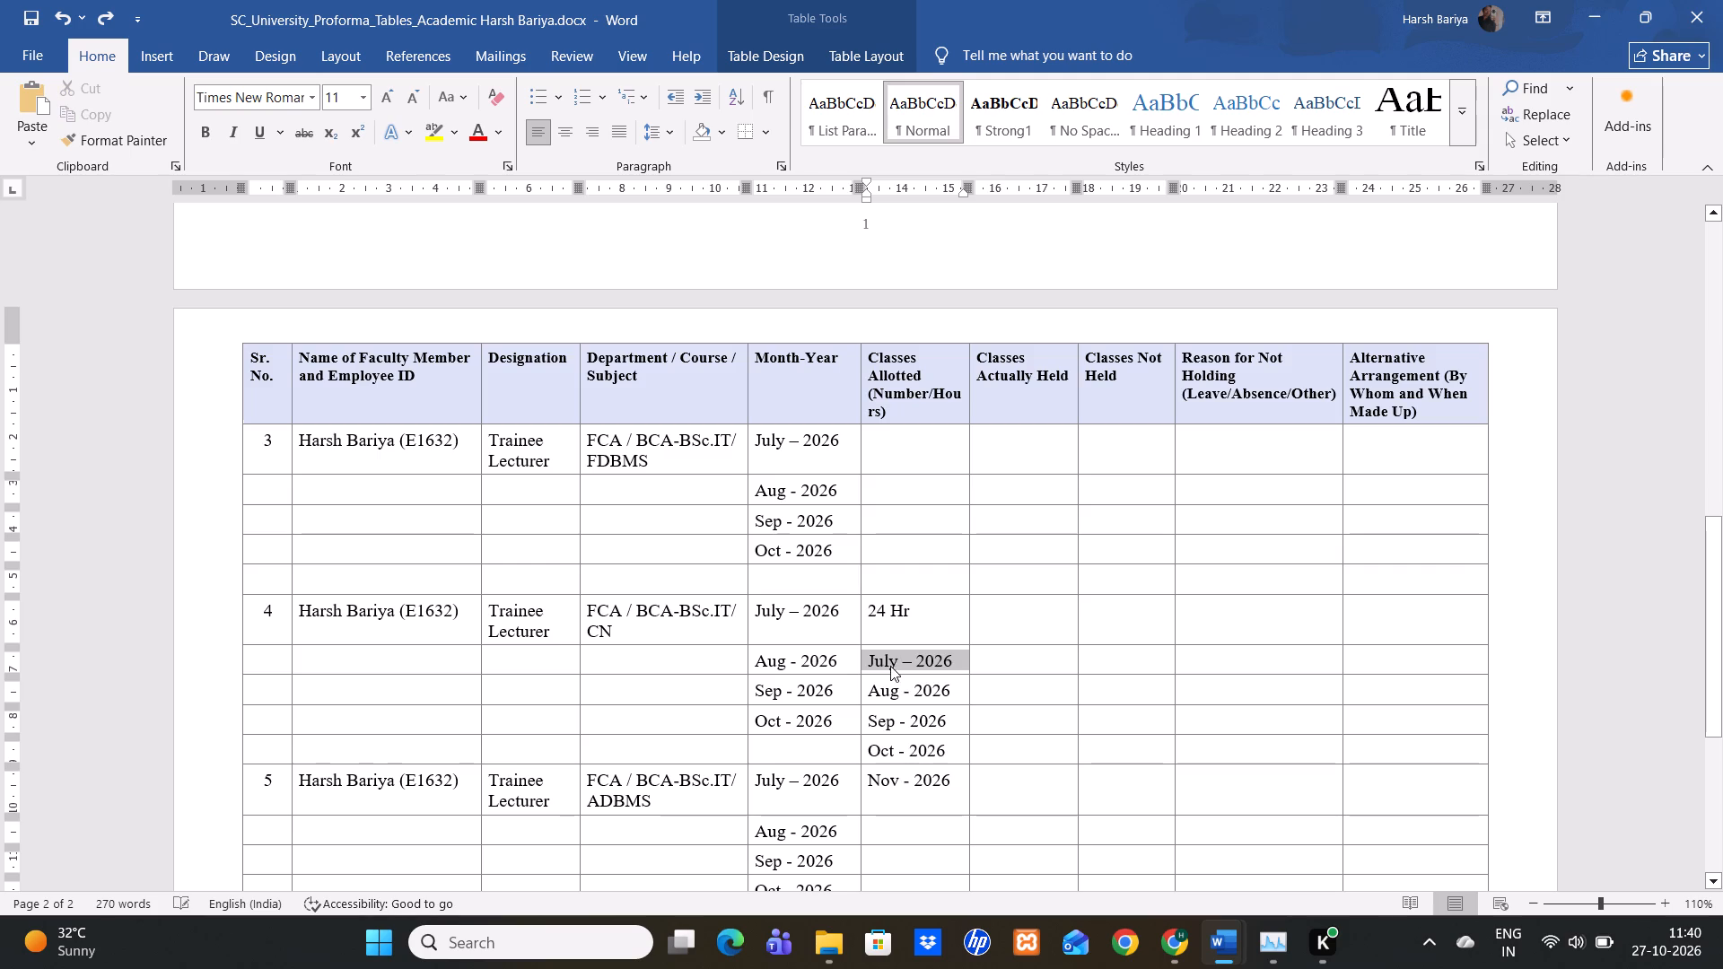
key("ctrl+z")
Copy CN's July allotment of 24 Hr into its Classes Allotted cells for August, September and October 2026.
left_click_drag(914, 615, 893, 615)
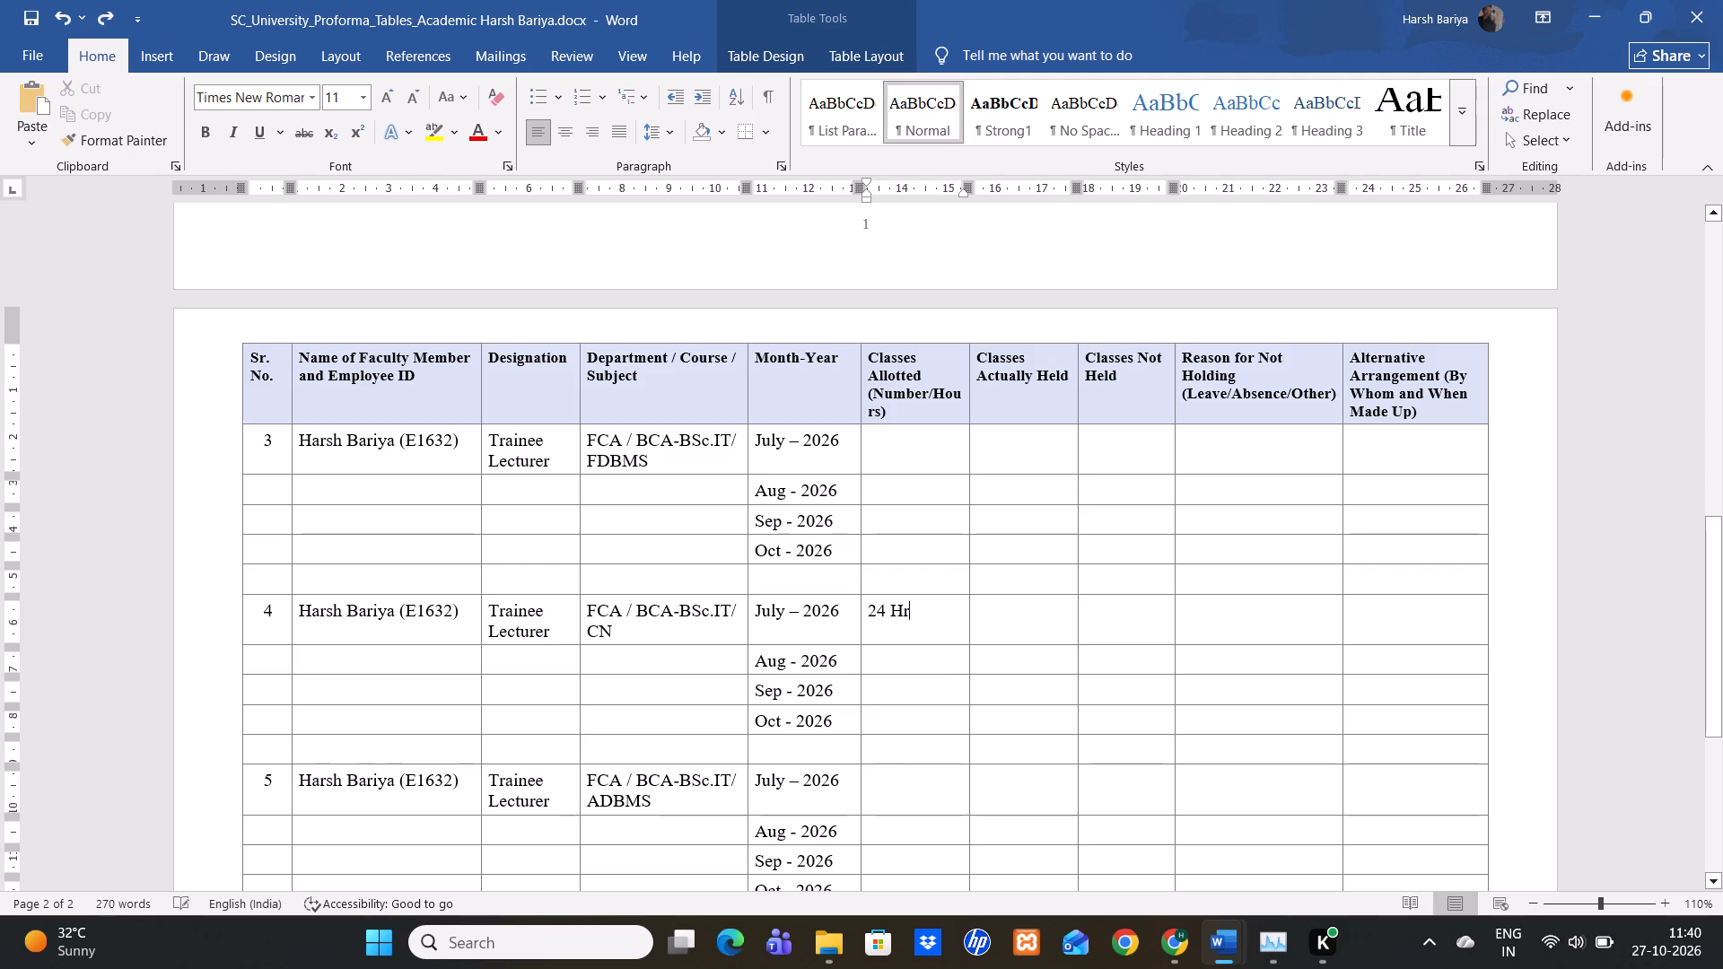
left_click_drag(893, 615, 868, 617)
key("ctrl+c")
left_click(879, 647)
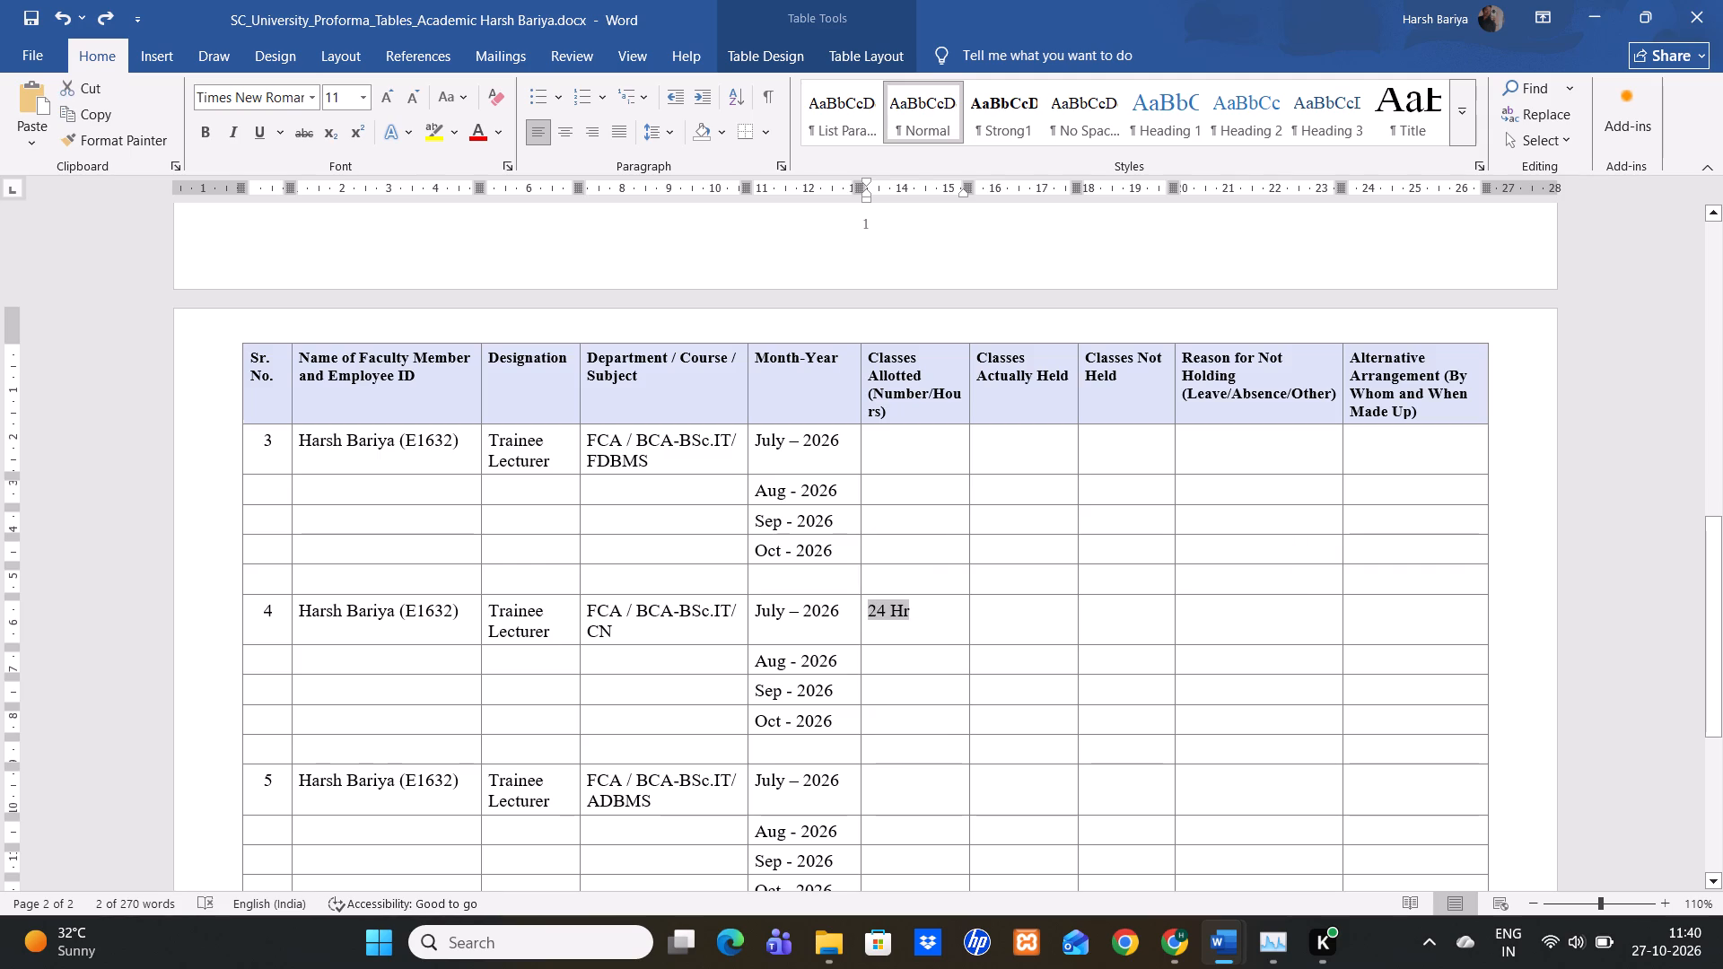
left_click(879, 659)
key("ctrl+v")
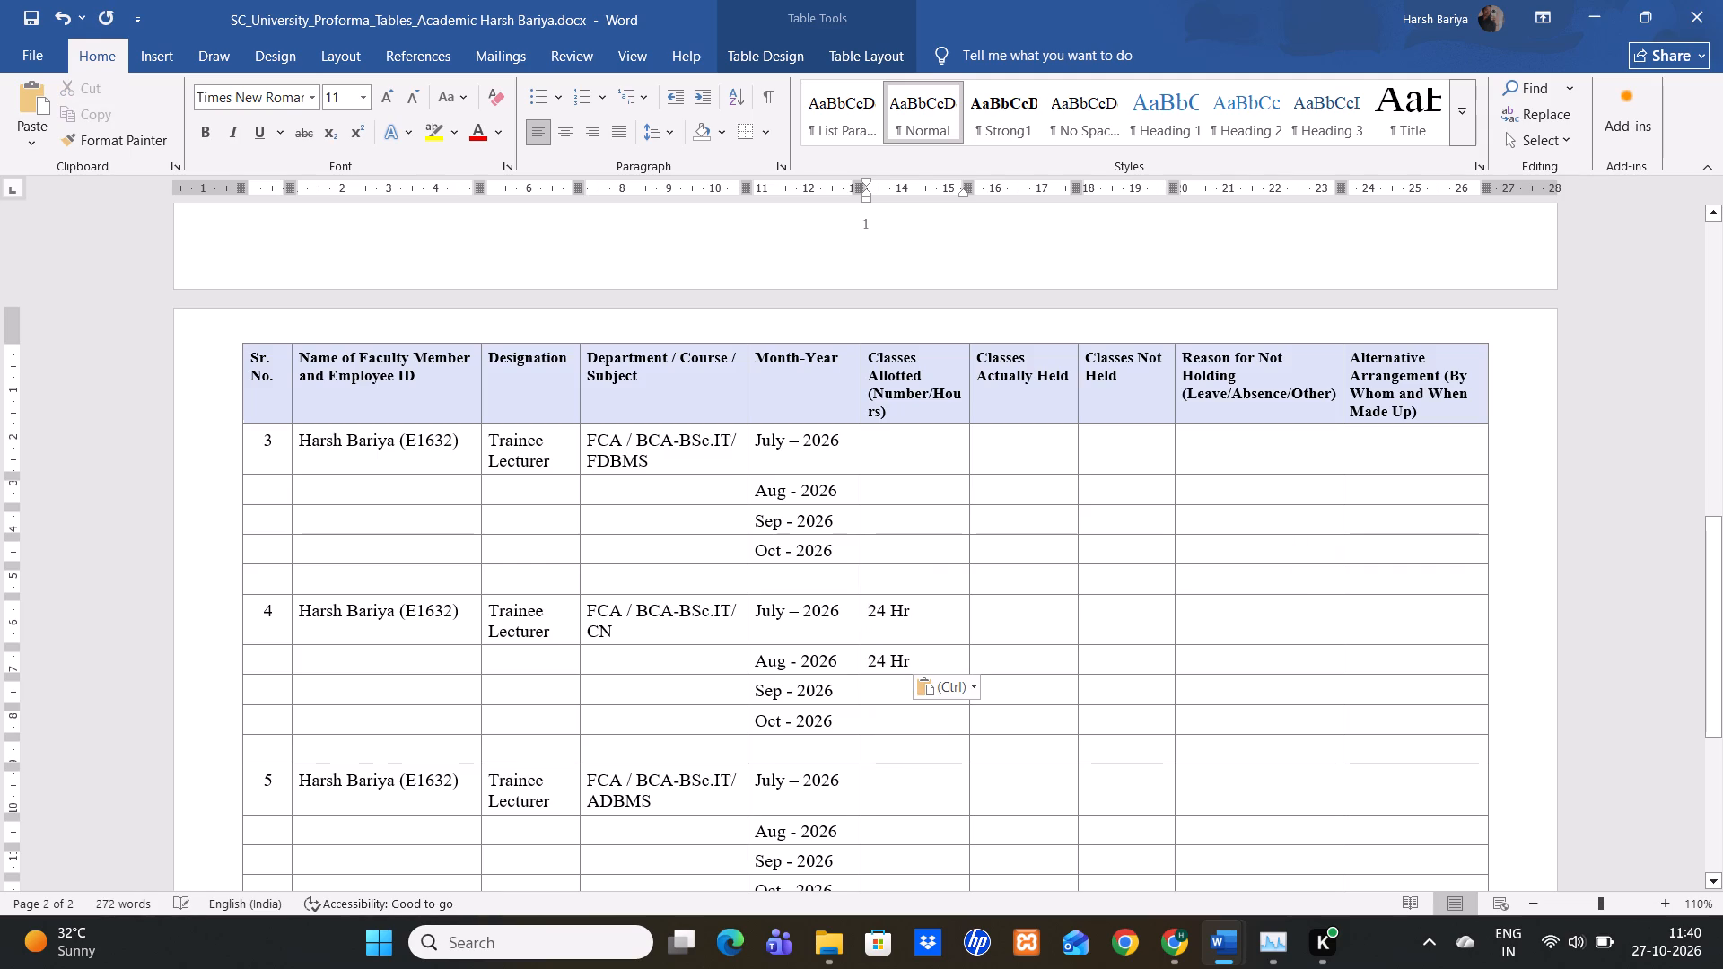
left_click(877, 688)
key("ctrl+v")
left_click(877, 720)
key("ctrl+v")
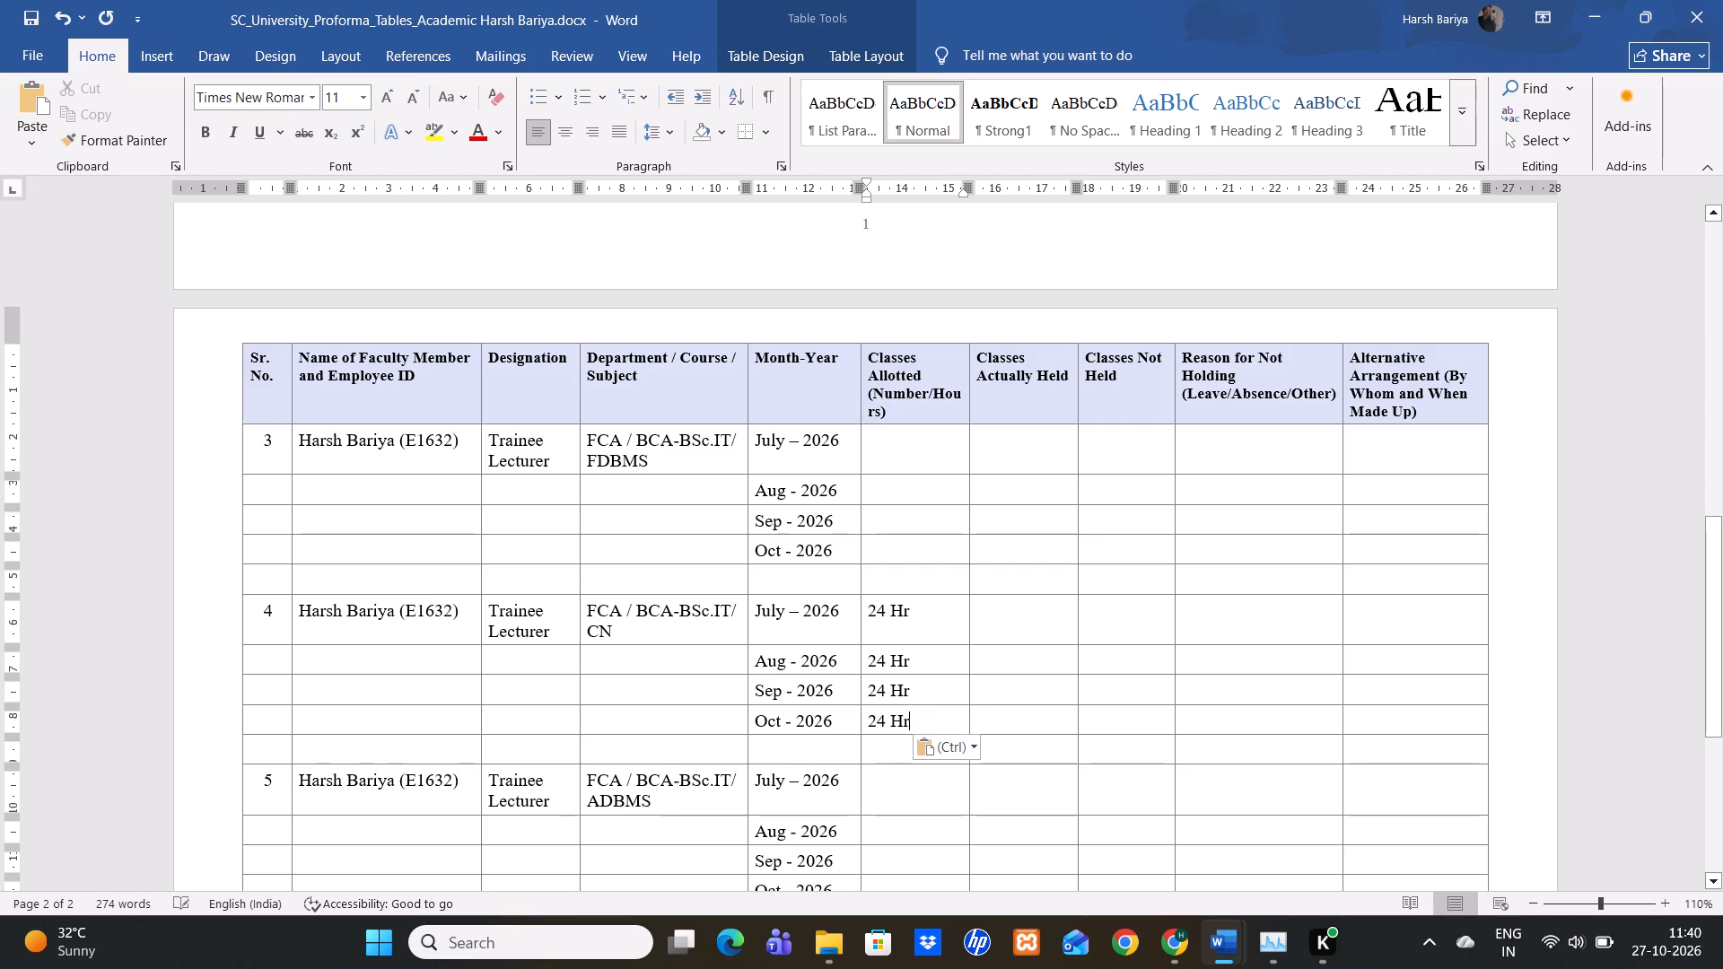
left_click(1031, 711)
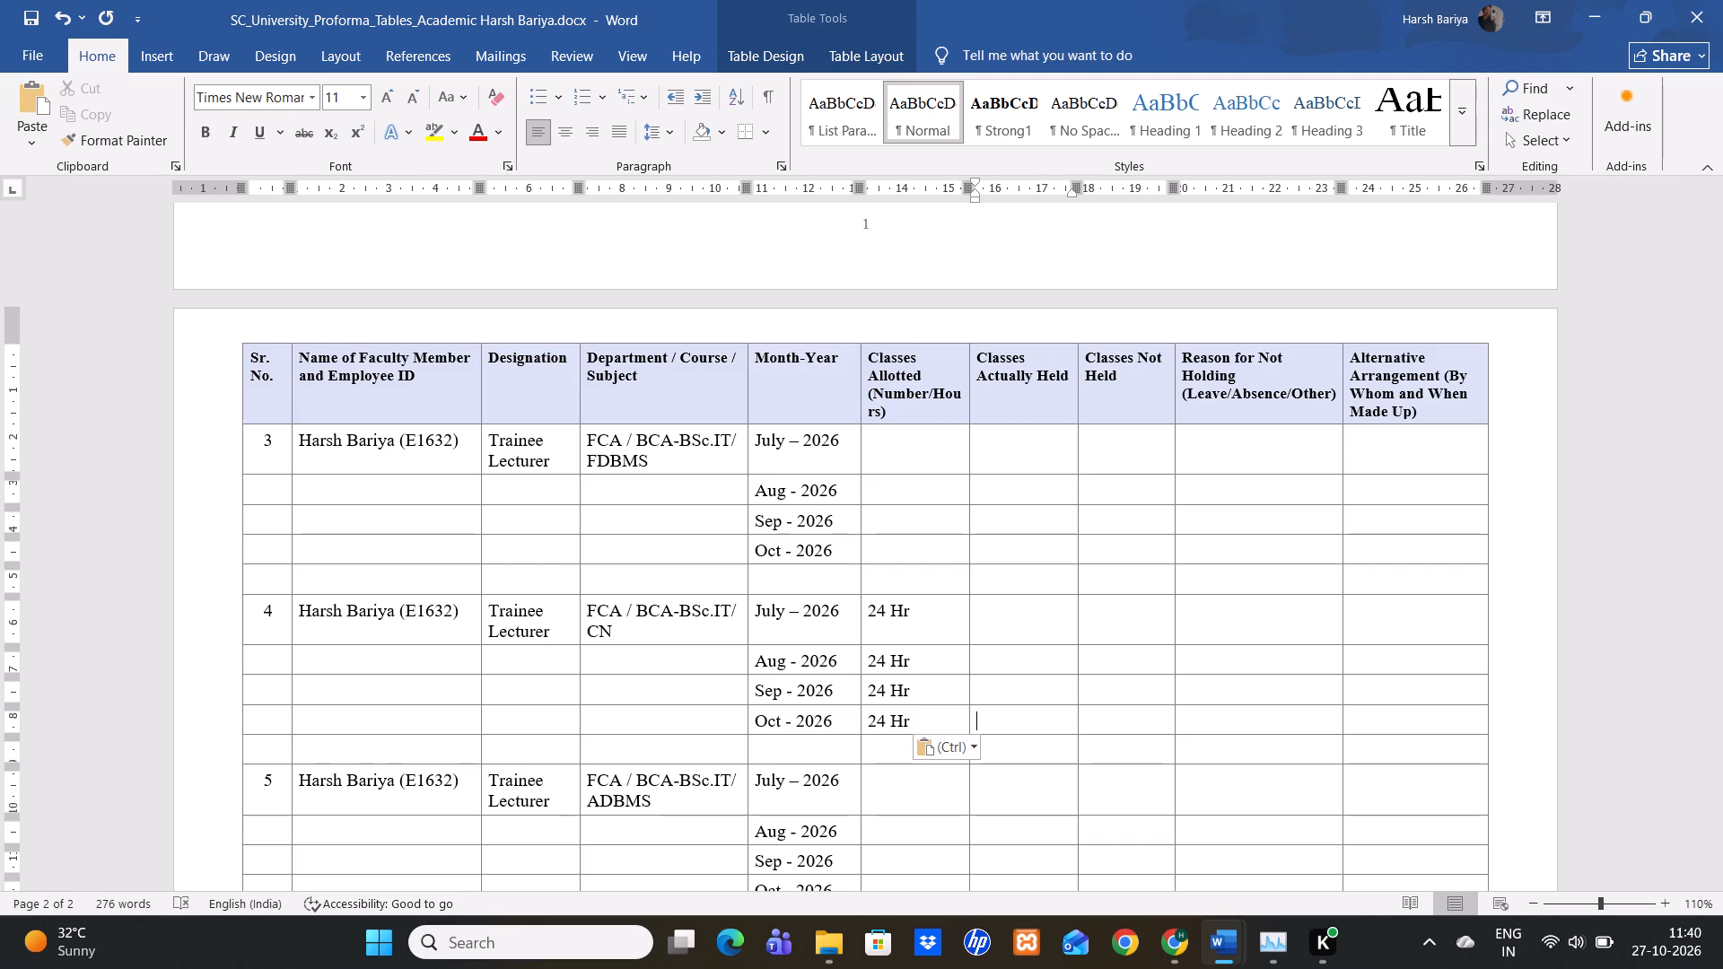
Look over Table 18's month-wise rows for all courses, from IDLF to ADBMS.
scroll(1031, 711, "up", 4)
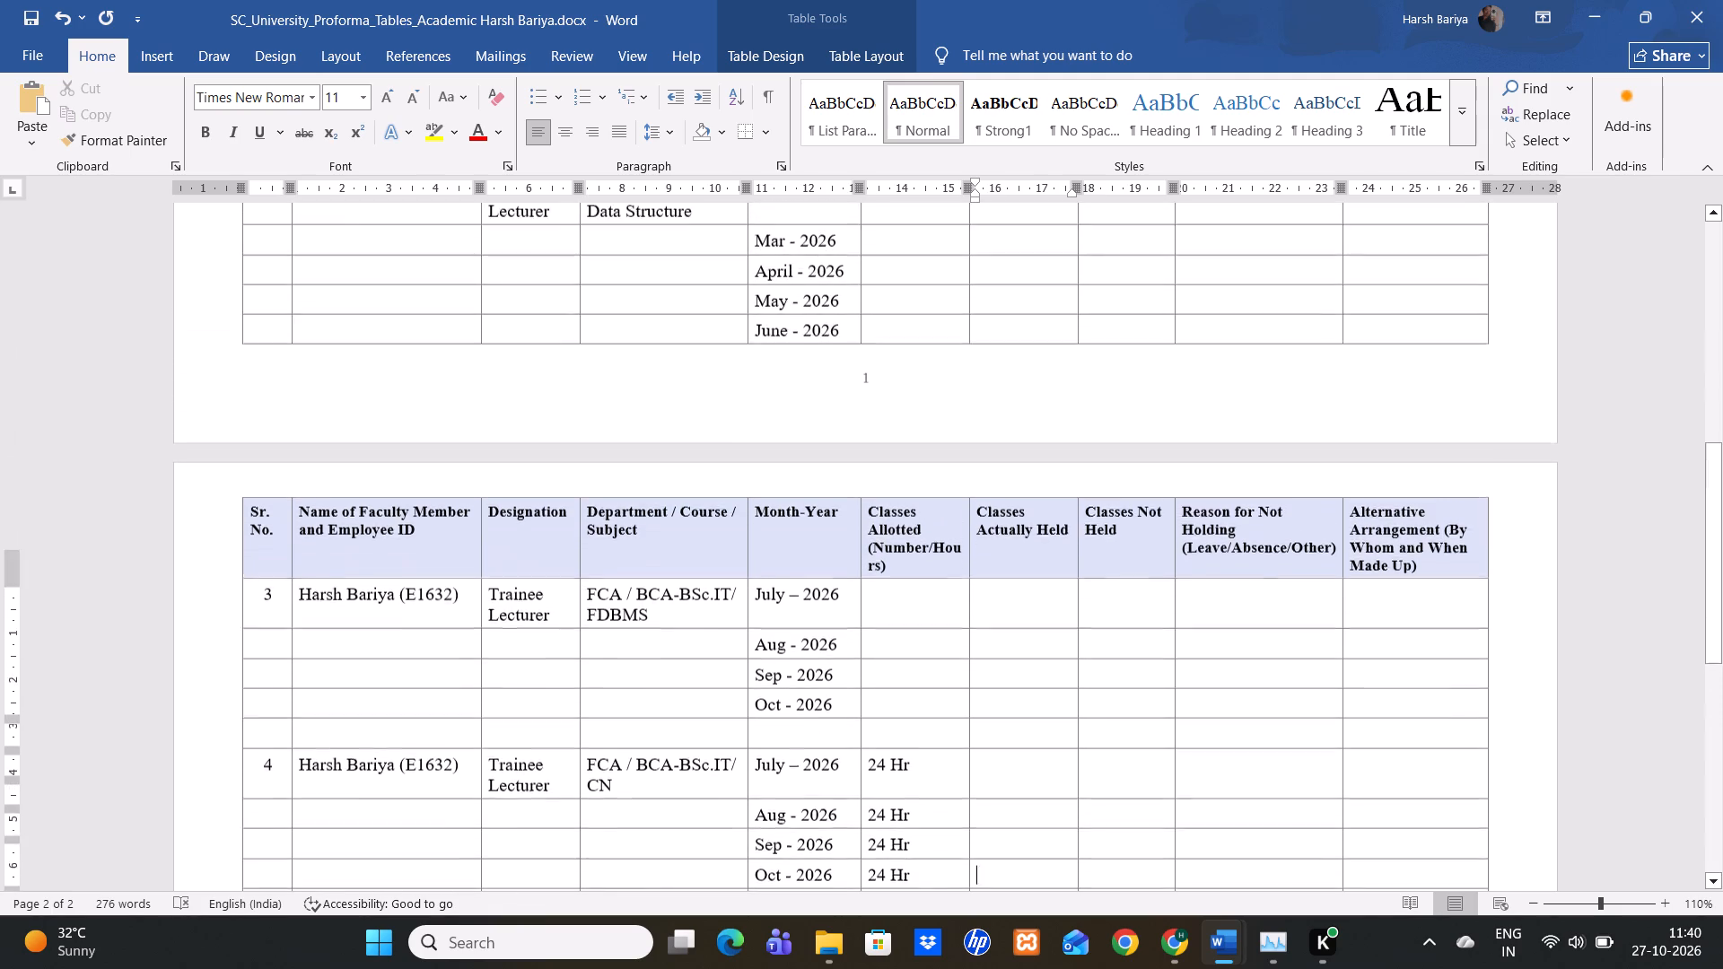
scroll(1031, 711, "up", 4)
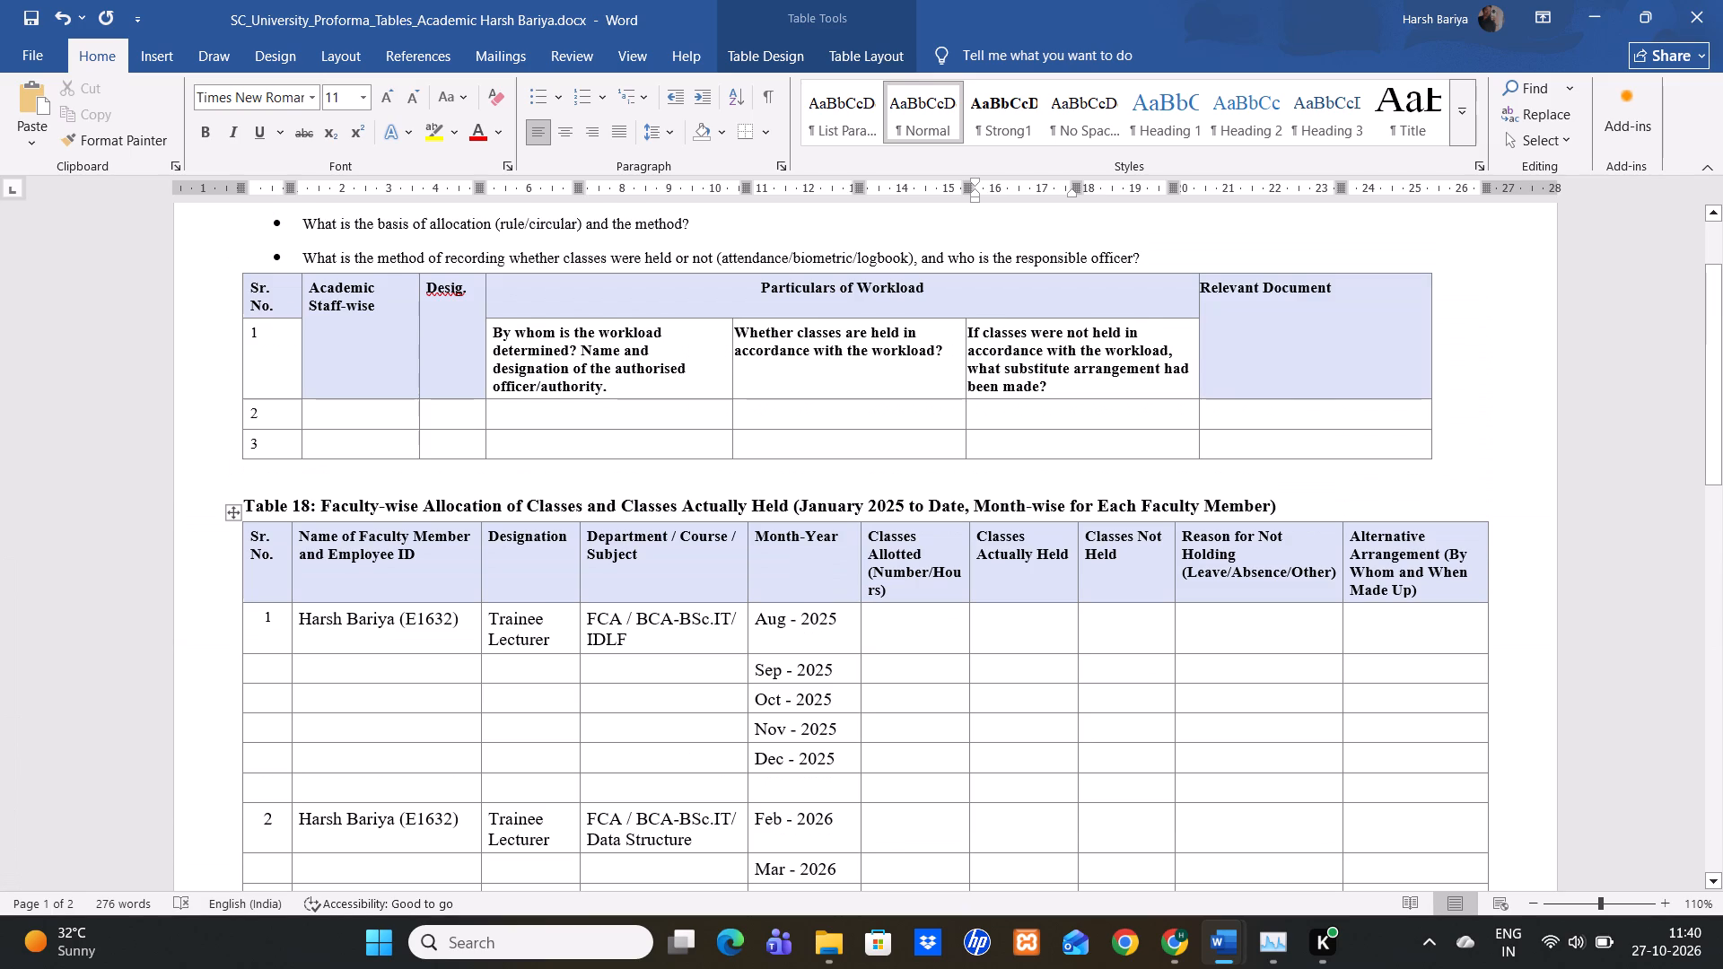
scroll(1031, 711, "down", 3)
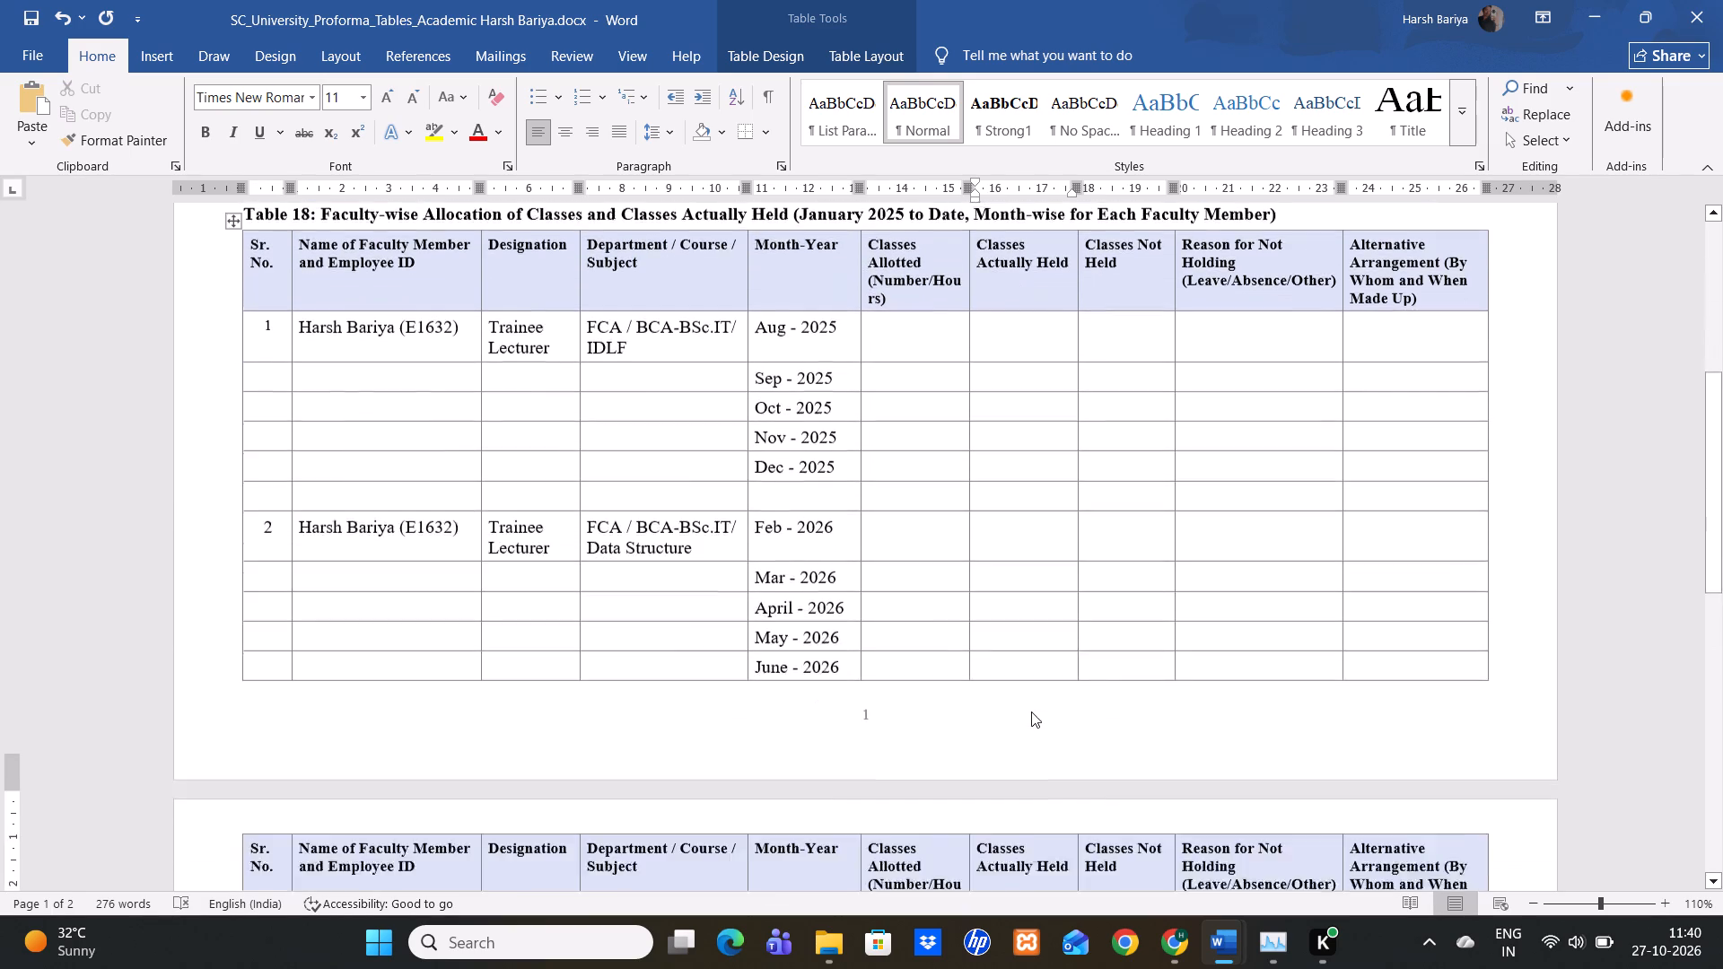
scroll(1031, 711, "down", 4)
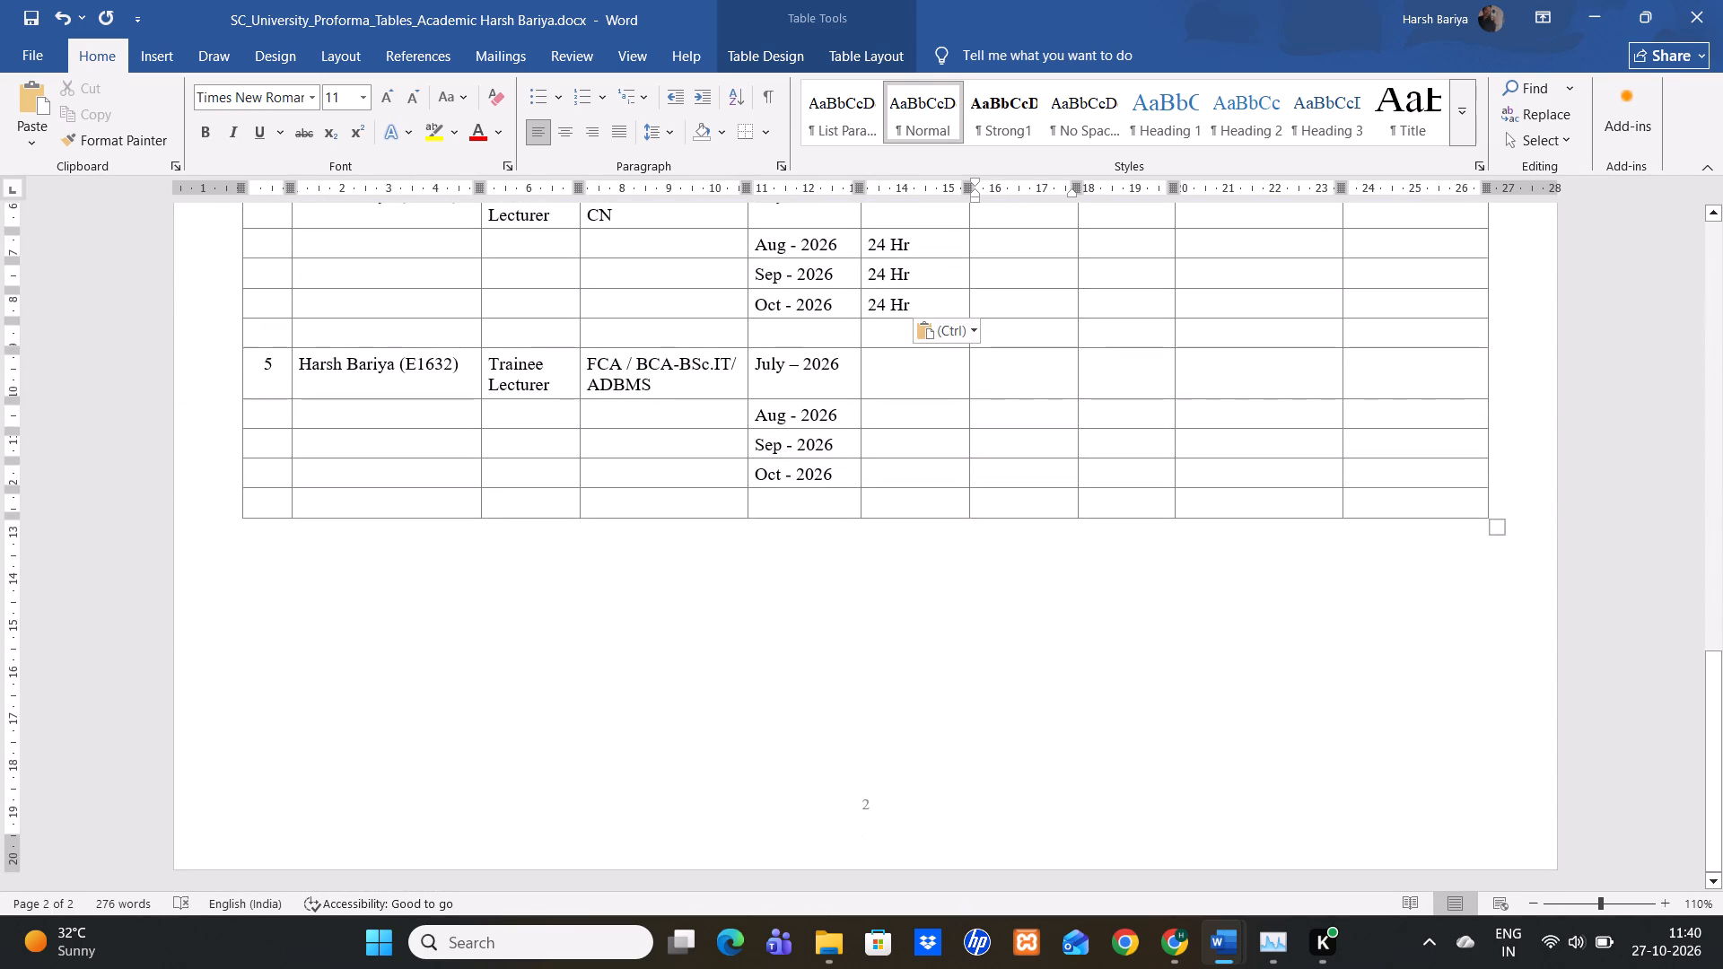
scroll(1031, 711, "up", 3)
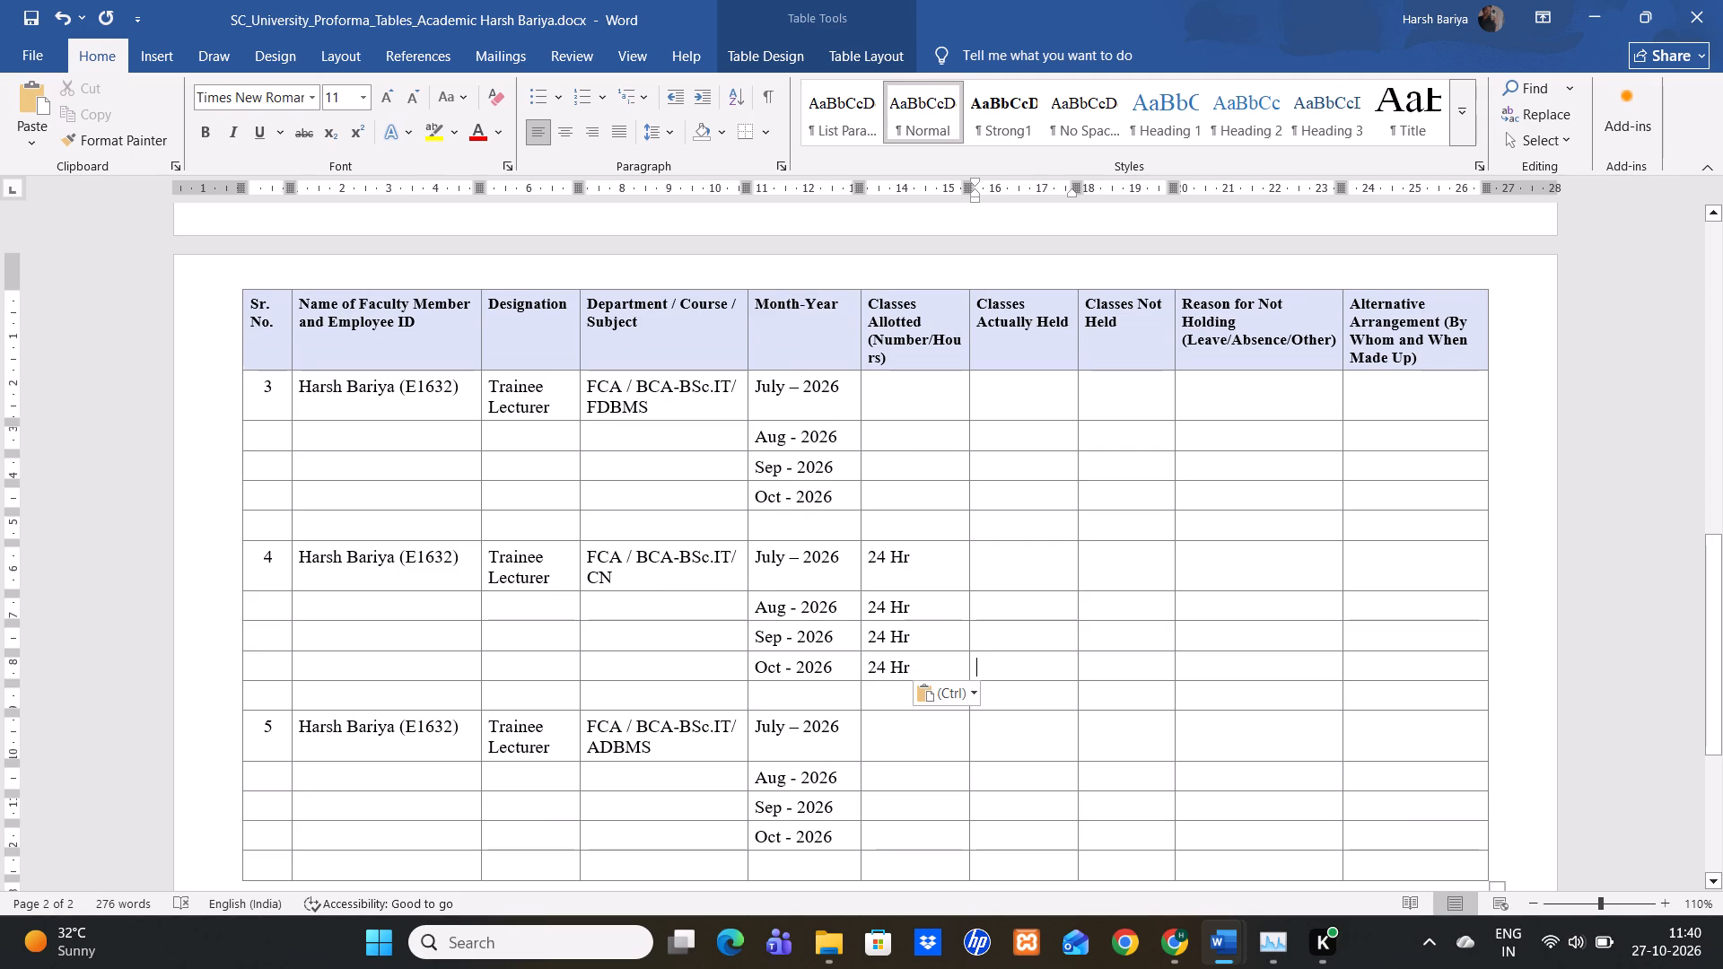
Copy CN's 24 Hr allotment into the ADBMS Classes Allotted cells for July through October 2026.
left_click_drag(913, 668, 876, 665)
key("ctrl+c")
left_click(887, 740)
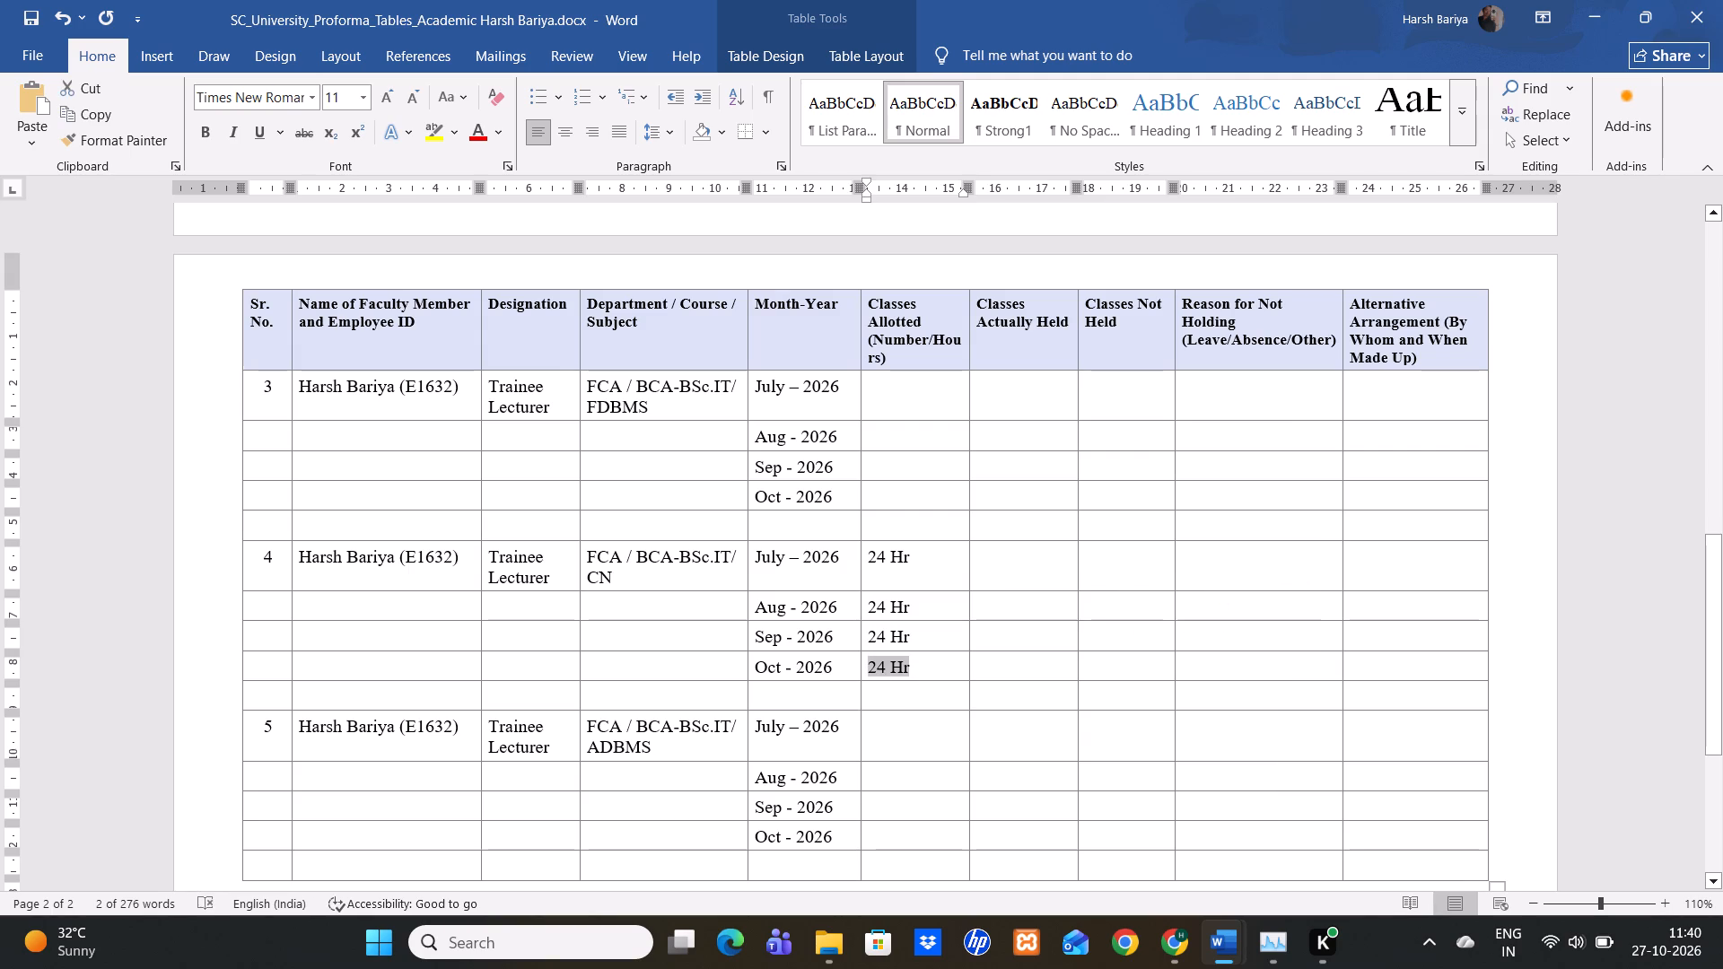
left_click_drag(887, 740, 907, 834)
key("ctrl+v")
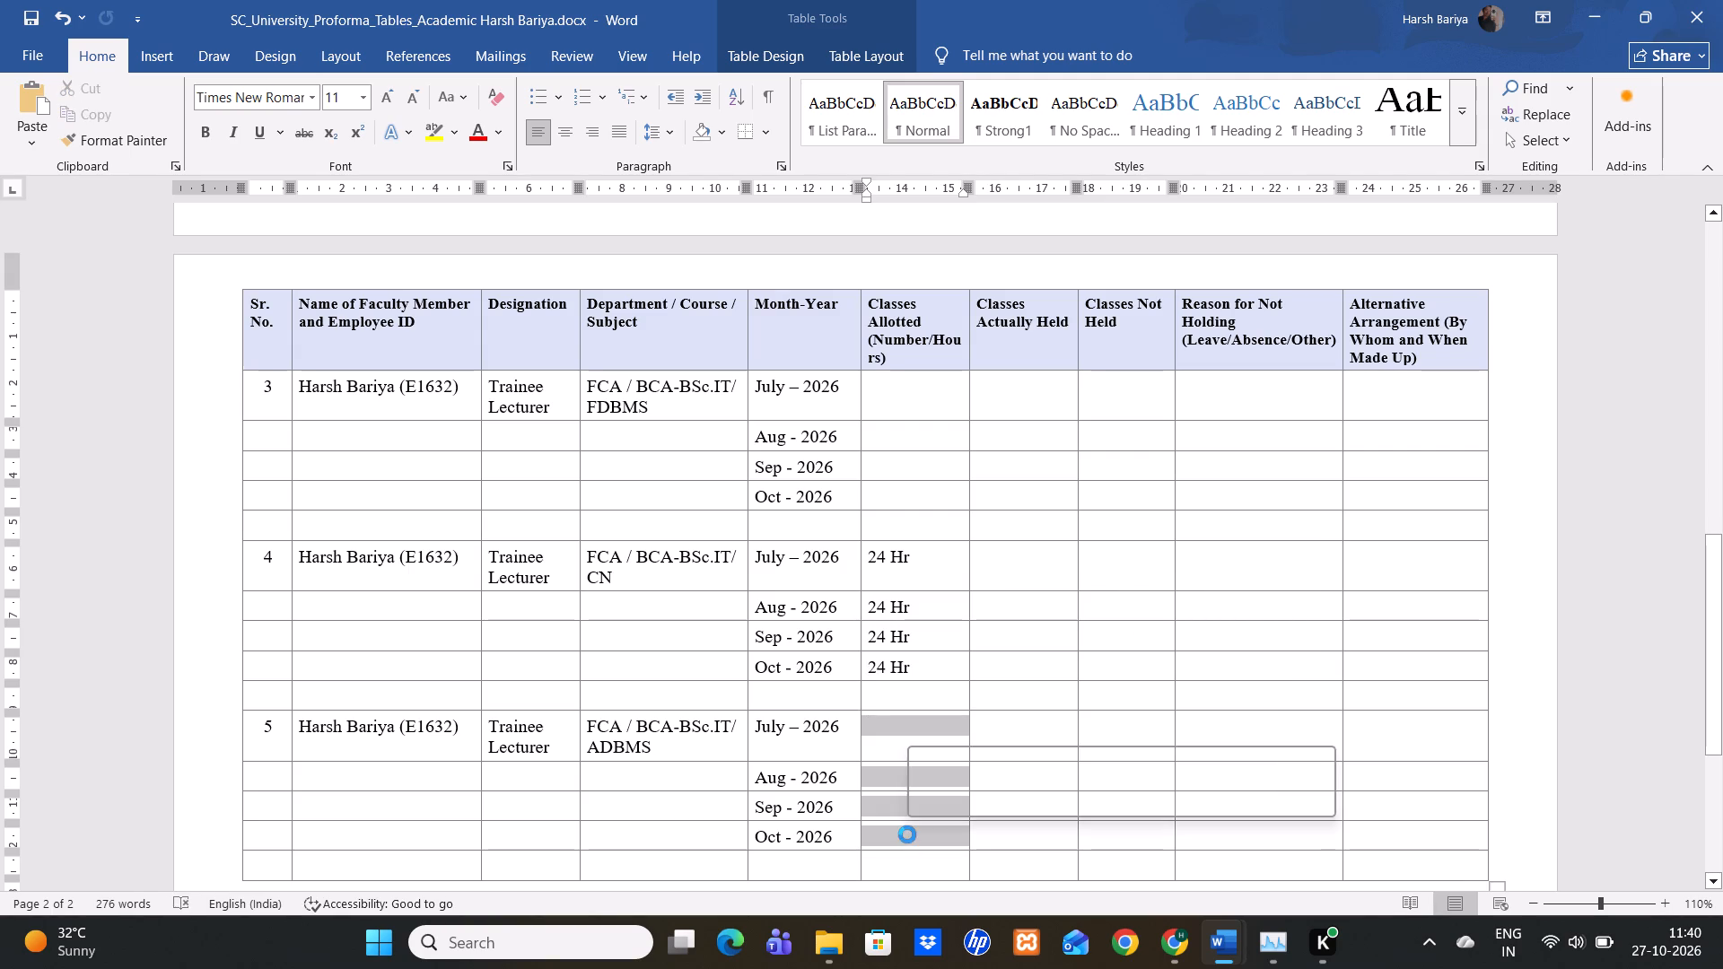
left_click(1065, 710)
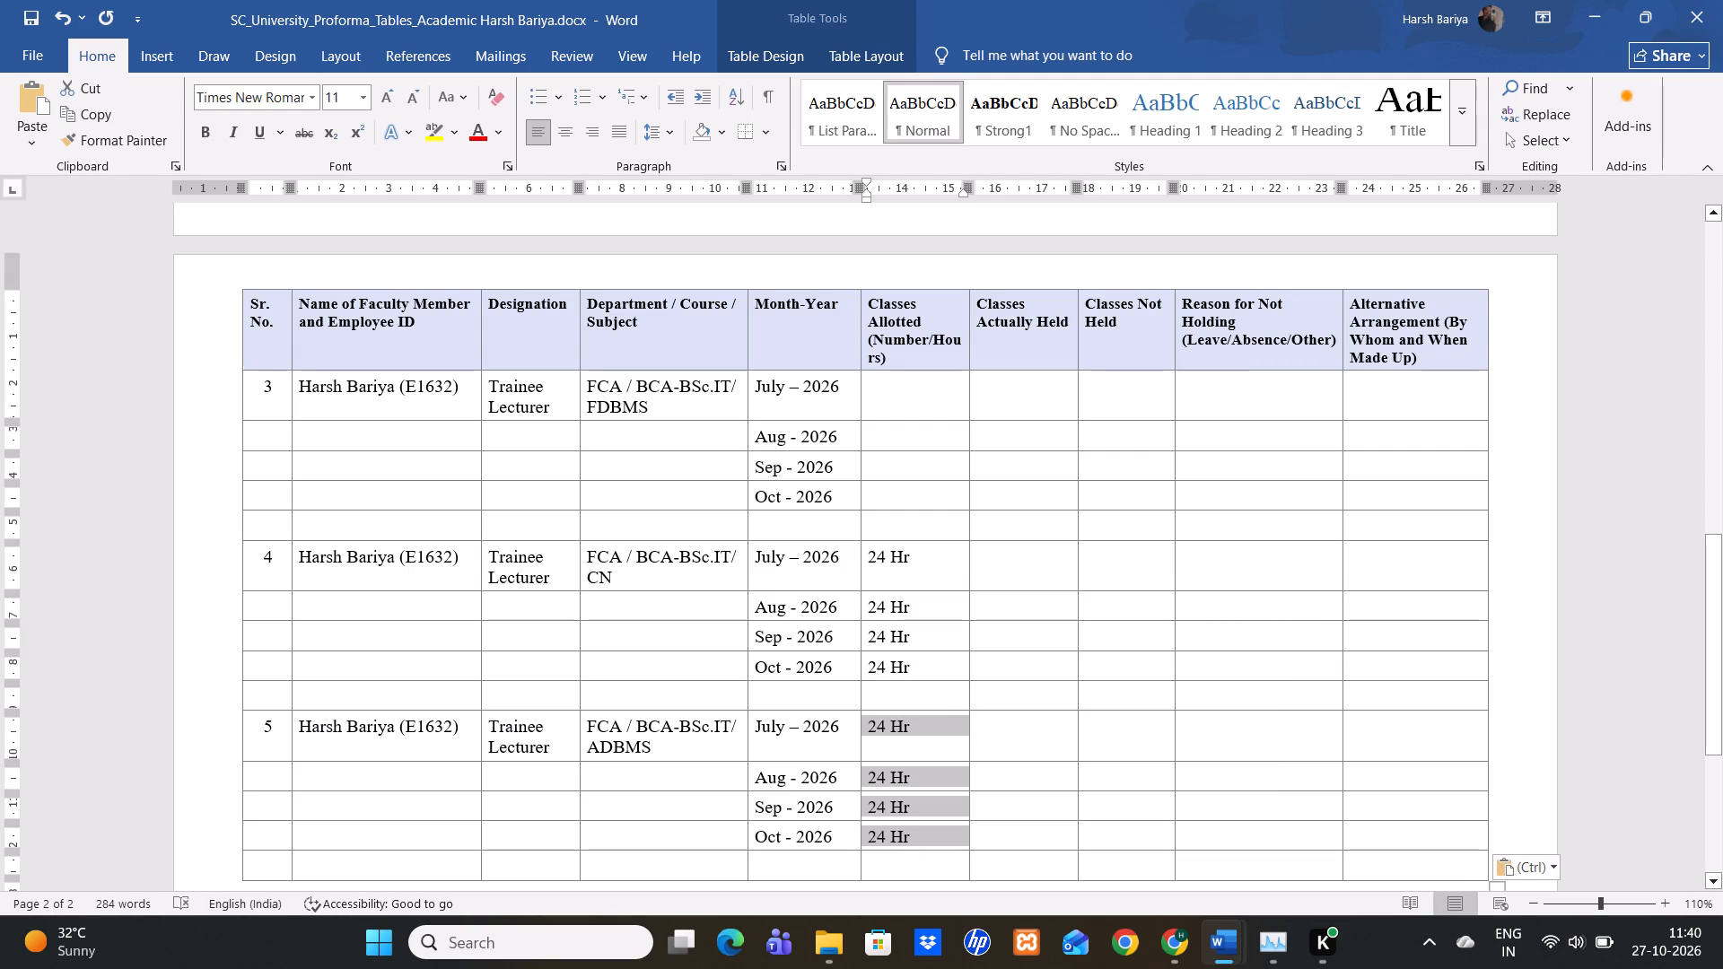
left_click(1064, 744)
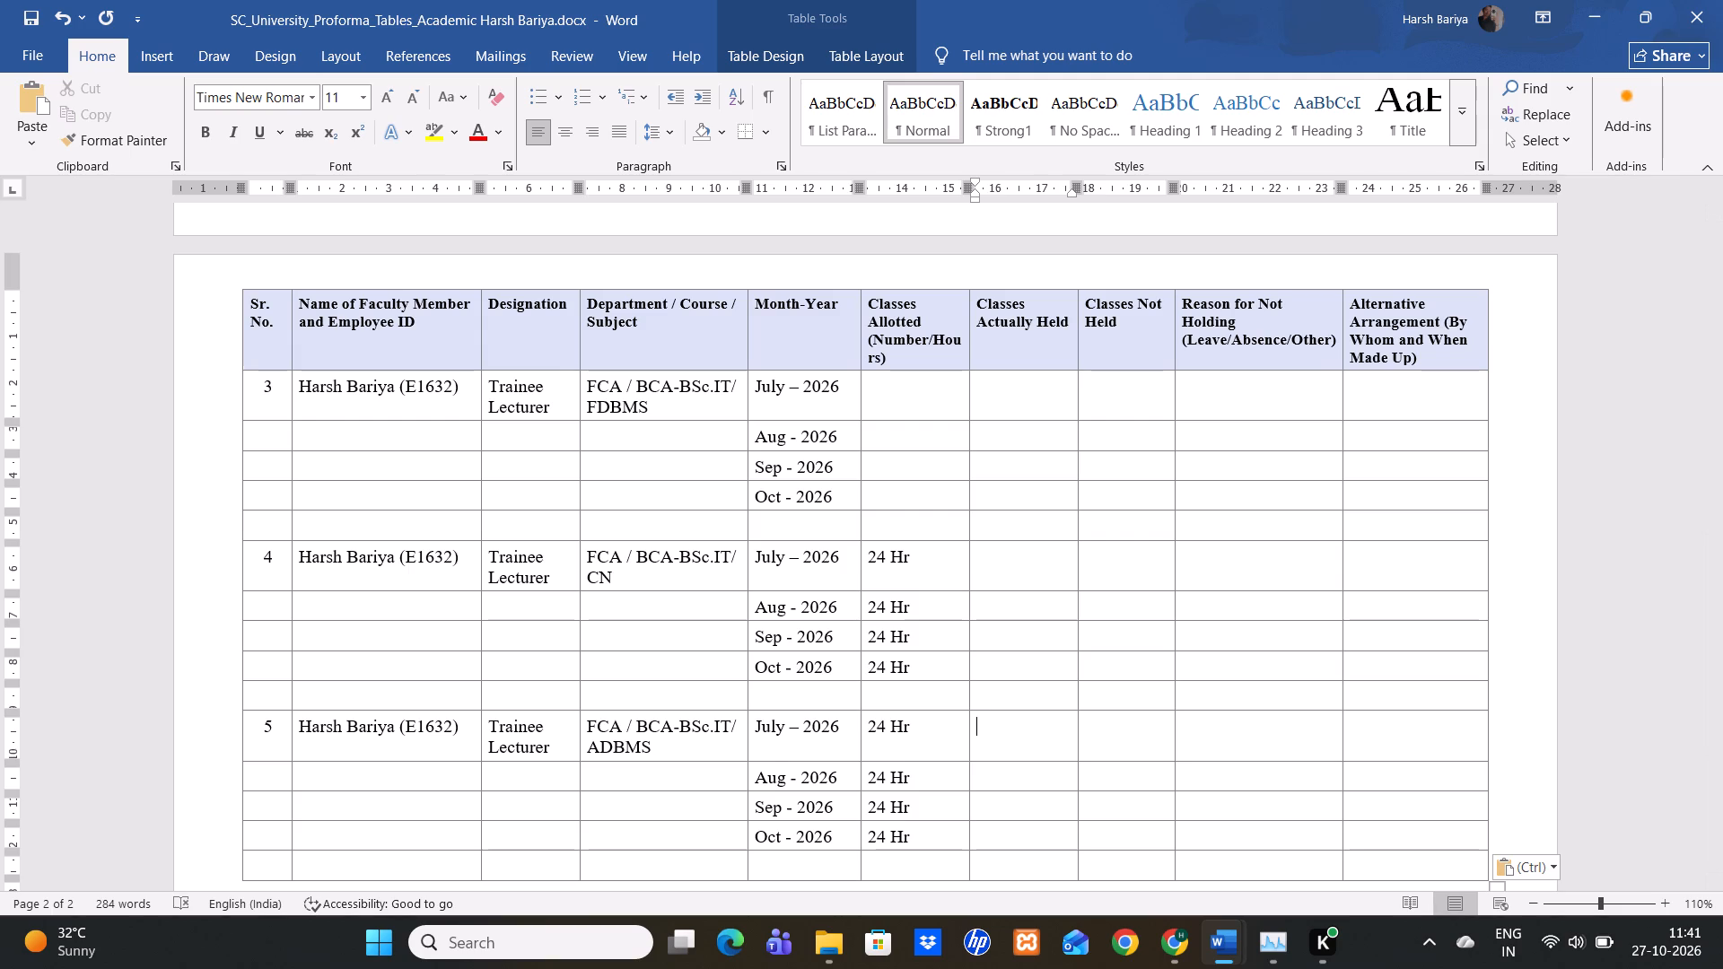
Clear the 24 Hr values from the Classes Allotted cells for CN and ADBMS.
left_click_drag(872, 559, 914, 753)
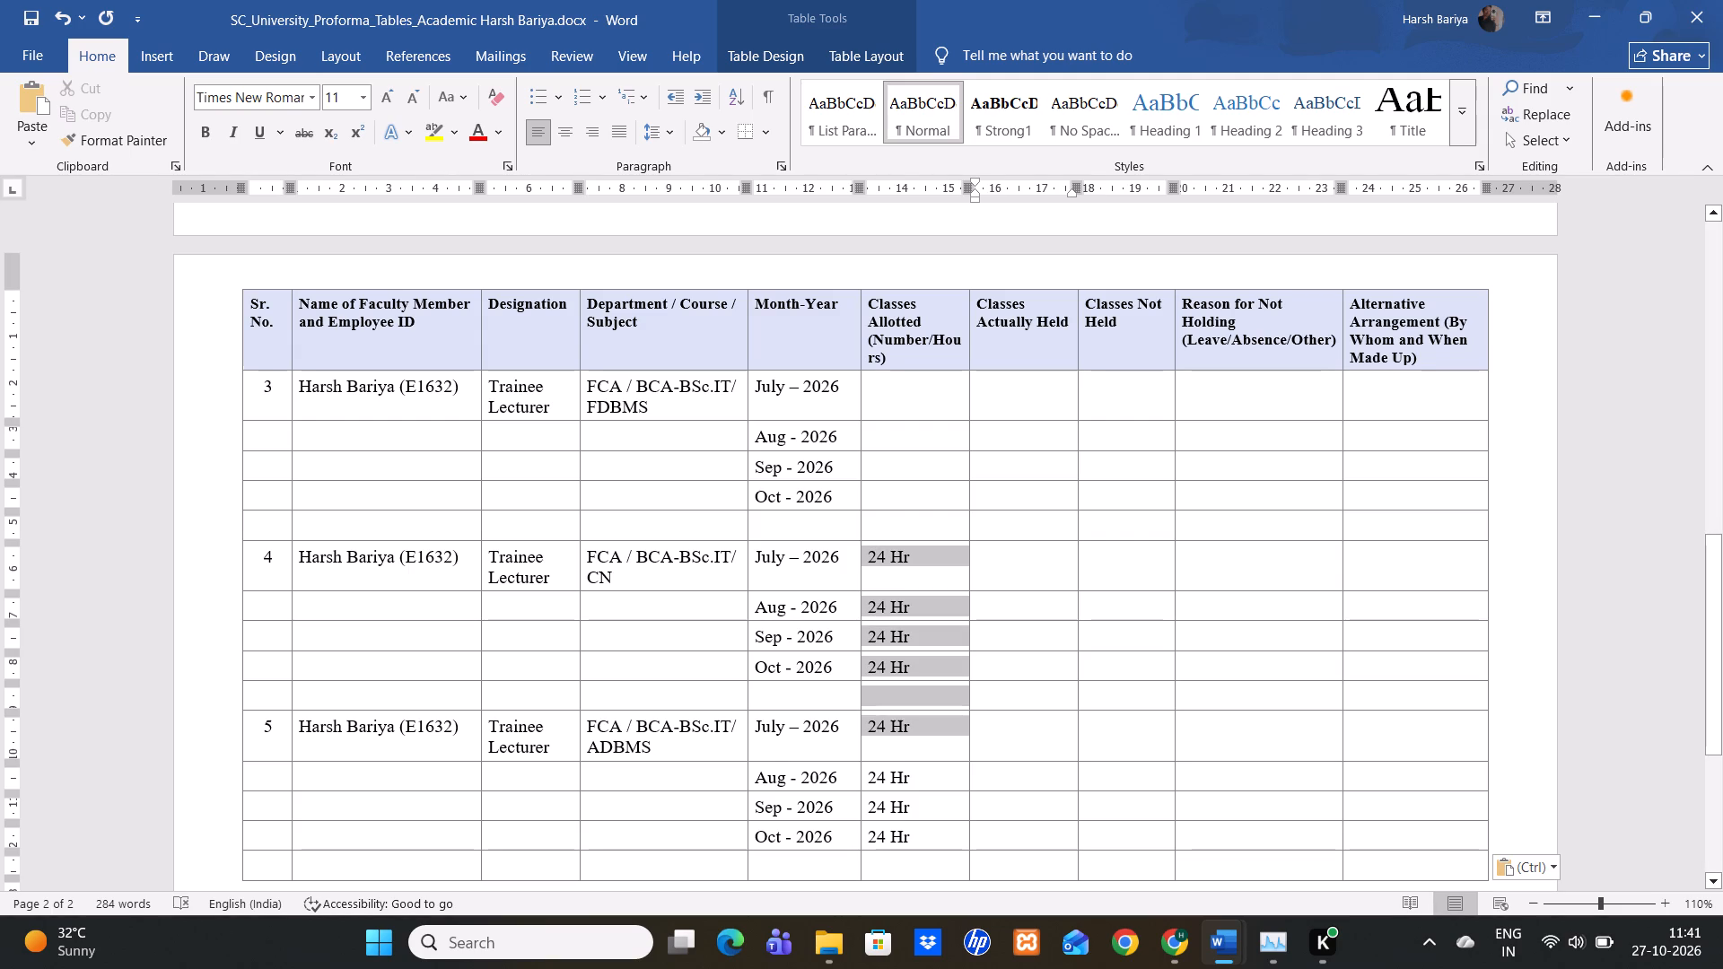
Clear all 24 Hr values from the Classes Allotted cells of the CN and ADBMS rows.
left_click_drag(914, 753, 914, 823)
key("Delete")
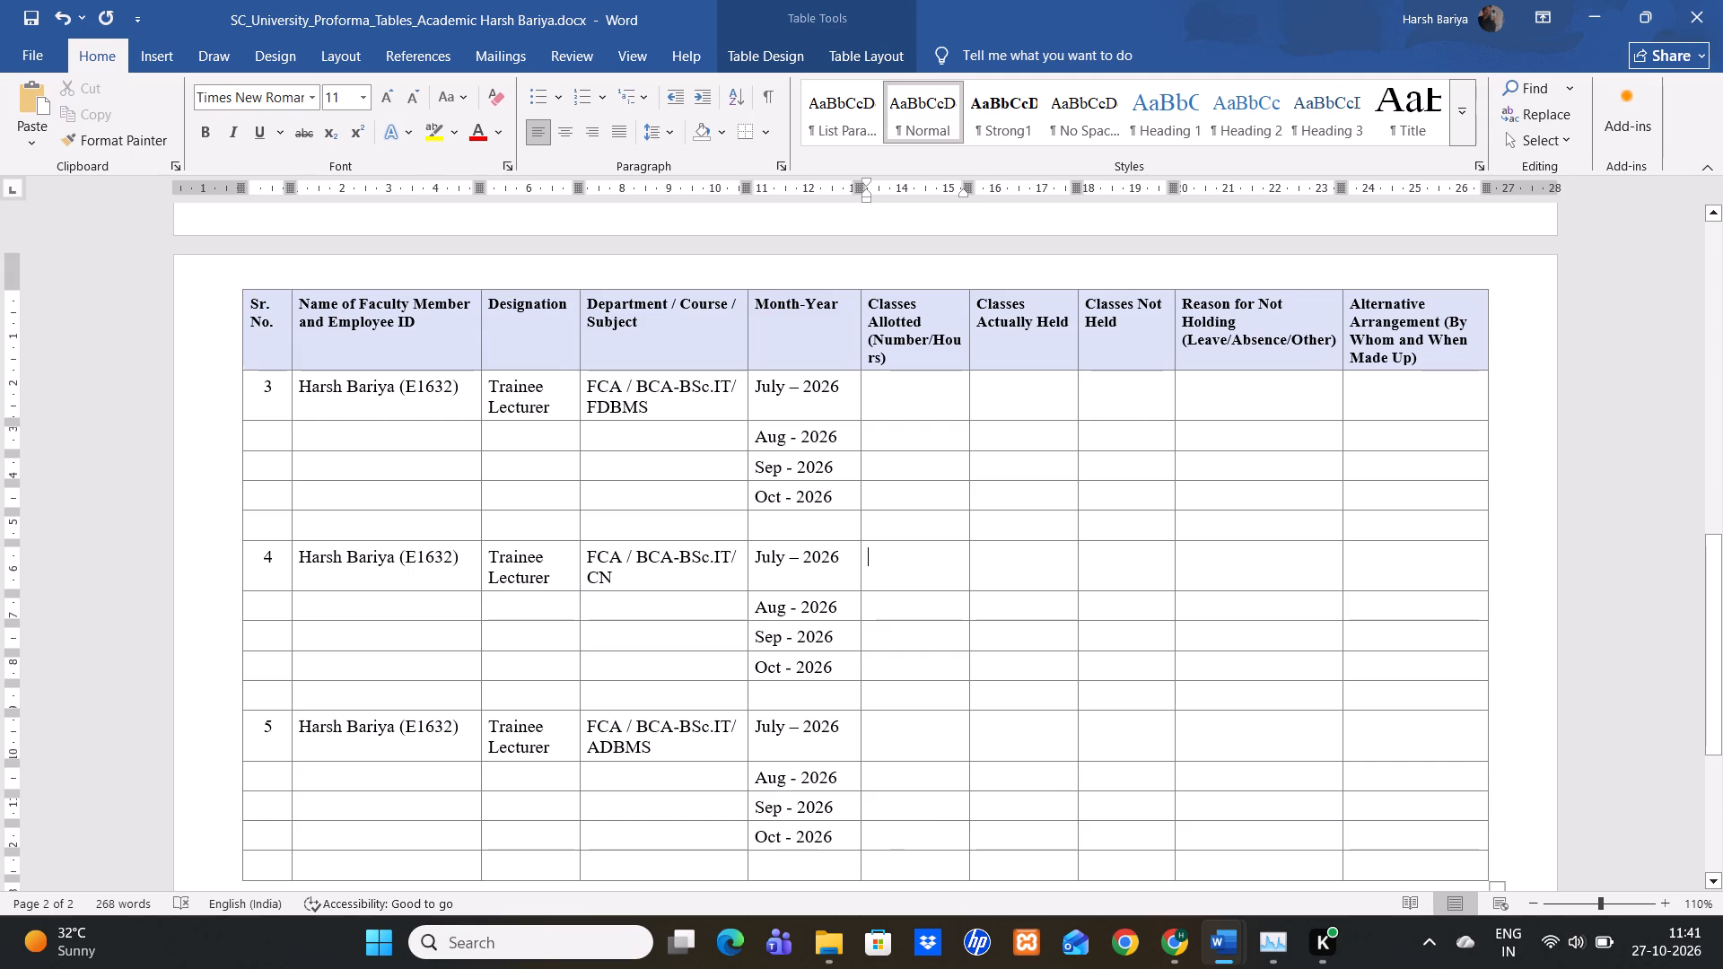
Check the October 2026 calendar and enter 18 hr as ADBMS's Classes Allotted for October 2026.
left_click(875, 663)
left_click(1679, 965)
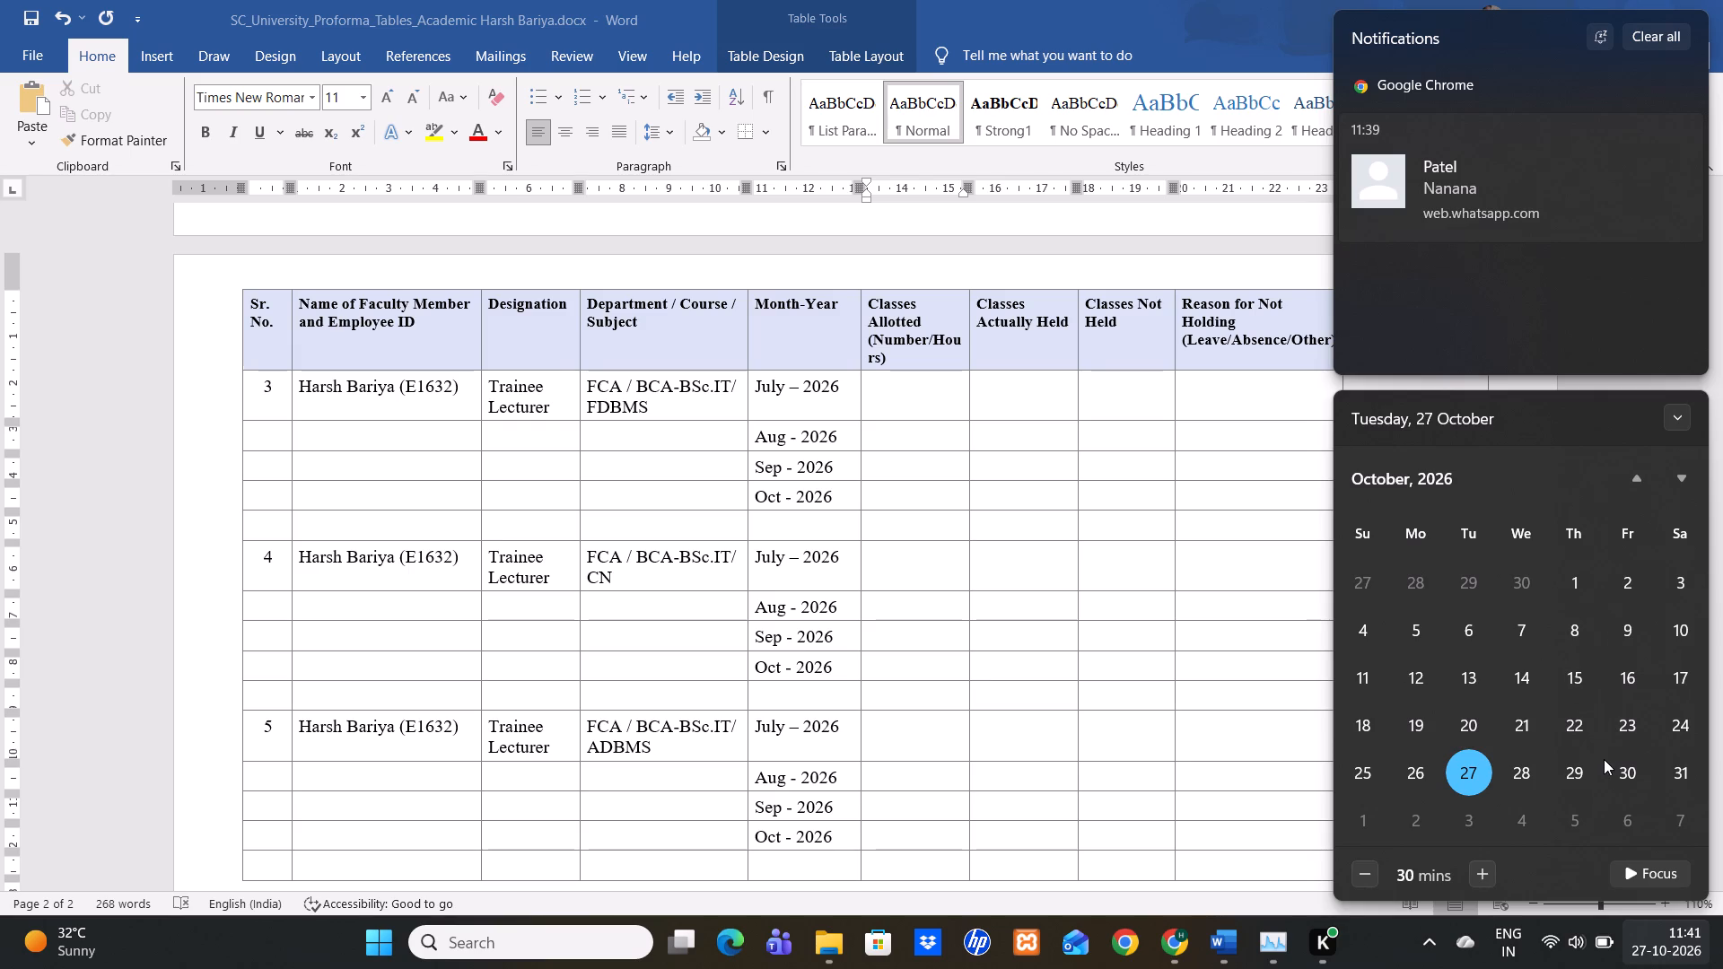
left_click(914, 832)
left_click(916, 841)
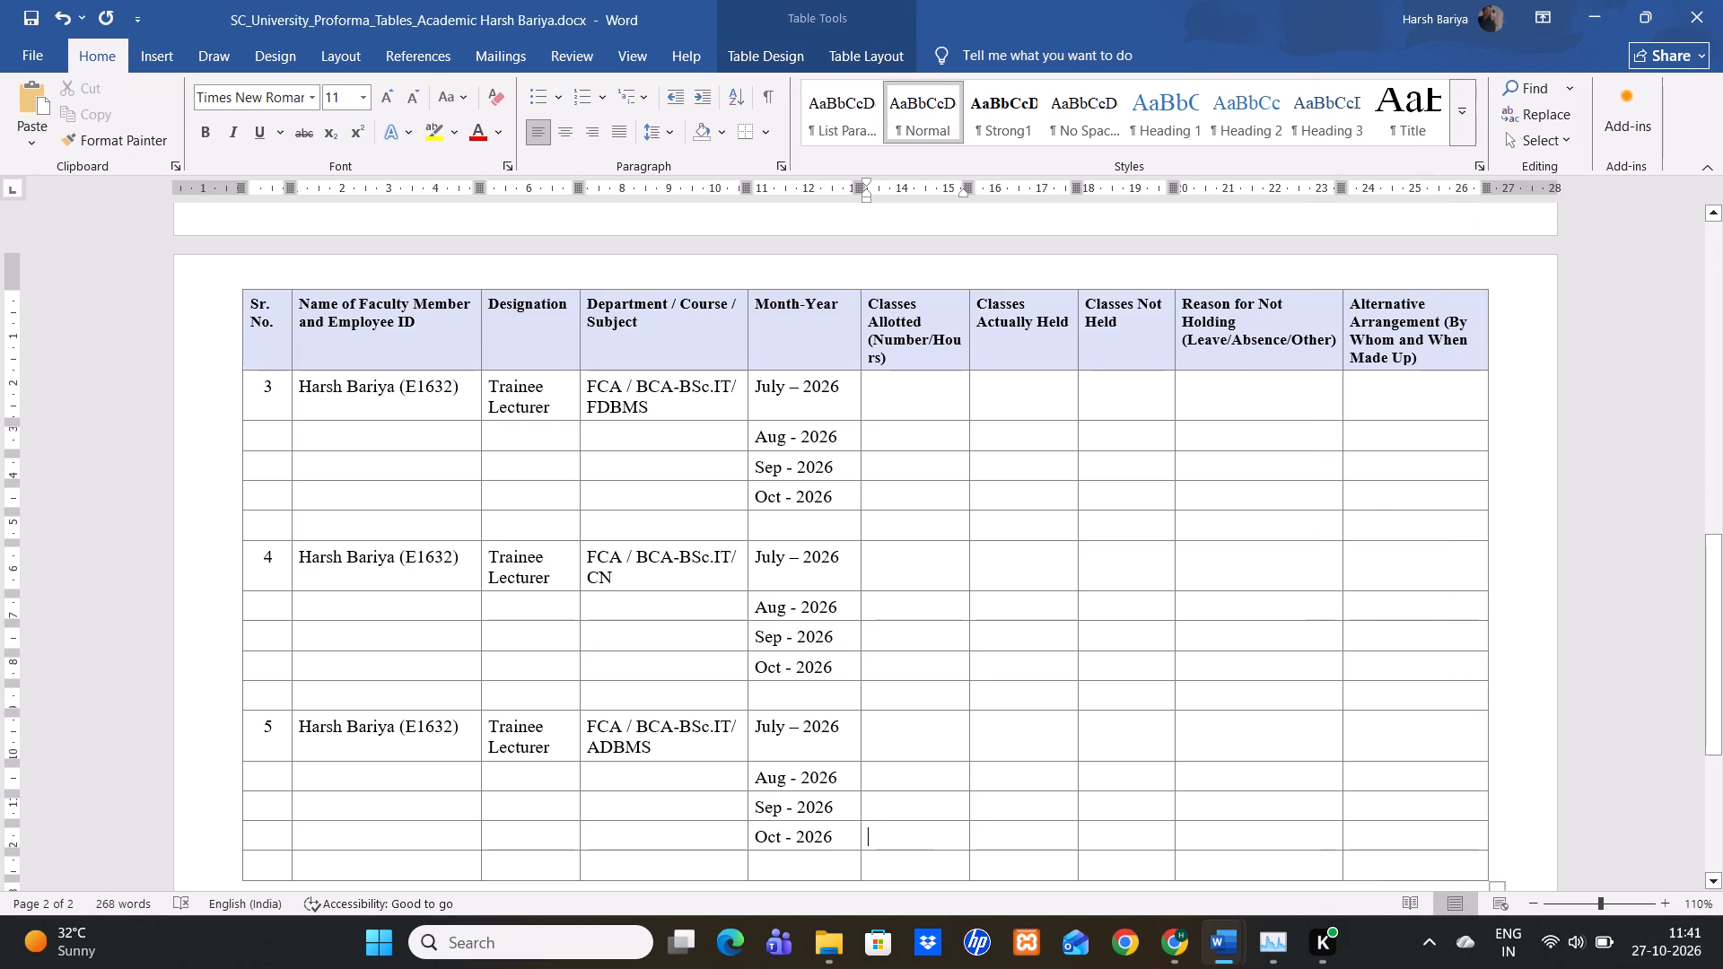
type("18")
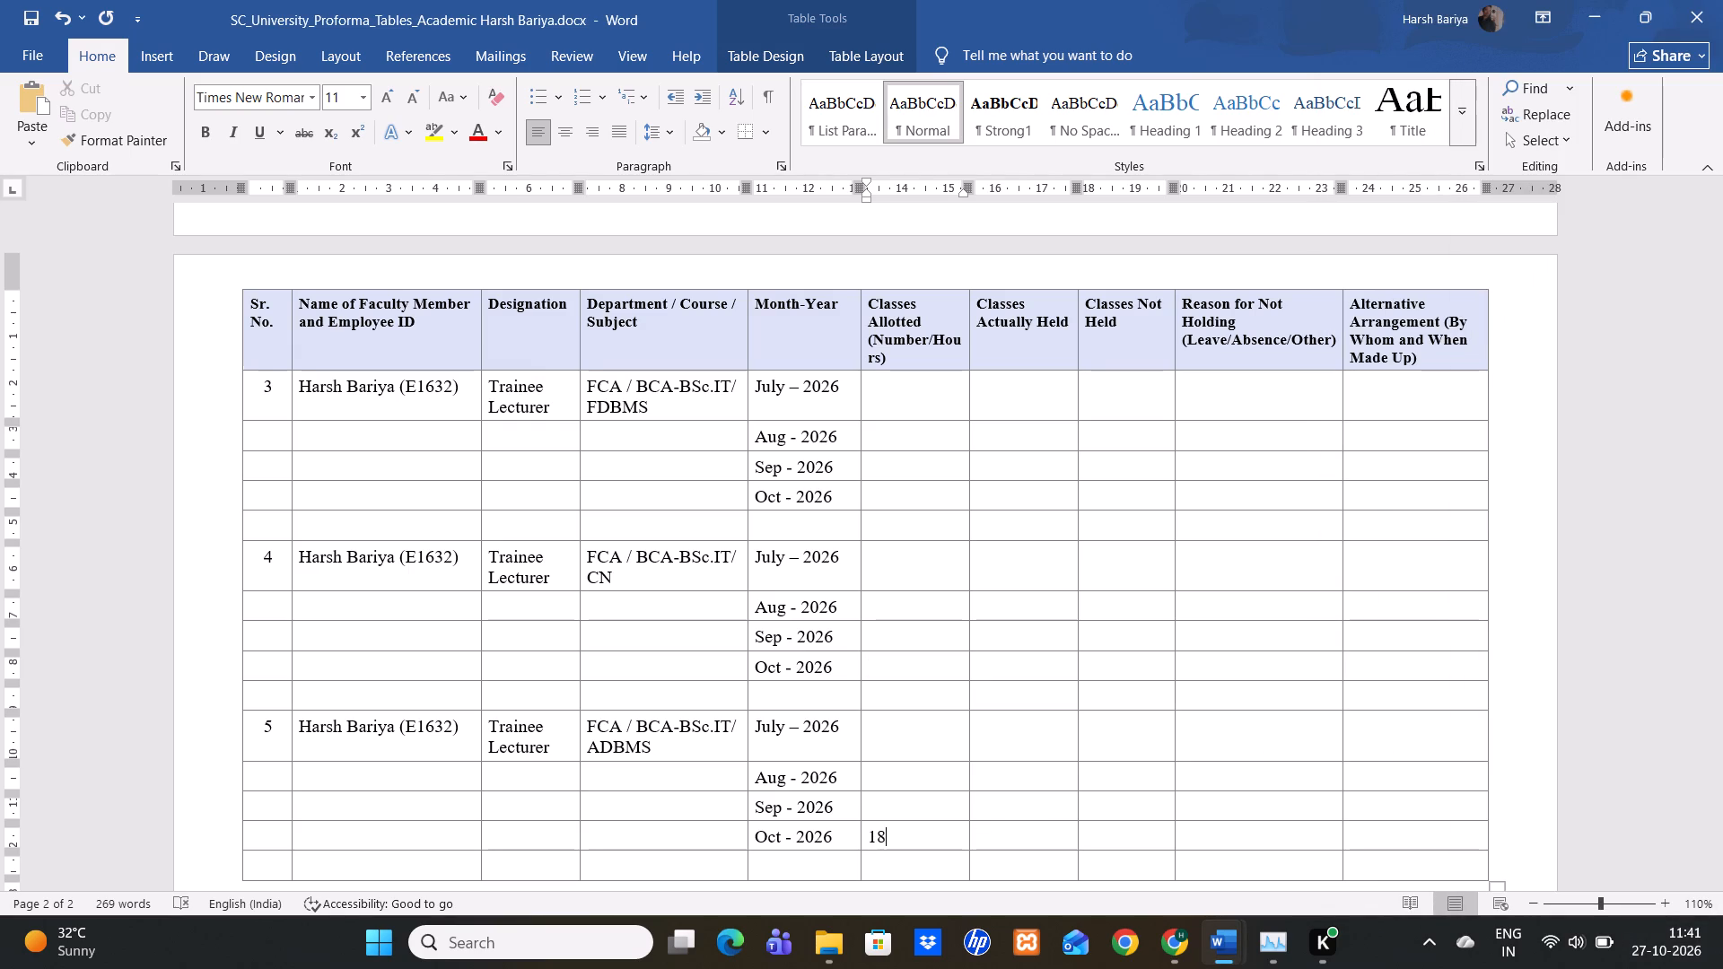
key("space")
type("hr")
Copy ADBMS's October allotment of 18 hr into CN's Classes Allotted cell for October 2026.
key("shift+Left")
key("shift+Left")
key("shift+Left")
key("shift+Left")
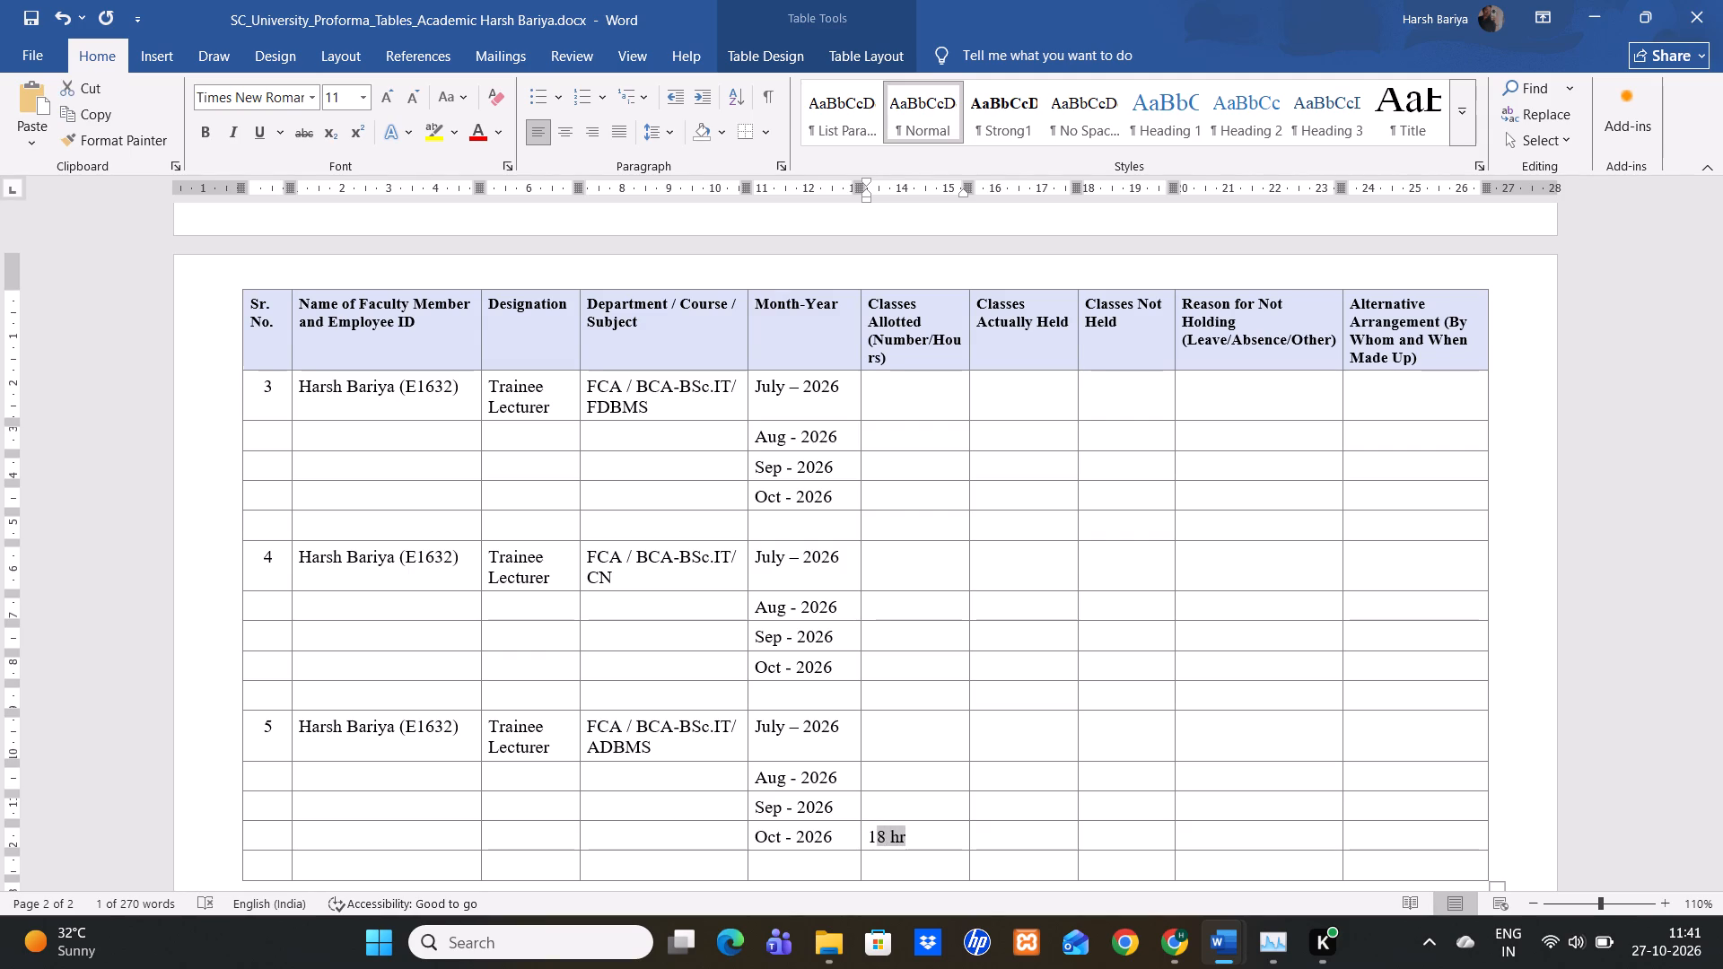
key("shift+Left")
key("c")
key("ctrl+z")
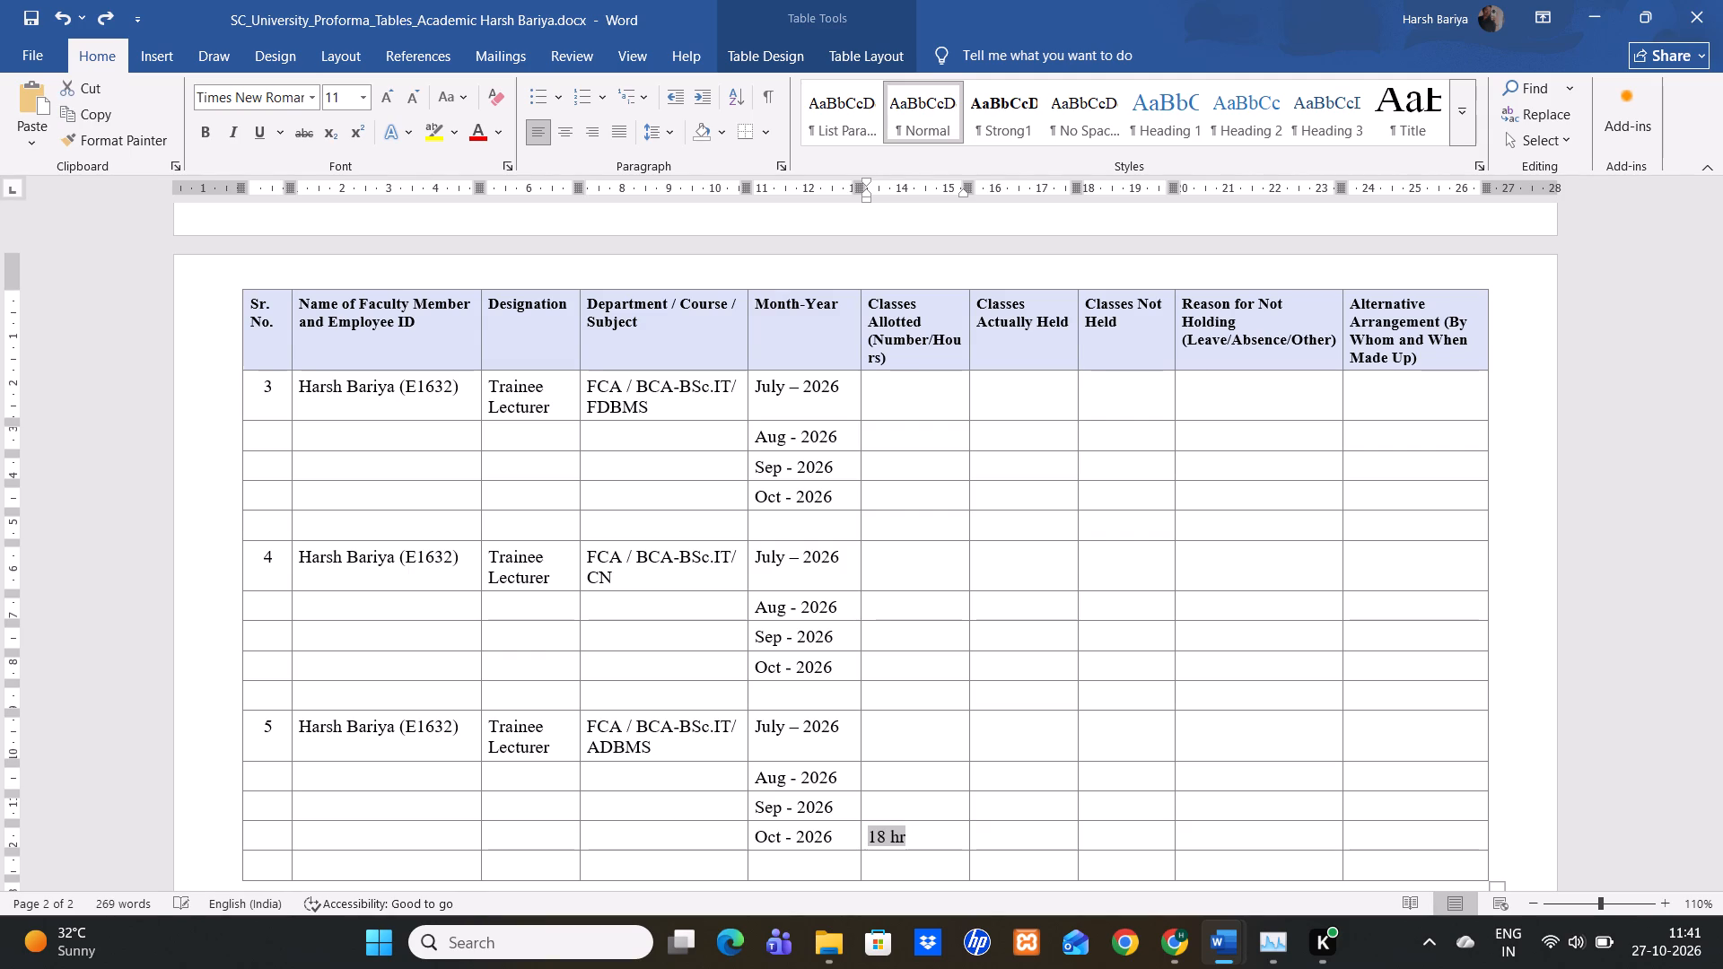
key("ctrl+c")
left_click(879, 666)
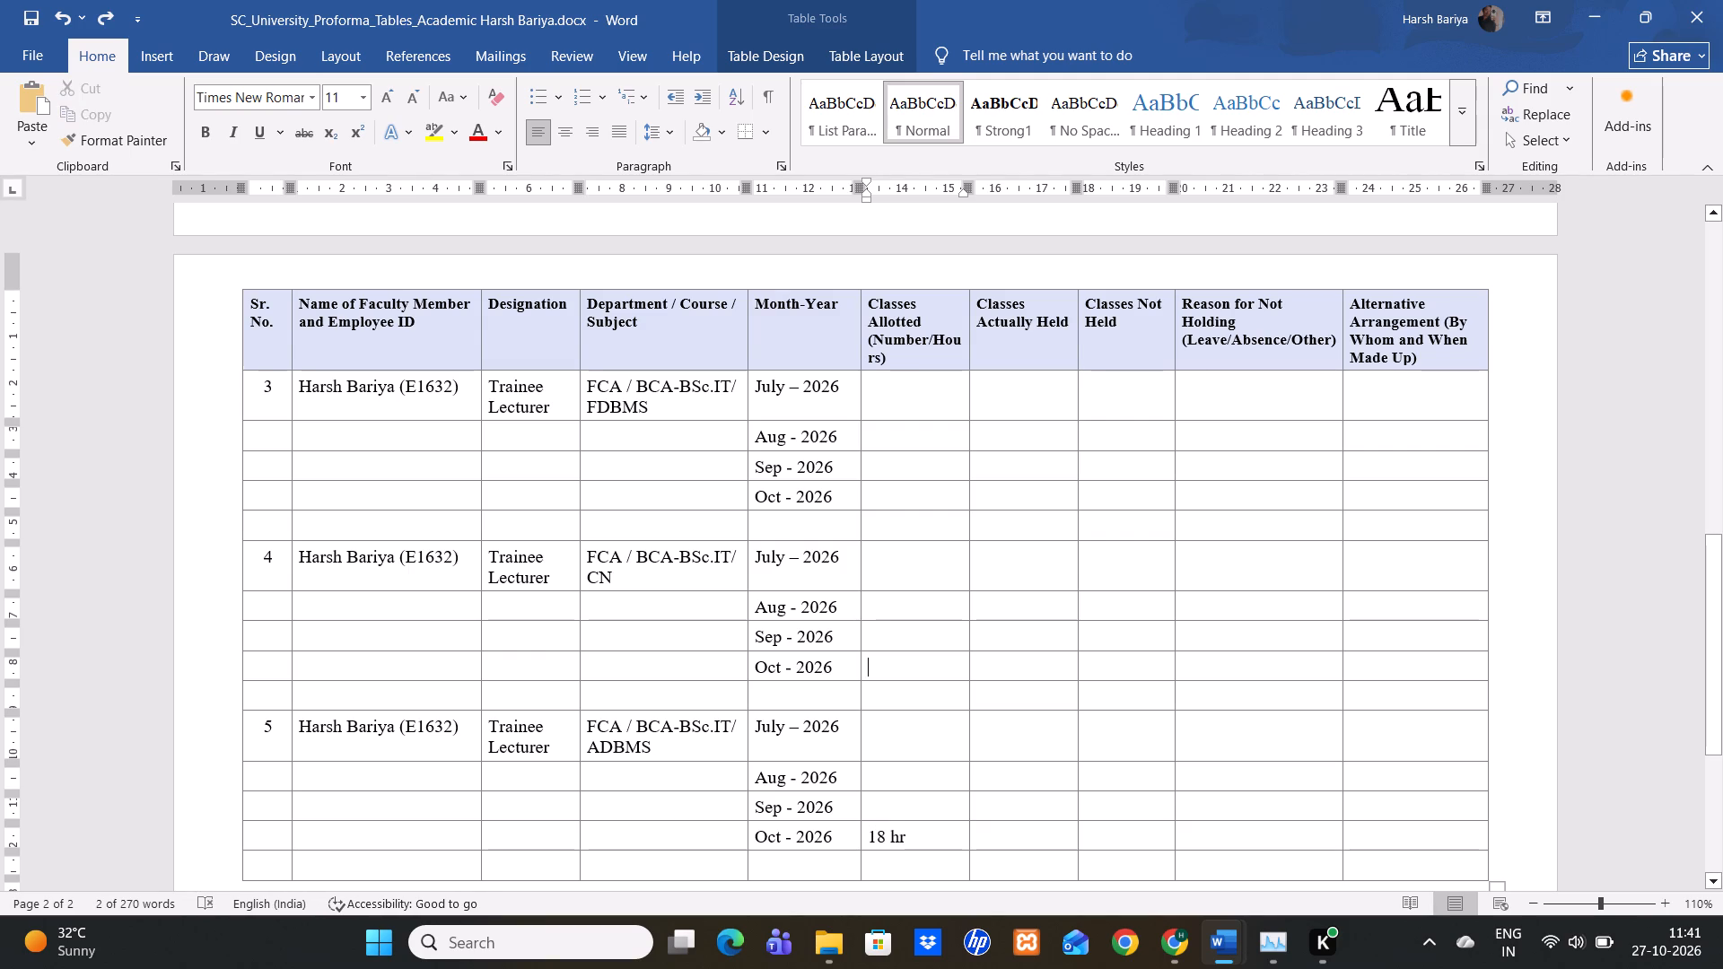
Paste the 18 hr allotment into the October 2026 Classes Allotted cells for CN and FDBMS.
key("ctrl+v")
left_click(888, 503)
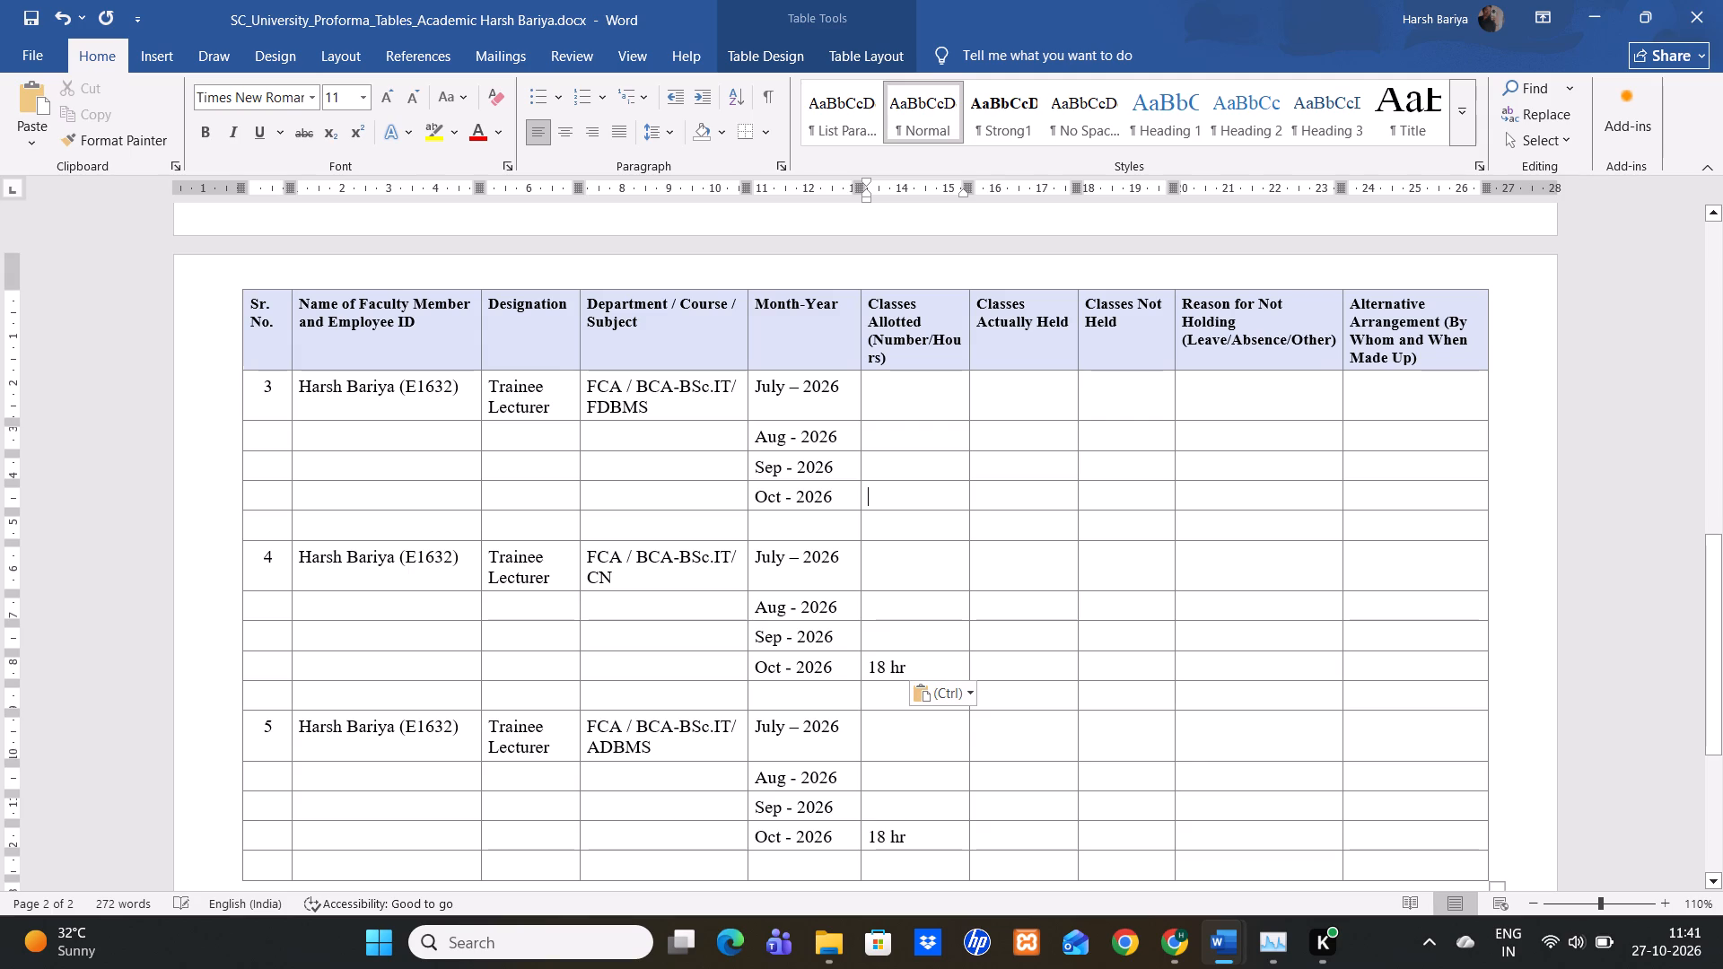
key("ctrl+v")
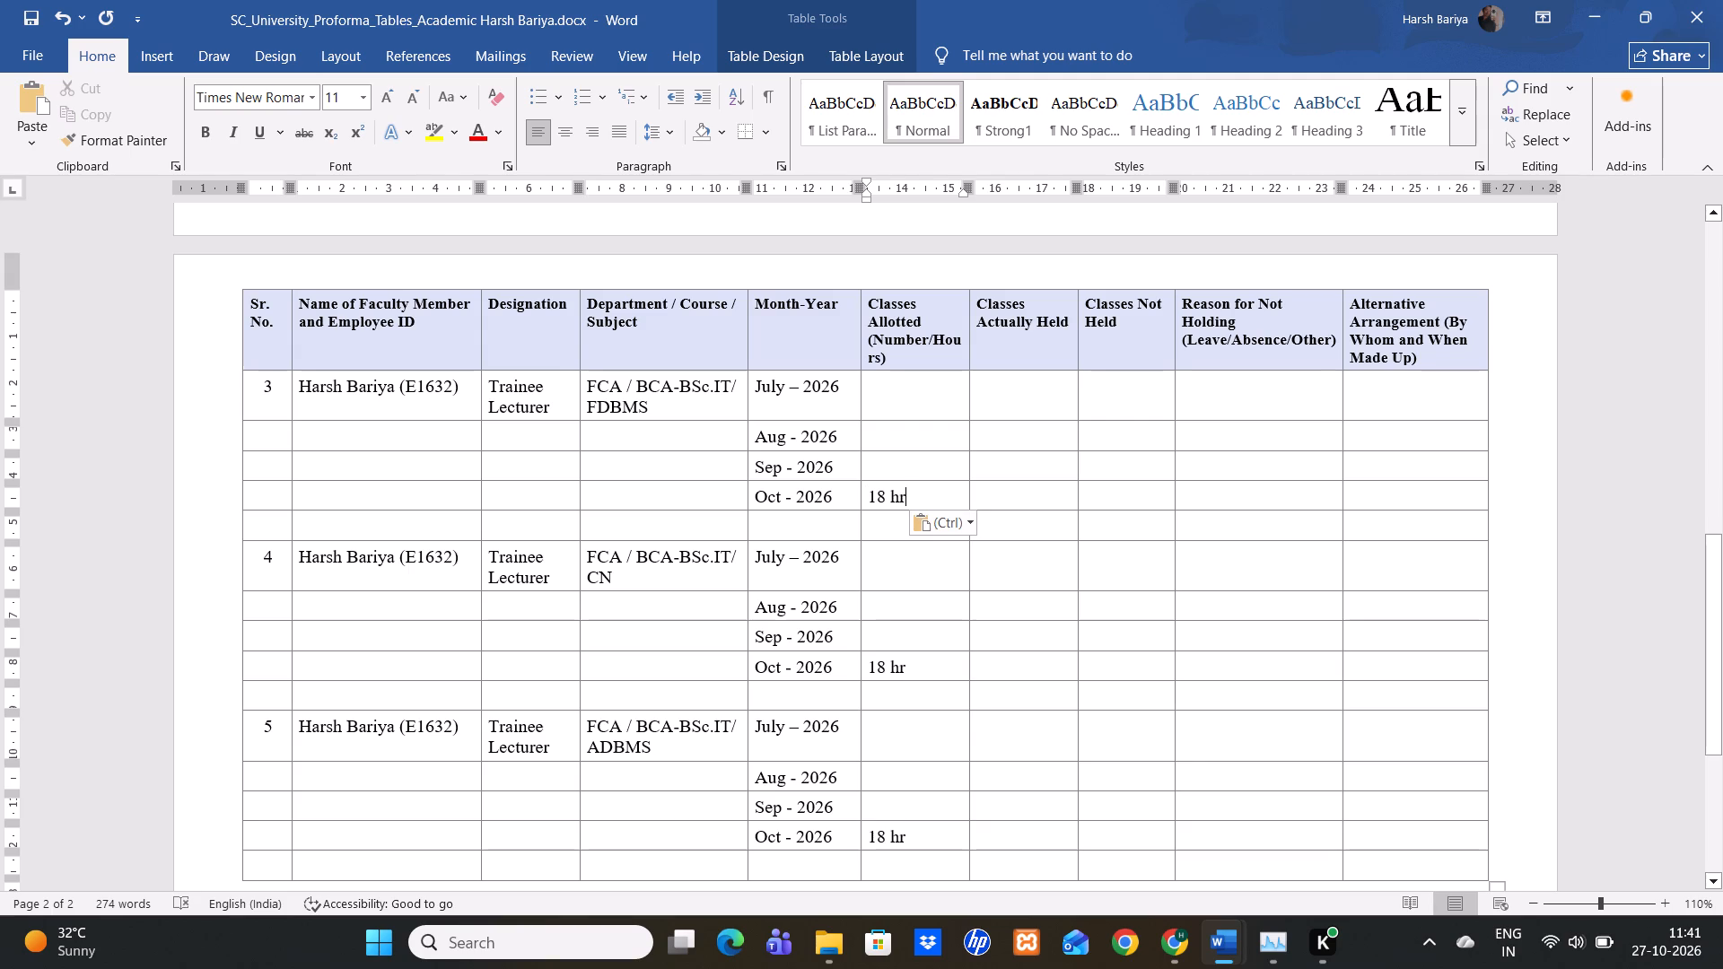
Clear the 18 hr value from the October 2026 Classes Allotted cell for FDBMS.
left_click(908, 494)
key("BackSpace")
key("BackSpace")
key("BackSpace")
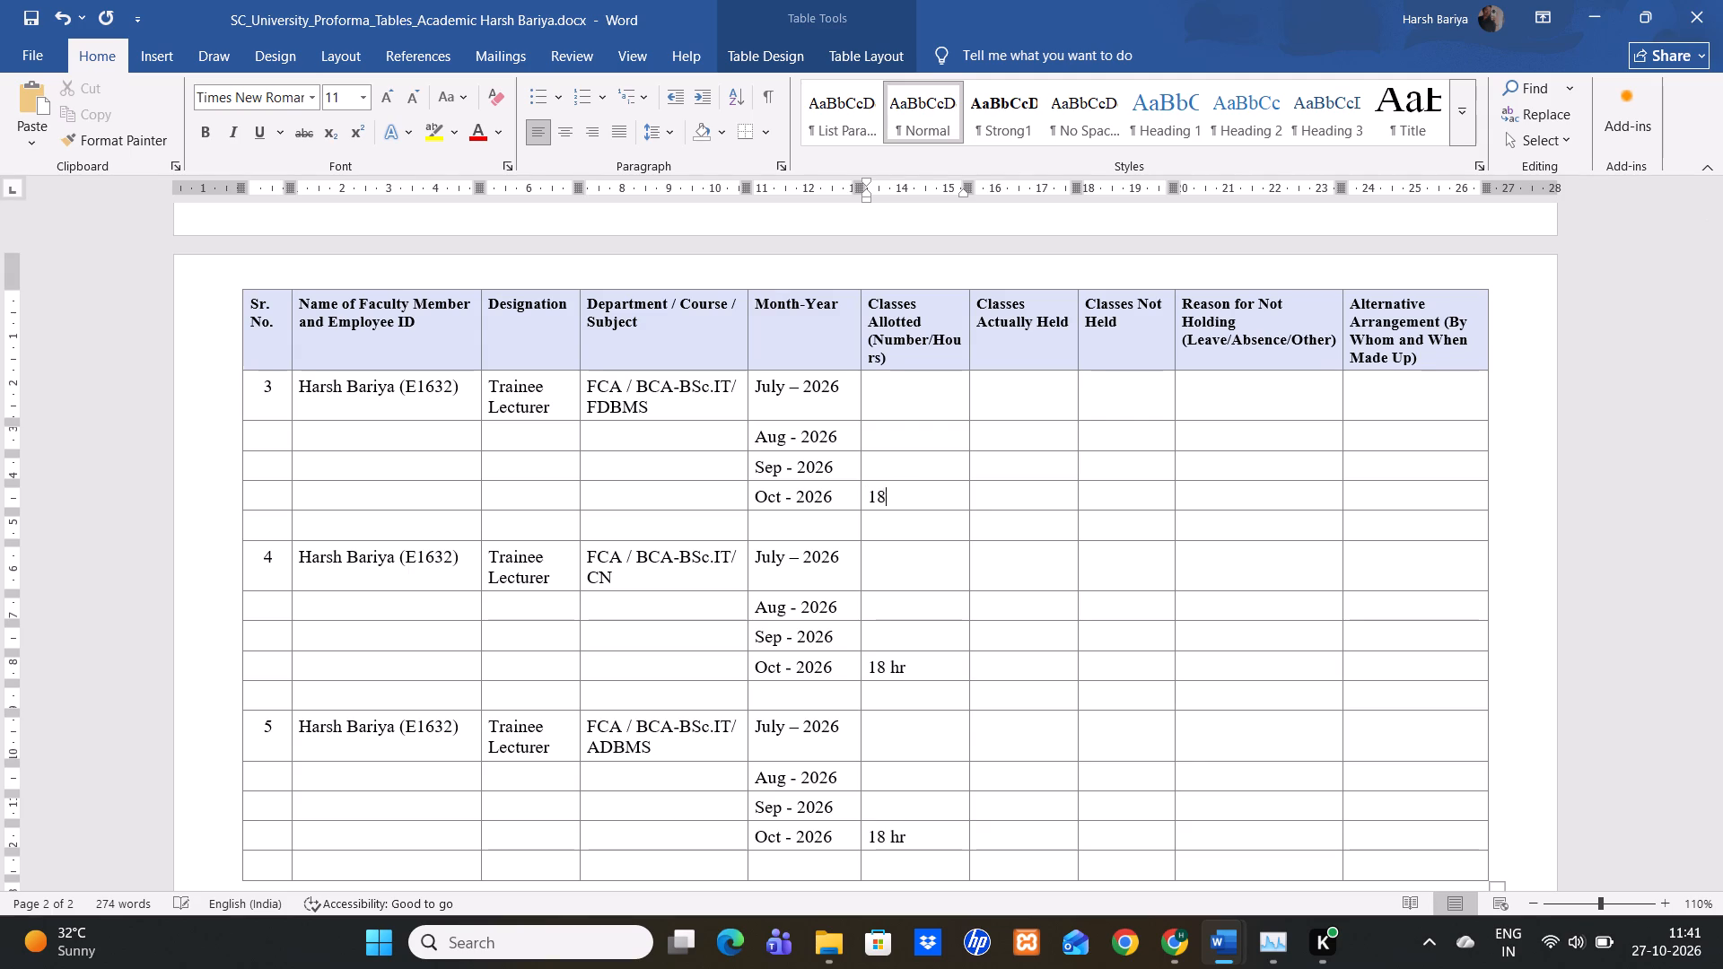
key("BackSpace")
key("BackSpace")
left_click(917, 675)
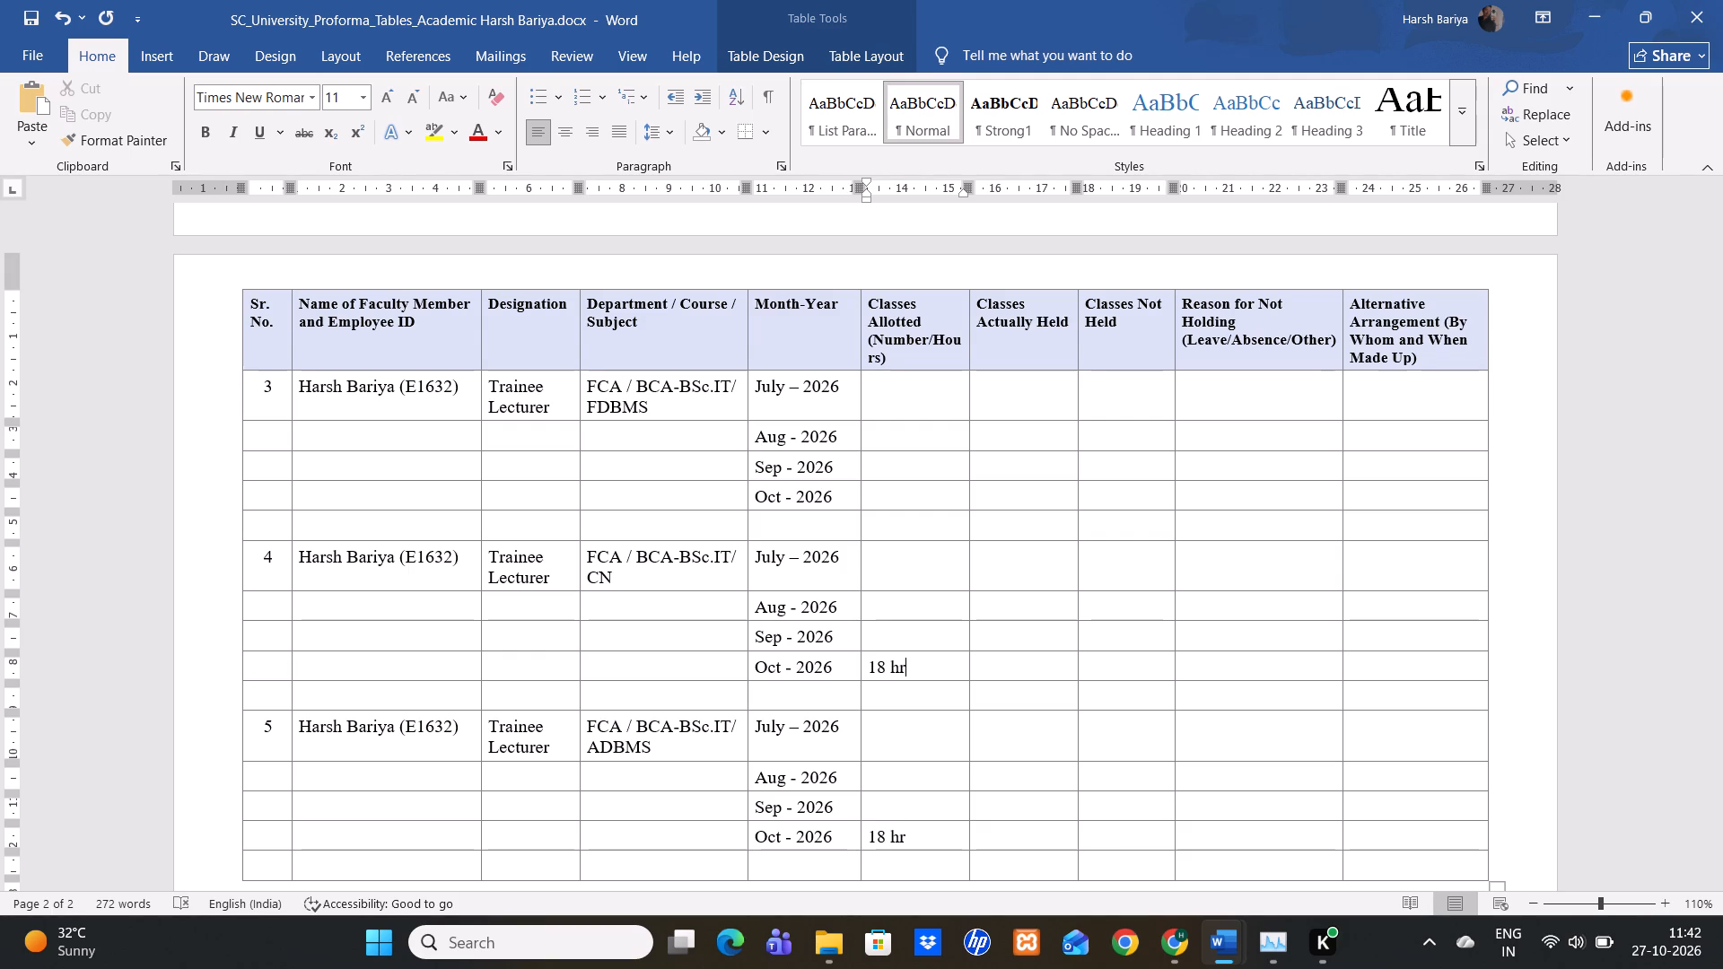
Enter 18 hr, with a space before the unit, as the October 2026 Classes Allotted value for FDBMS.
left_click(898, 498)
type("18")
type("hr")
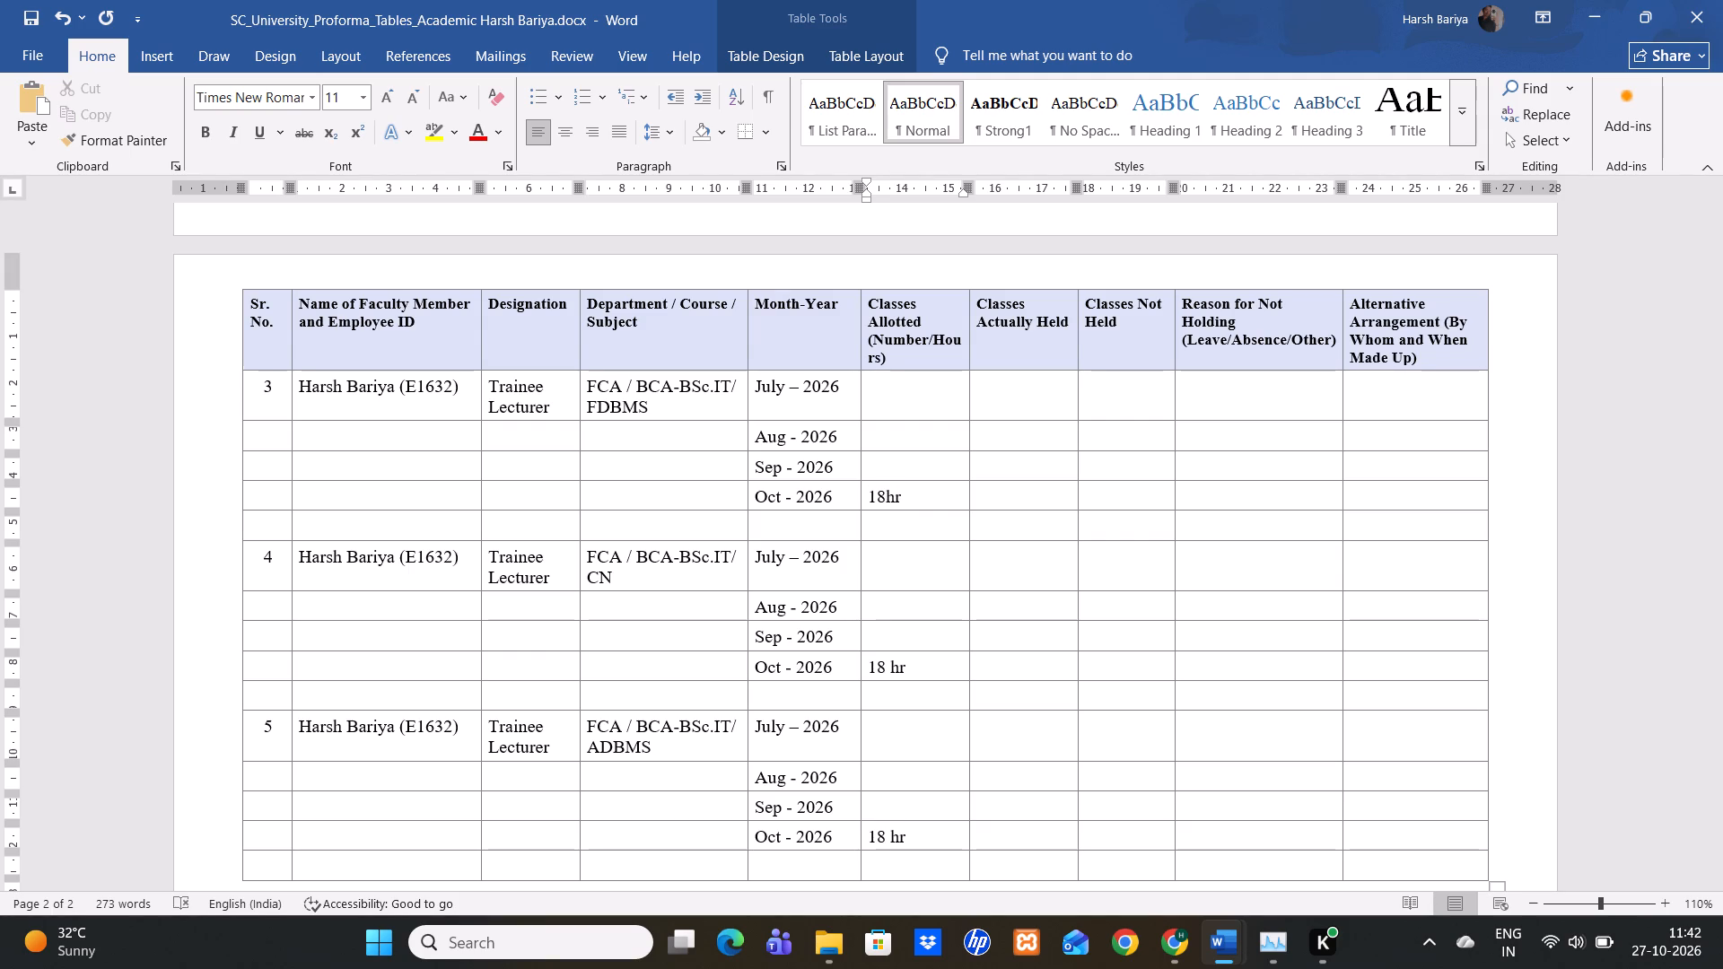
key("BackSpace")
key("BackSpace")
key("space")
type("hr")
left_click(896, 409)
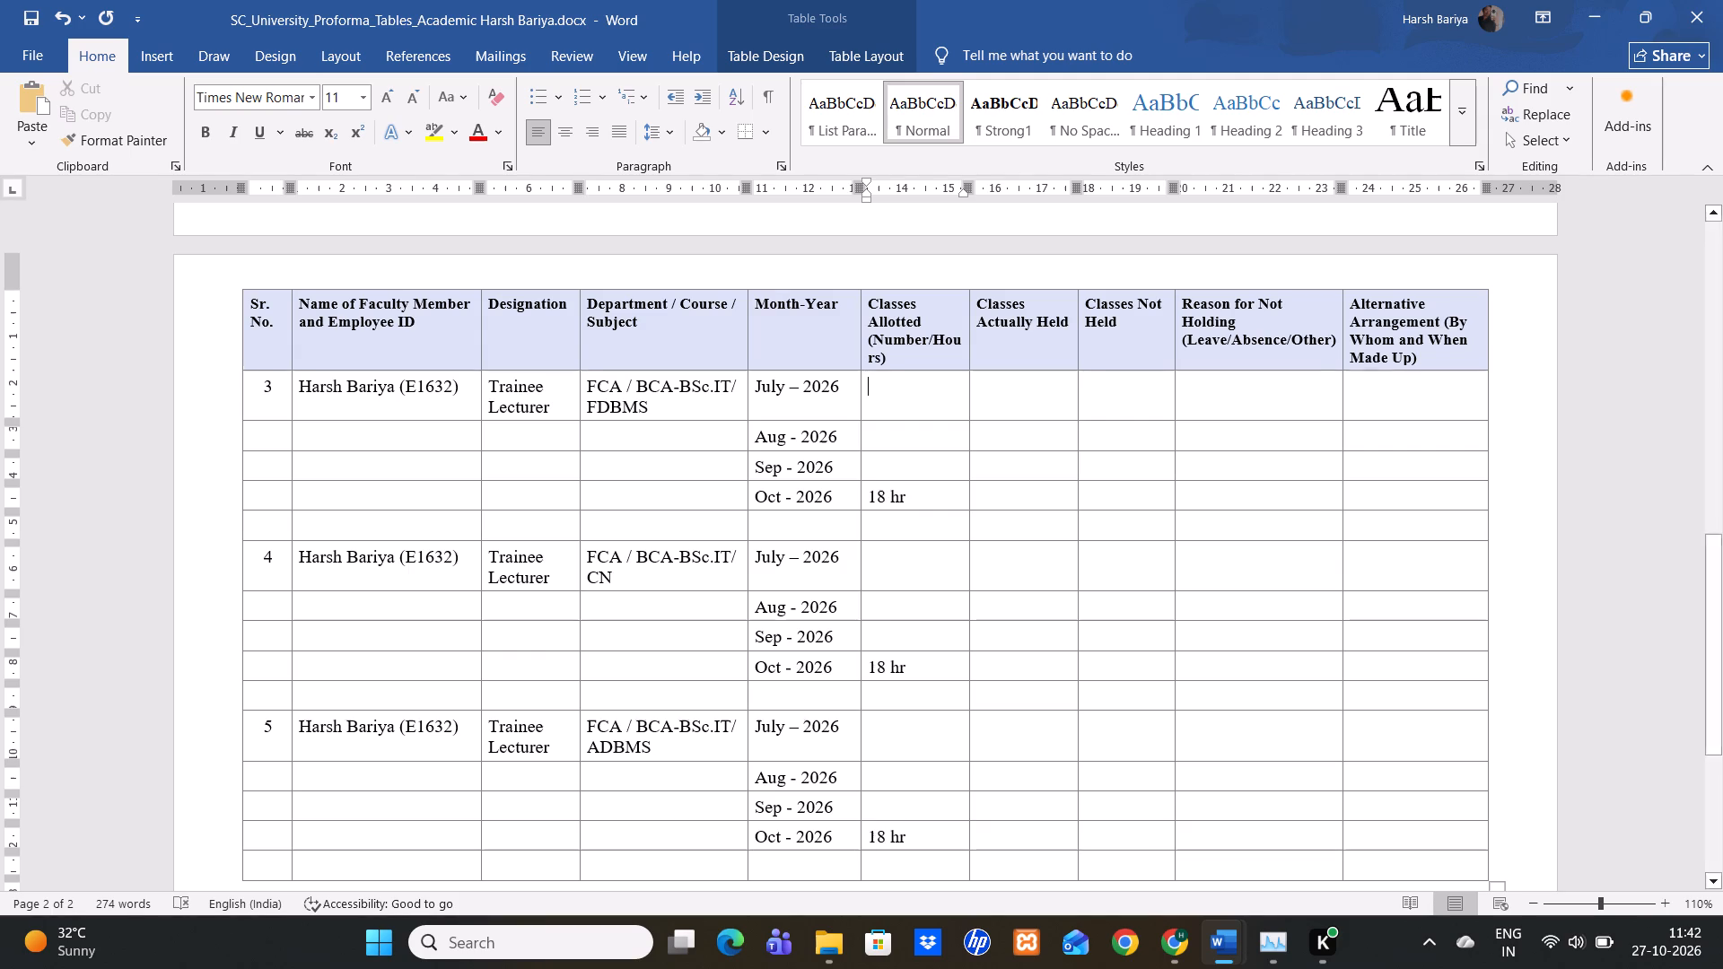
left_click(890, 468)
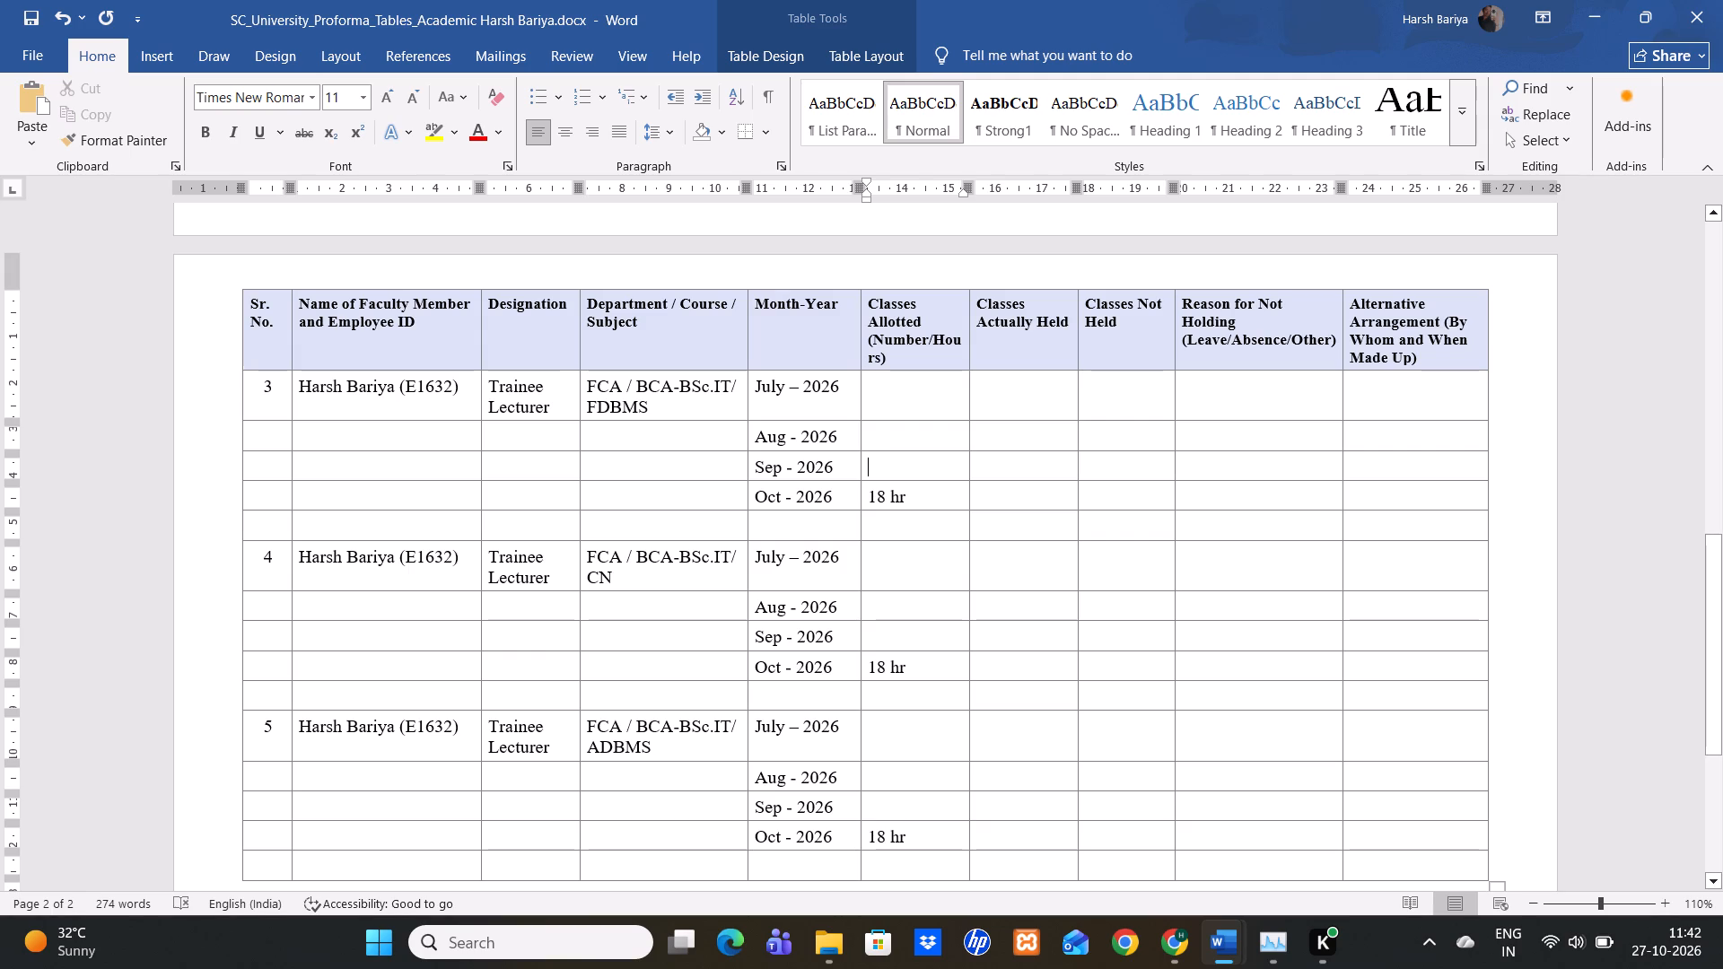
Consult September 2026 in the system calendar and enter 24 hr, left-aligned, as the September 2026 Classes Allotted value for ADBMS.
scroll(1395, 856, "up", 4)
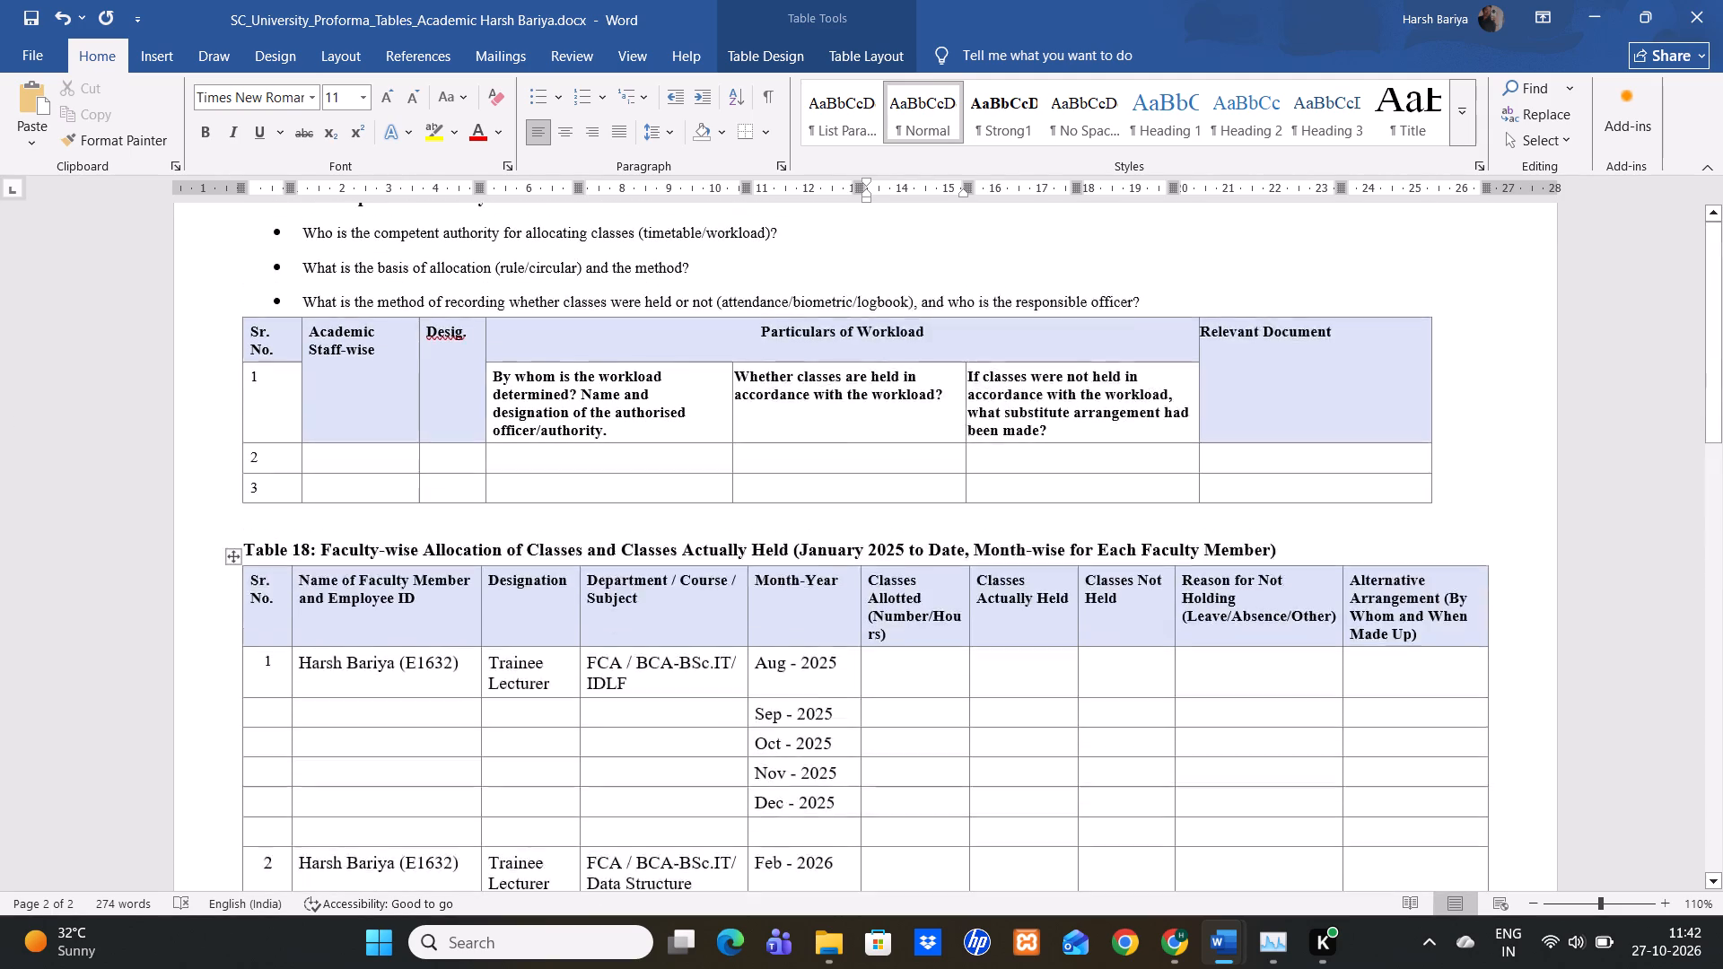
scroll(1395, 856, "down", 2)
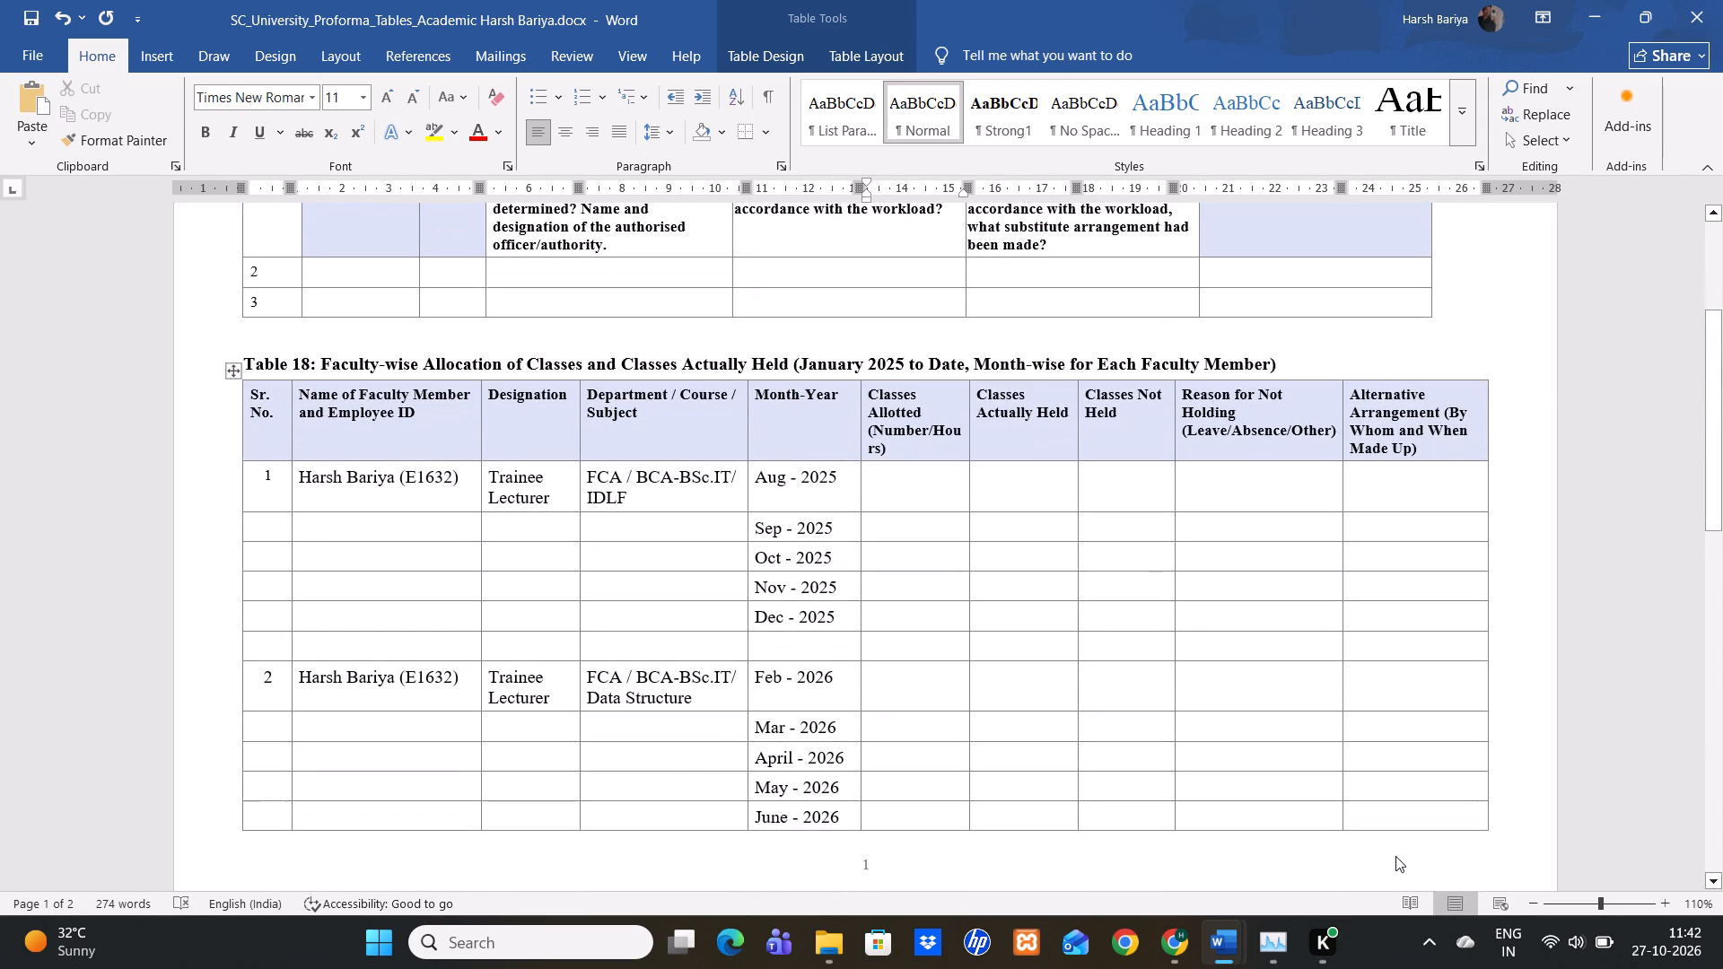
scroll(1395, 856, "down", 6)
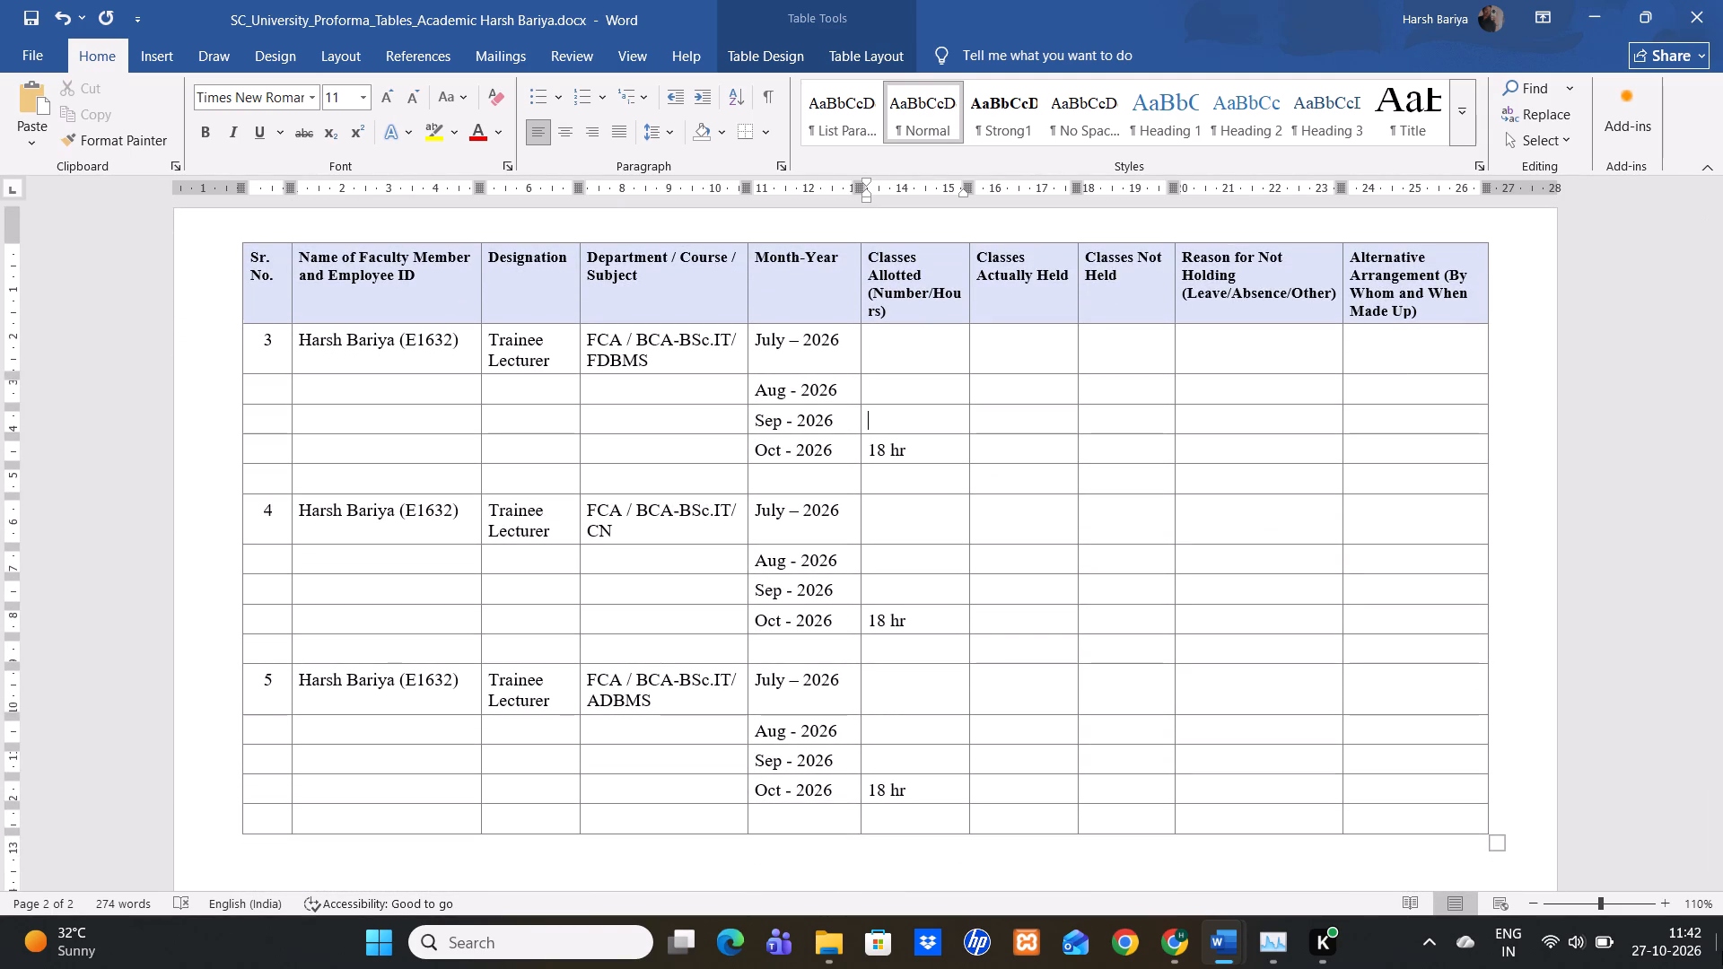
left_click(1698, 955)
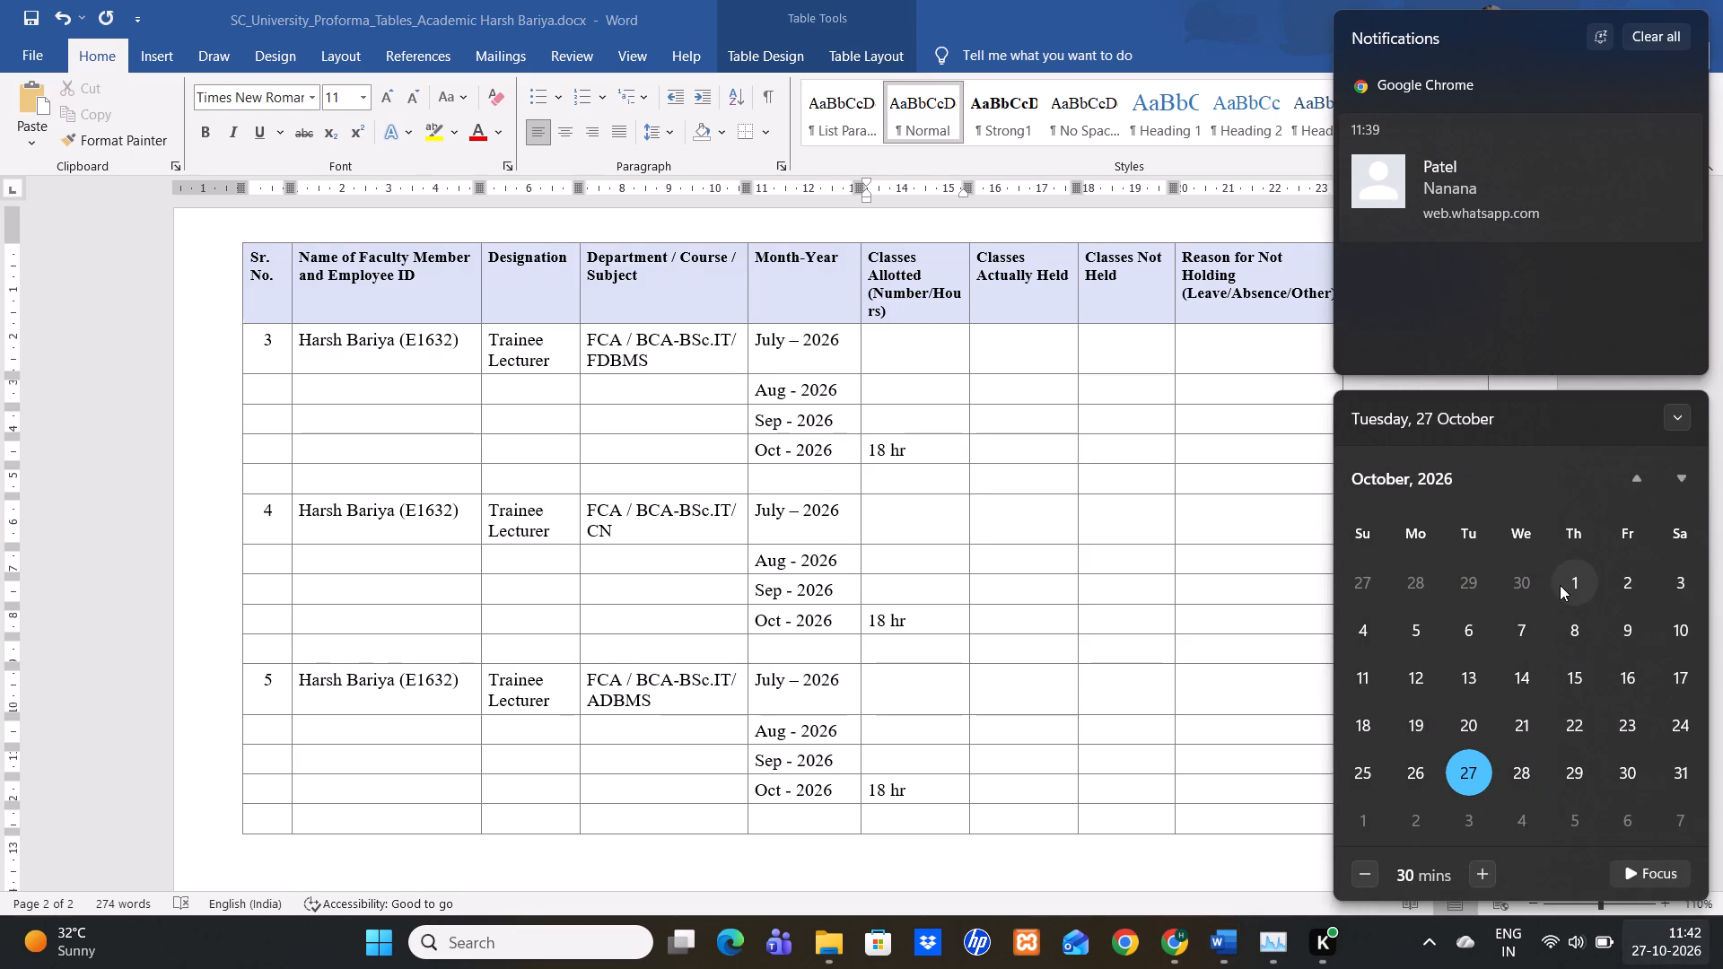
left_click(1649, 486)
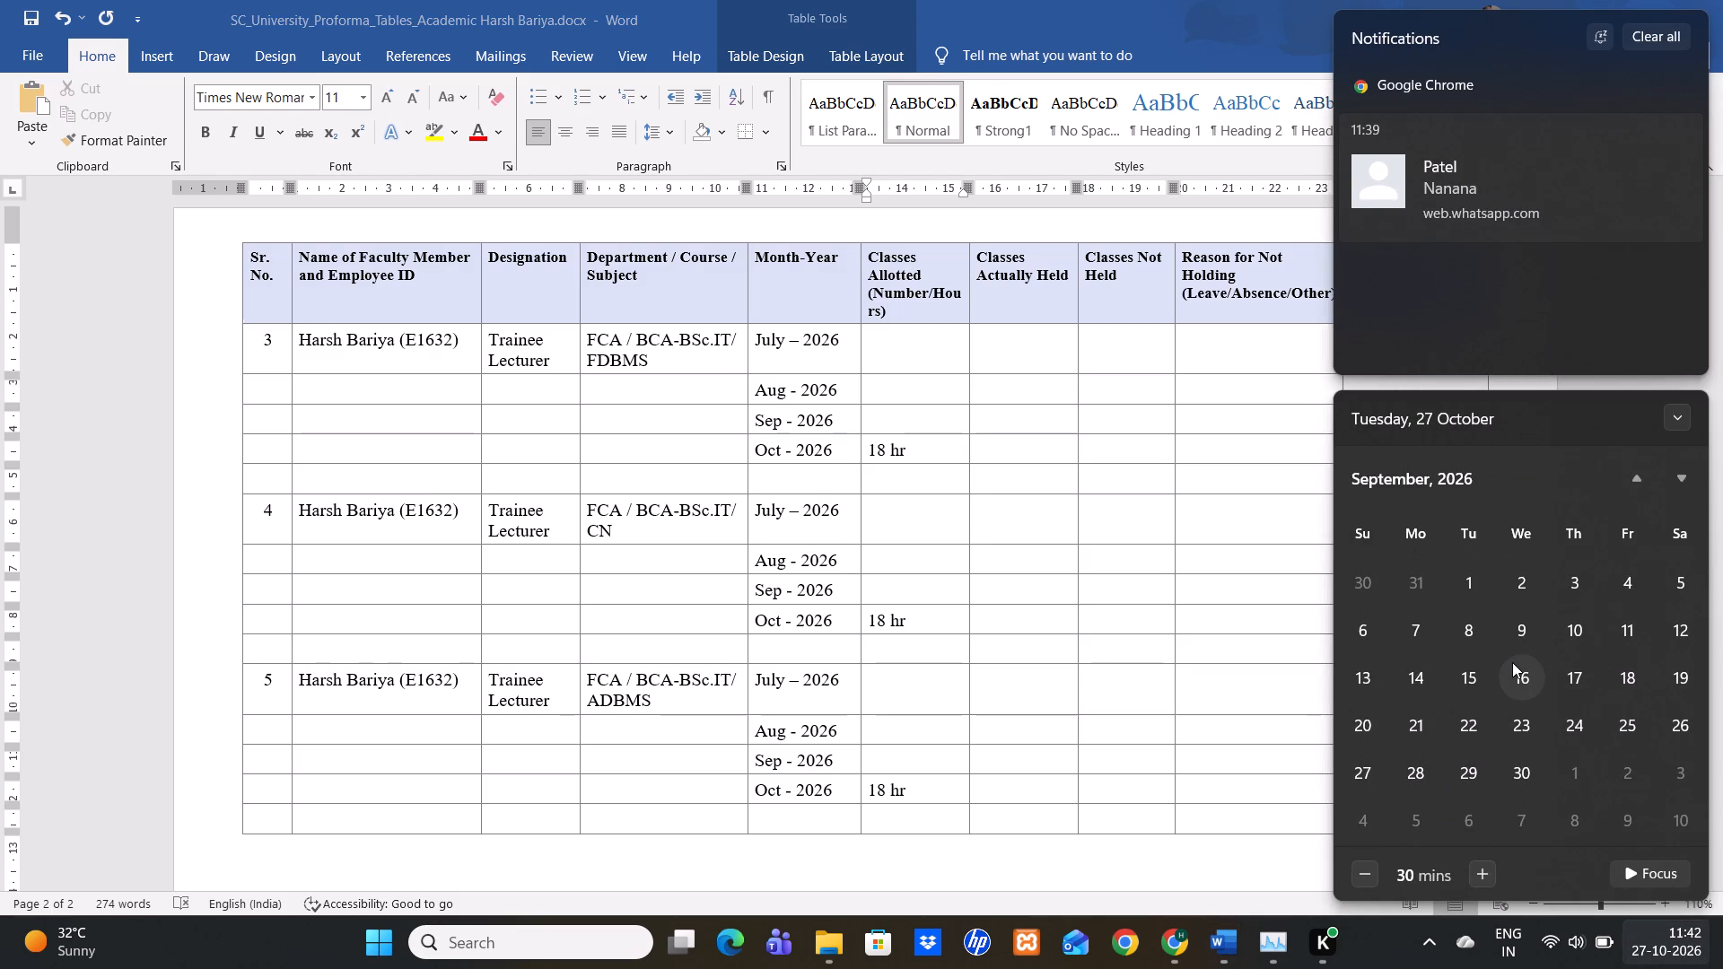
double_click(905, 757)
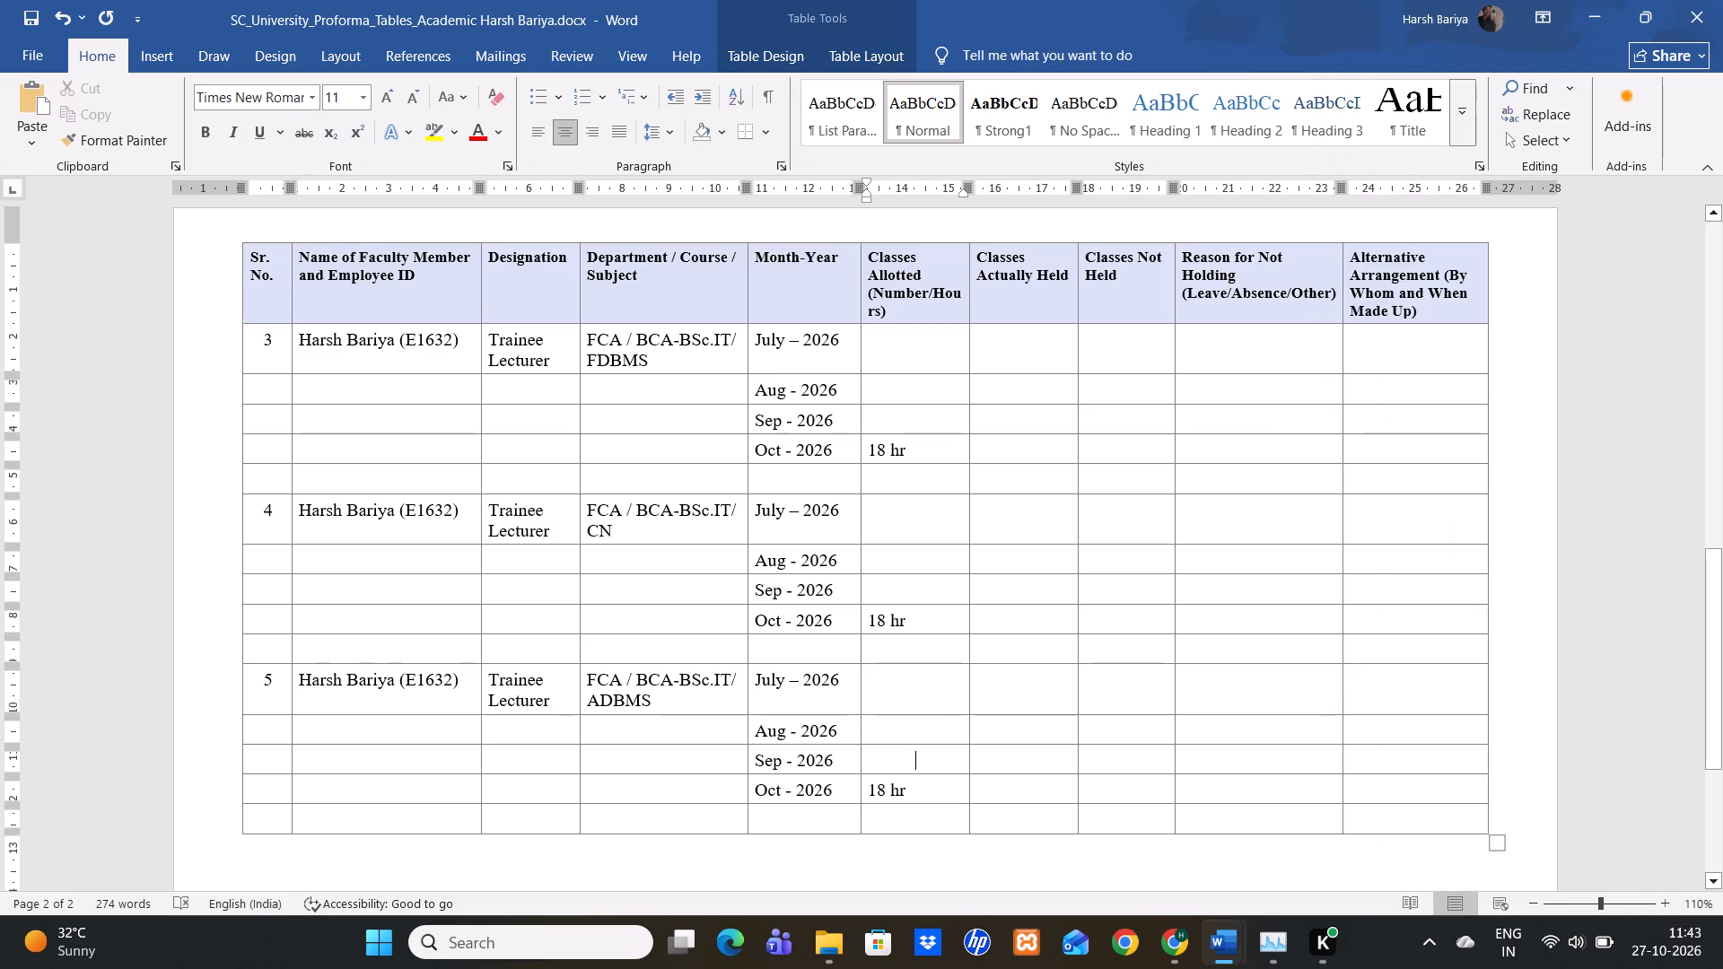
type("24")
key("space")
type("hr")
left_click(902, 759)
key("Left")
key("BackSpace")
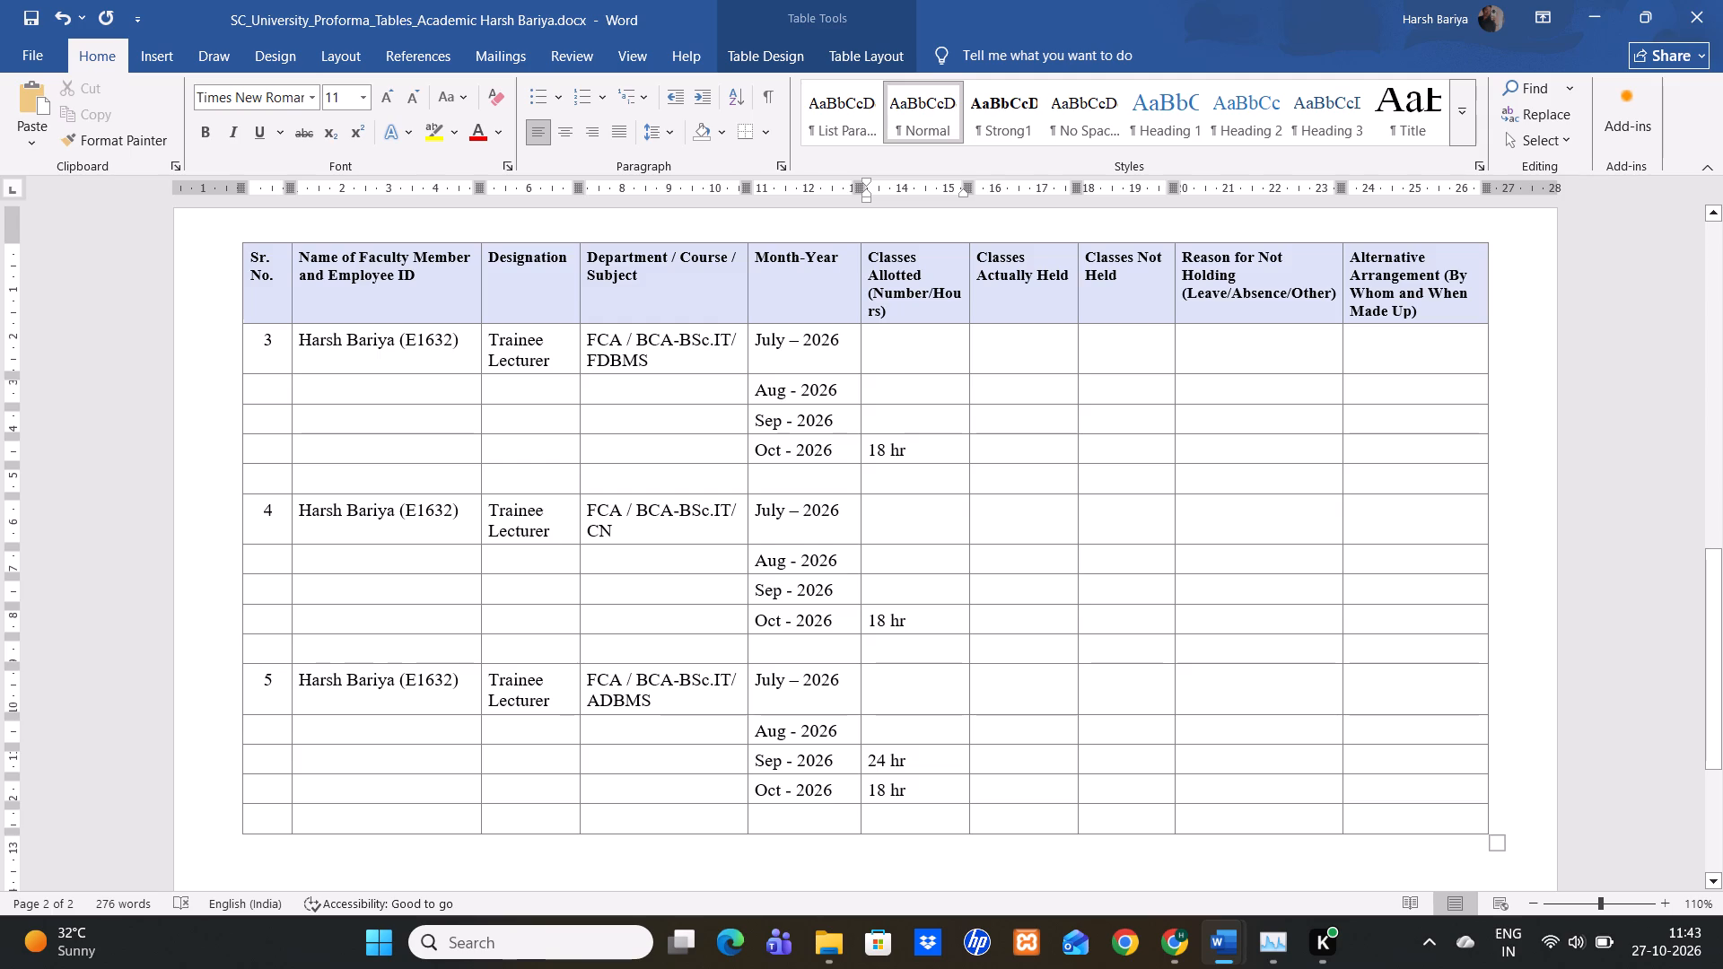
Select the 24 hr allotment in the September 2026 Classes Allotted cell for ADBMS.
left_click(874, 794)
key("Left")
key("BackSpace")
Copy ADBMS's September 2026 allotment of 24 hr into the September Classes Allotted cells for CN and FDBMS.
left_click_drag(909, 763, 870, 764)
key("ctrl+c")
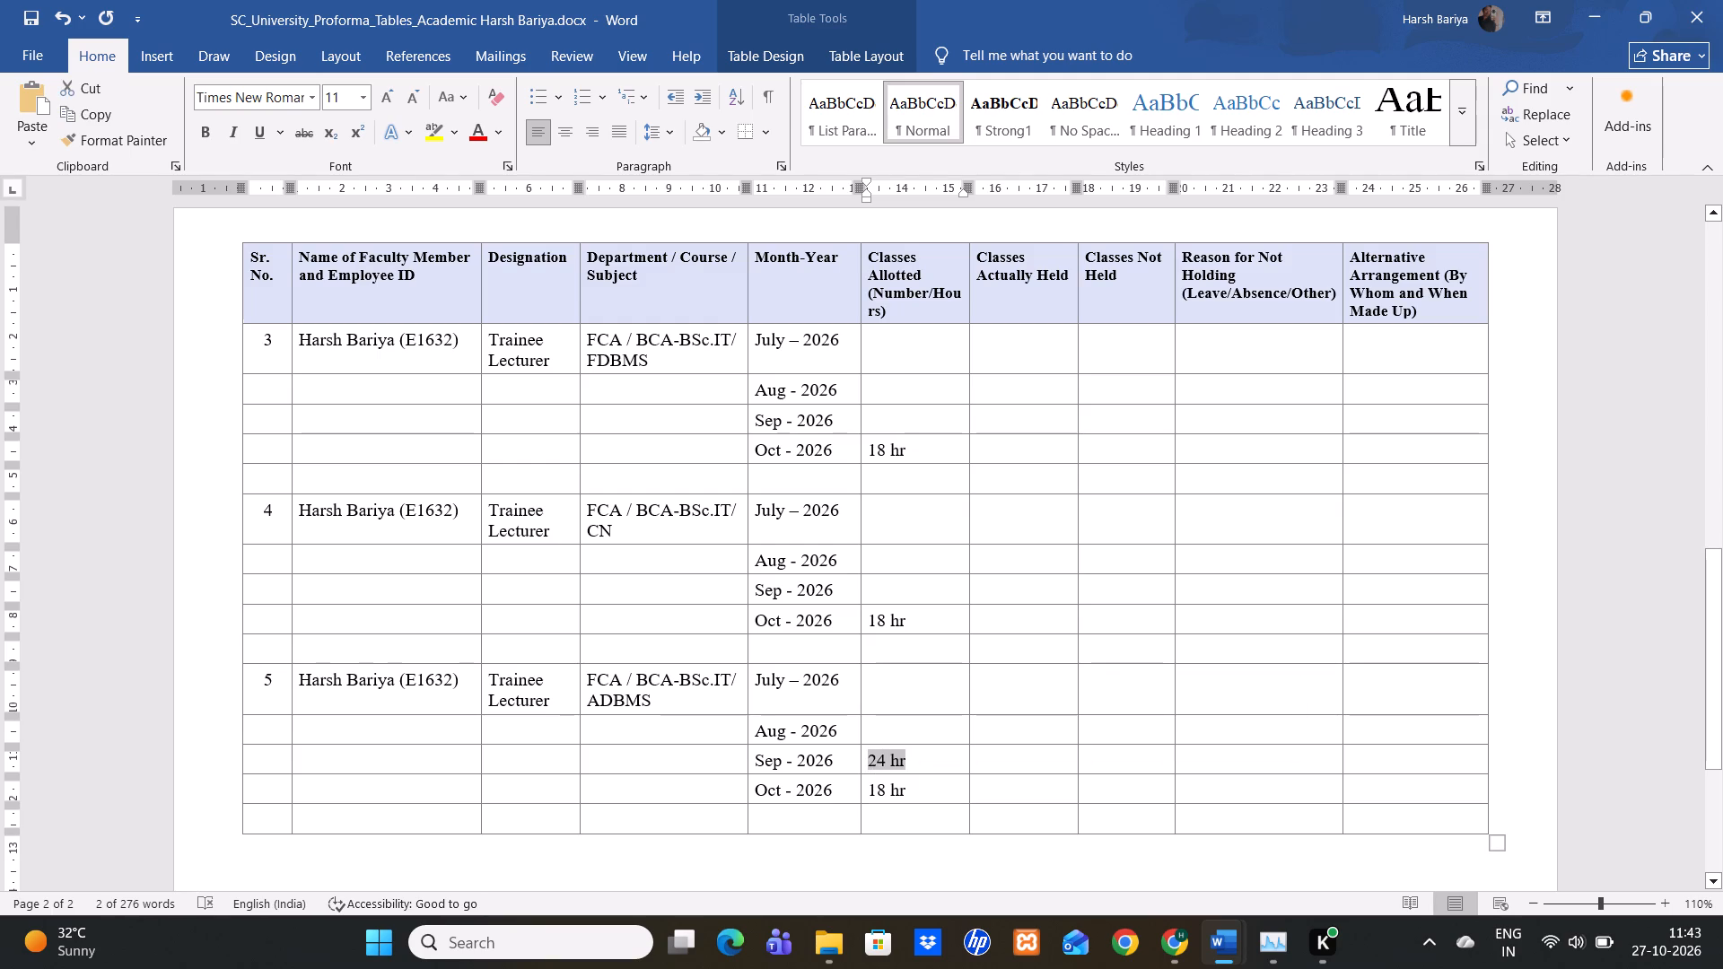
left_click(887, 598)
key("ctrl+v")
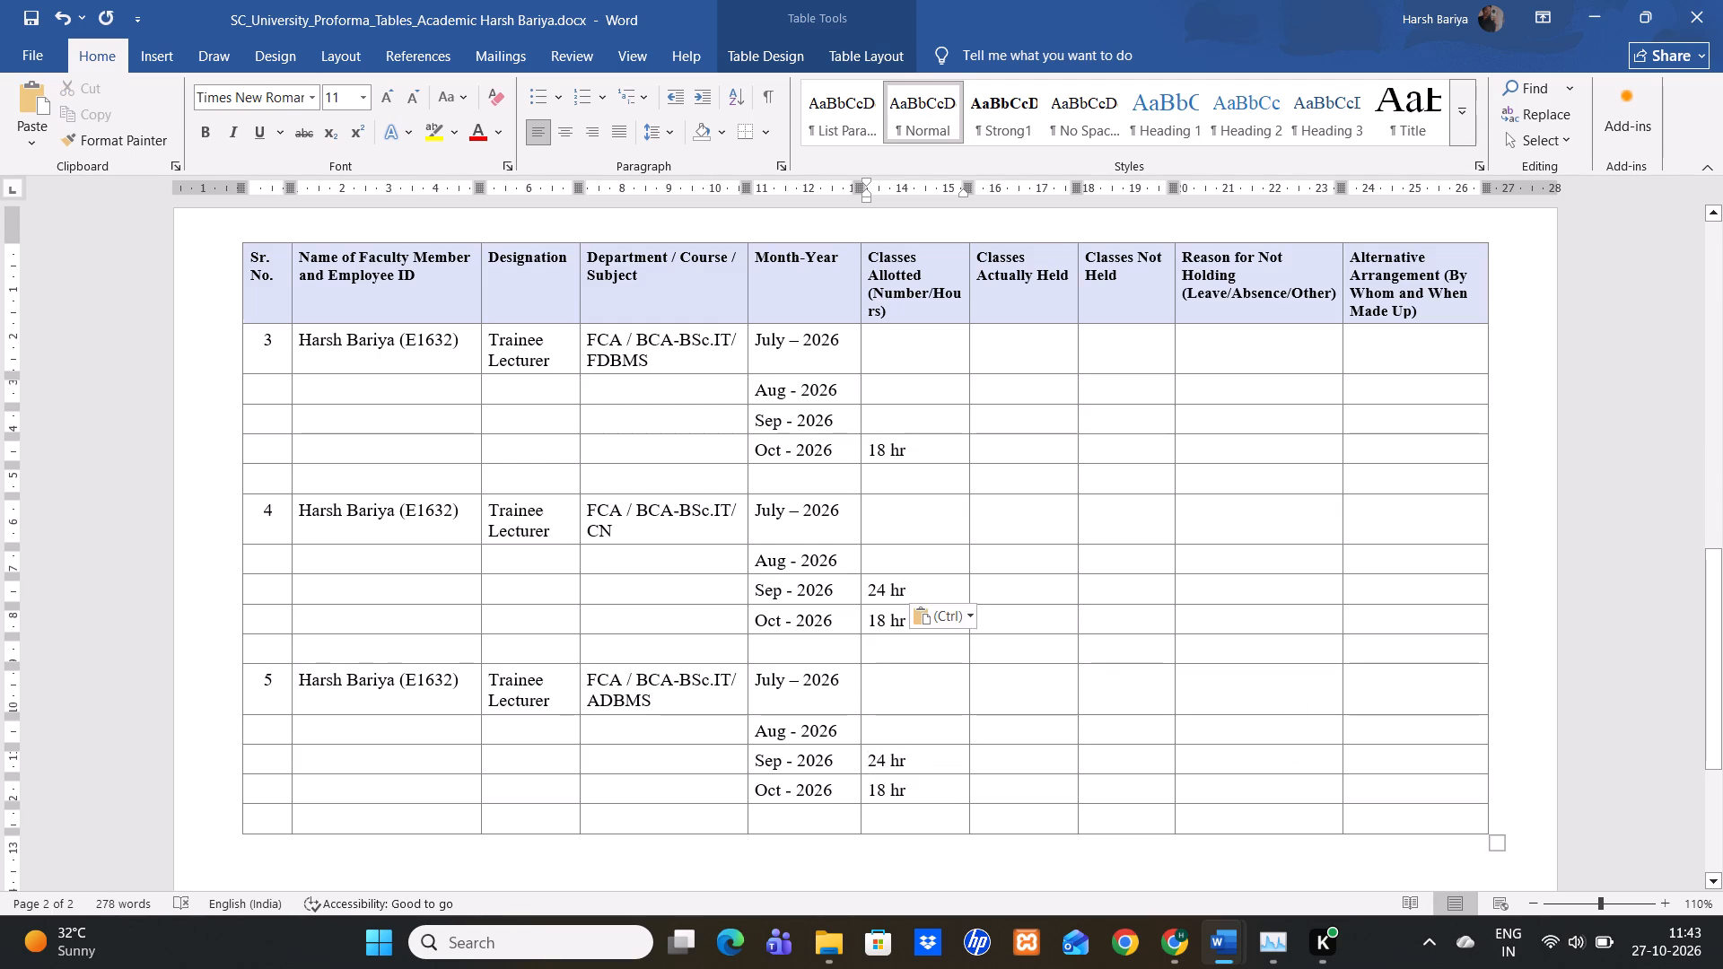
left_click(889, 419)
key("ctrl+v")
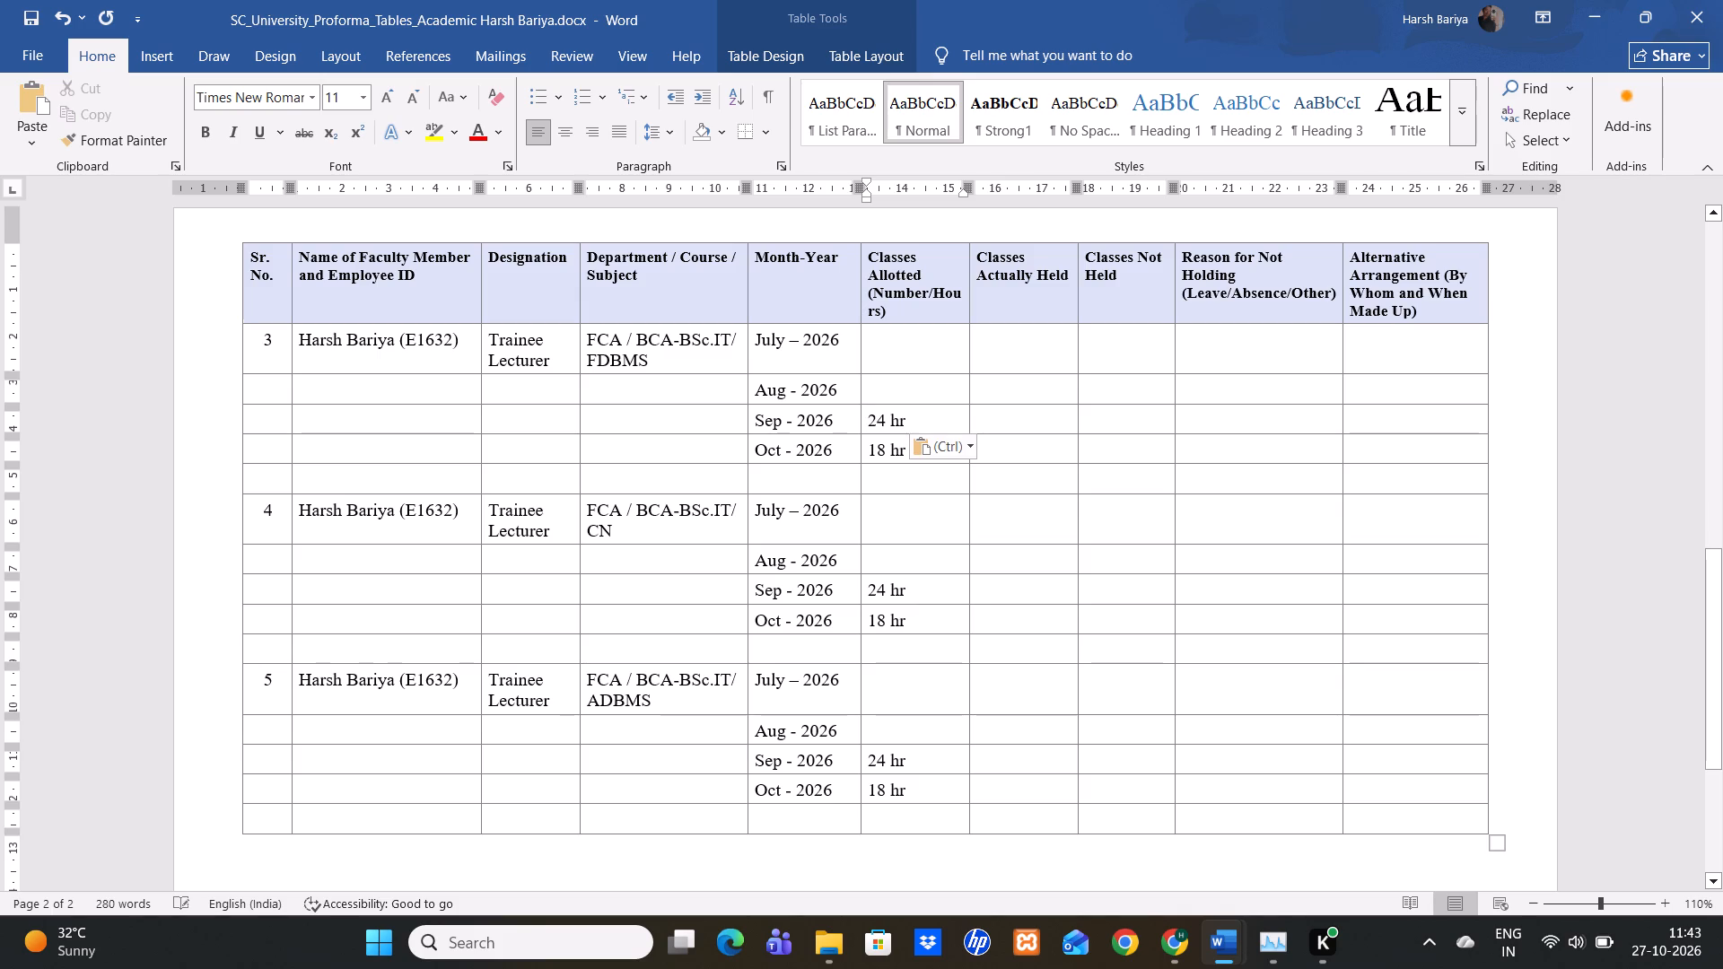
Open the system calendar and go back to August 2026 to examine that month's days.
left_click(1678, 942)
left_click(1629, 488)
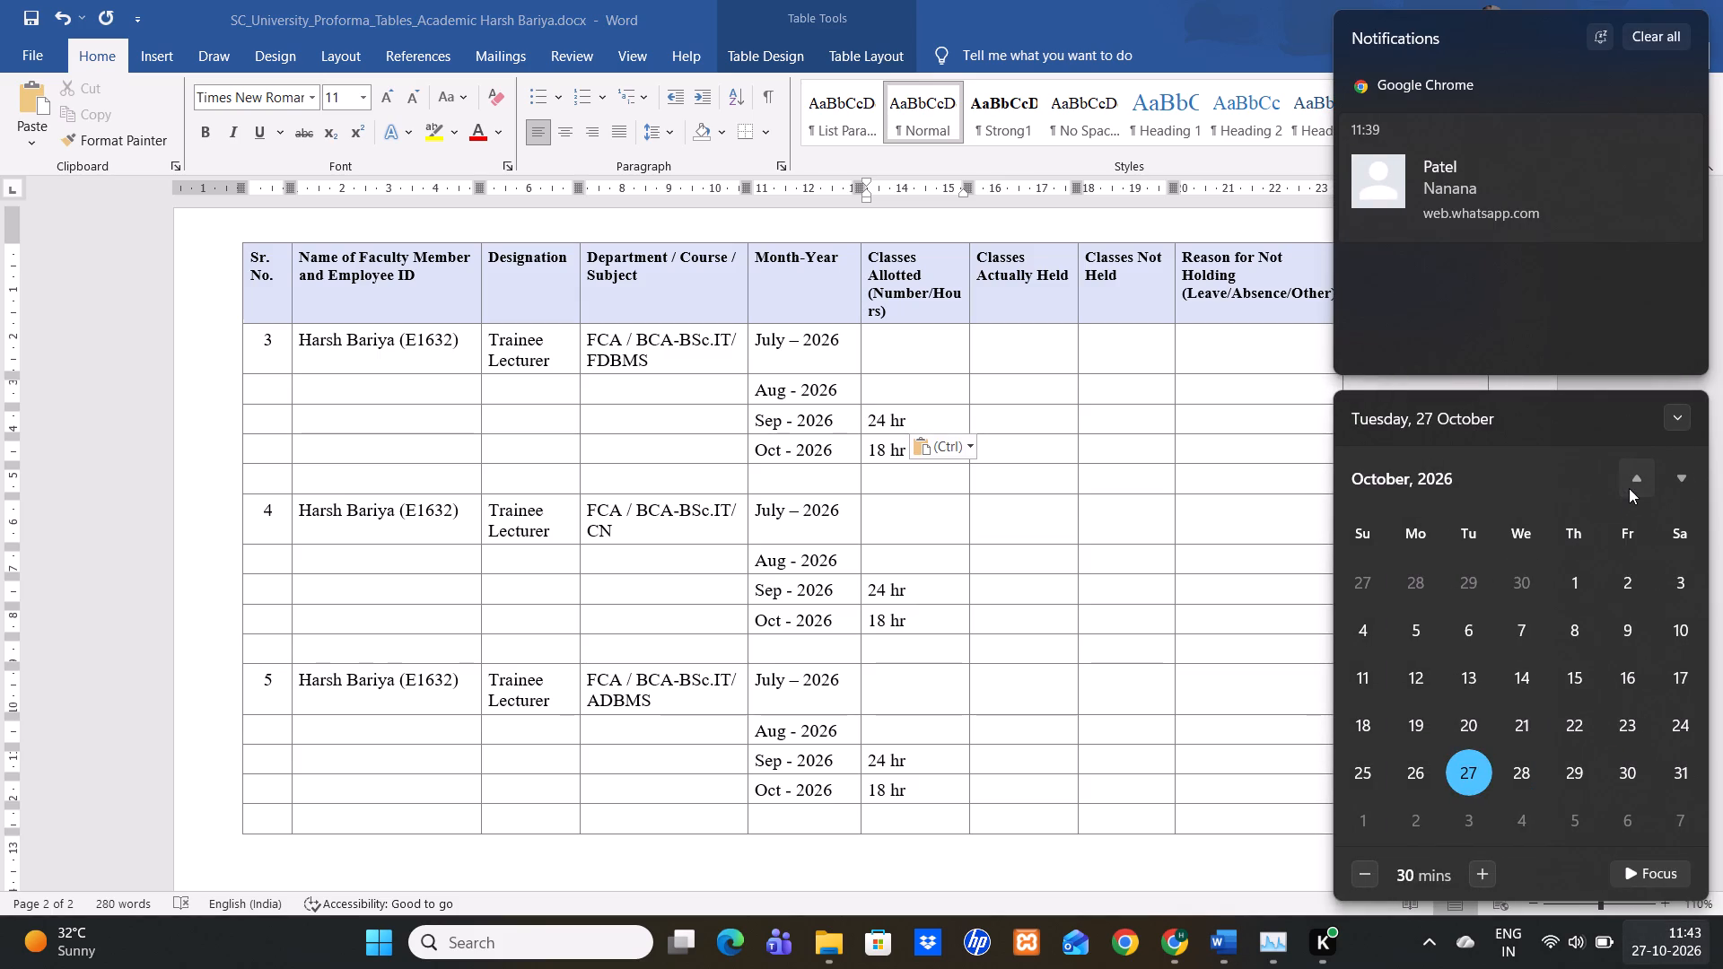
left_click(1629, 488)
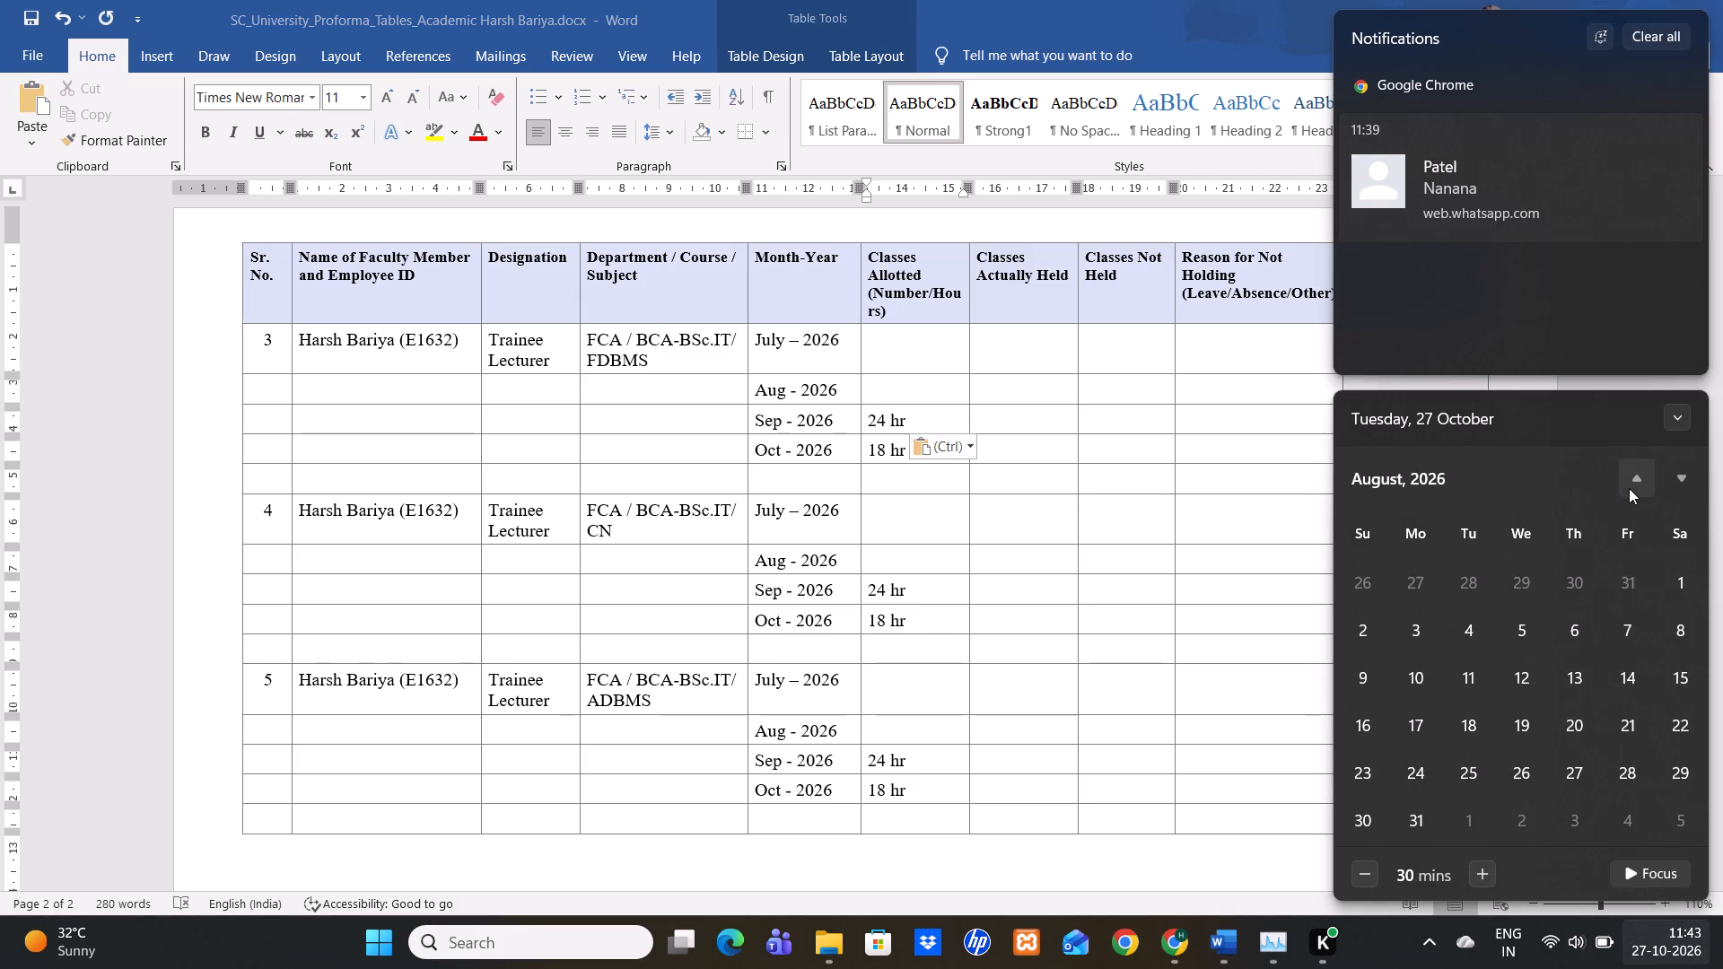
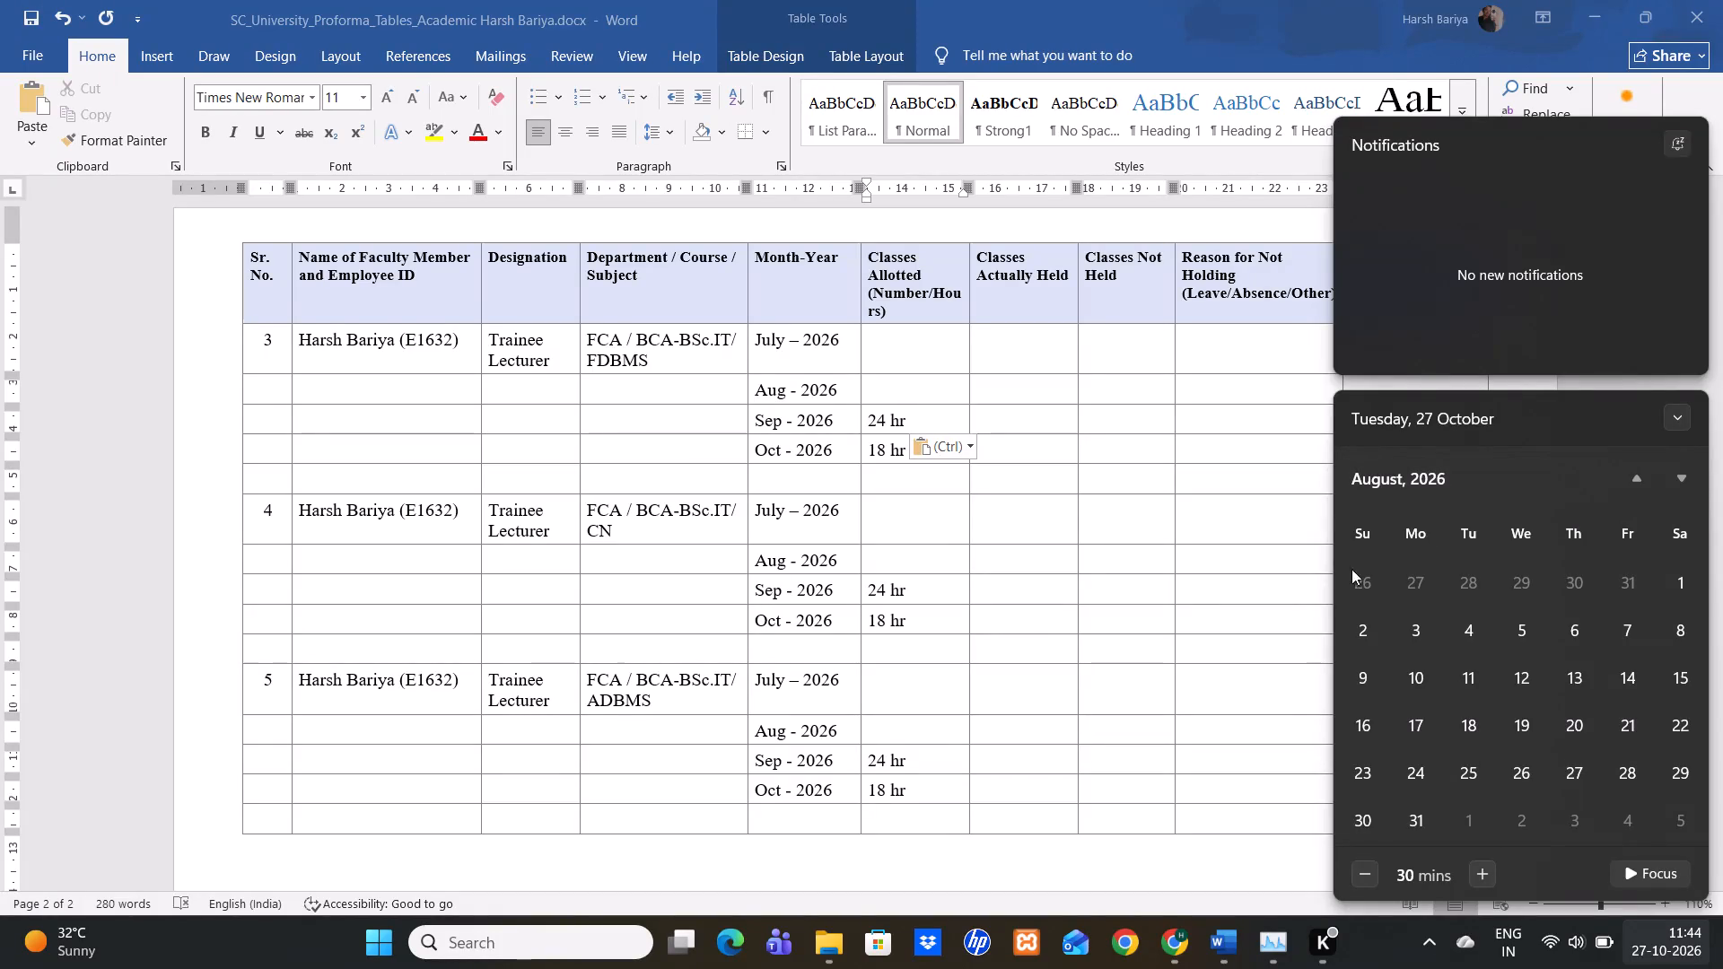
Enter ADBMS's Classes Allotted values: 22 hr for August 2026 and 23hr for July 2026.
scroll(982, 630, "down", 1)
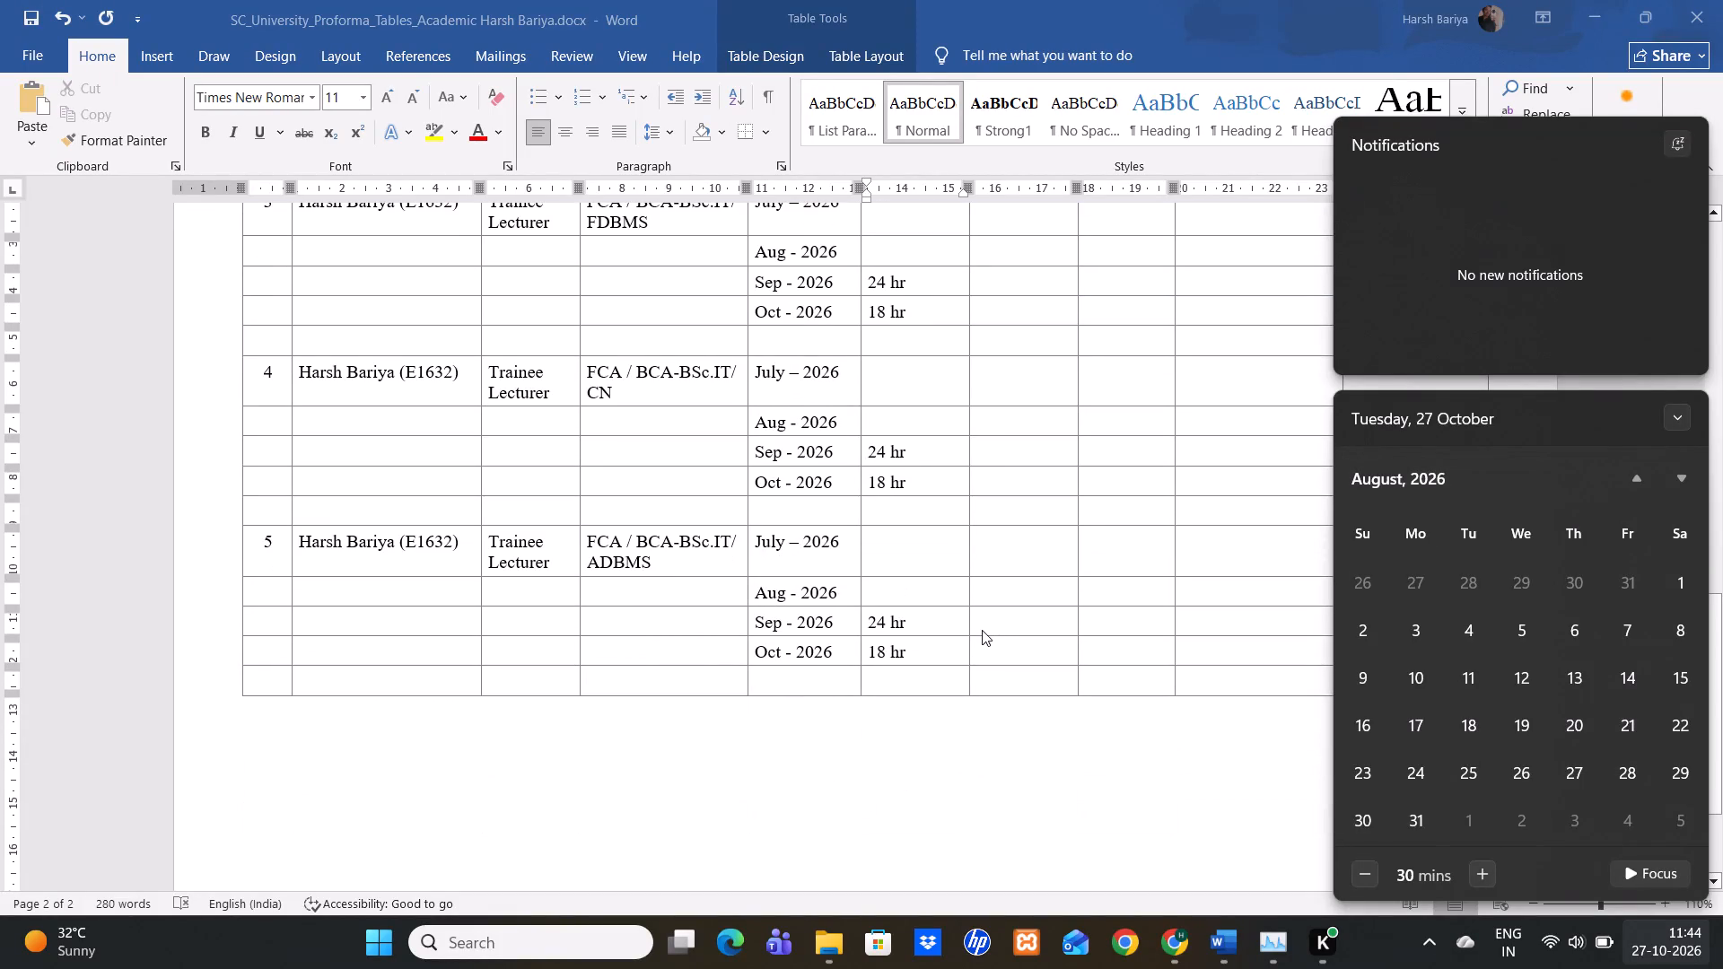
left_click(890, 577)
left_click(890, 588)
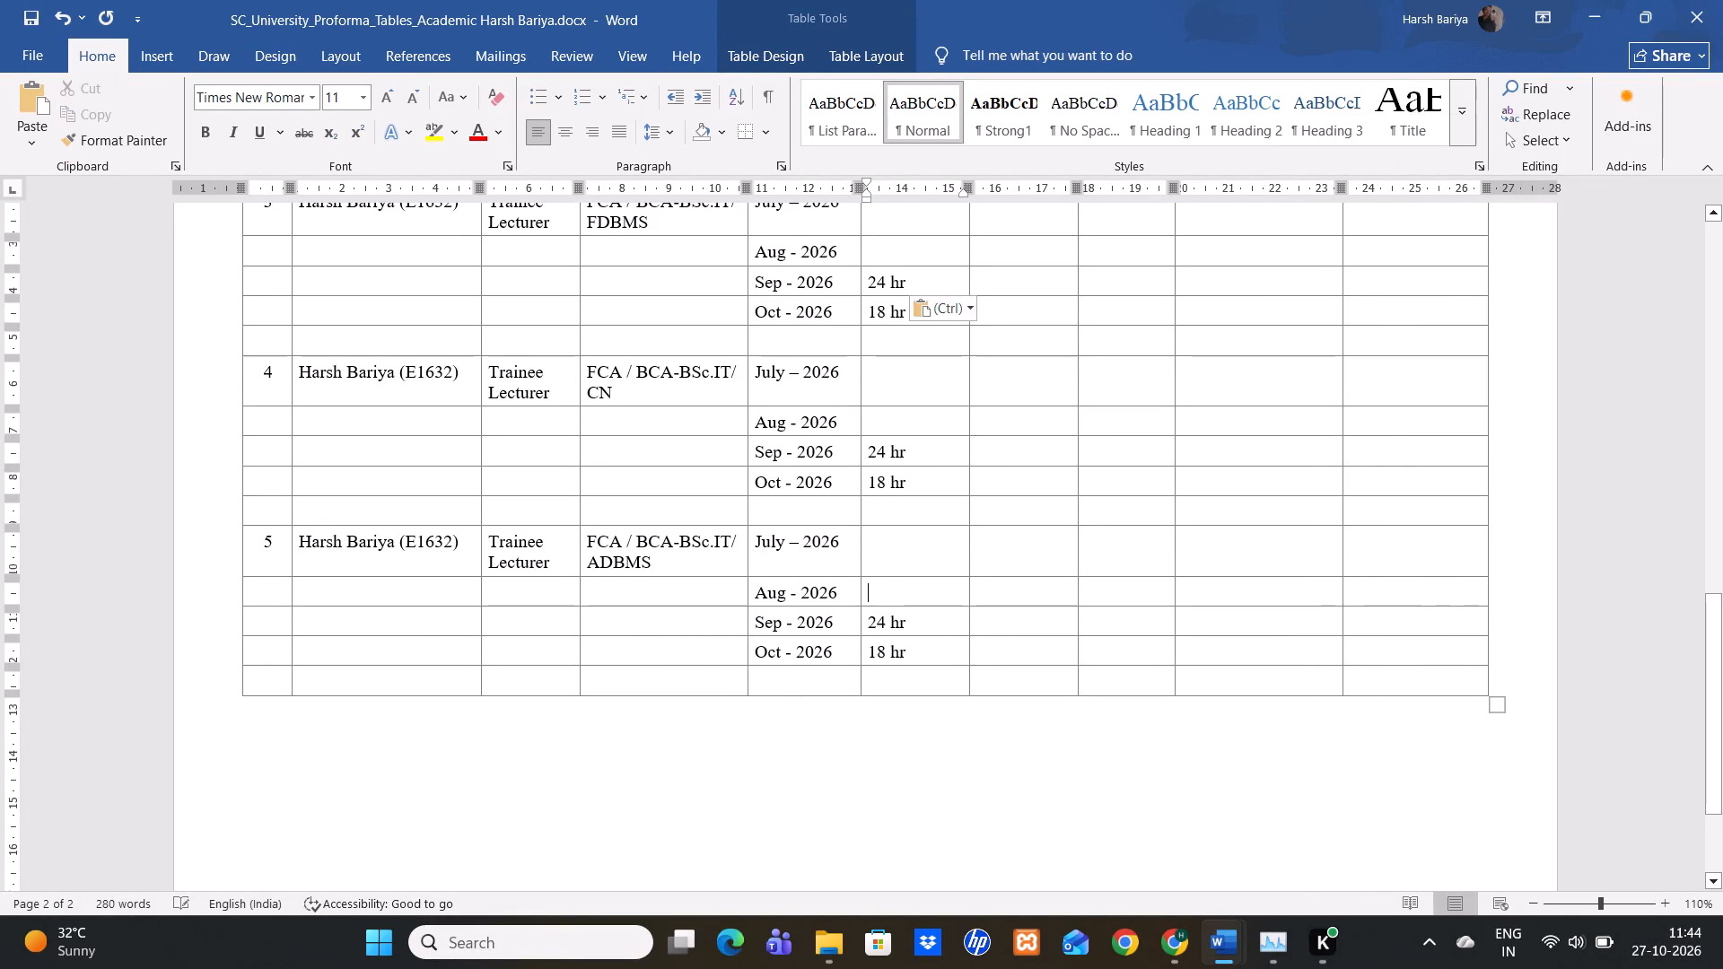
scroll(890, 588, "up", 1)
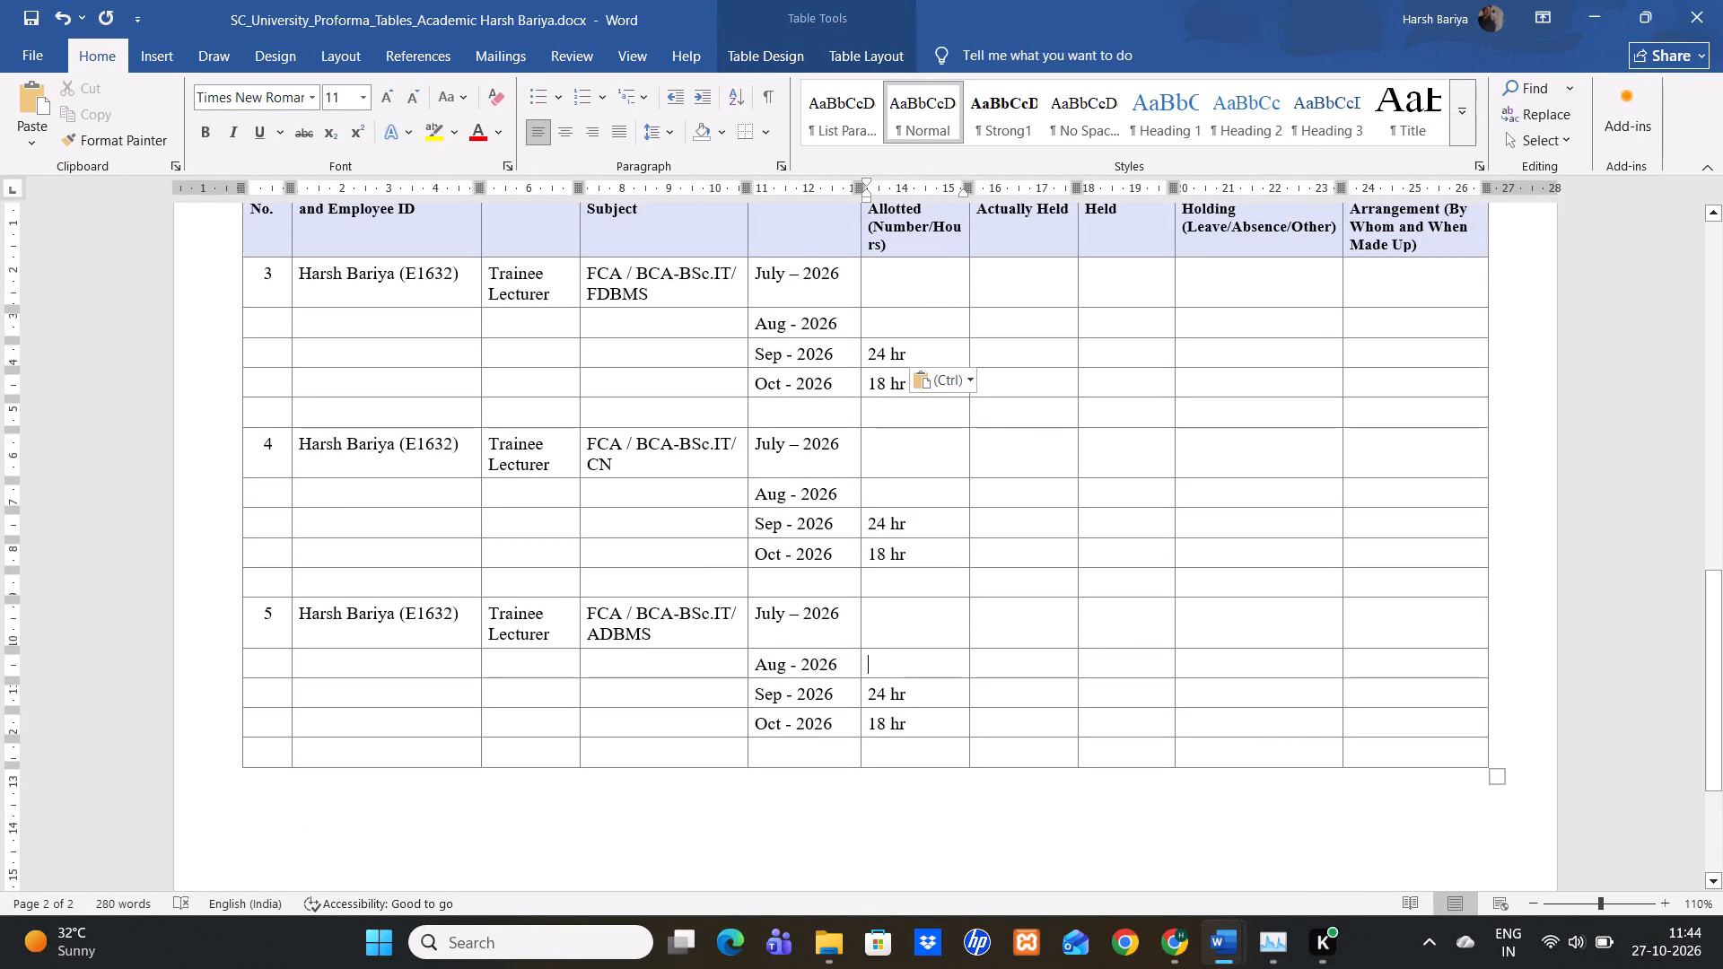
type("22")
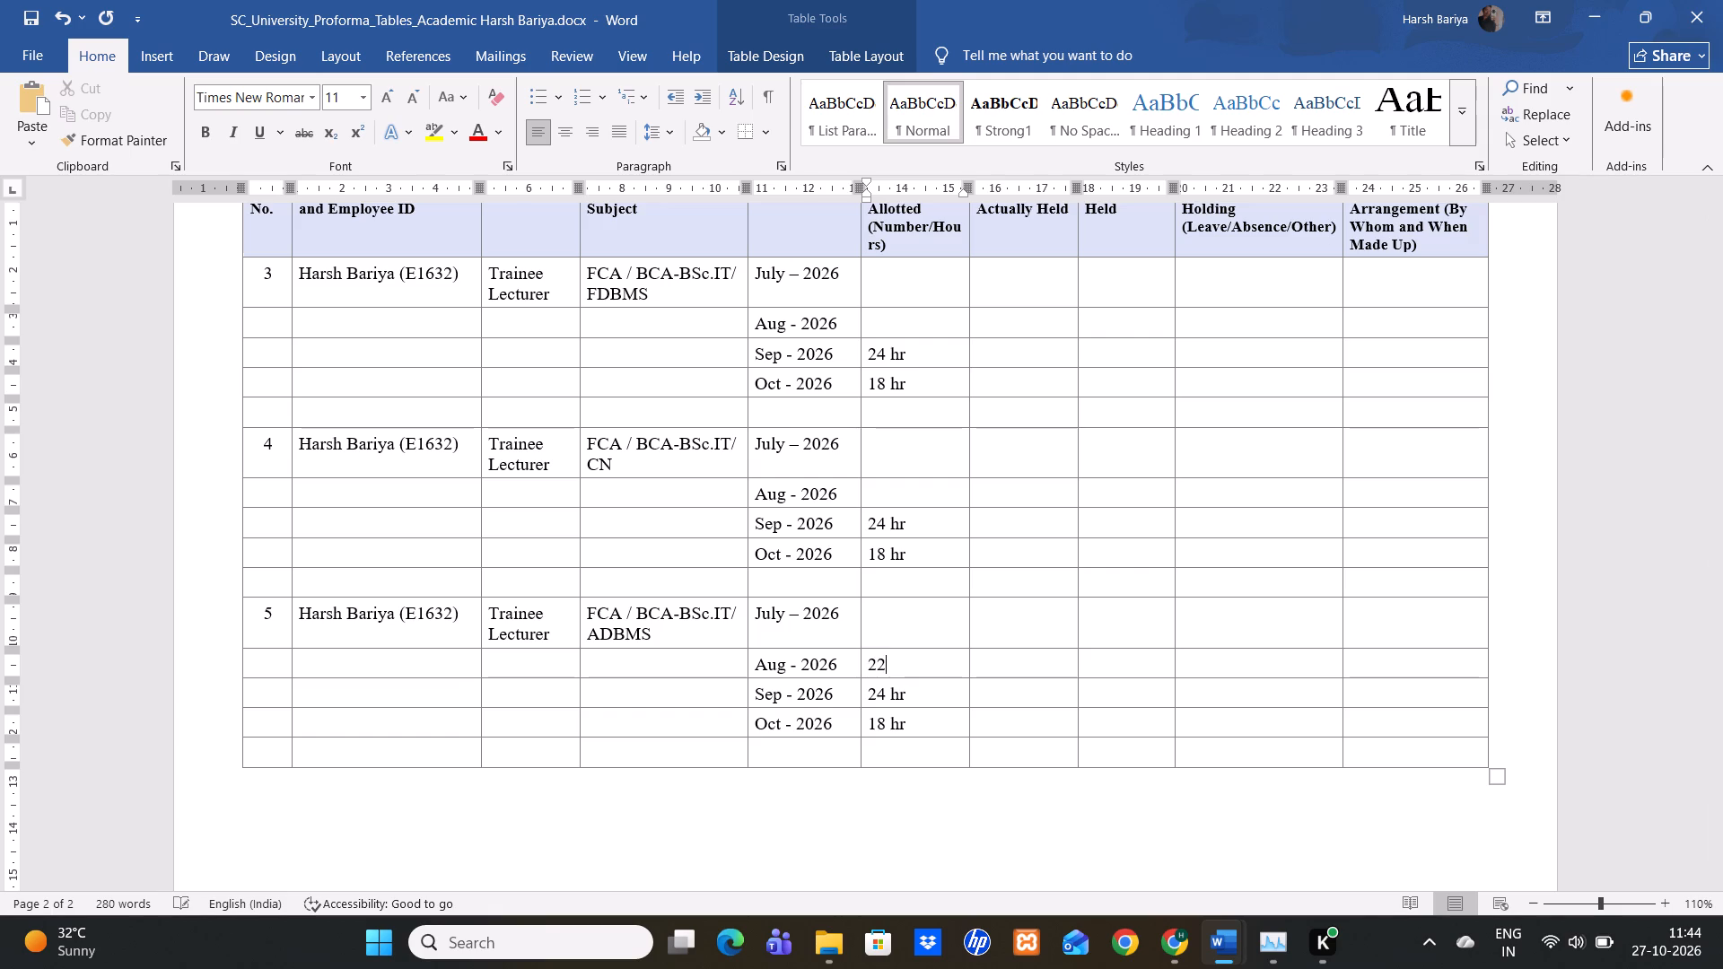
key("space")
type("hr")
scroll(905, 592, "up", 1)
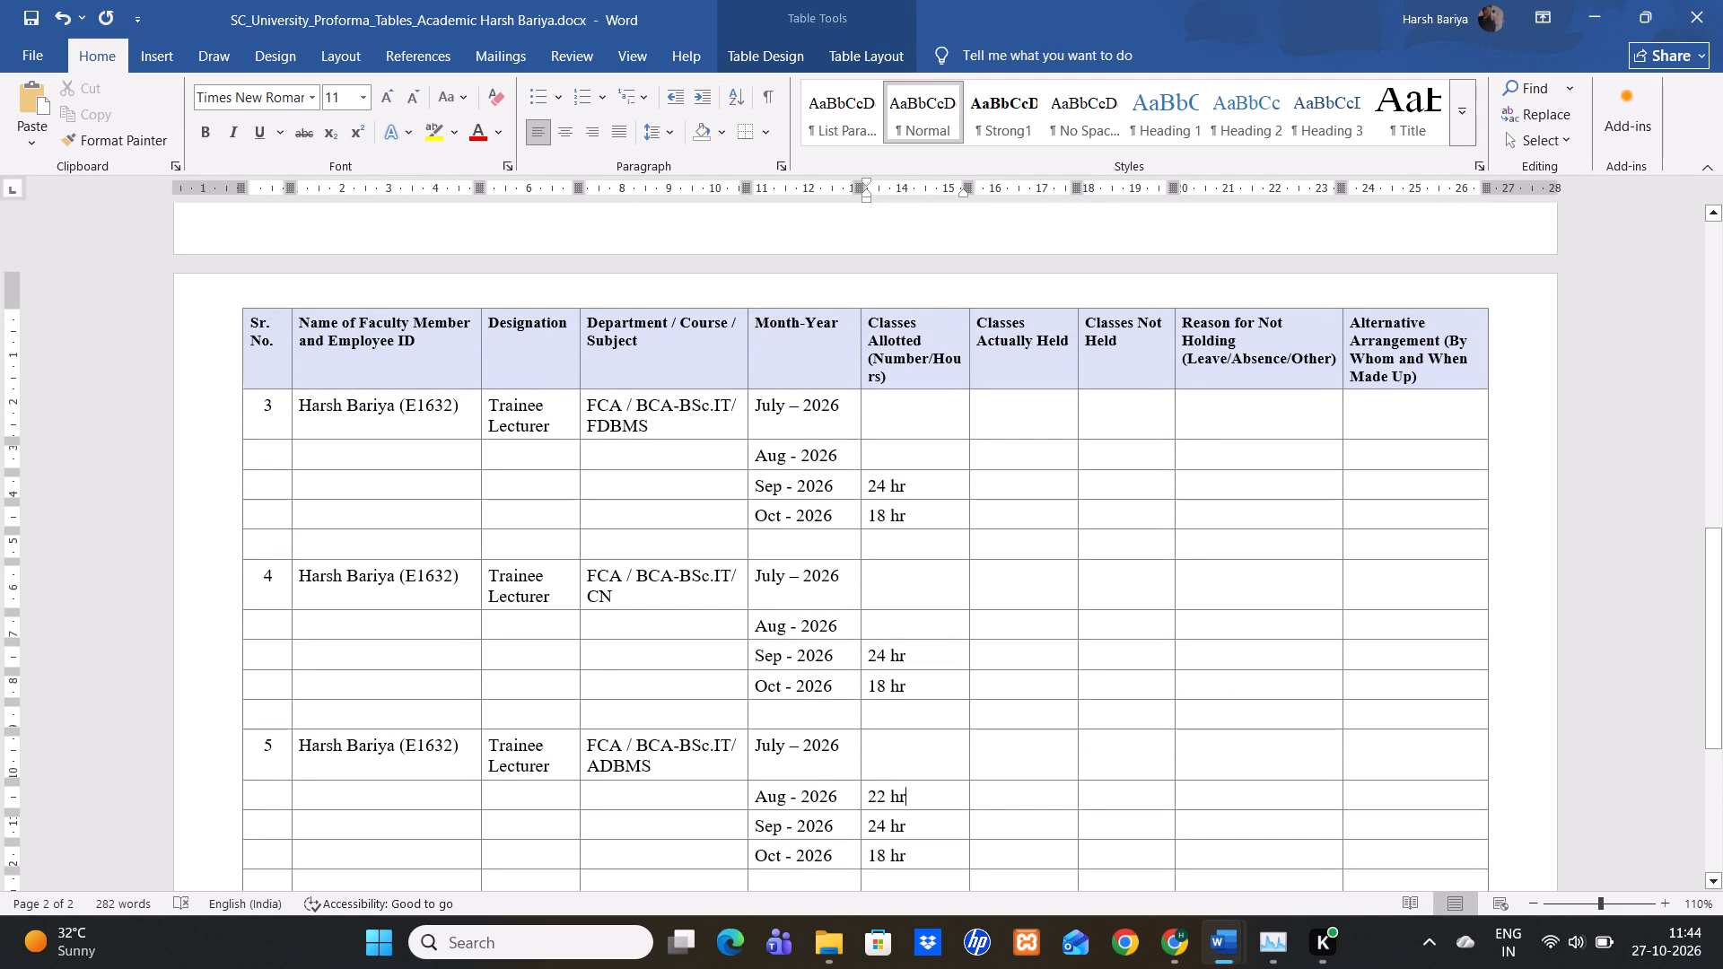
left_click(895, 735)
type("23hr")
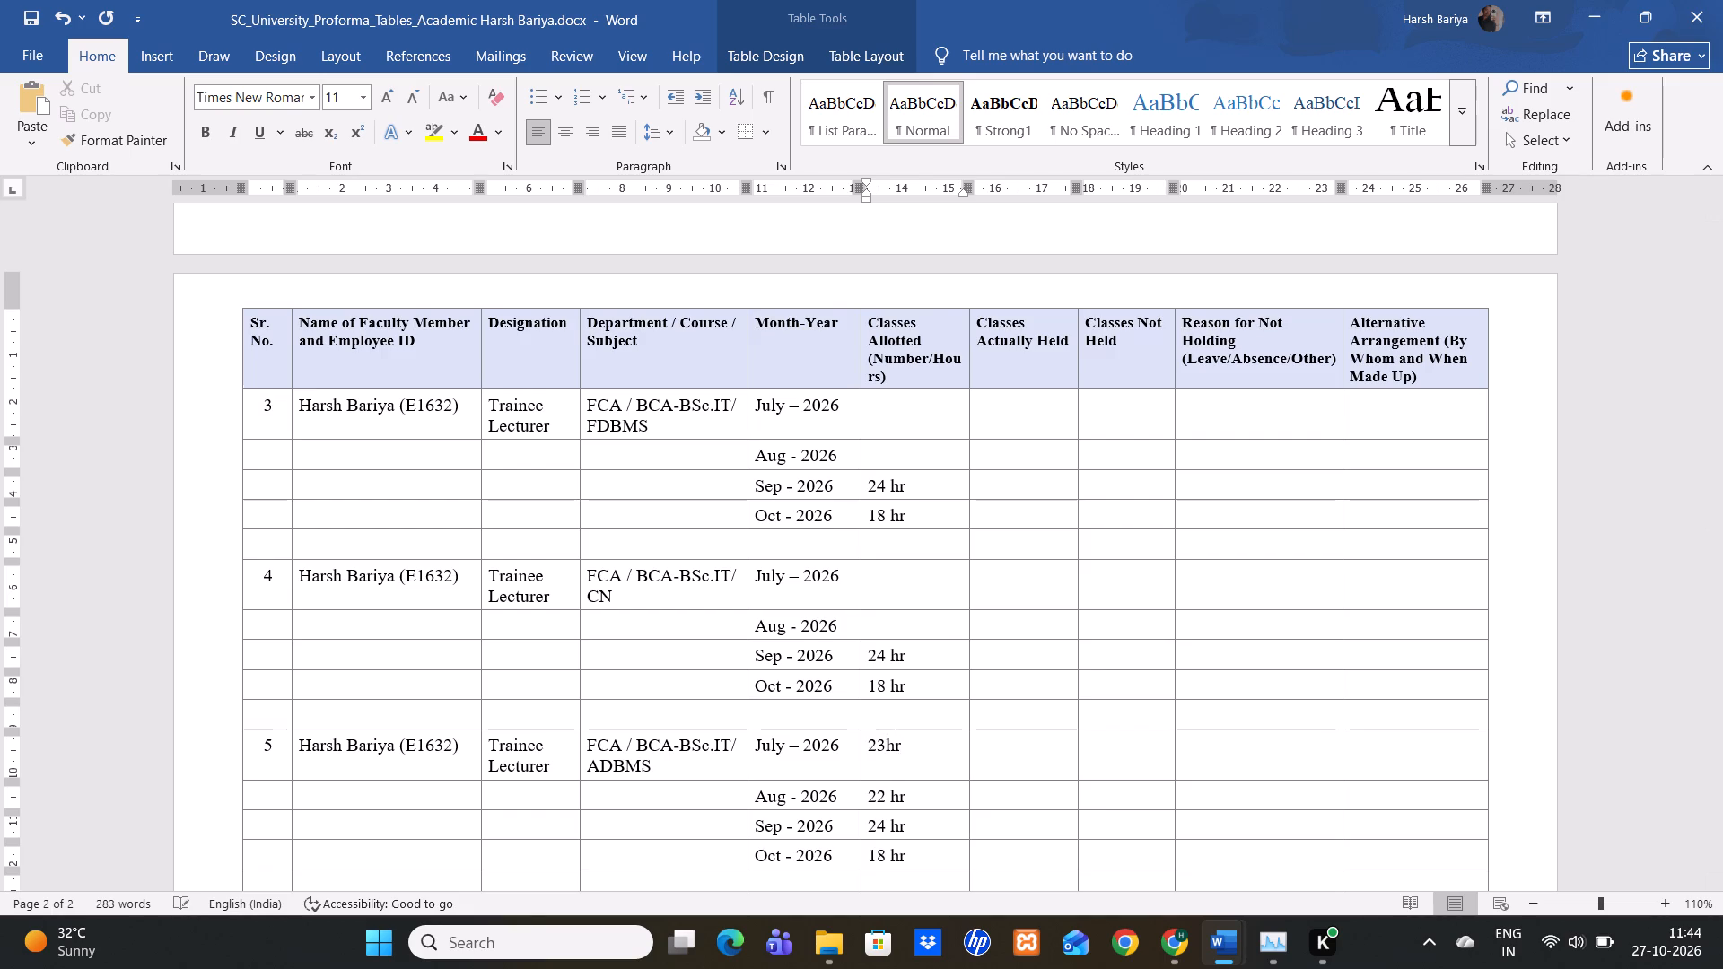
Enter CN's Classes Allotted values: 22 hr for August 2026 and 23 hr for July 2026.
left_click(1068, 623)
left_click(916, 622)
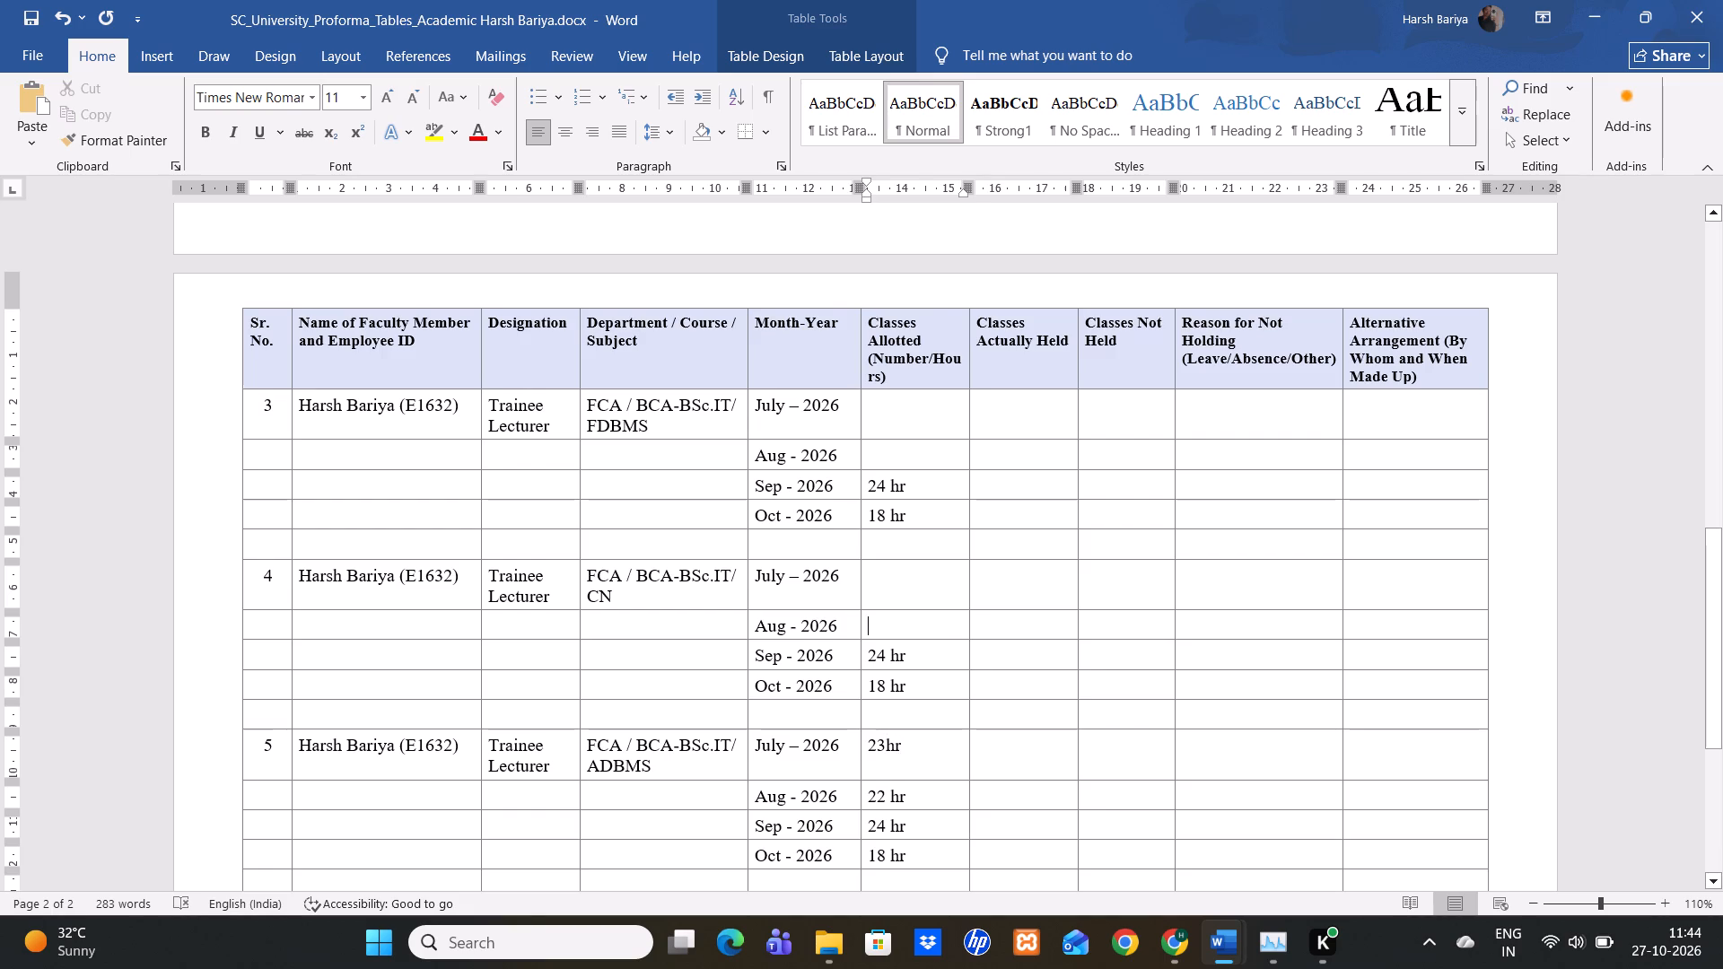
type("22 hr")
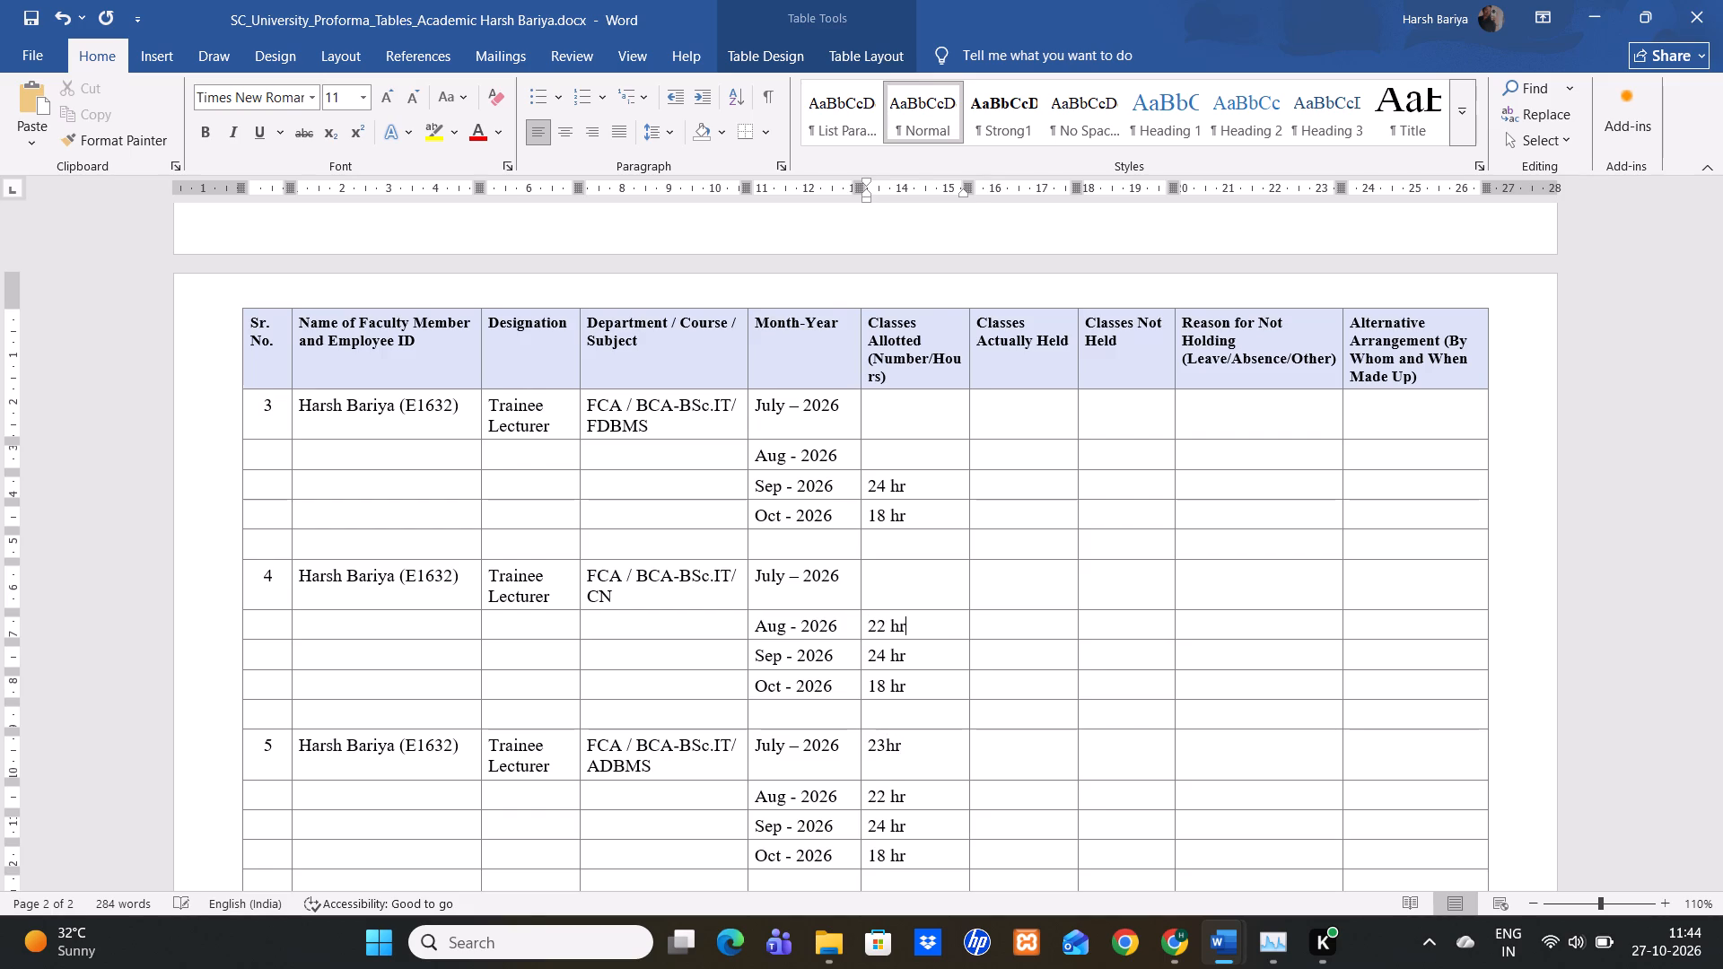
left_click(896, 590)
type("23 hr")
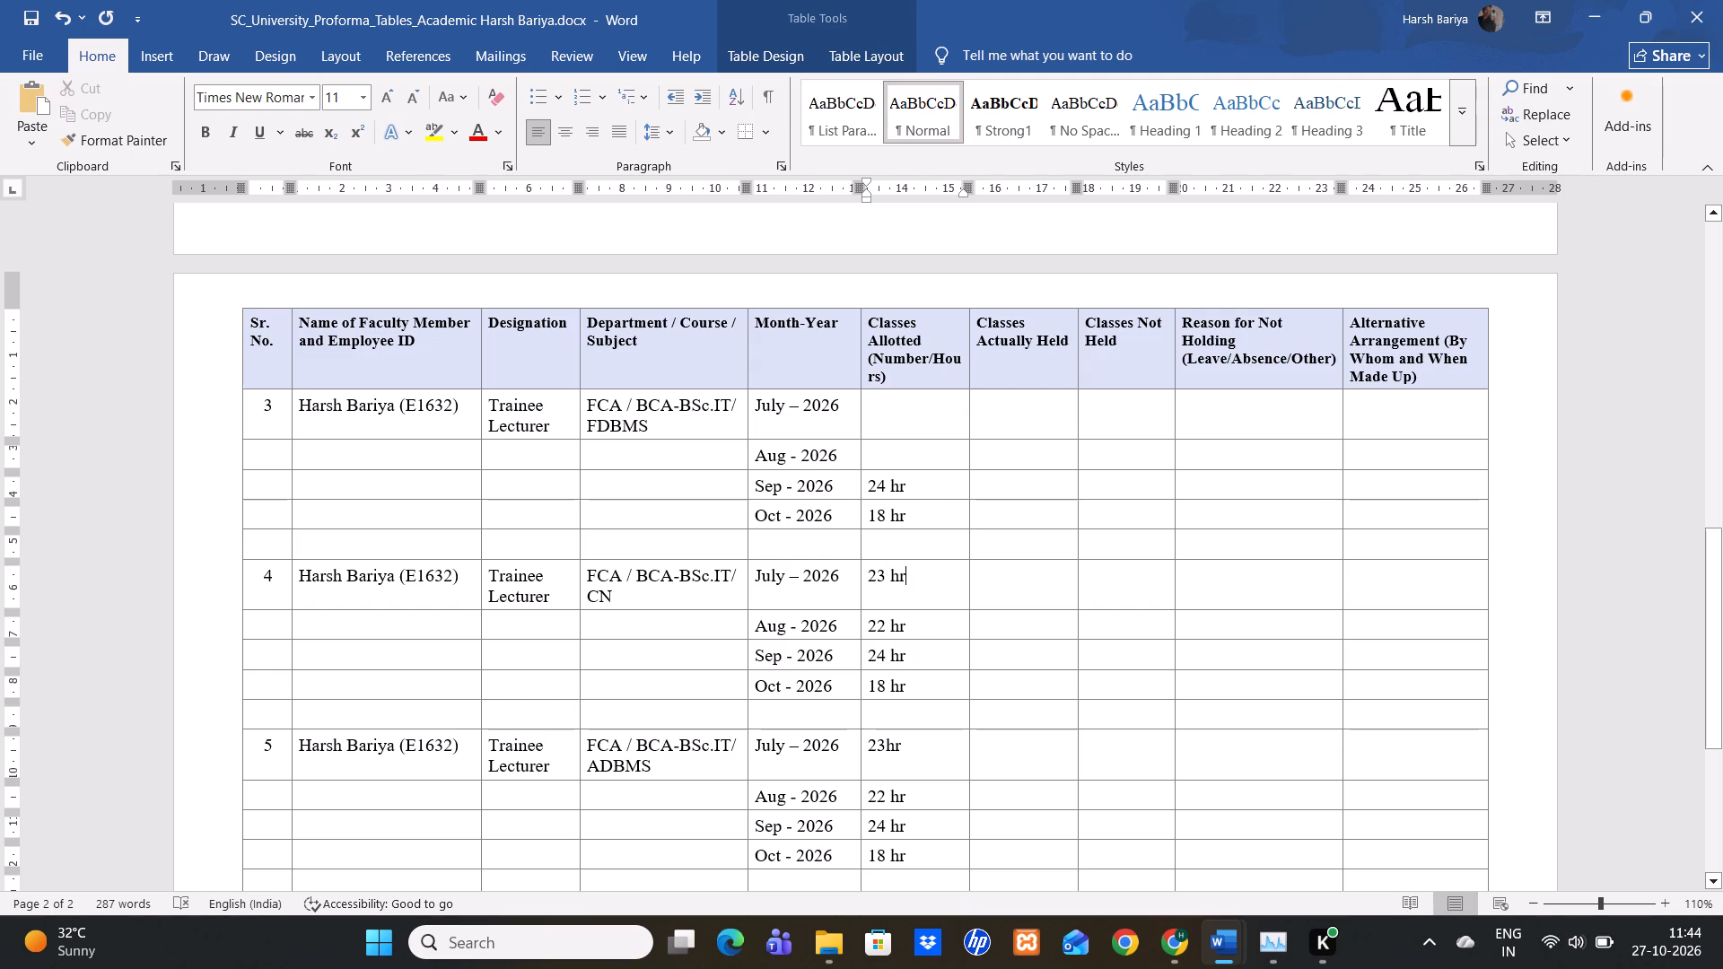
Enter FDBMS's Classes Allotted values: 22 hr for August 2026 and 23 hr for July 2026.
left_click(910, 454)
type("22")
key("space")
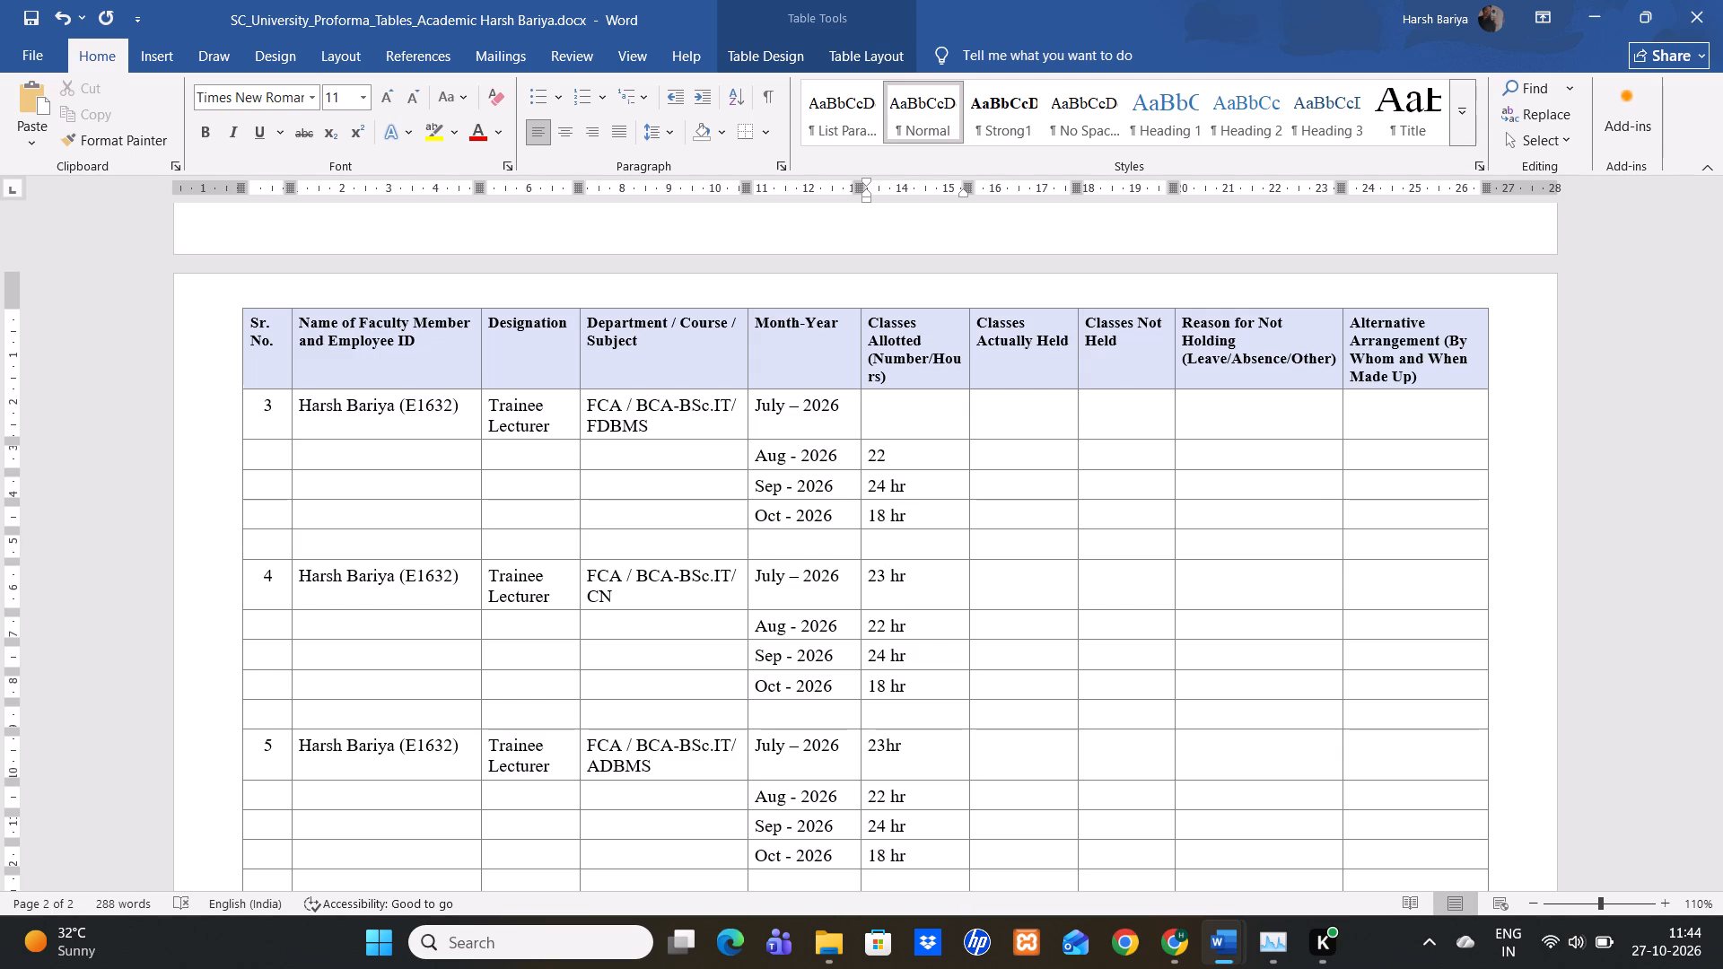
type("hr")
left_click(897, 406)
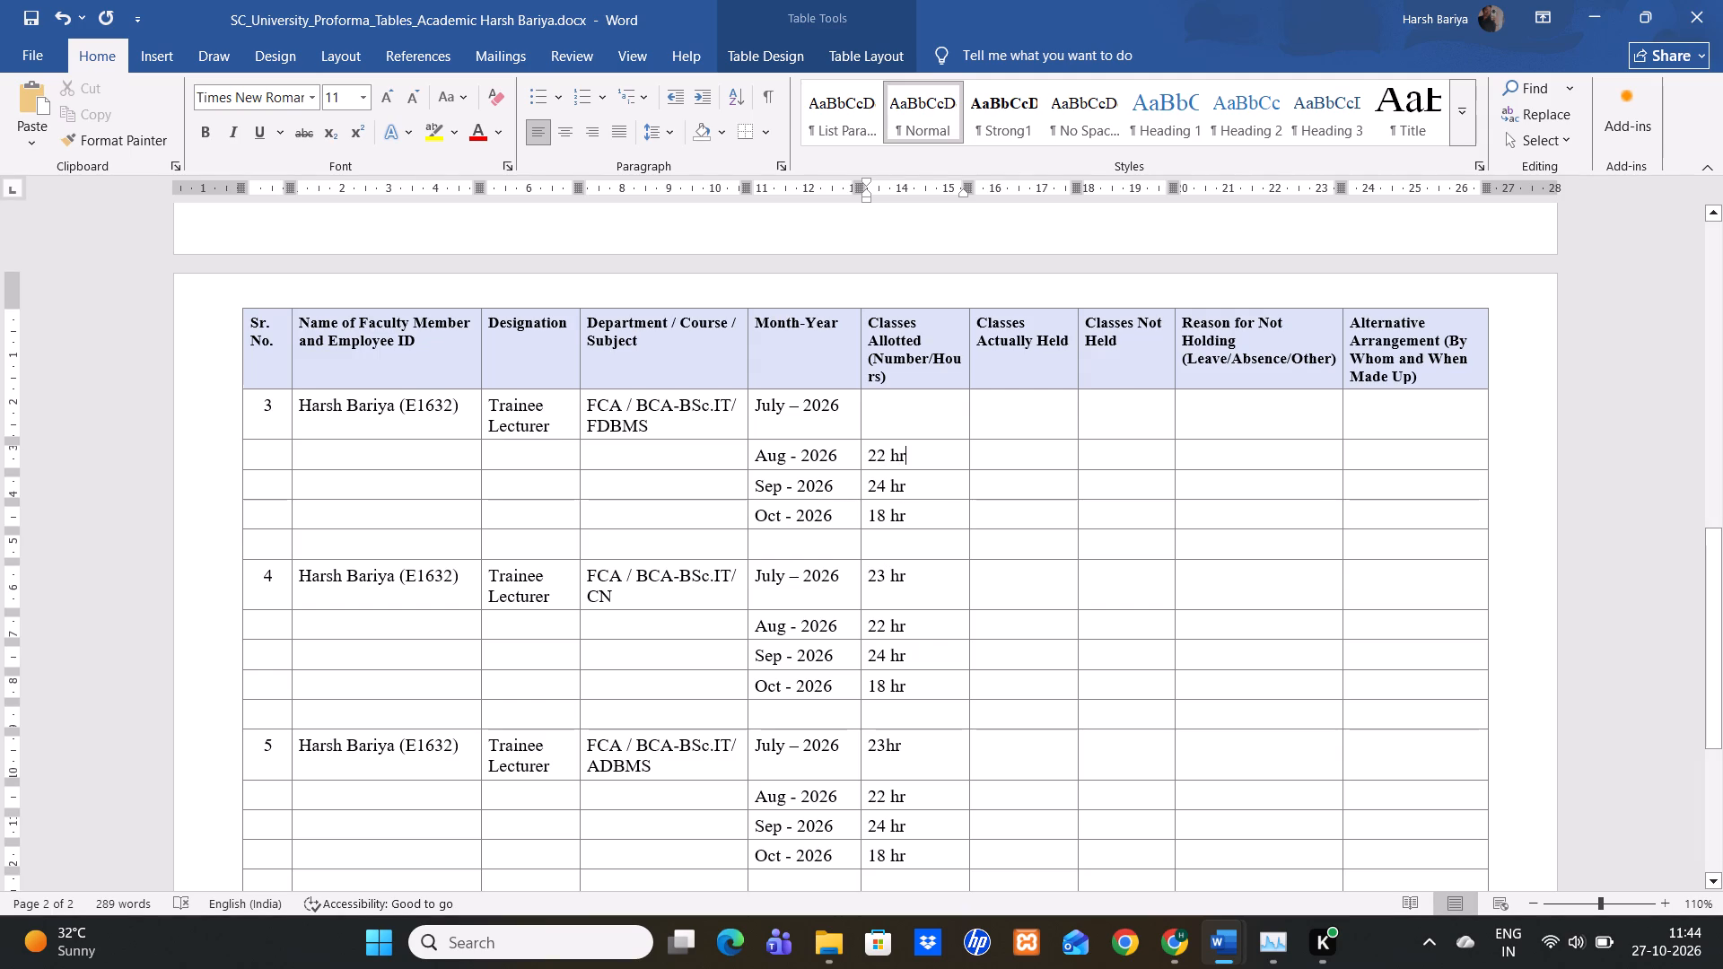
type("23 hr")
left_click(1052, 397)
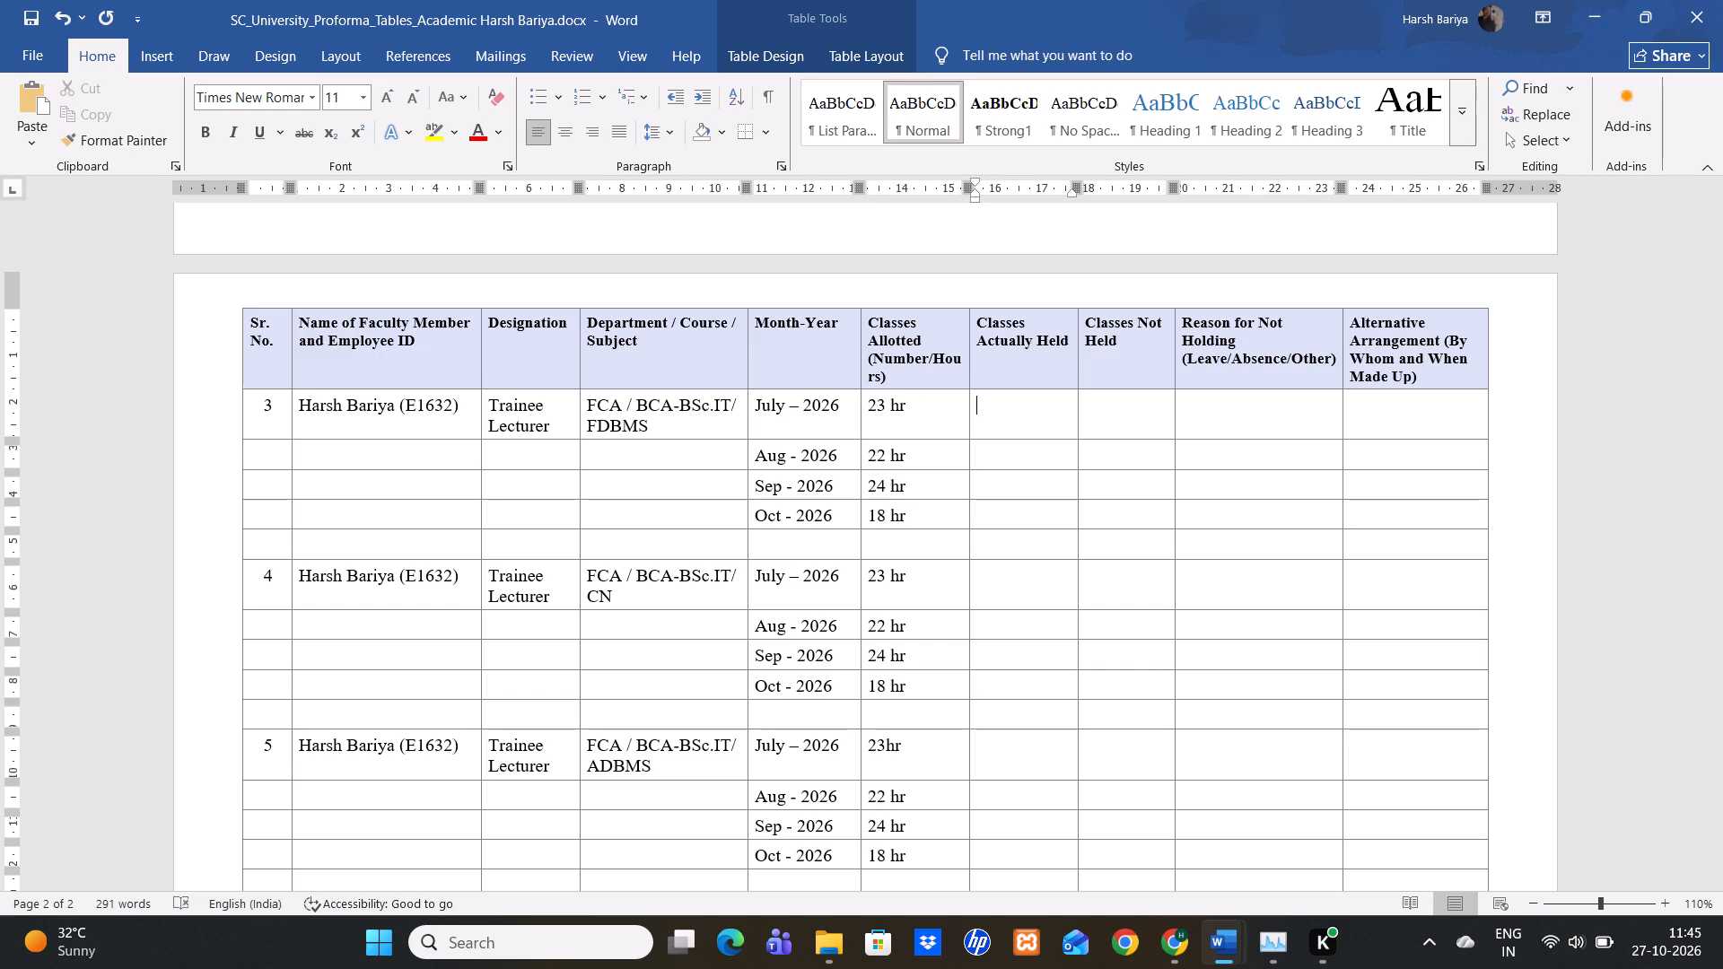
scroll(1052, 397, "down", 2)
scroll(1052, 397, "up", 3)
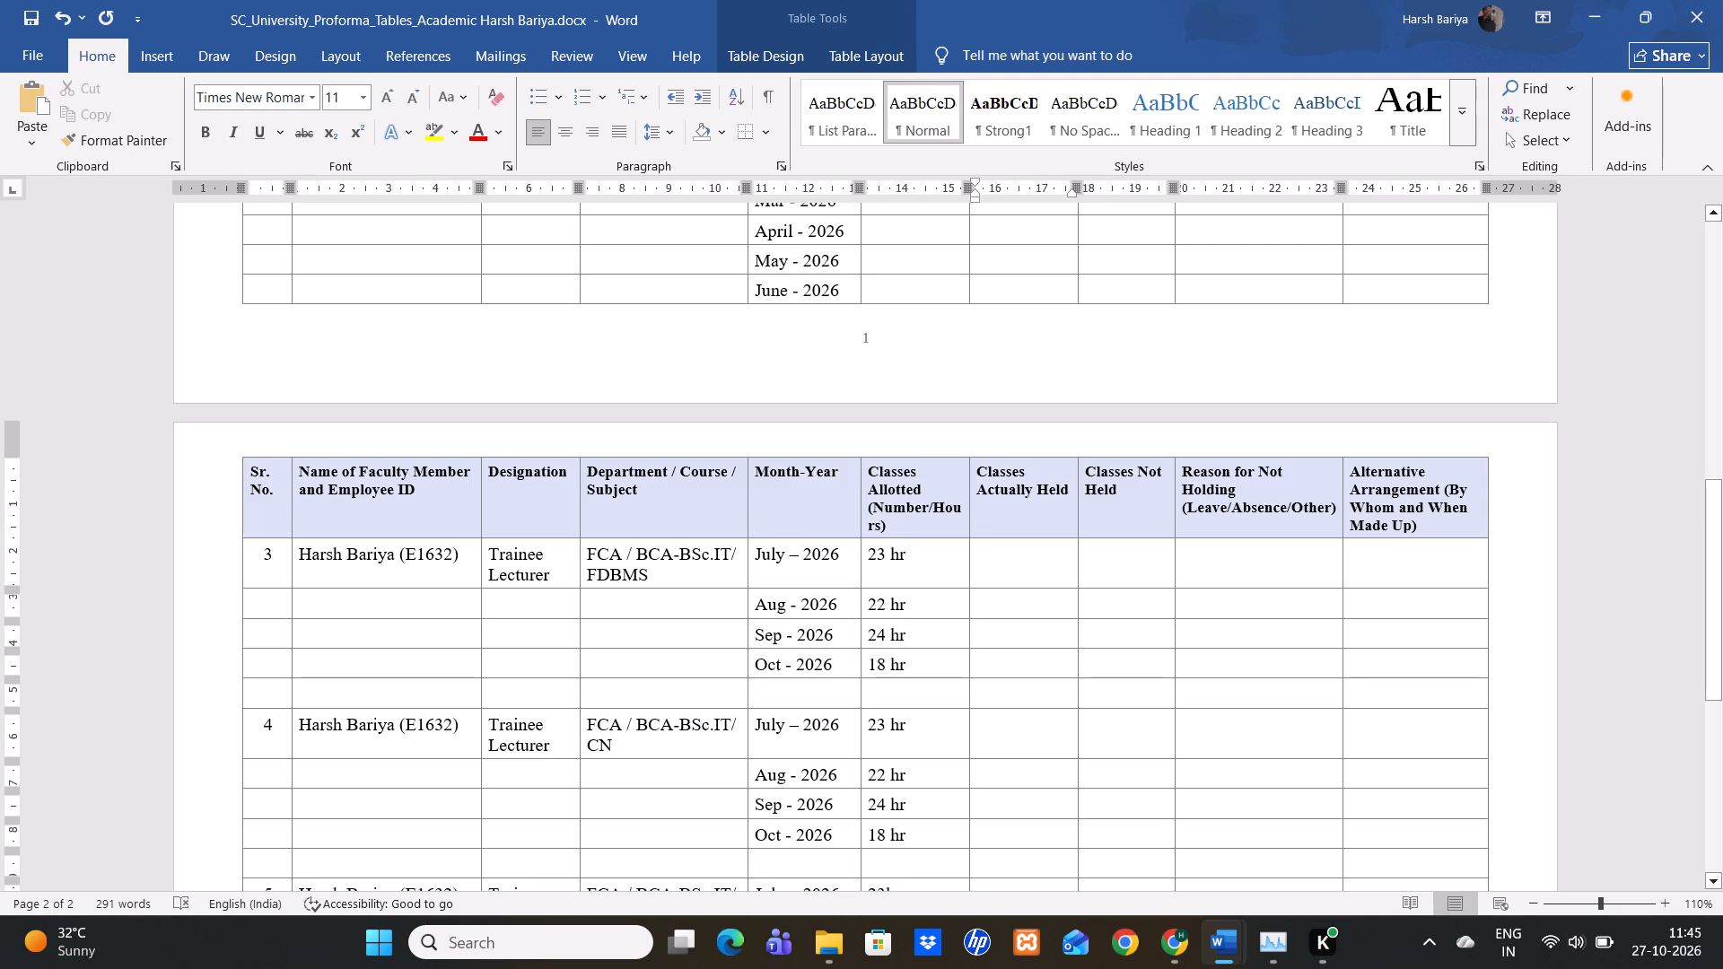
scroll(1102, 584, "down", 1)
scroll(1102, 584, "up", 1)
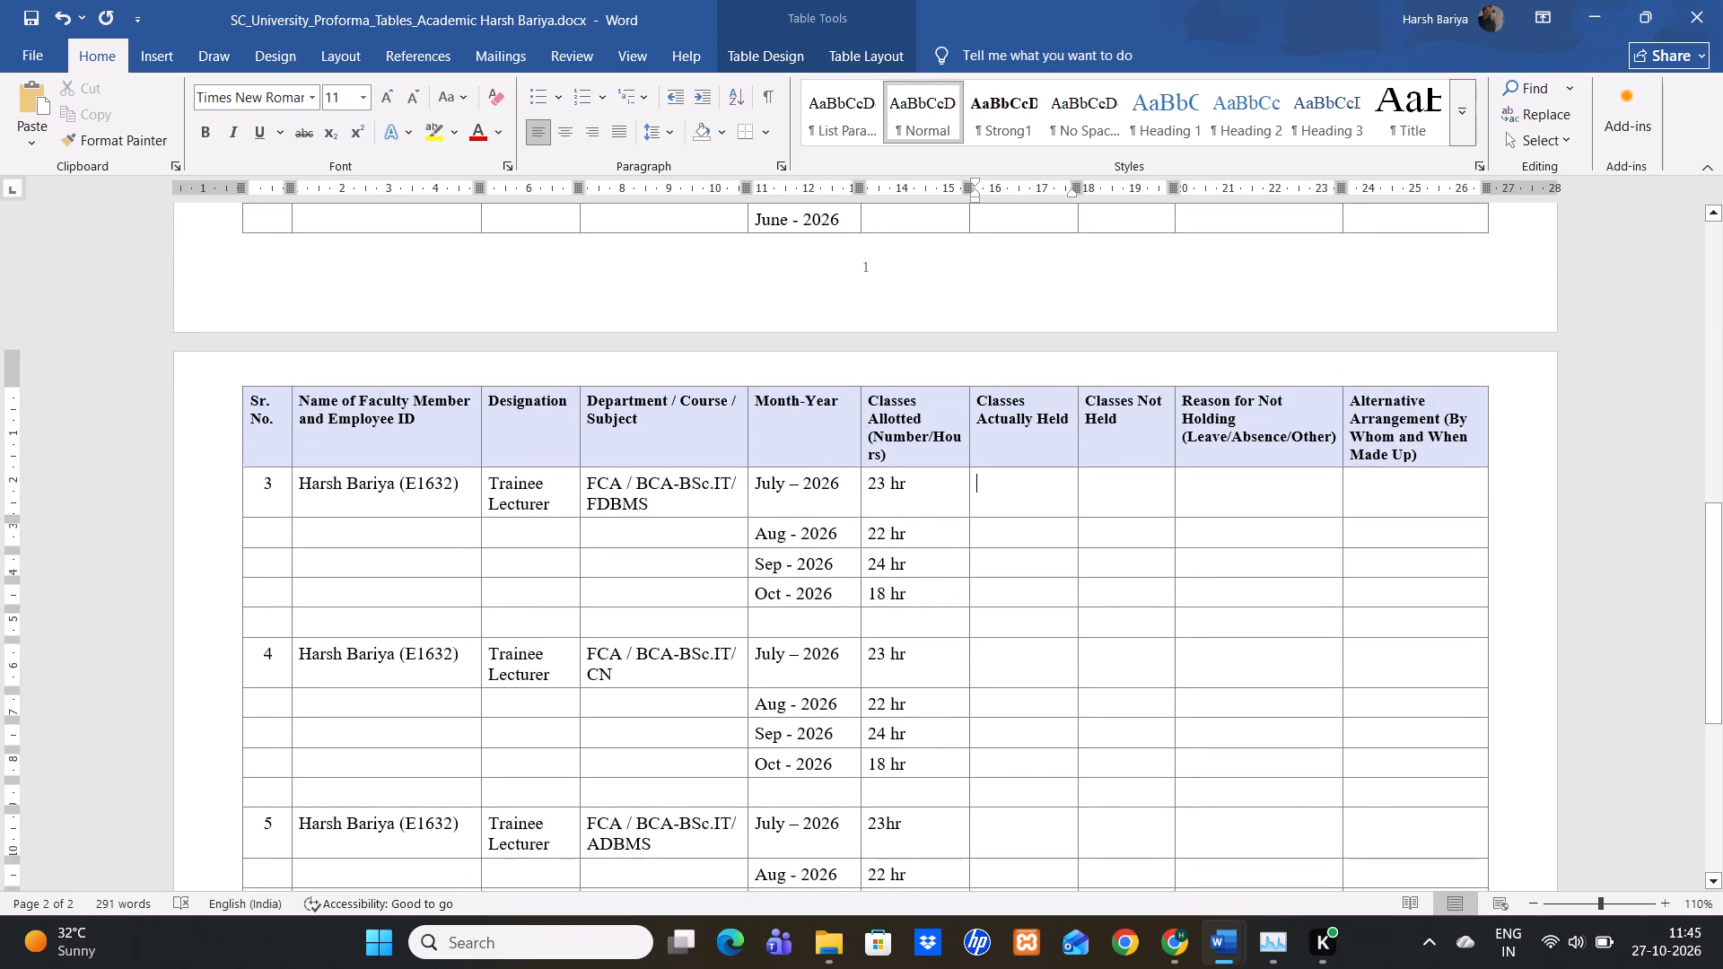
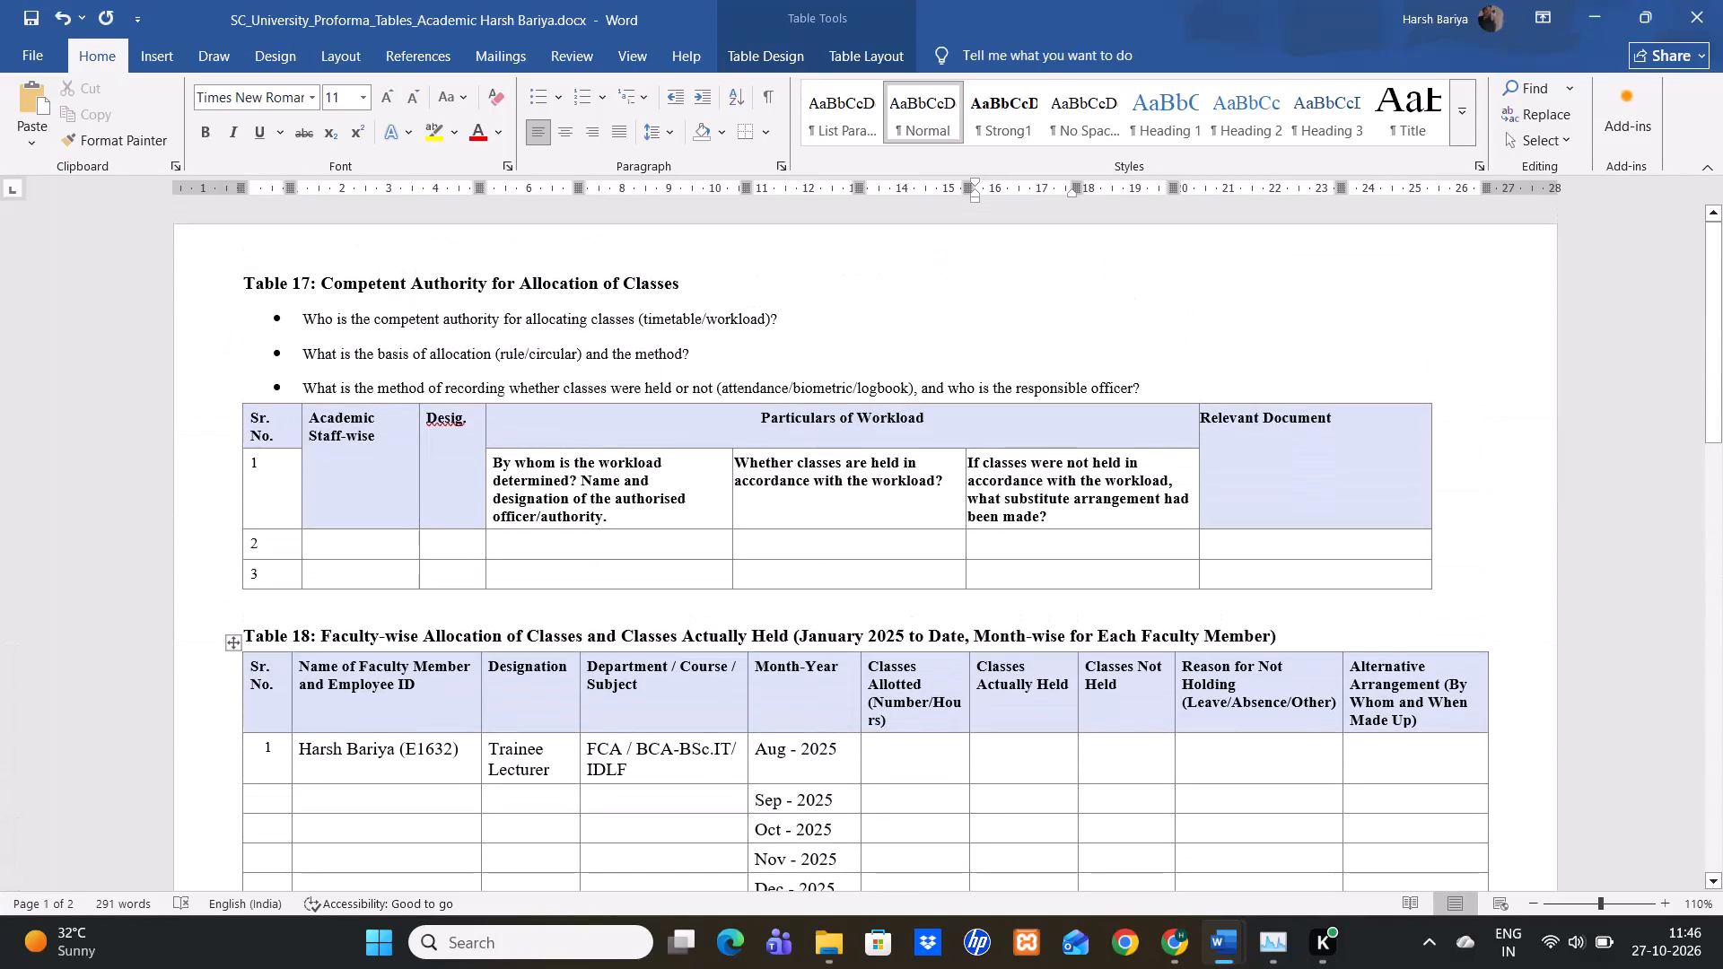
Enter 1 as FDBMS's Classes Not Held value for July, September and October 2026.
scroll(1102, 584, "down", 4)
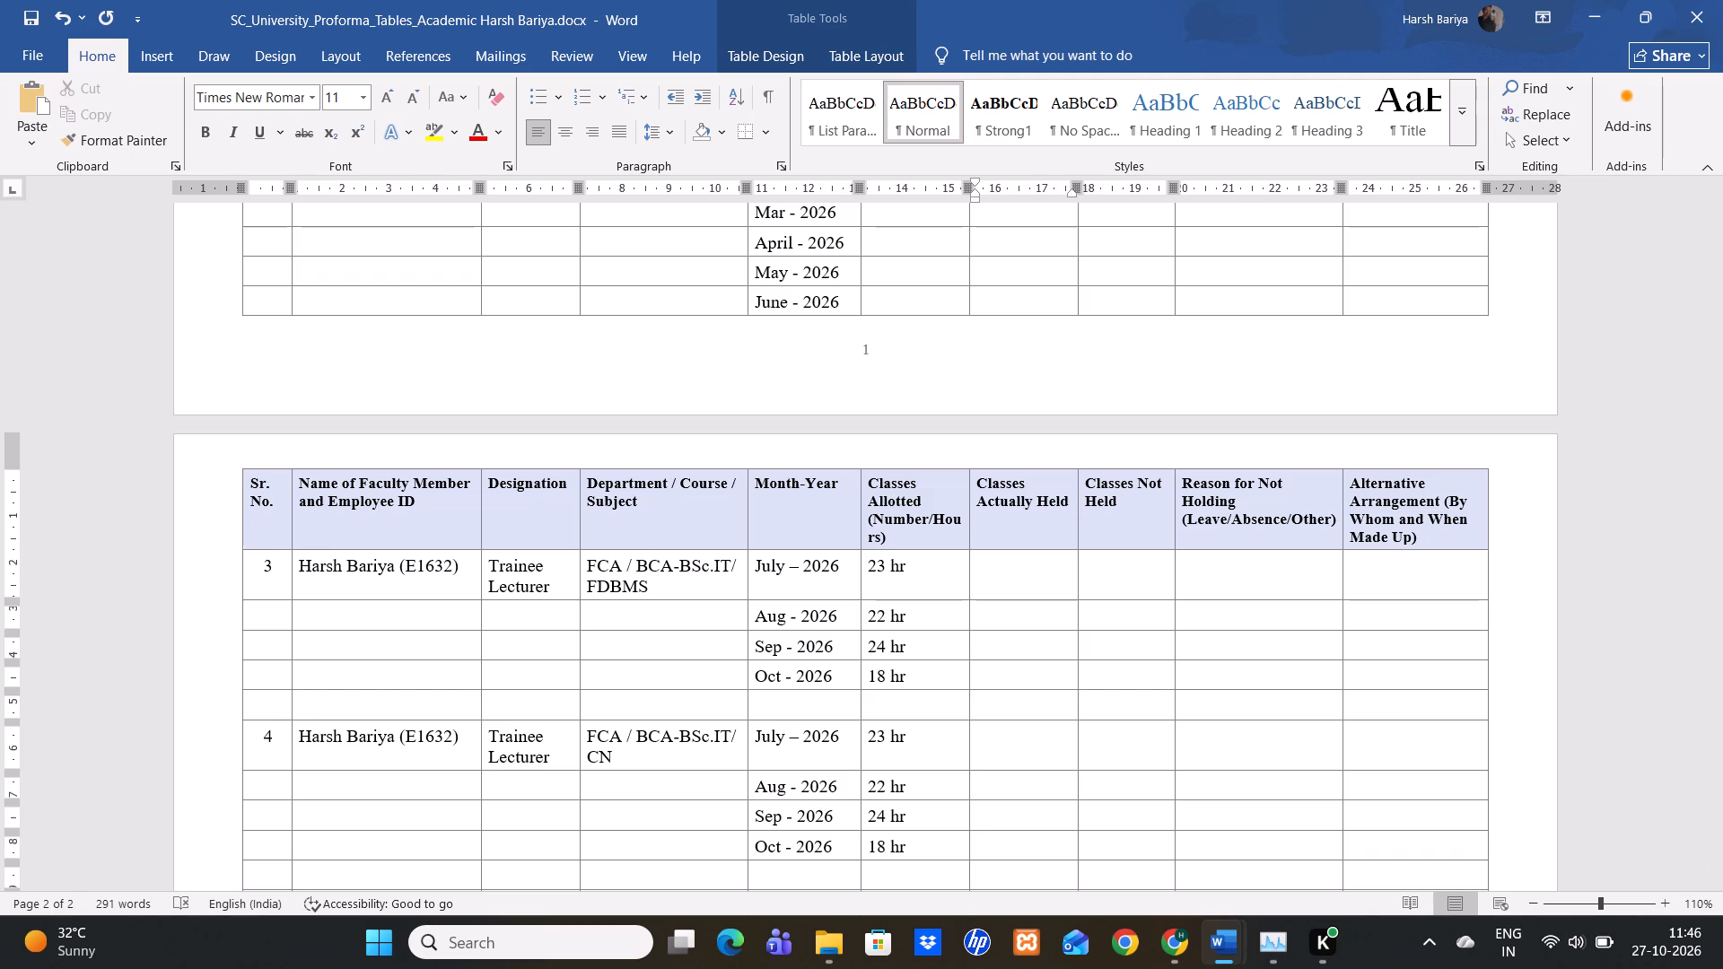
left_click(1125, 583)
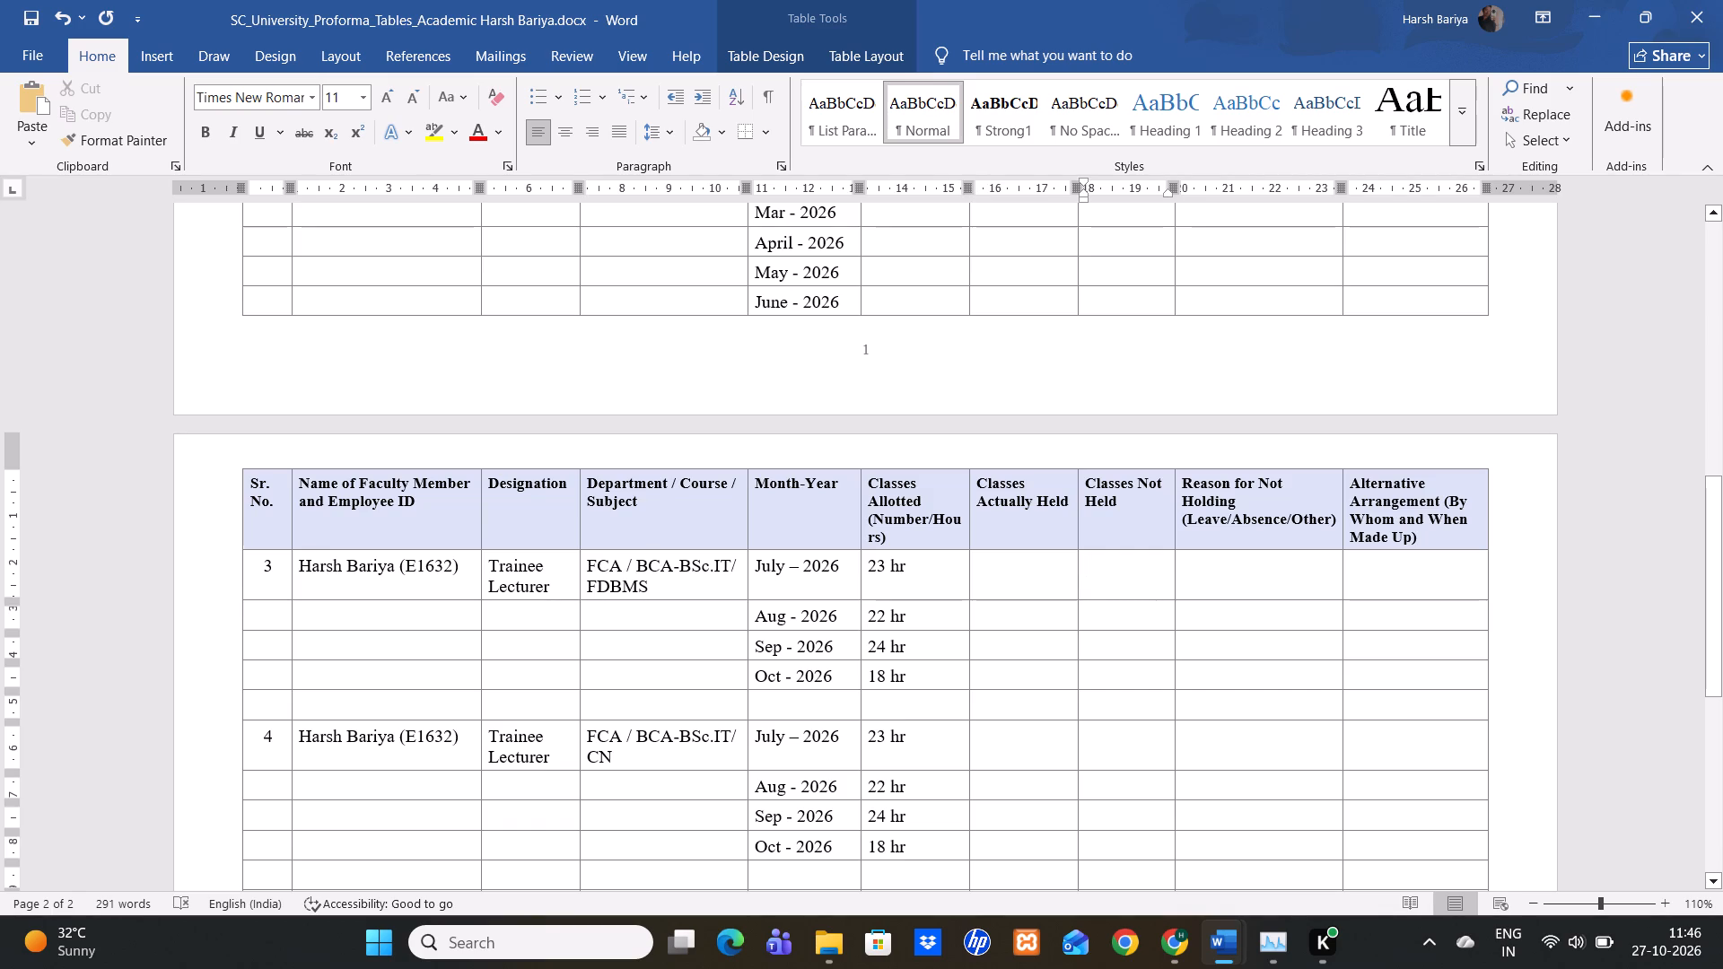
key("1")
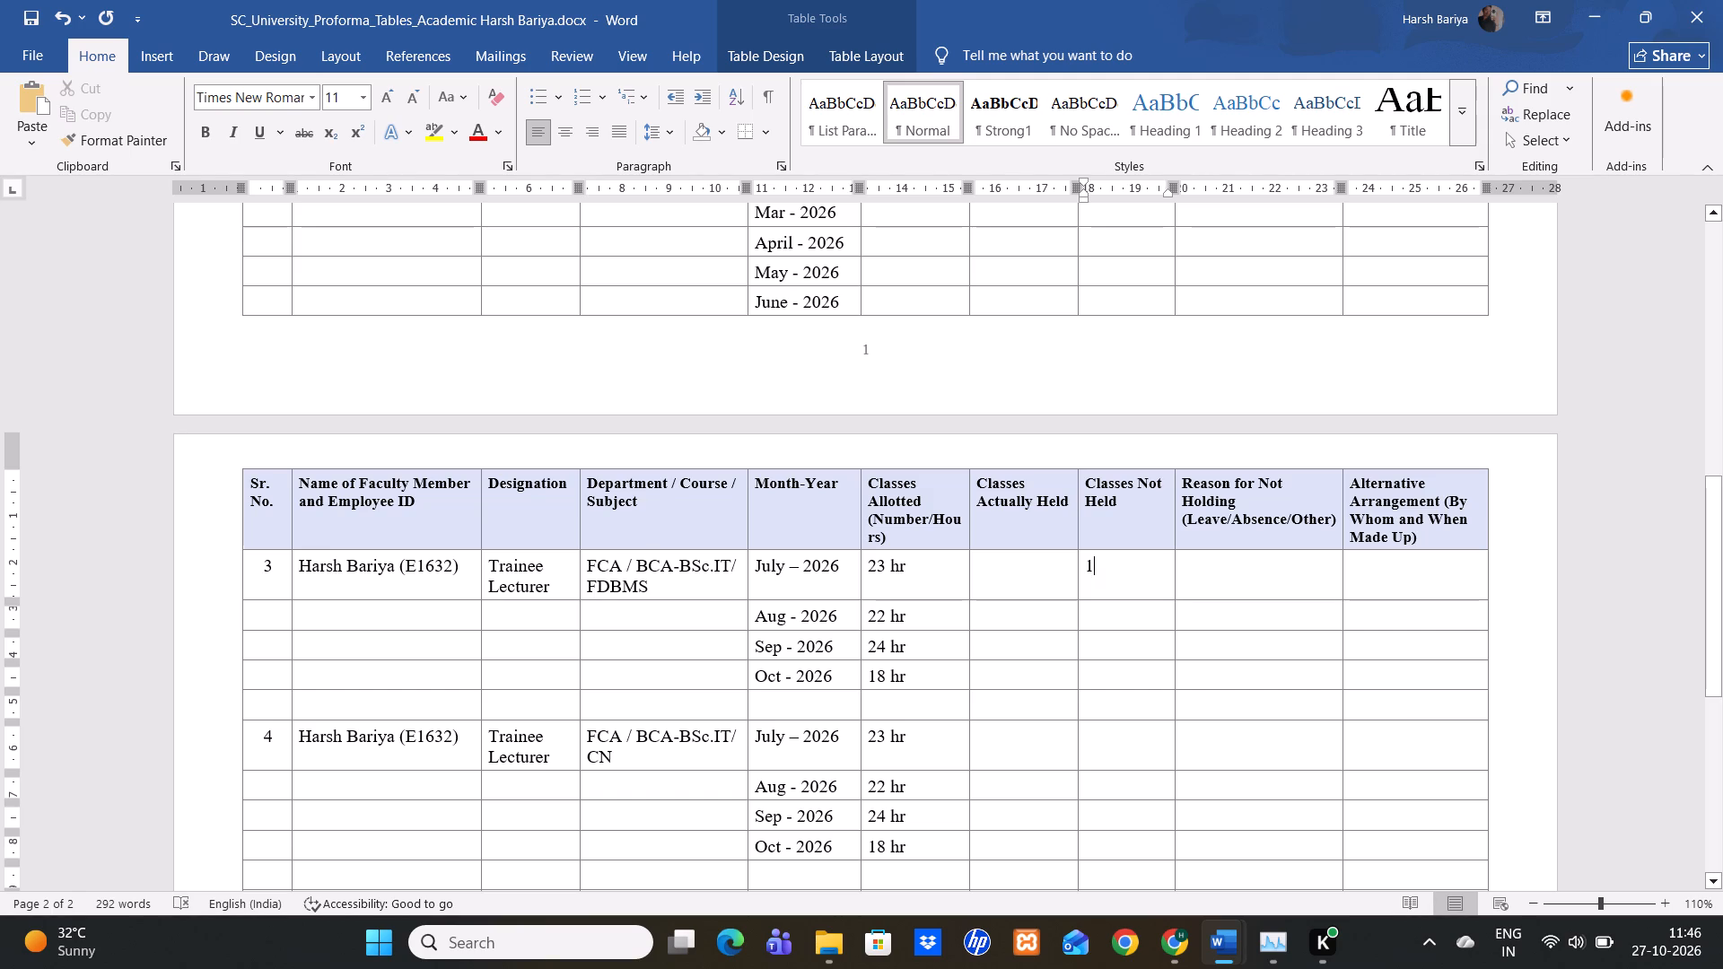
left_click(1111, 648)
key("1")
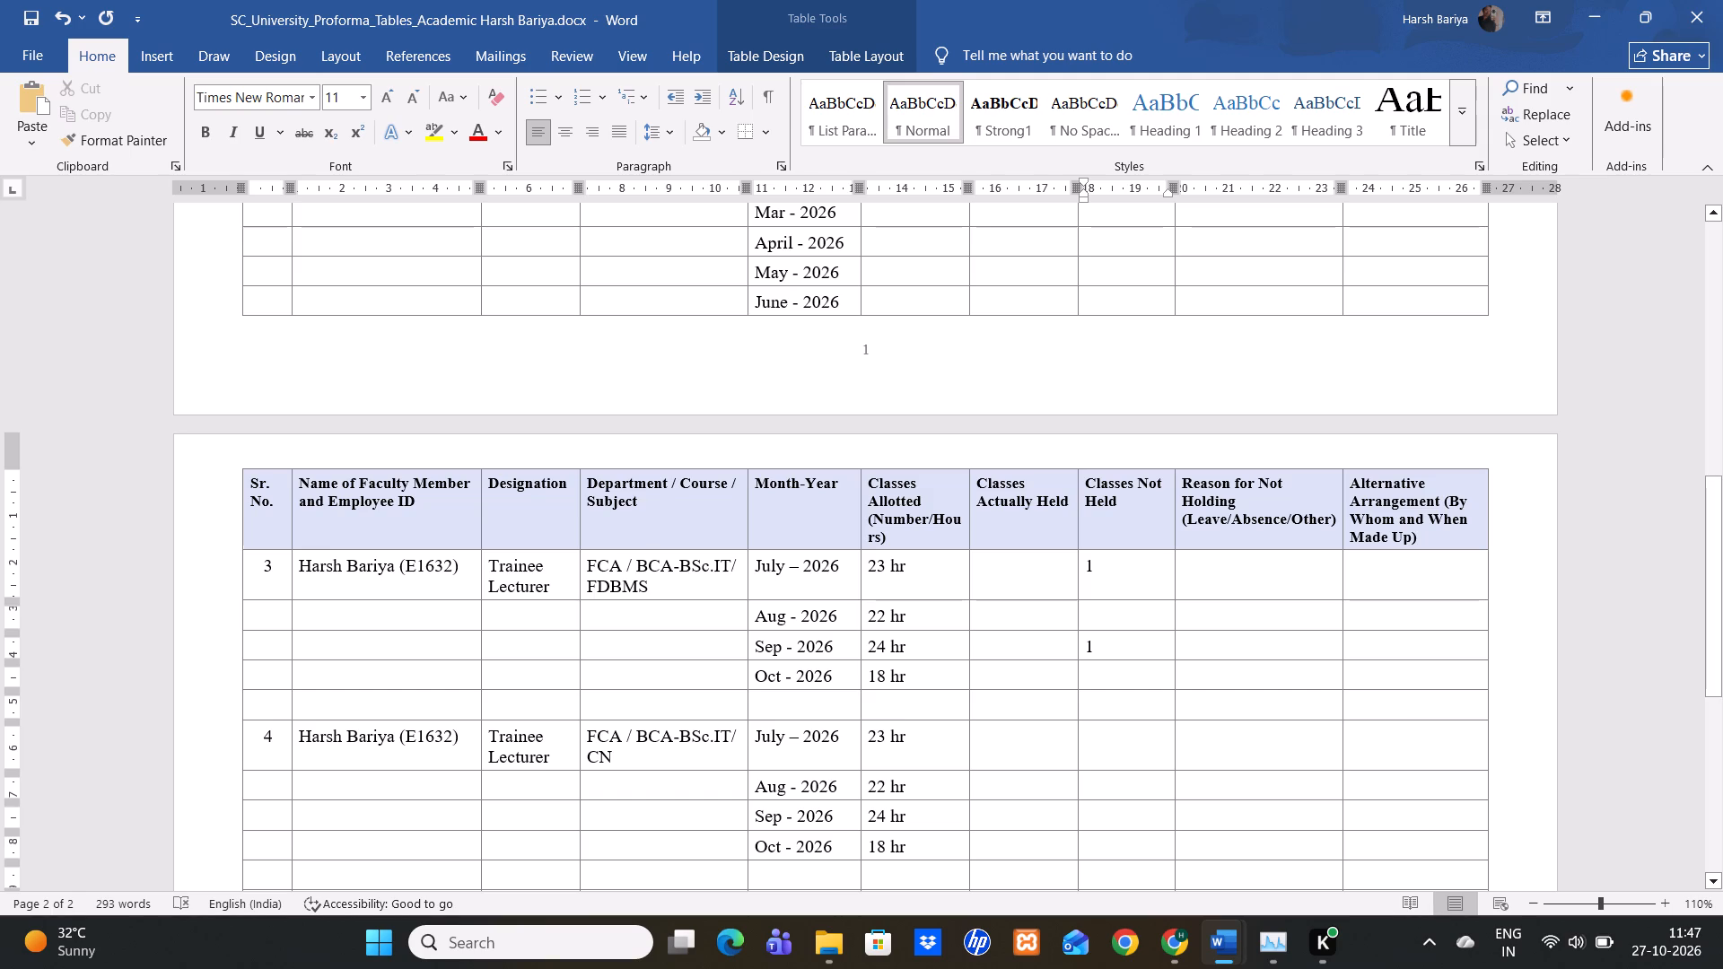
left_click(1097, 680)
key("1")
Copy FDBMS's Classes Not Held cells from July to October 2026 for reuse in the other subjects' rows.
left_click_drag(1089, 563, 1093, 630)
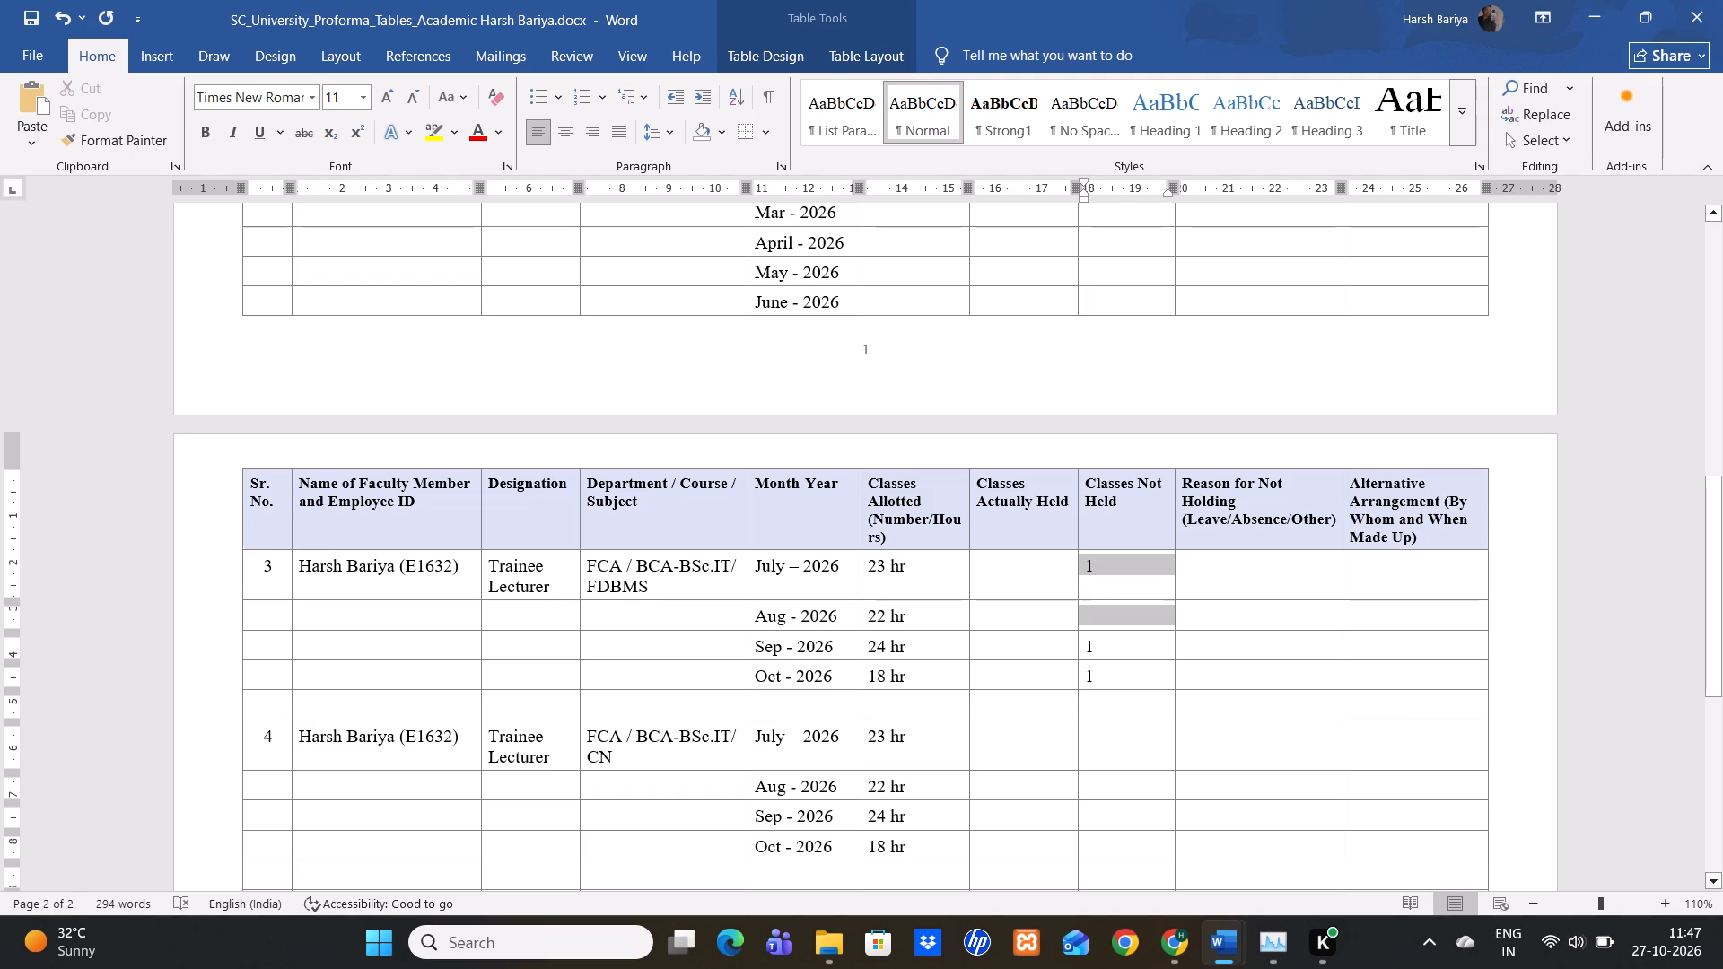
left_click_drag(1093, 630, 1106, 663)
key("ctrl+c")
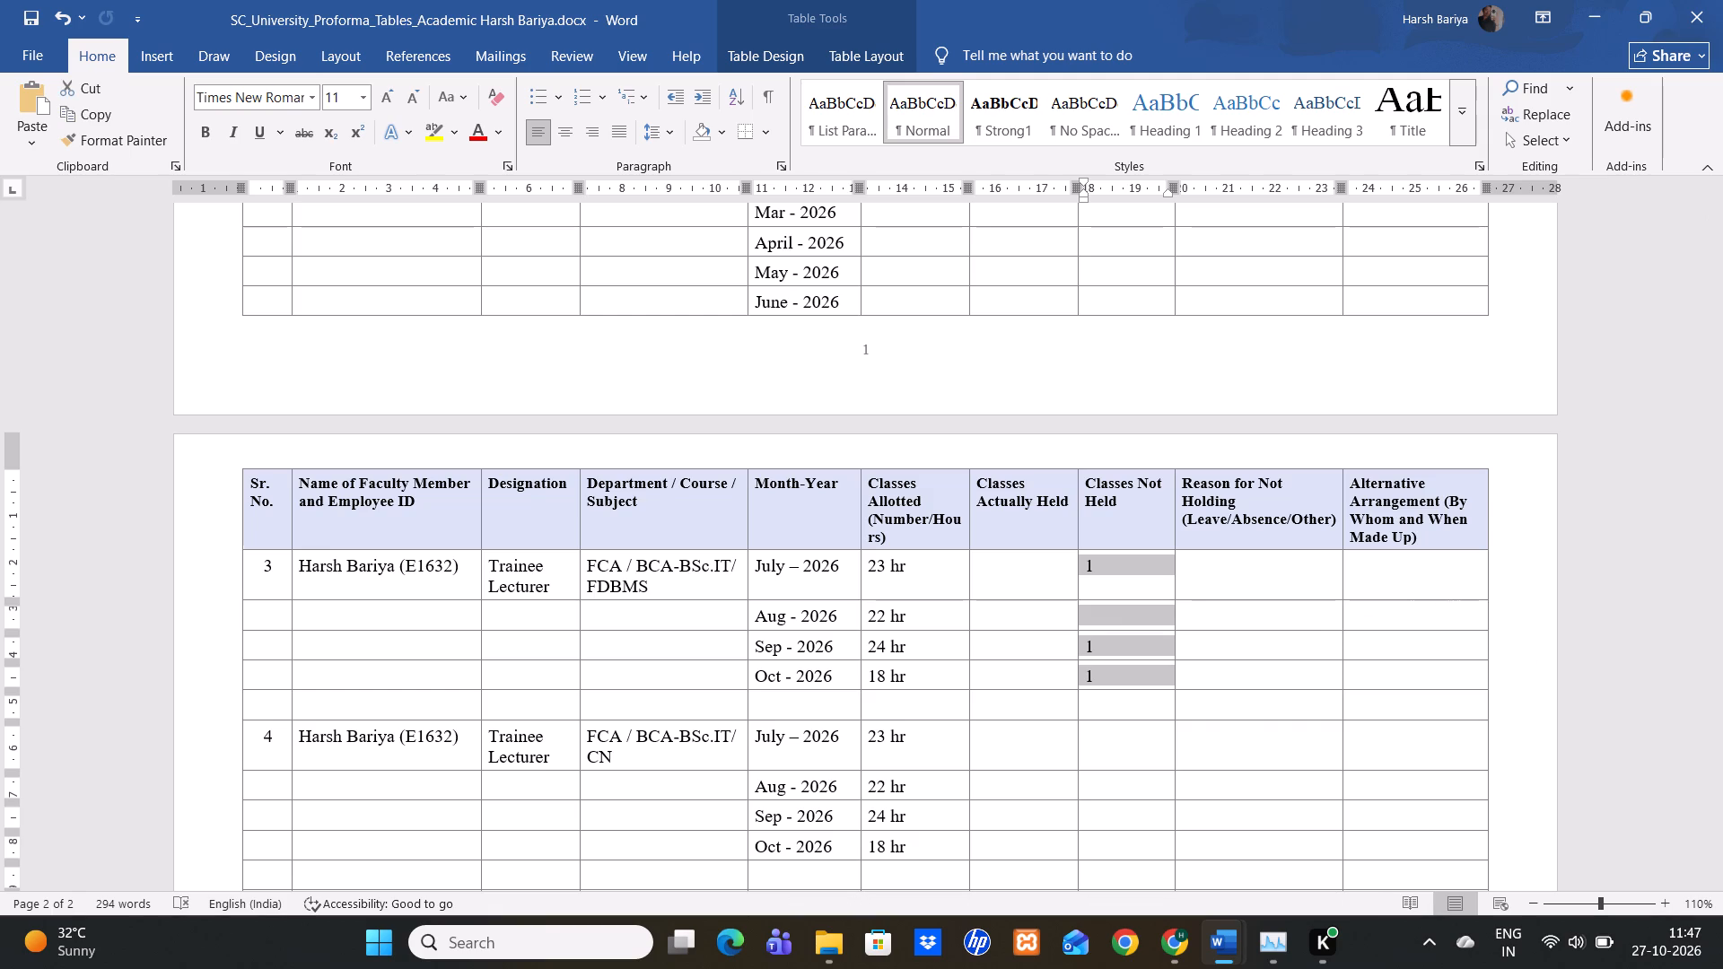
scroll(1133, 747, "down", 1)
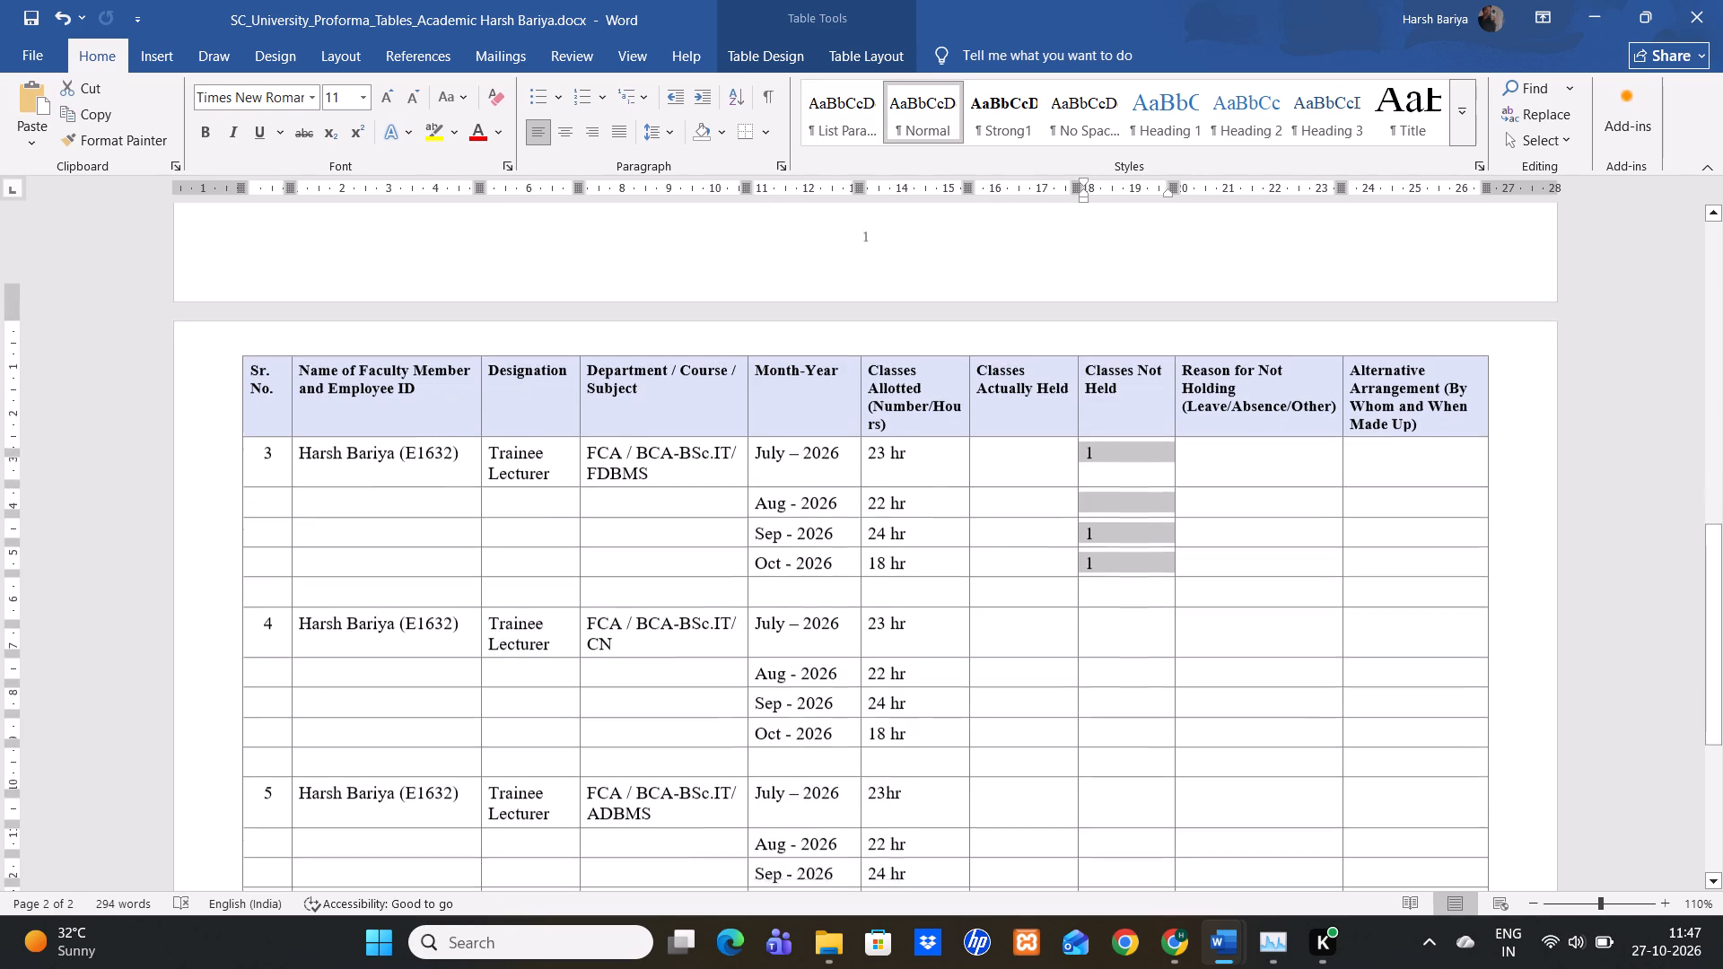
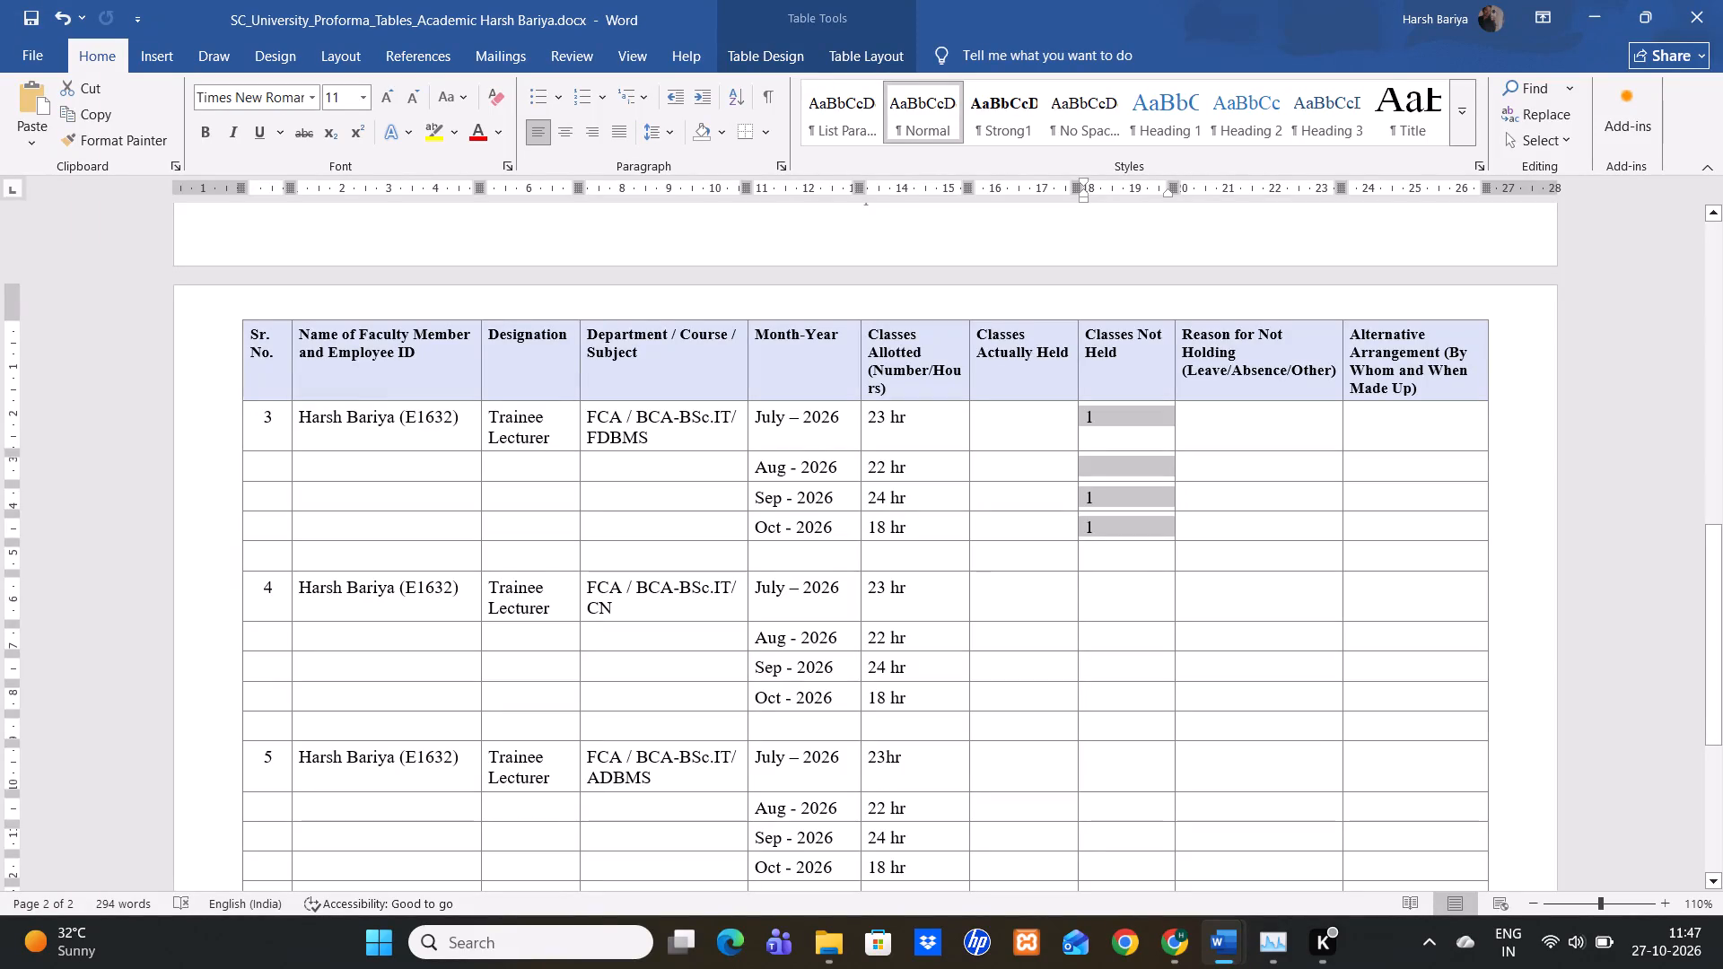
Paste the copied Classes Not Held cells into the July to October 2026 rows of CN and of ADBMS.
left_click(1109, 616)
key("ctrl+v")
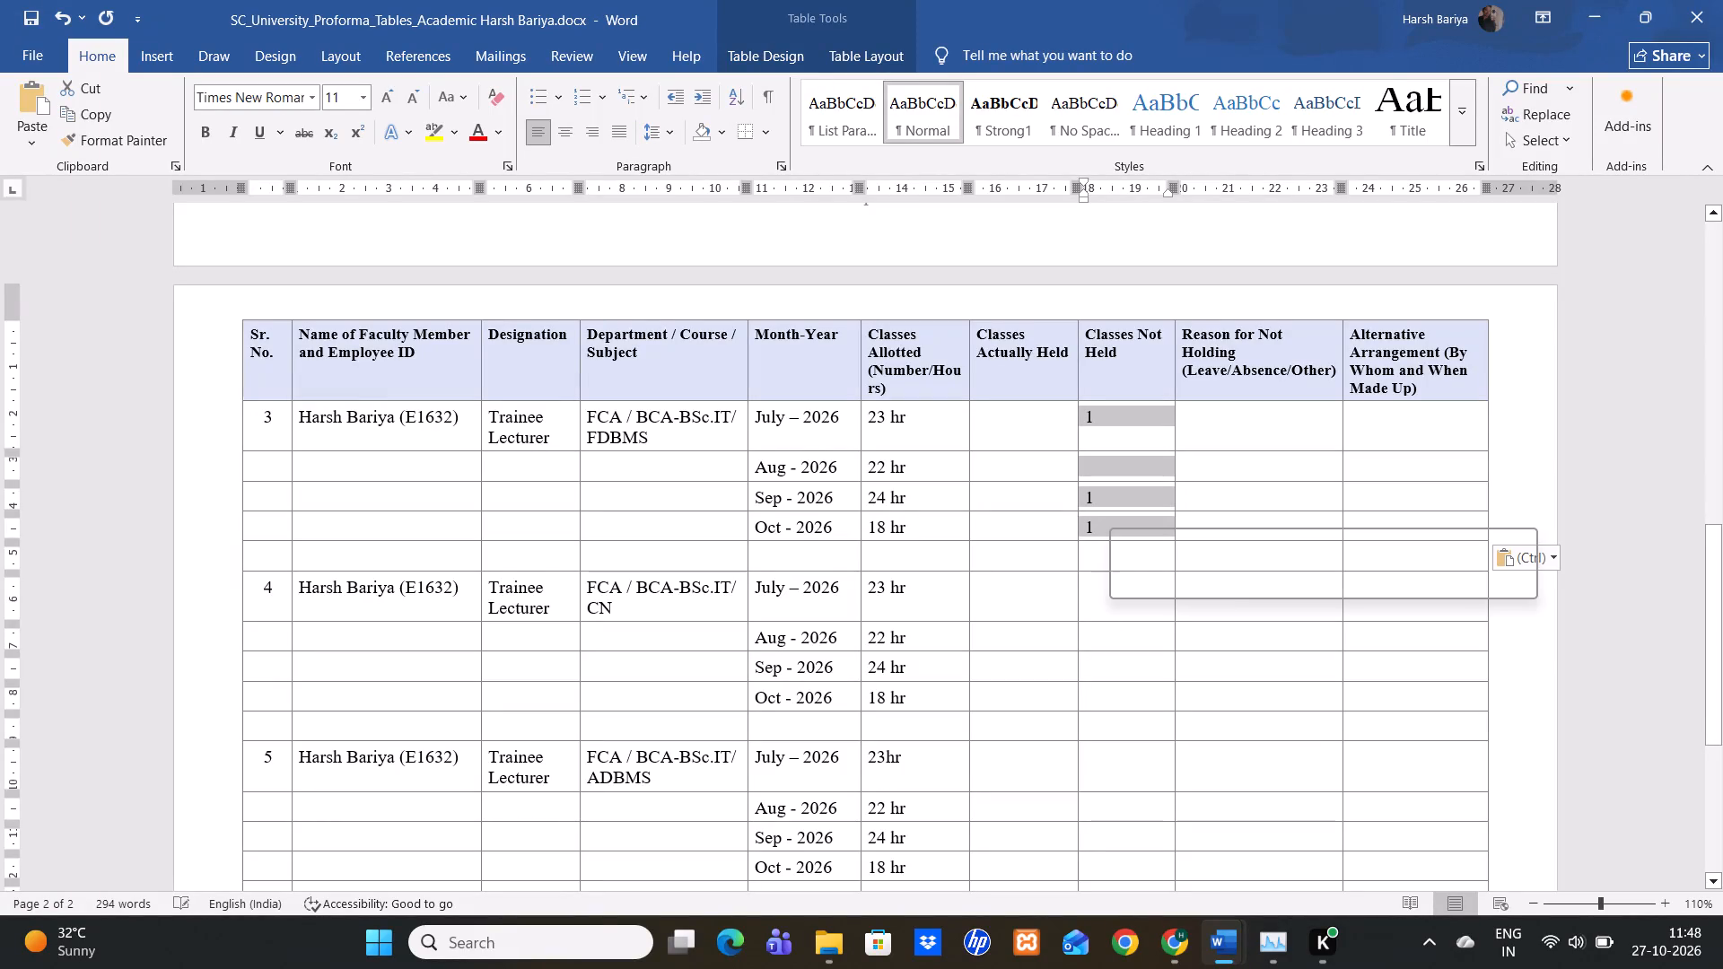
key("ctrl+c")
left_click(1107, 596)
key("ctrl+v")
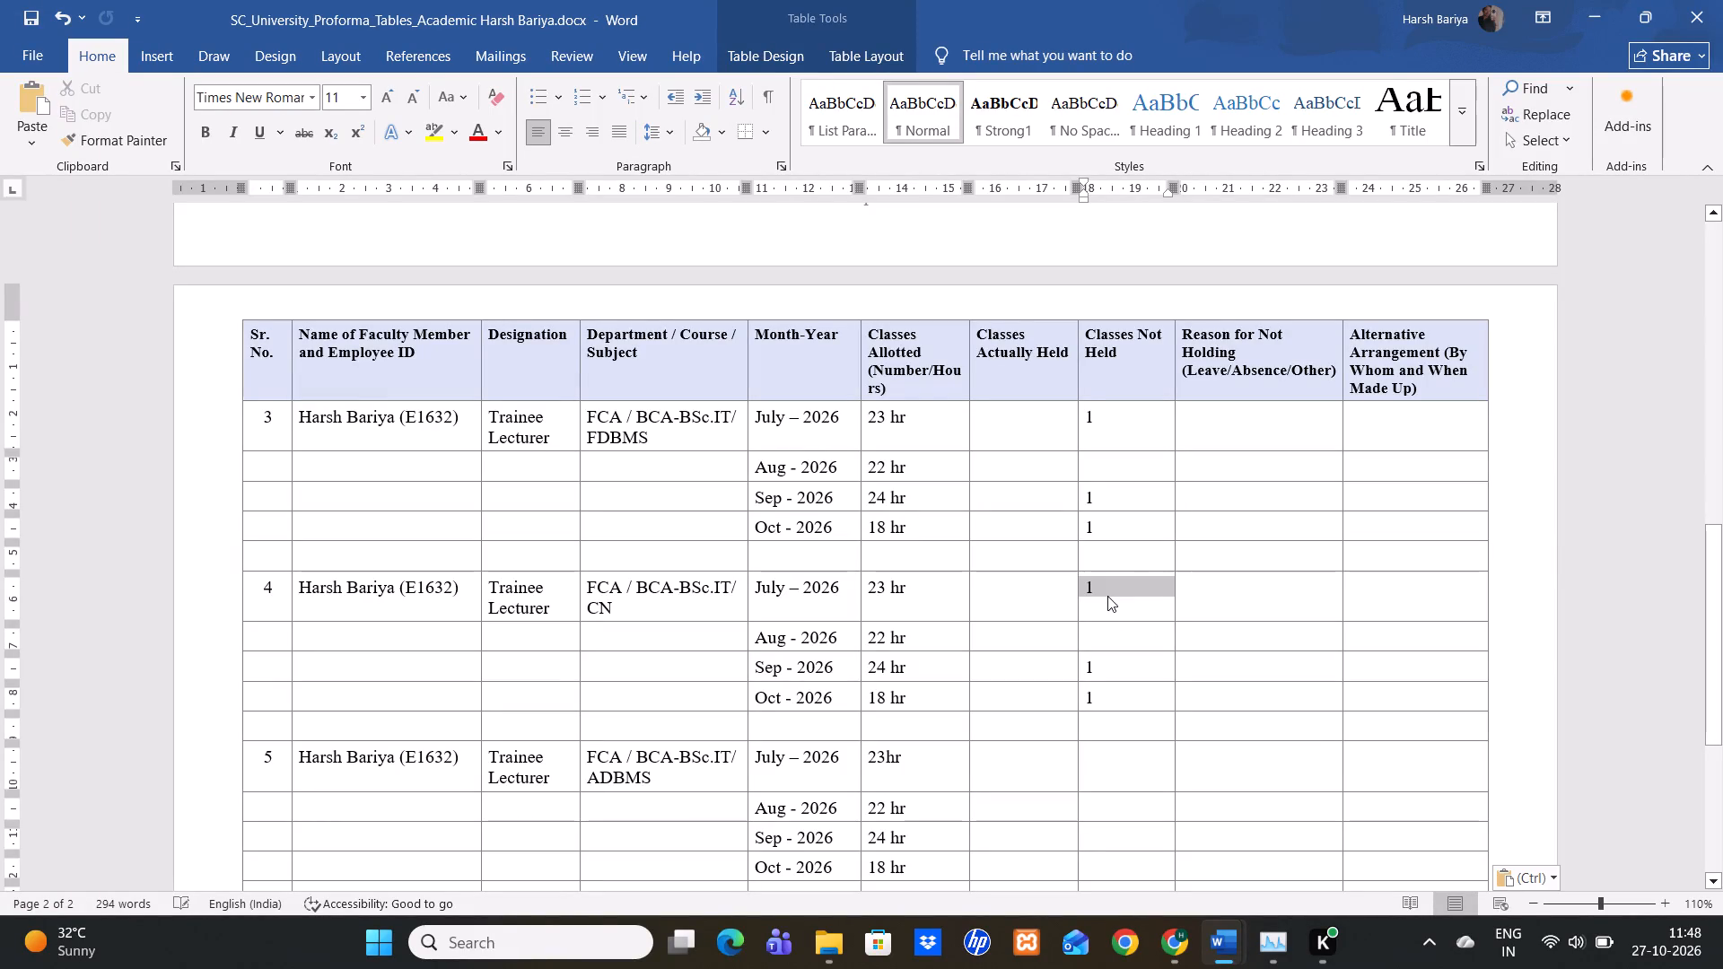
left_click(1107, 770)
left_click(1107, 770)
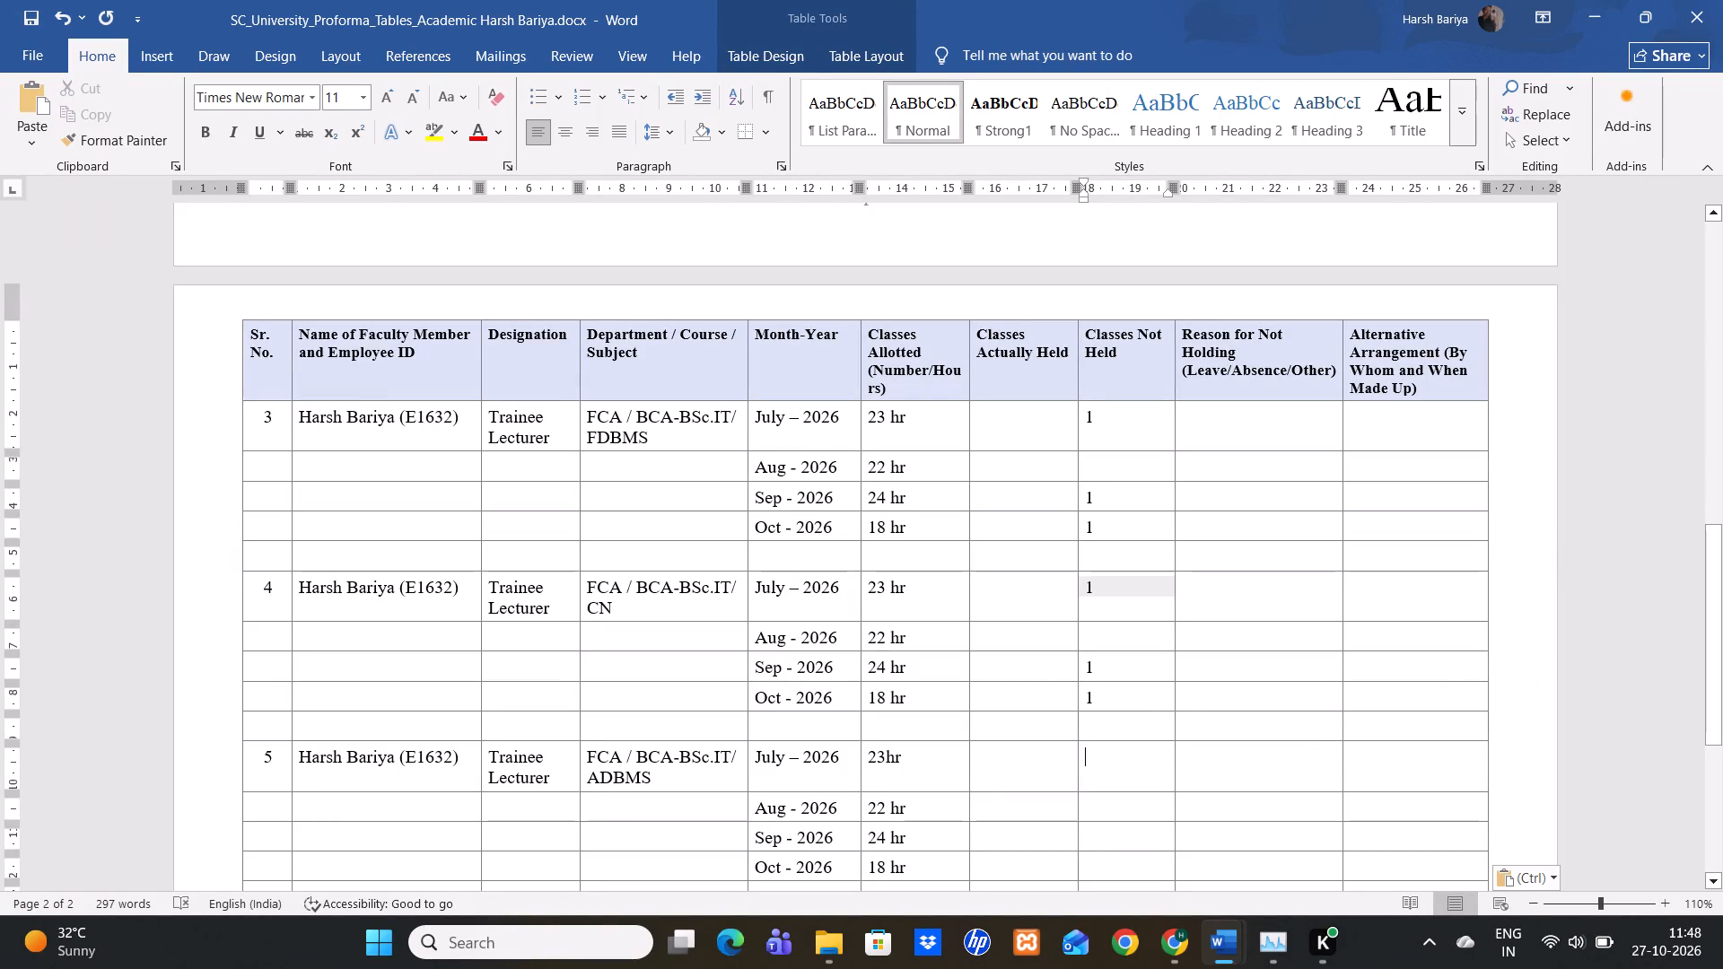
left_click(1107, 770)
key("ctrl+v")
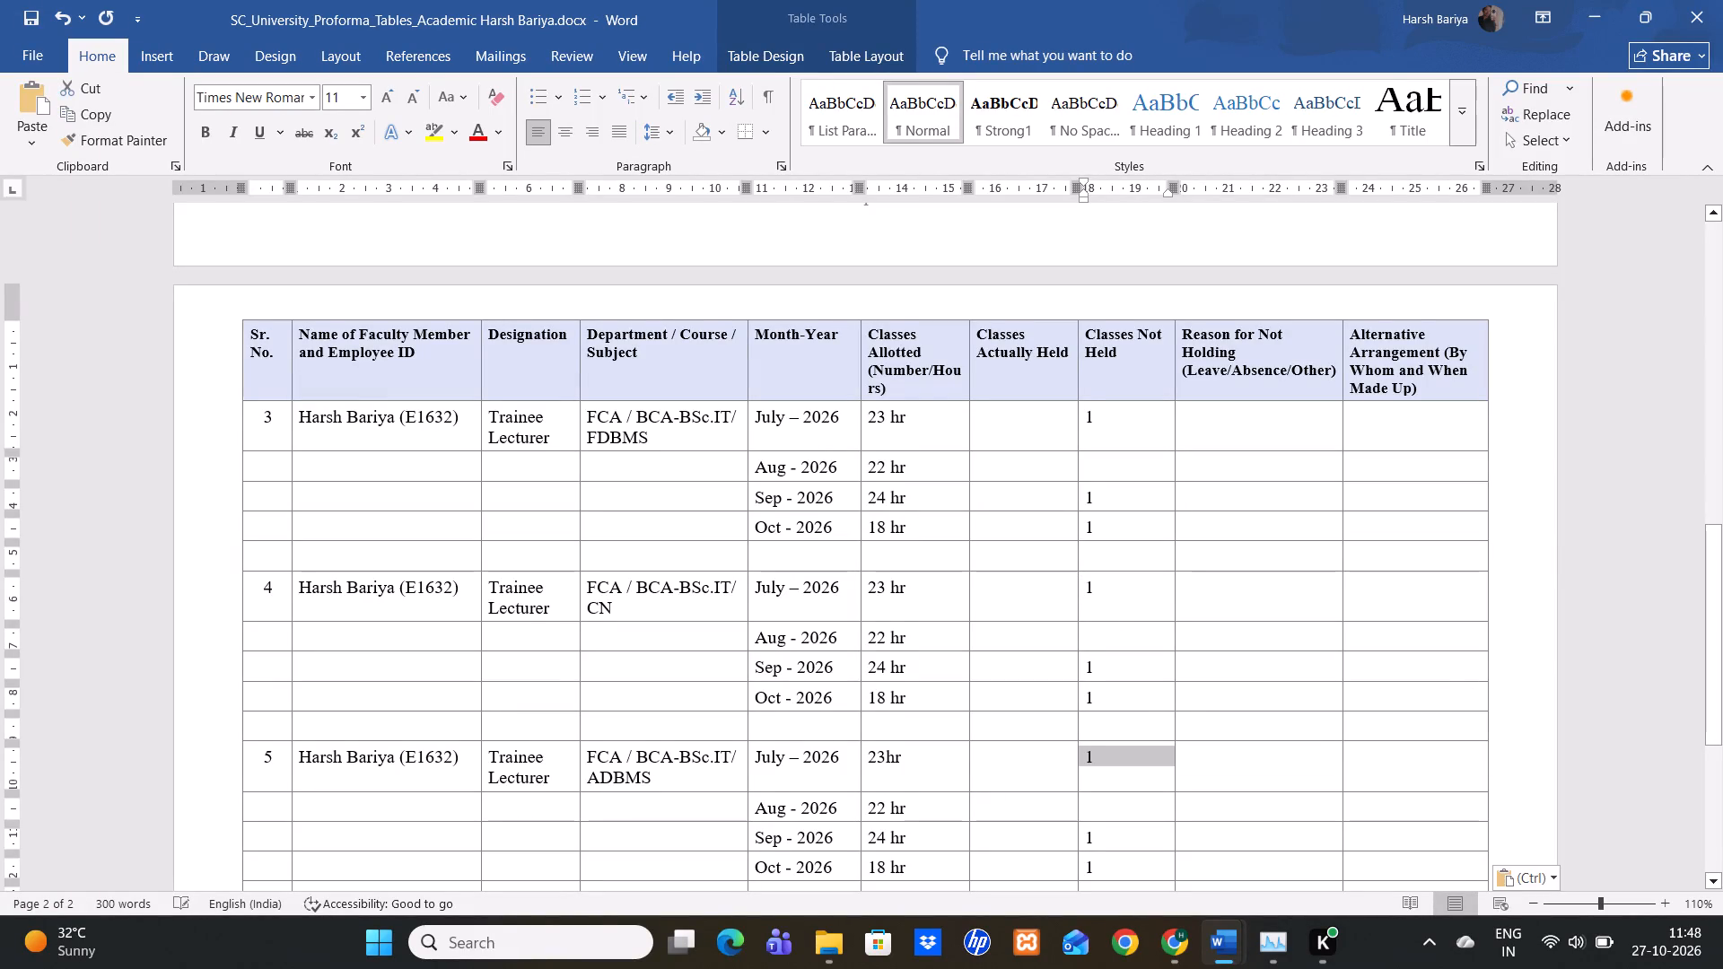
Enter Personal as FDBMS's Reason for Not Holding in the July 2026 row.
scroll(1107, 770, "down", 1)
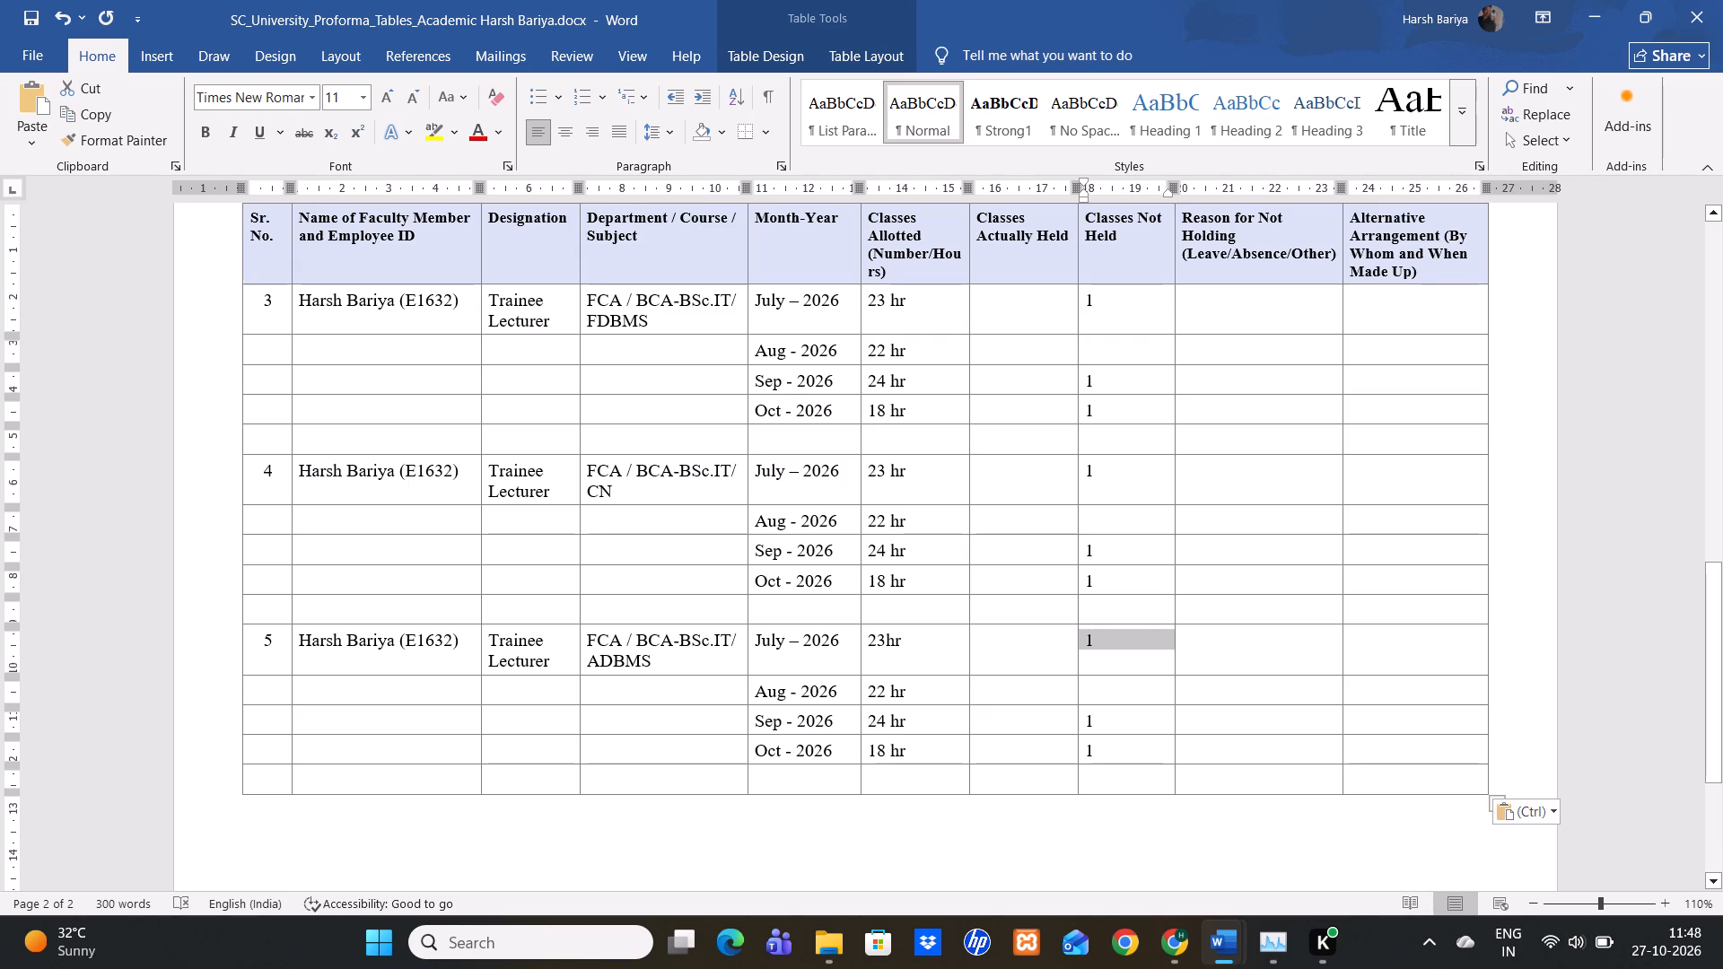
scroll(1019, 643, "up", 4)
scroll(1019, 643, "down", 1)
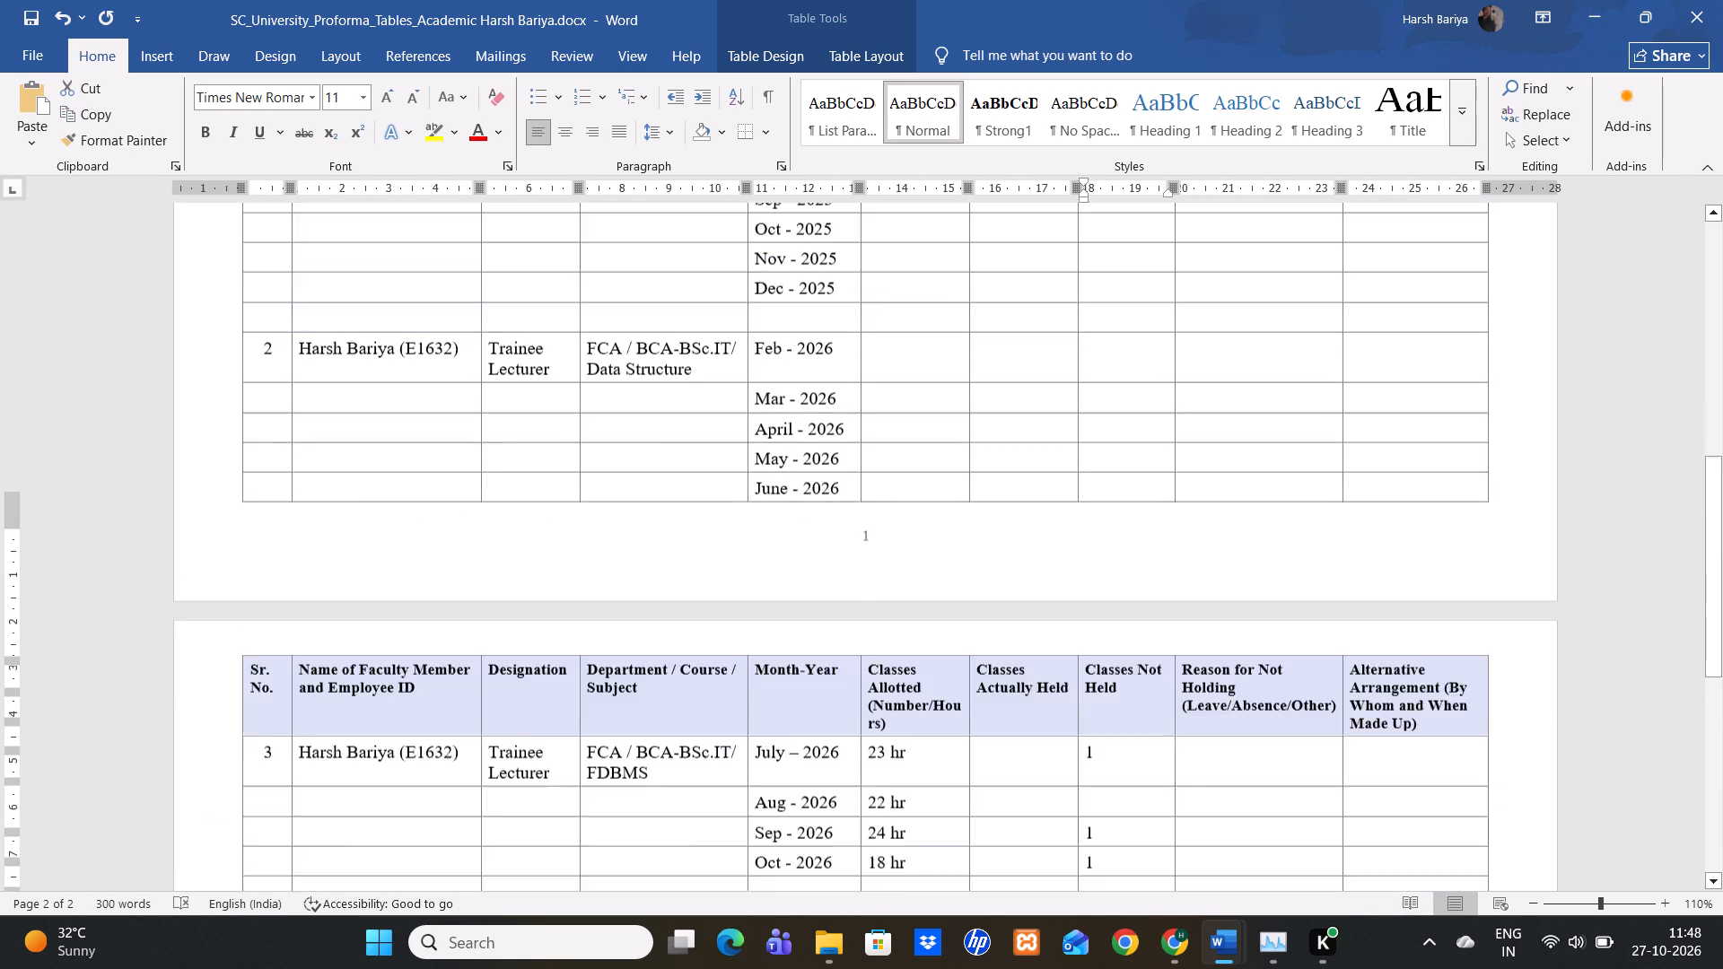
scroll(1019, 643, "down", 3)
scroll(1019, 643, "up", 2)
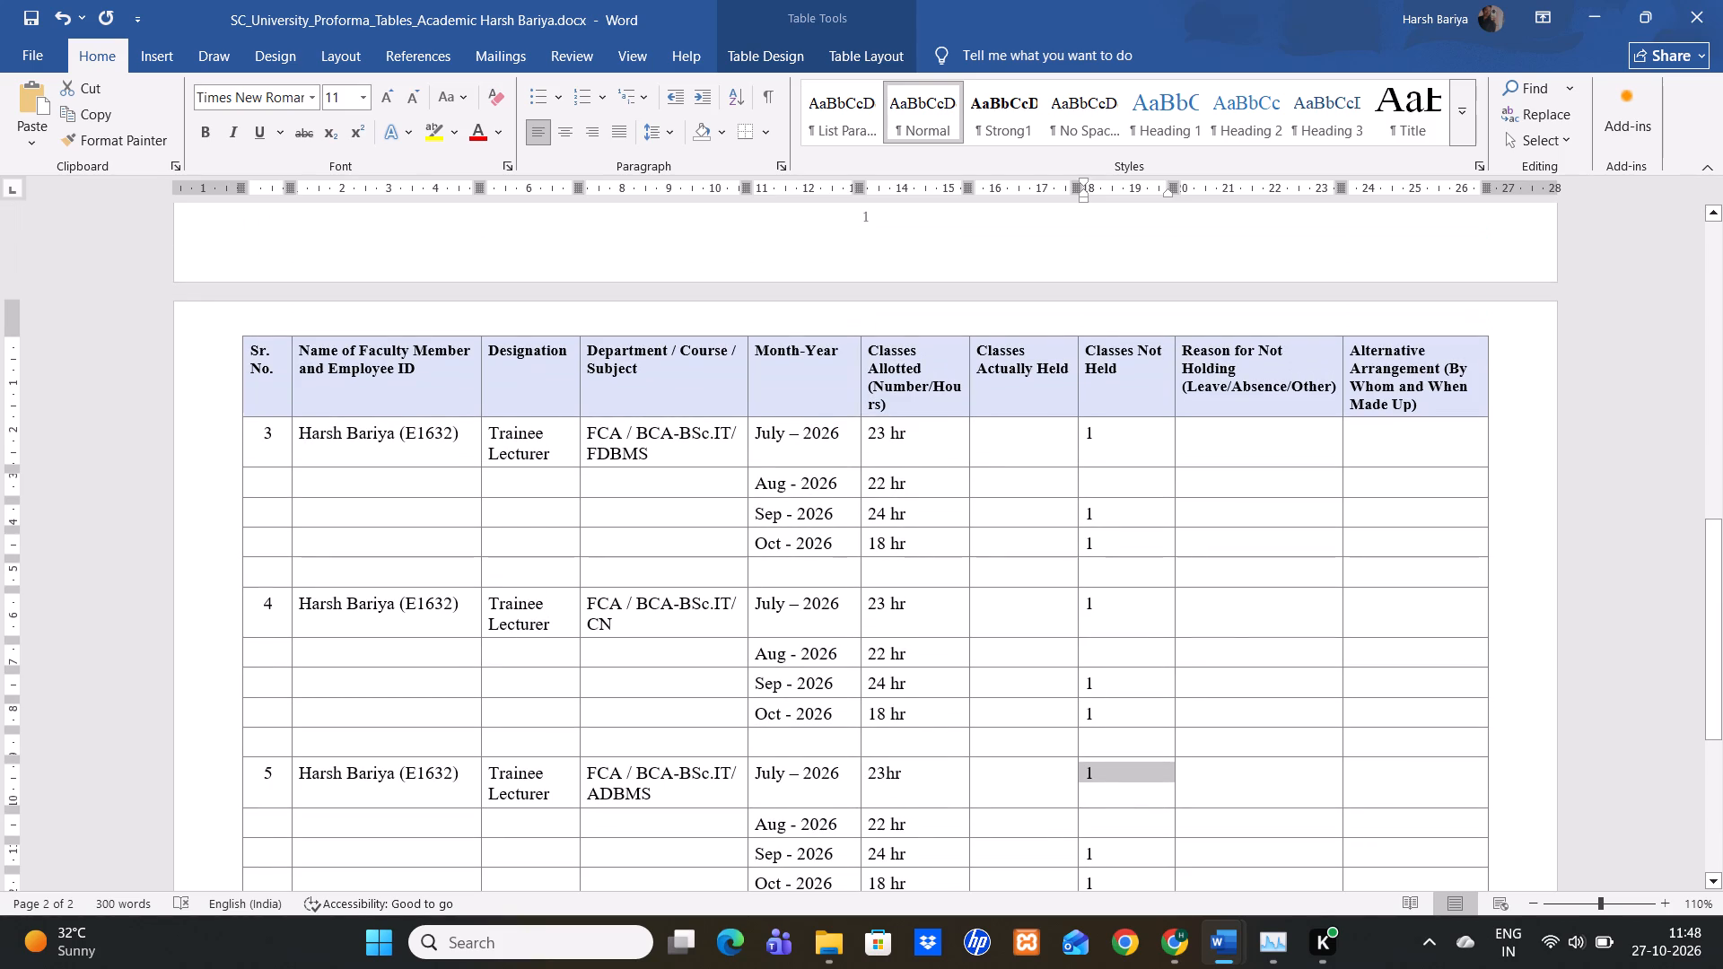
left_click(1216, 453)
type("Personal")
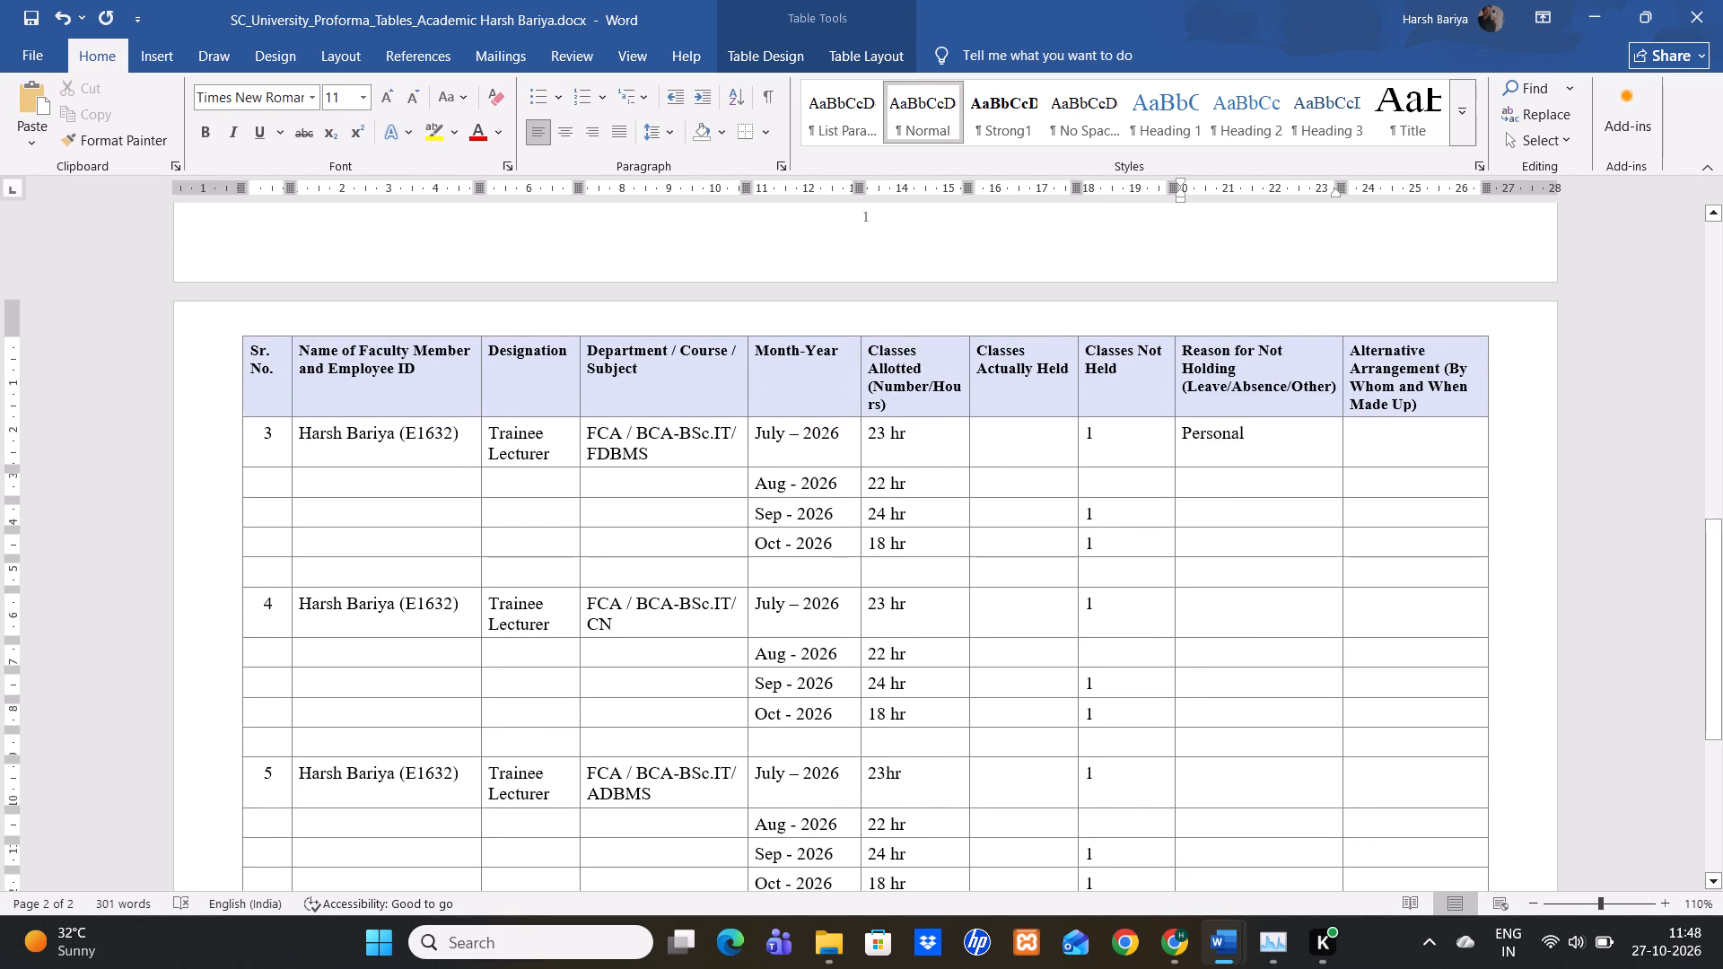
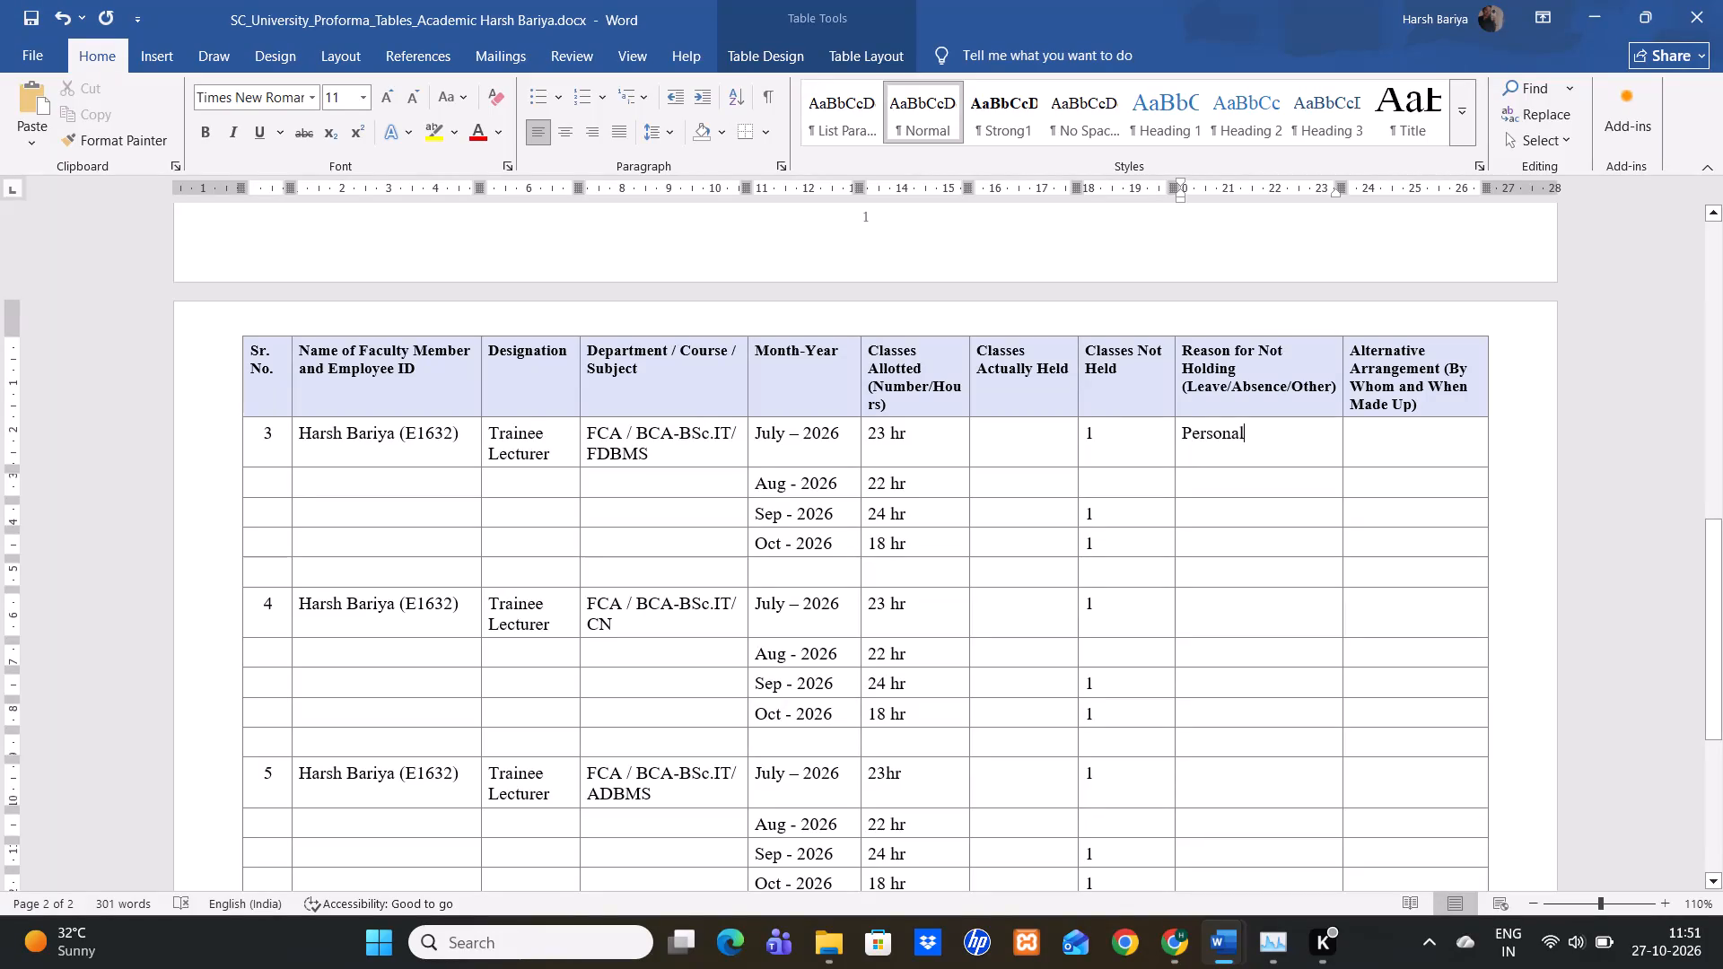
In FDBMS's Oct 2026 row, set Classes Allotted to 24 hr and Classes Actually Held to 18 hr.
left_click(887, 551)
key("BackSpace")
key("BackSpace")
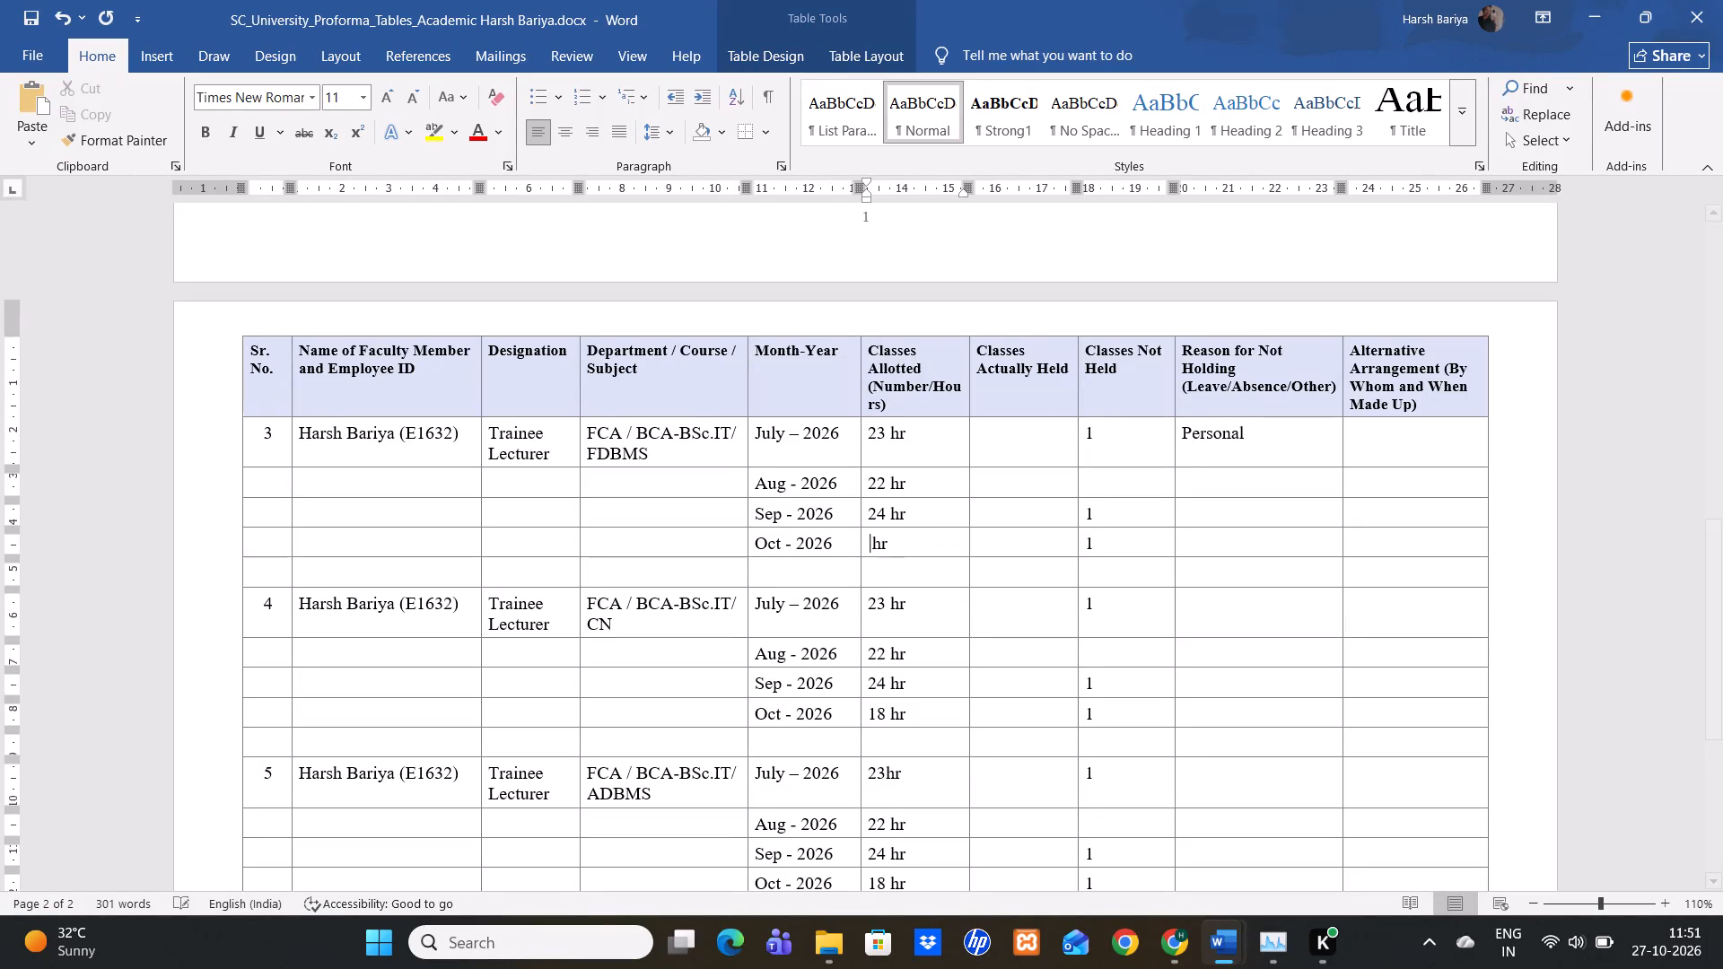
type("24")
key("Right")
key("Right")
key("Right")
key("Right")
type("18")
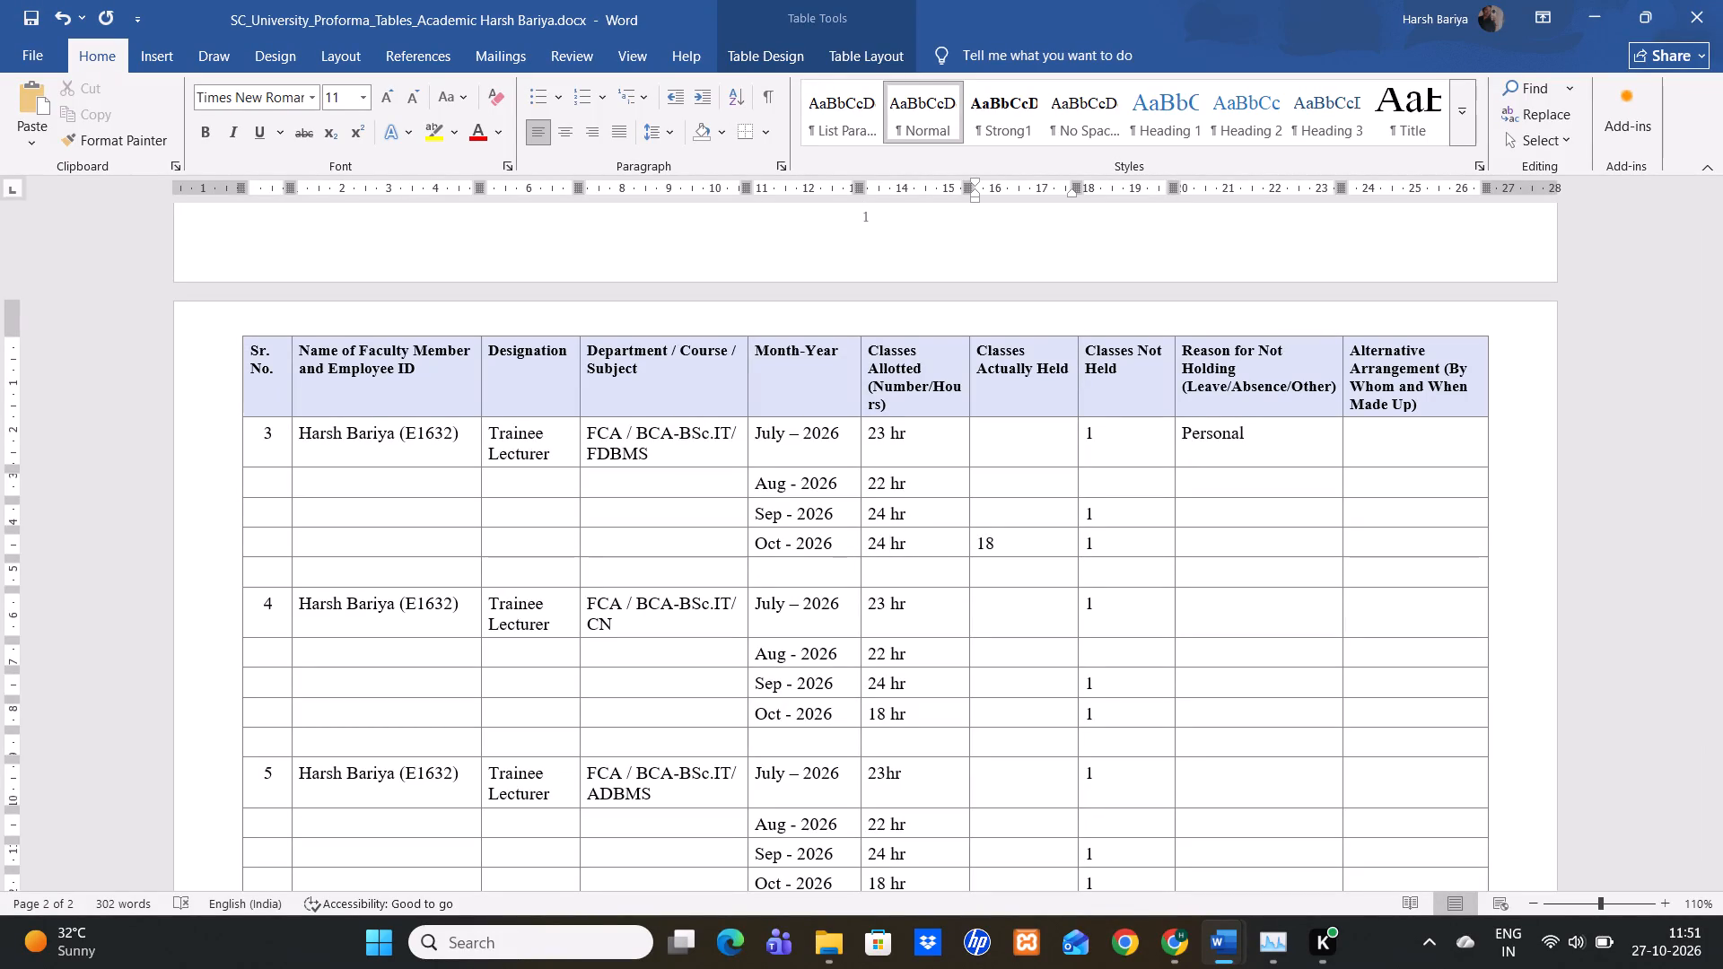
key("space")
type("hr")
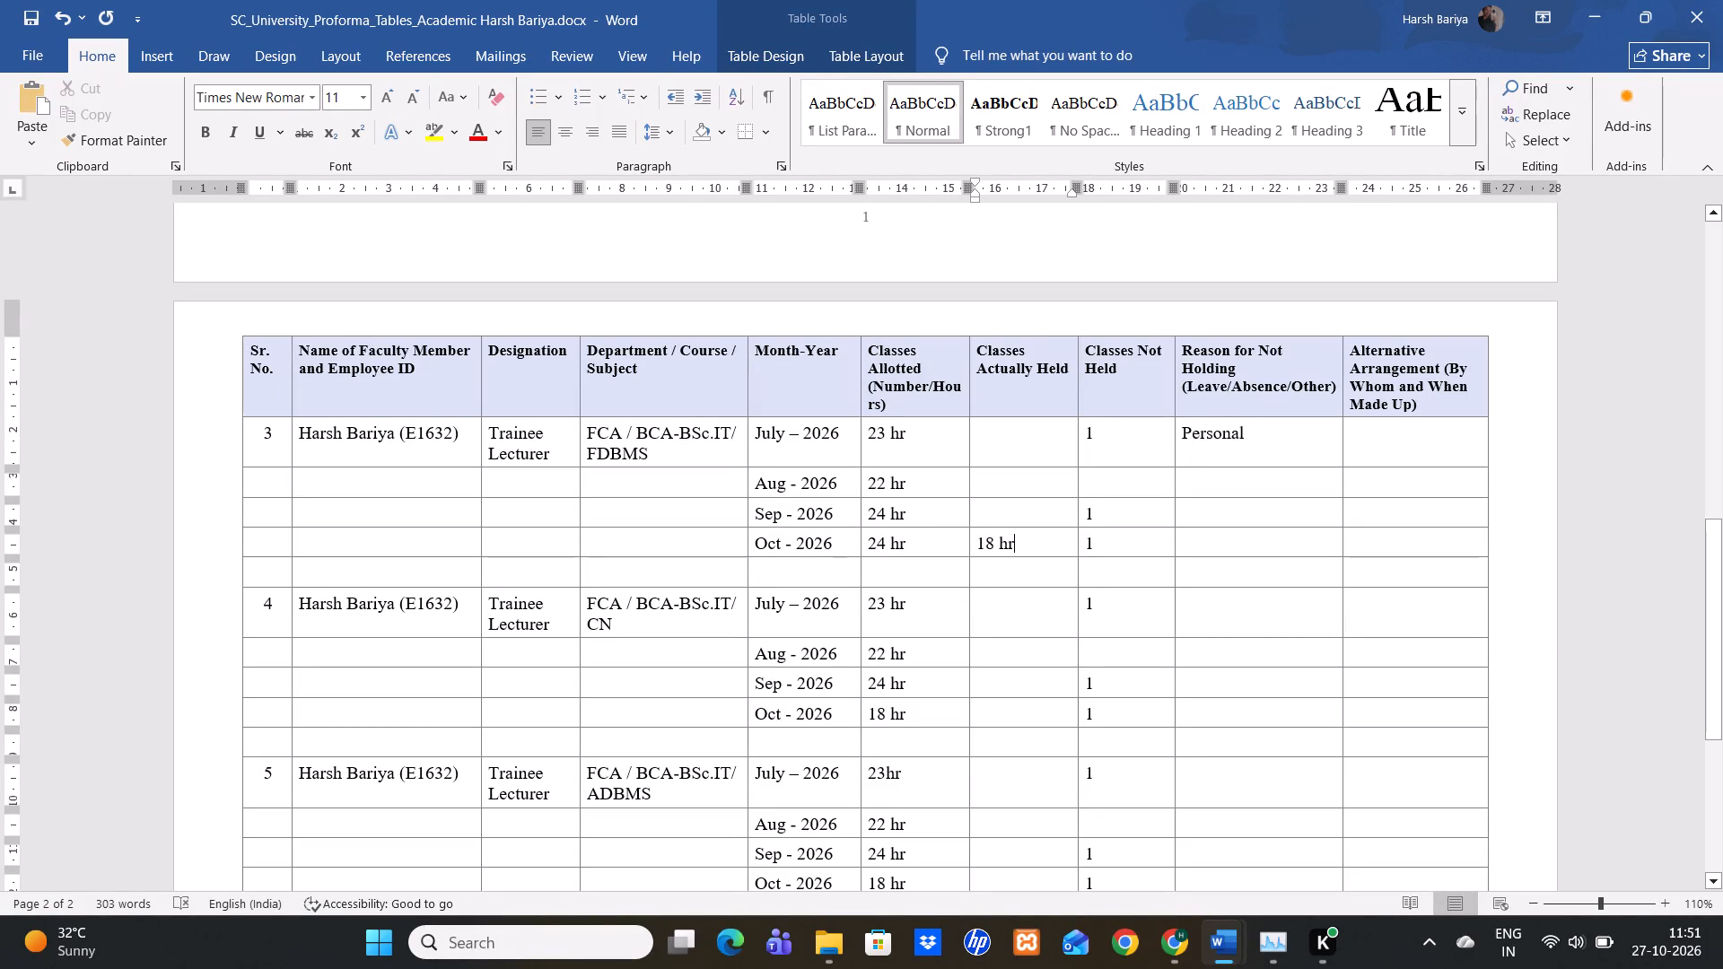
left_click(1207, 533)
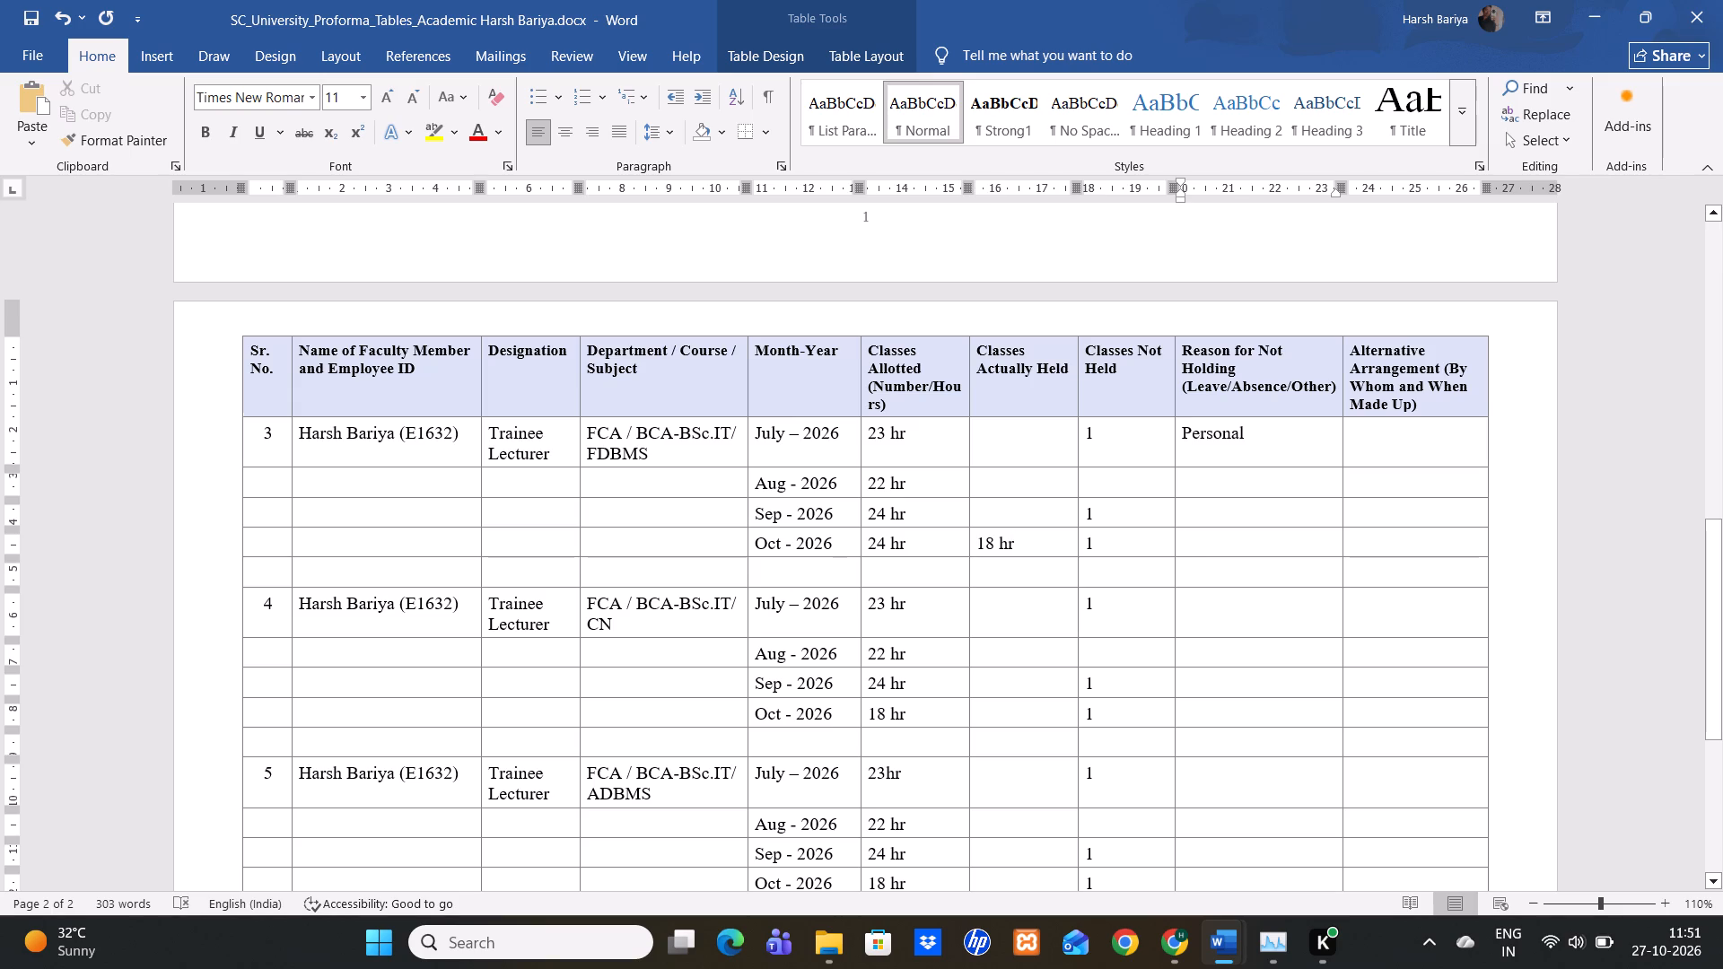
Copy FDBMS's Oct 2026 Classes Allotted and Classes Actually Held cells into the Oct 2026 rows of CN and ADBMS.
left_click(868, 683)
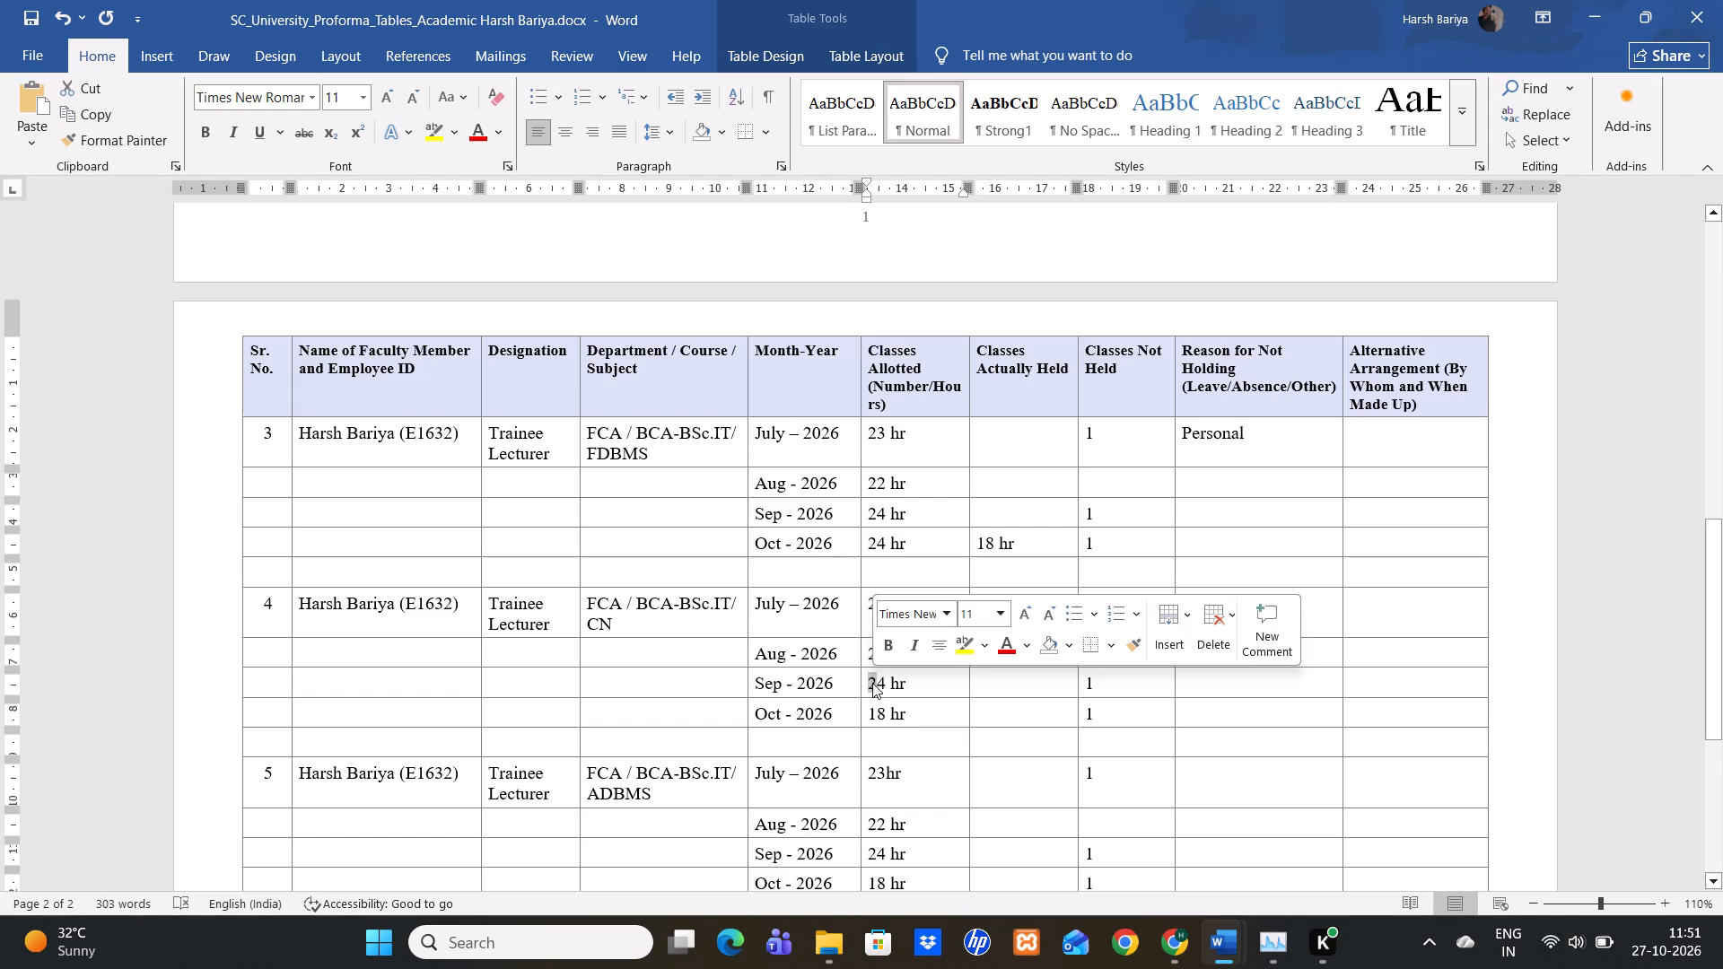
left_click_drag(870, 544, 975, 544)
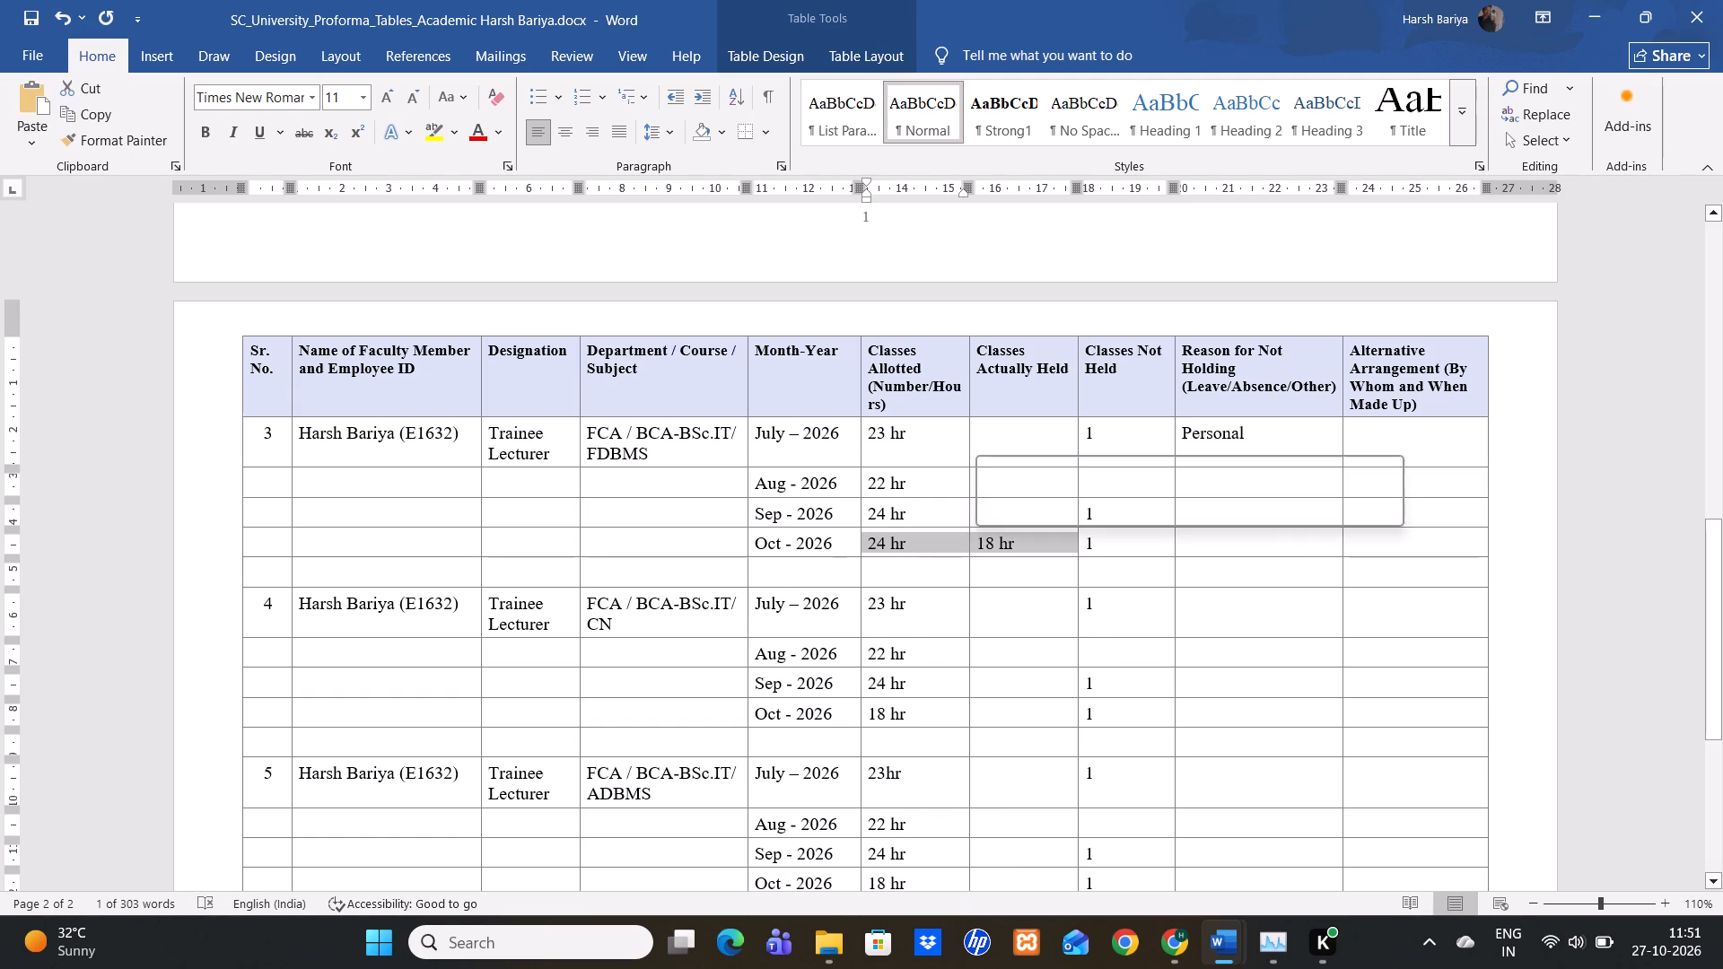
key("ctrl+c")
left_click(871, 719)
key("ctrl+v")
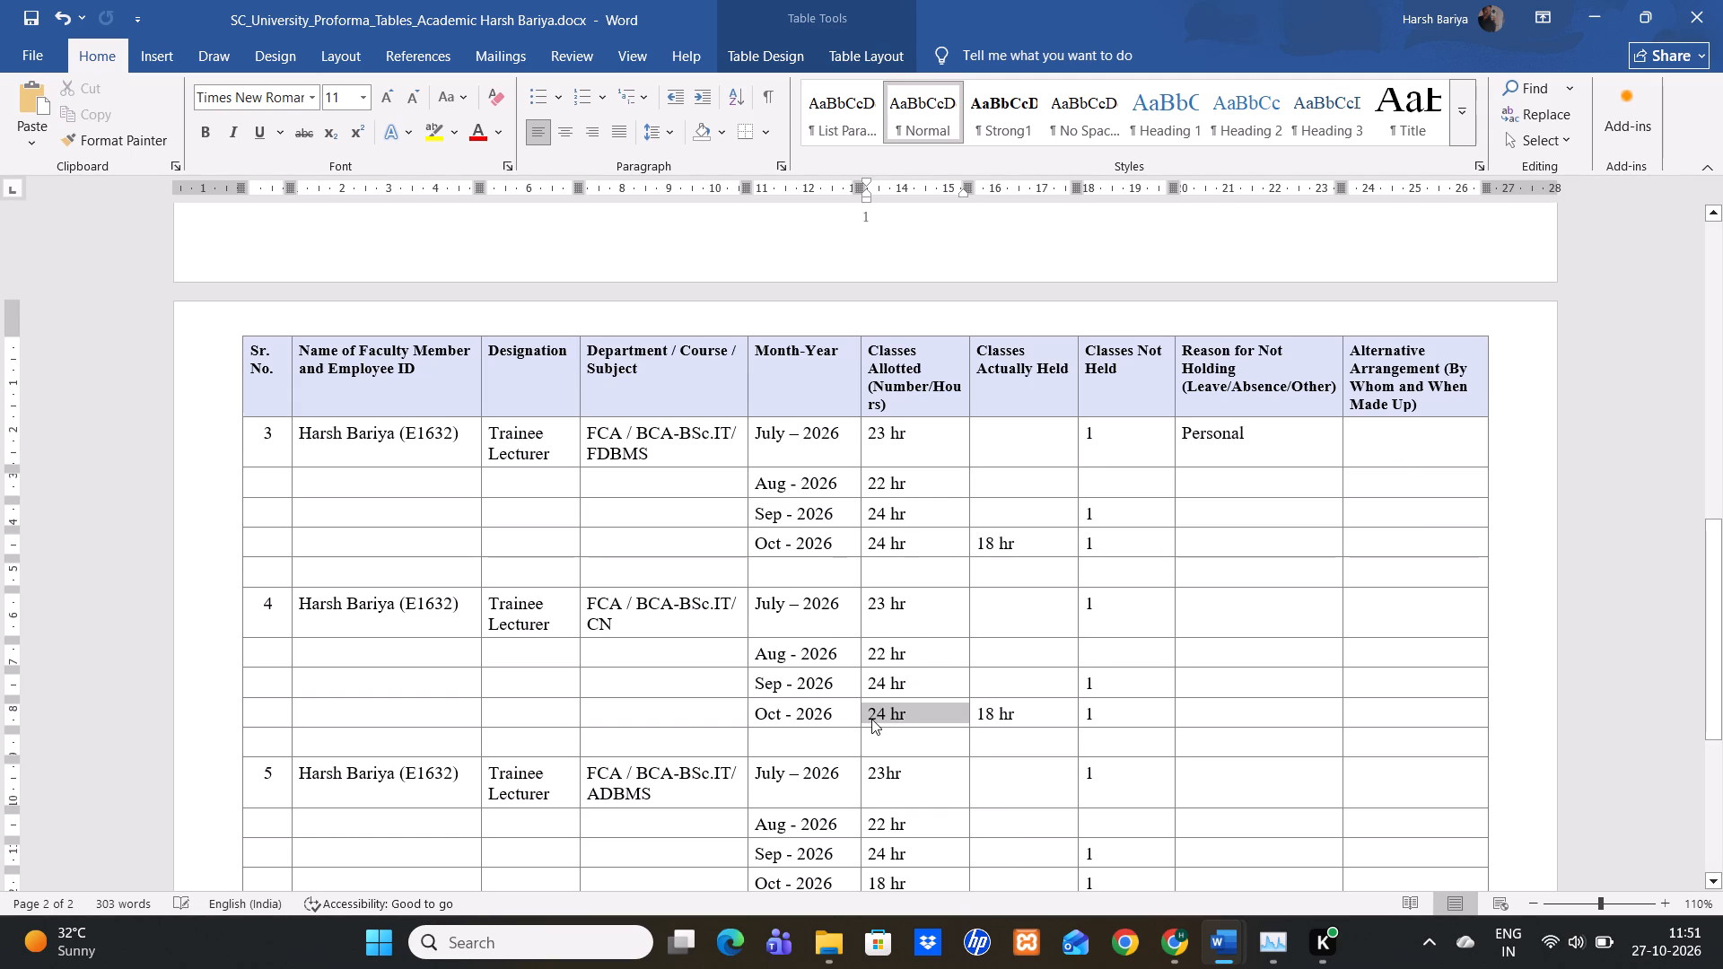
scroll(871, 719, "down", 2)
left_click(870, 658)
key("ctrl+v")
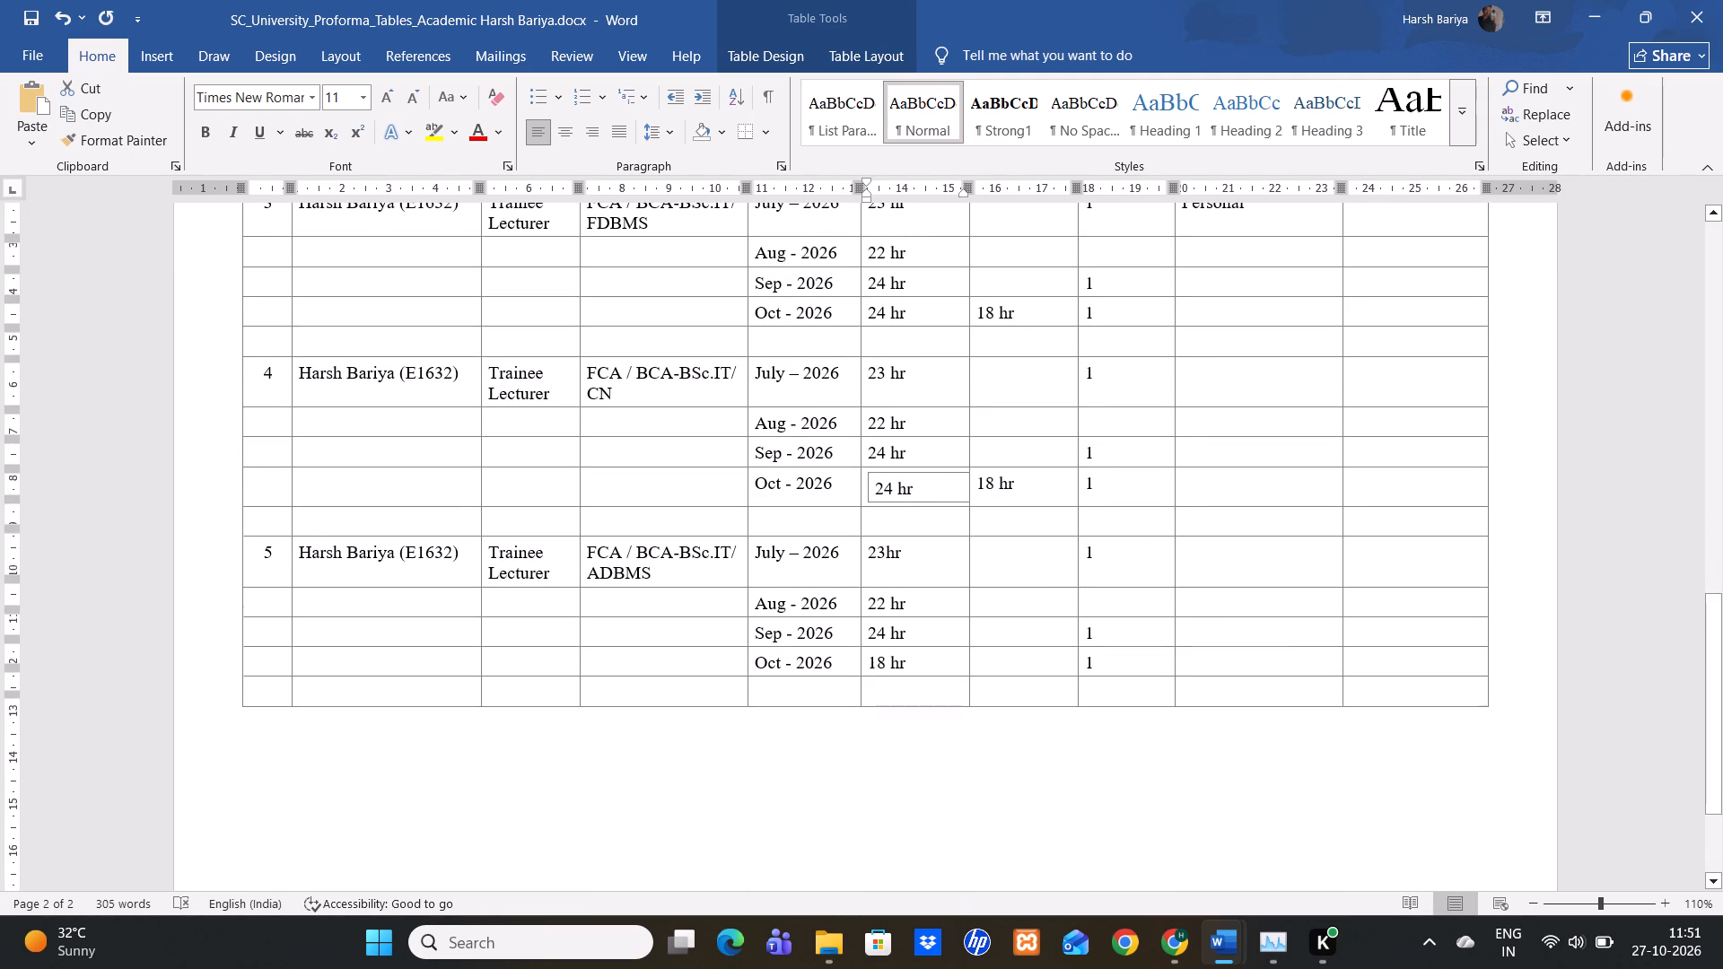
key("ctrl+z")
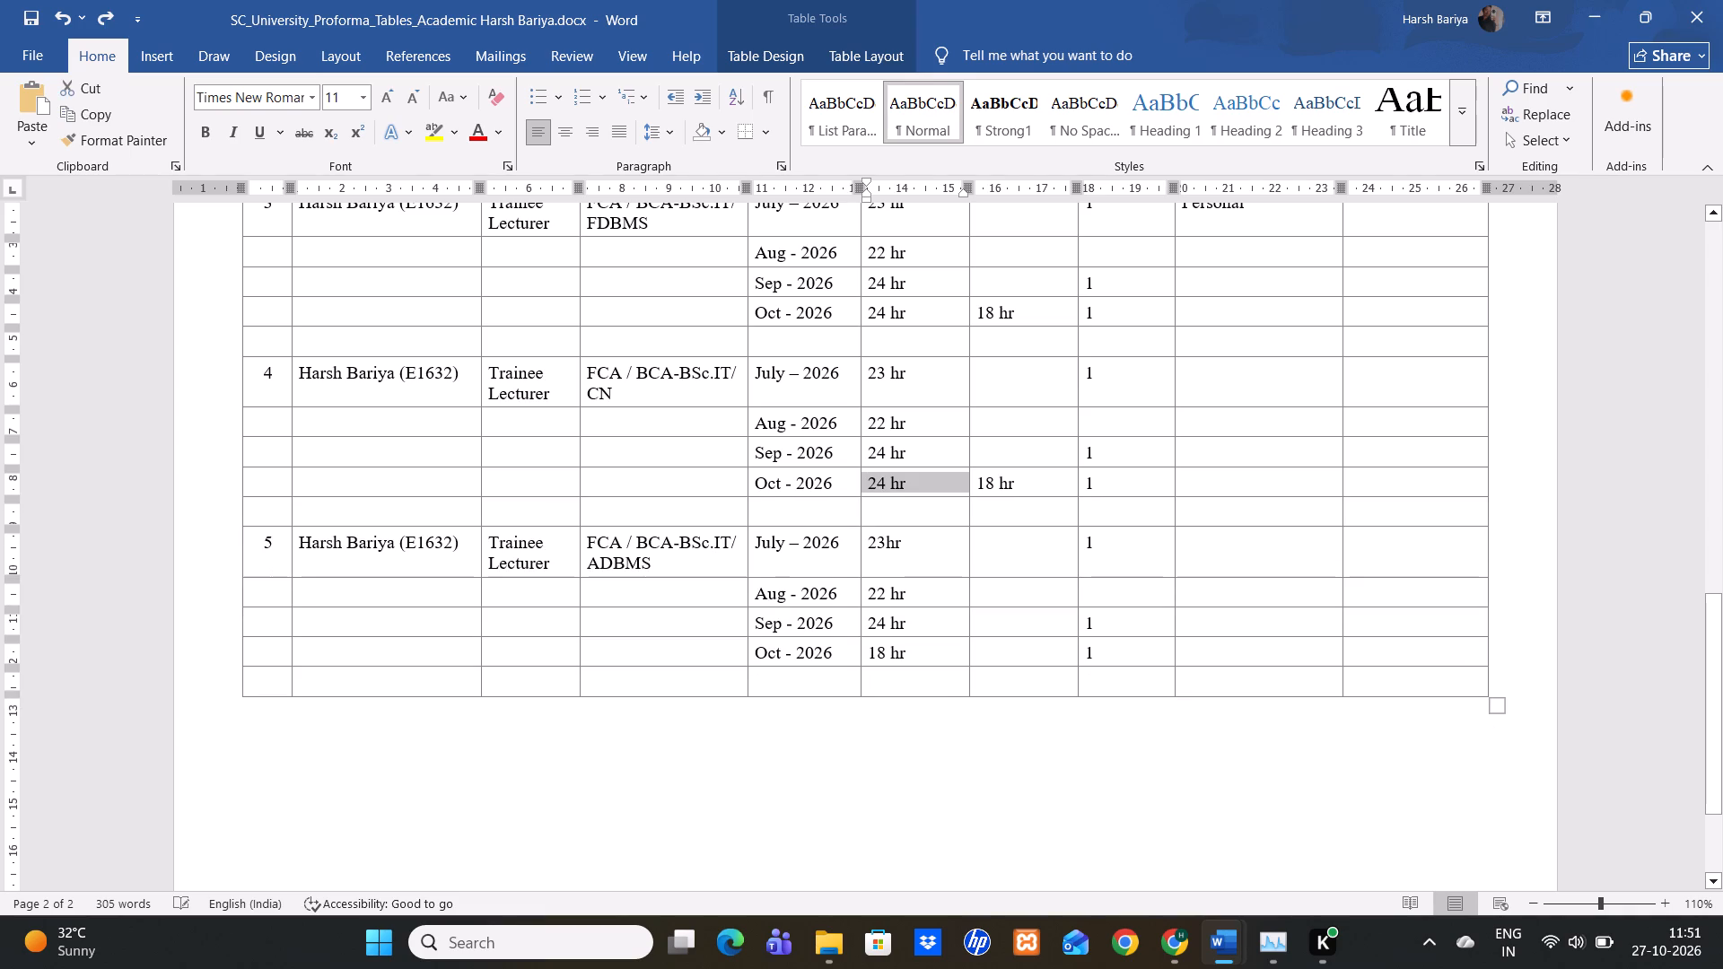
left_click(873, 654)
key("Left")
key("ctrl+v")
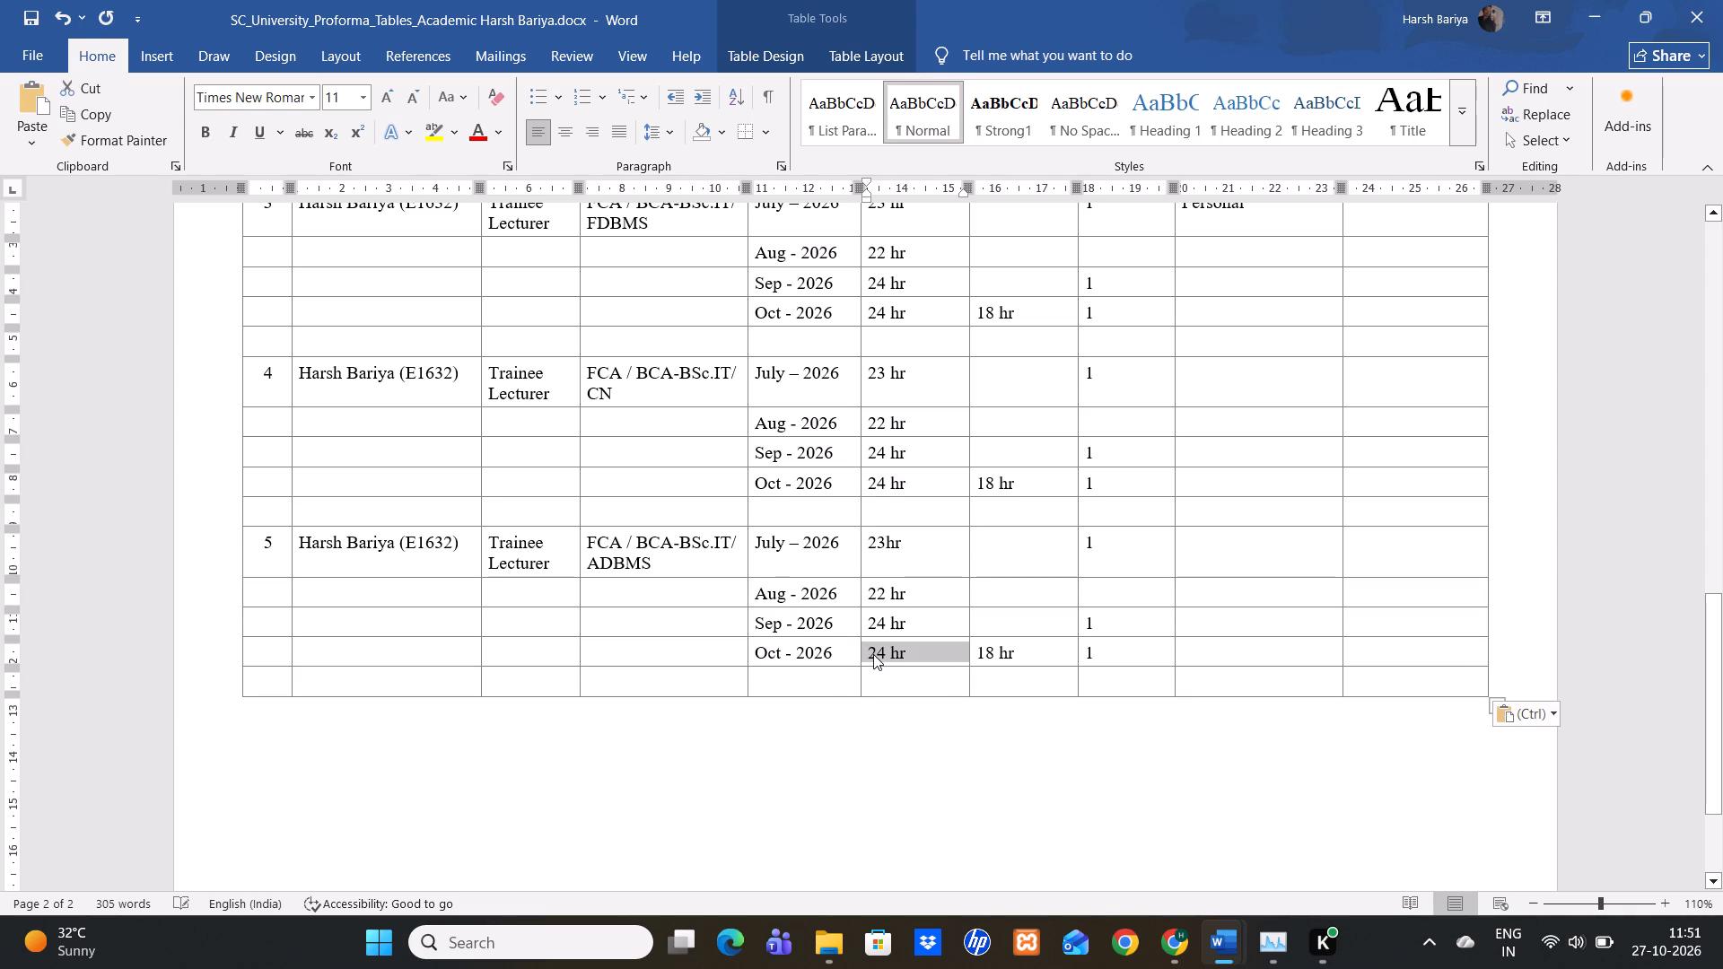
left_click(1012, 576)
Copy FDBMS's July 2026 reason, Personal, into the Reason for Not Holding cells of its Sep and Oct 2026 rows.
scroll(1012, 576, "up", 3)
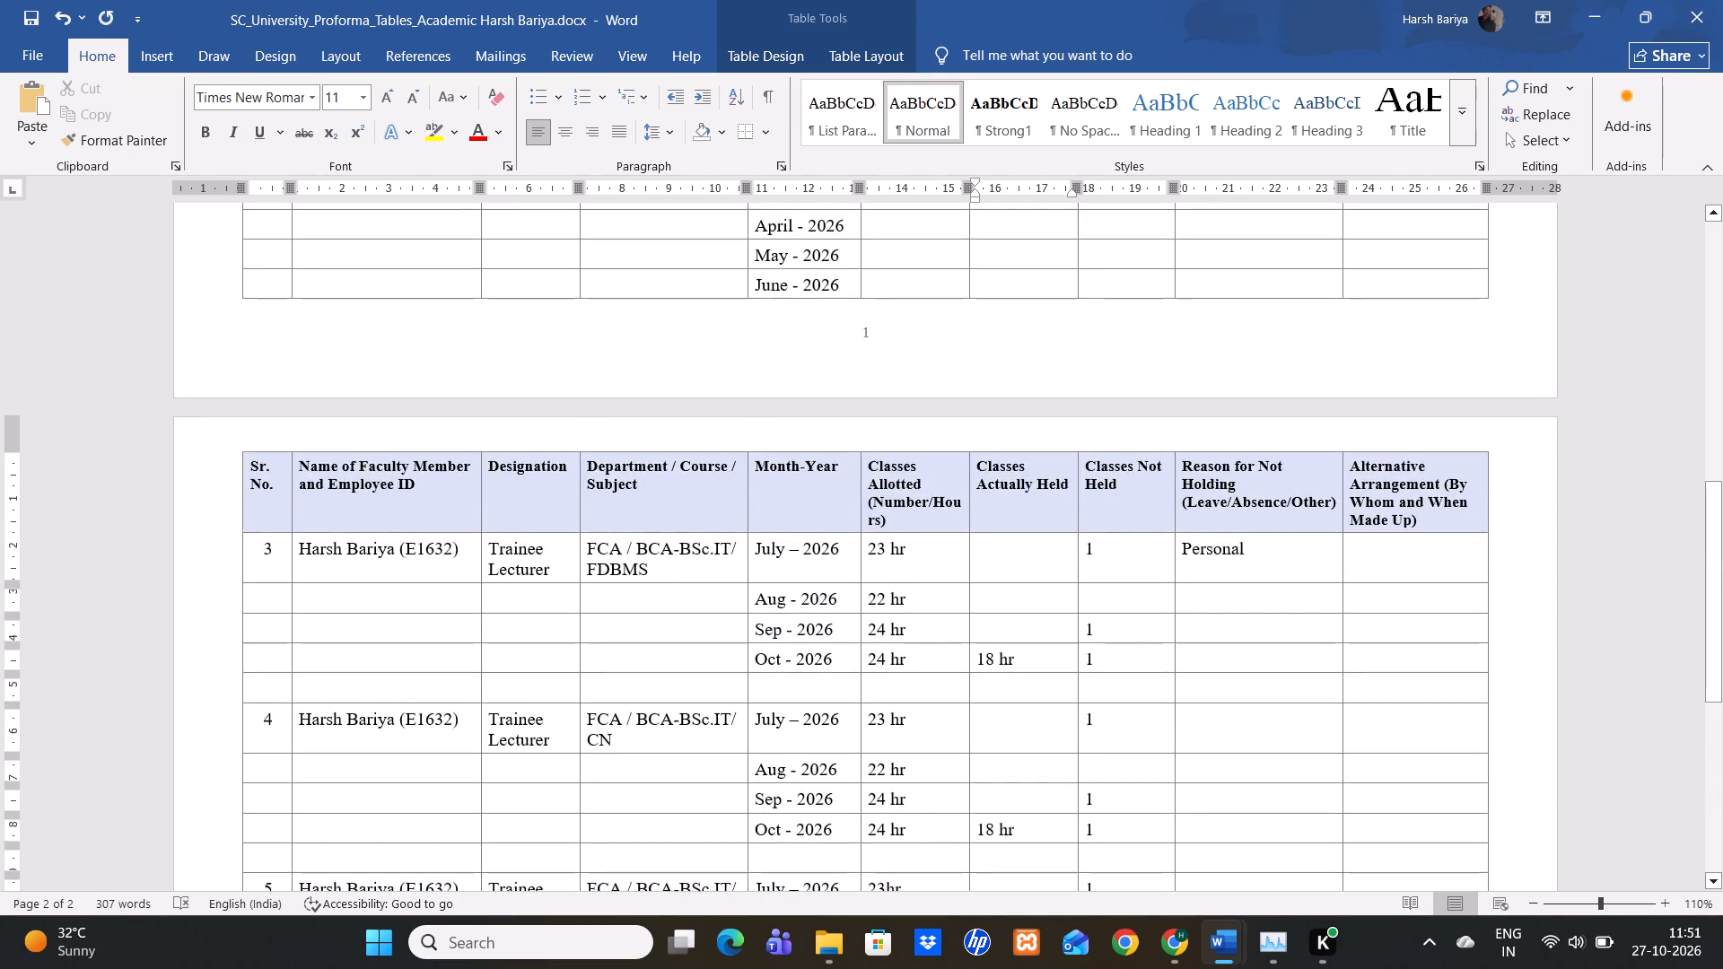
scroll(1012, 576, "up", 1)
scroll(1012, 576, "down", 3)
scroll(1012, 576, "up", 2)
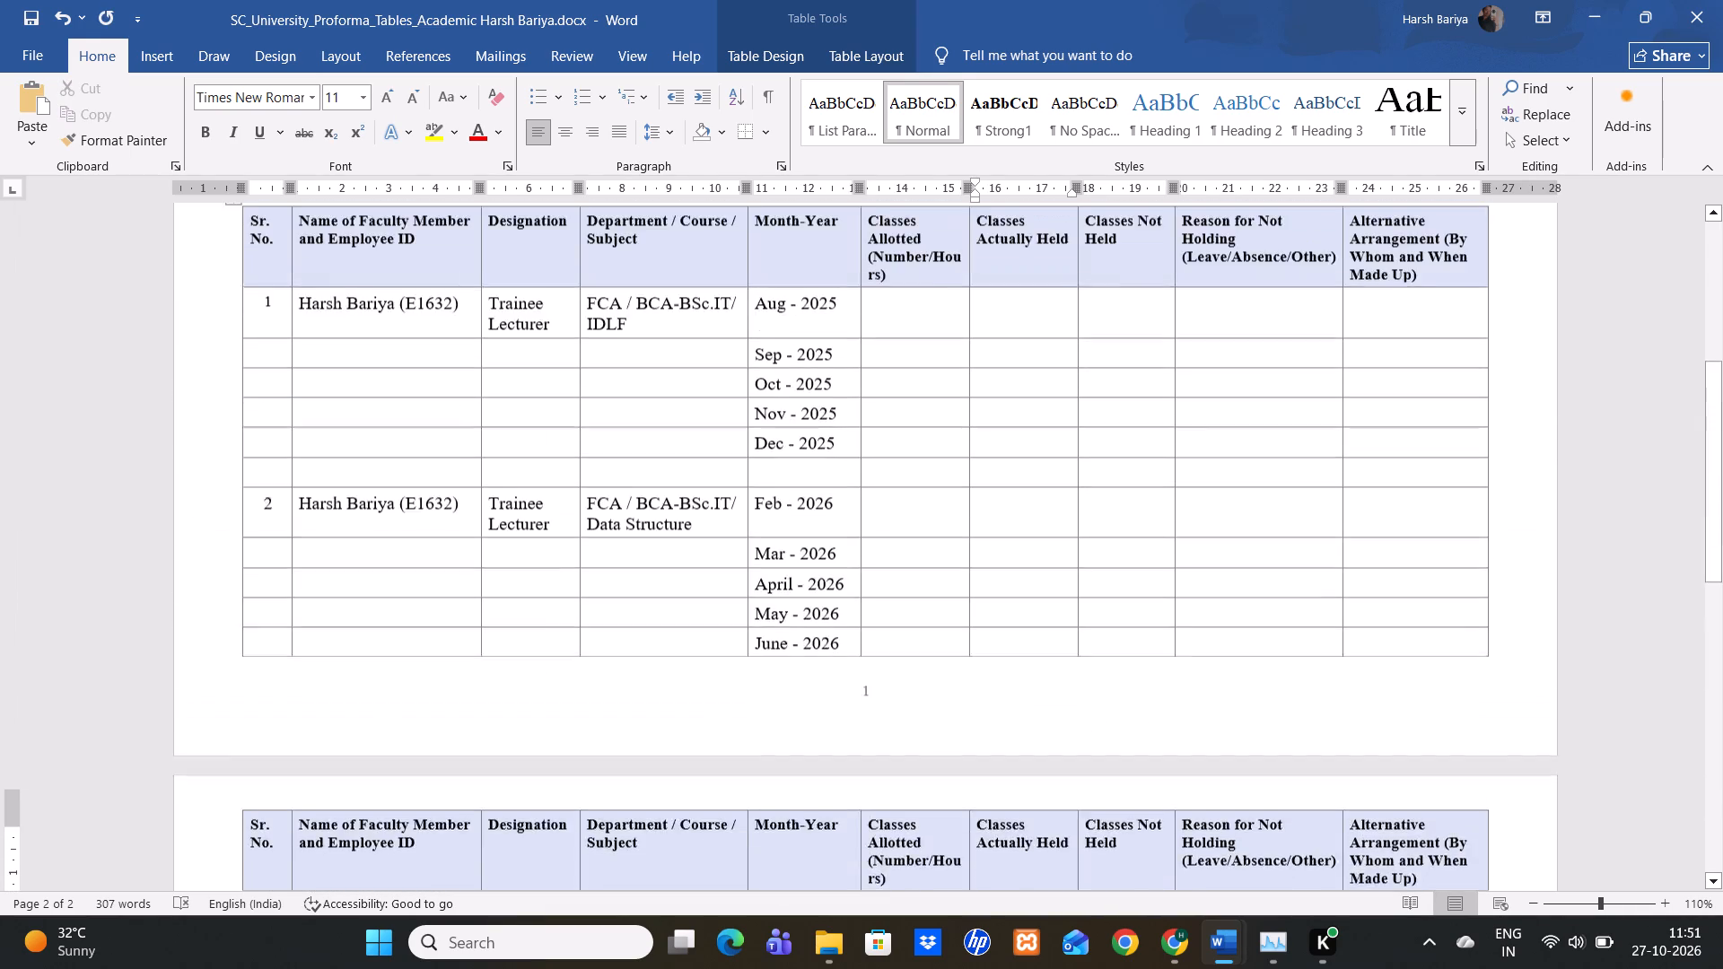
scroll(1012, 576, "down", 3)
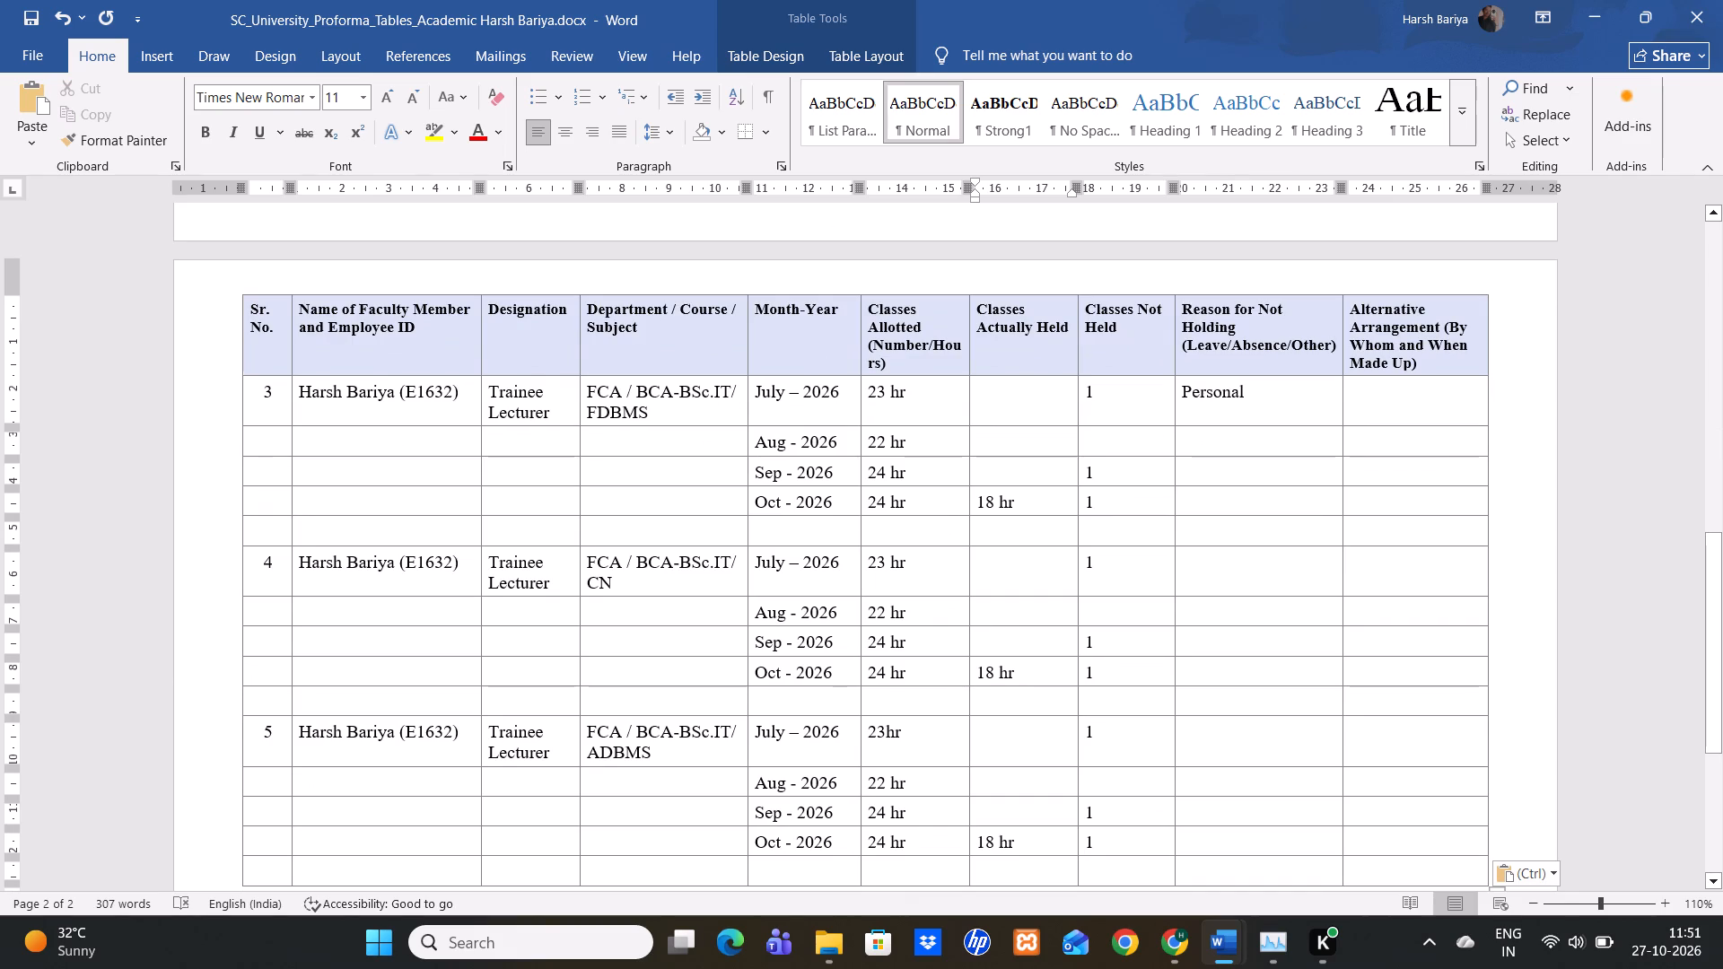
left_click_drag(1243, 397, 1182, 406)
key("ctrl+c")
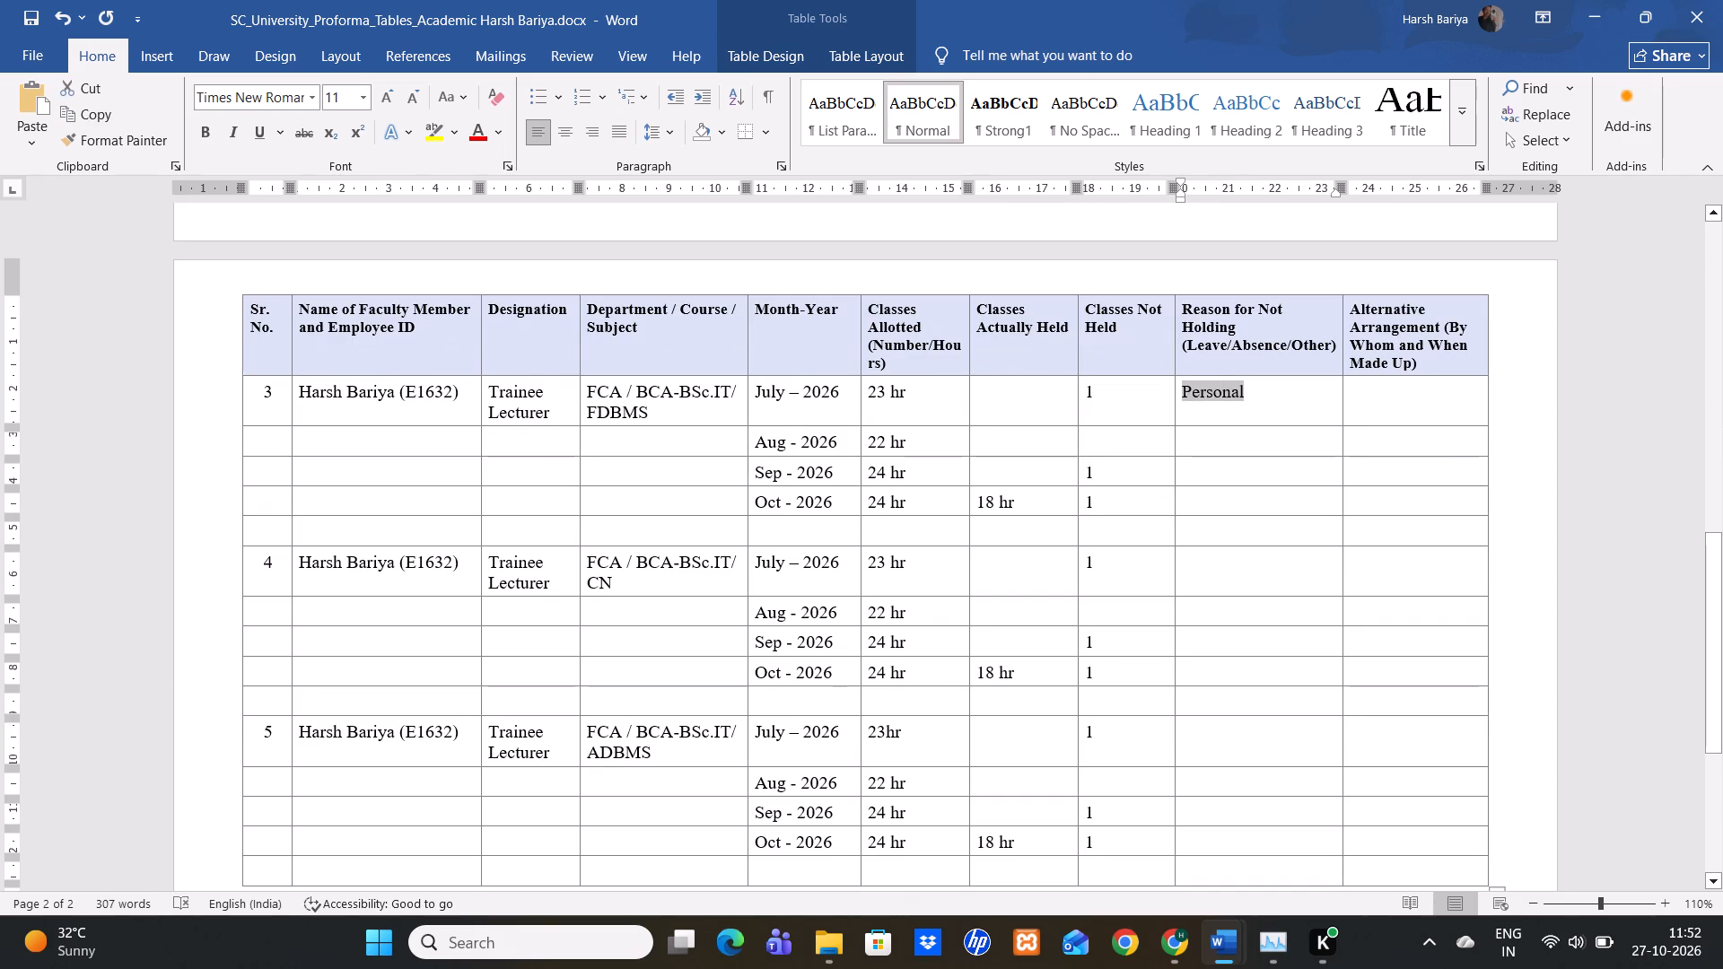
left_click(1192, 477)
key("ctrl+v")
left_click(1192, 493)
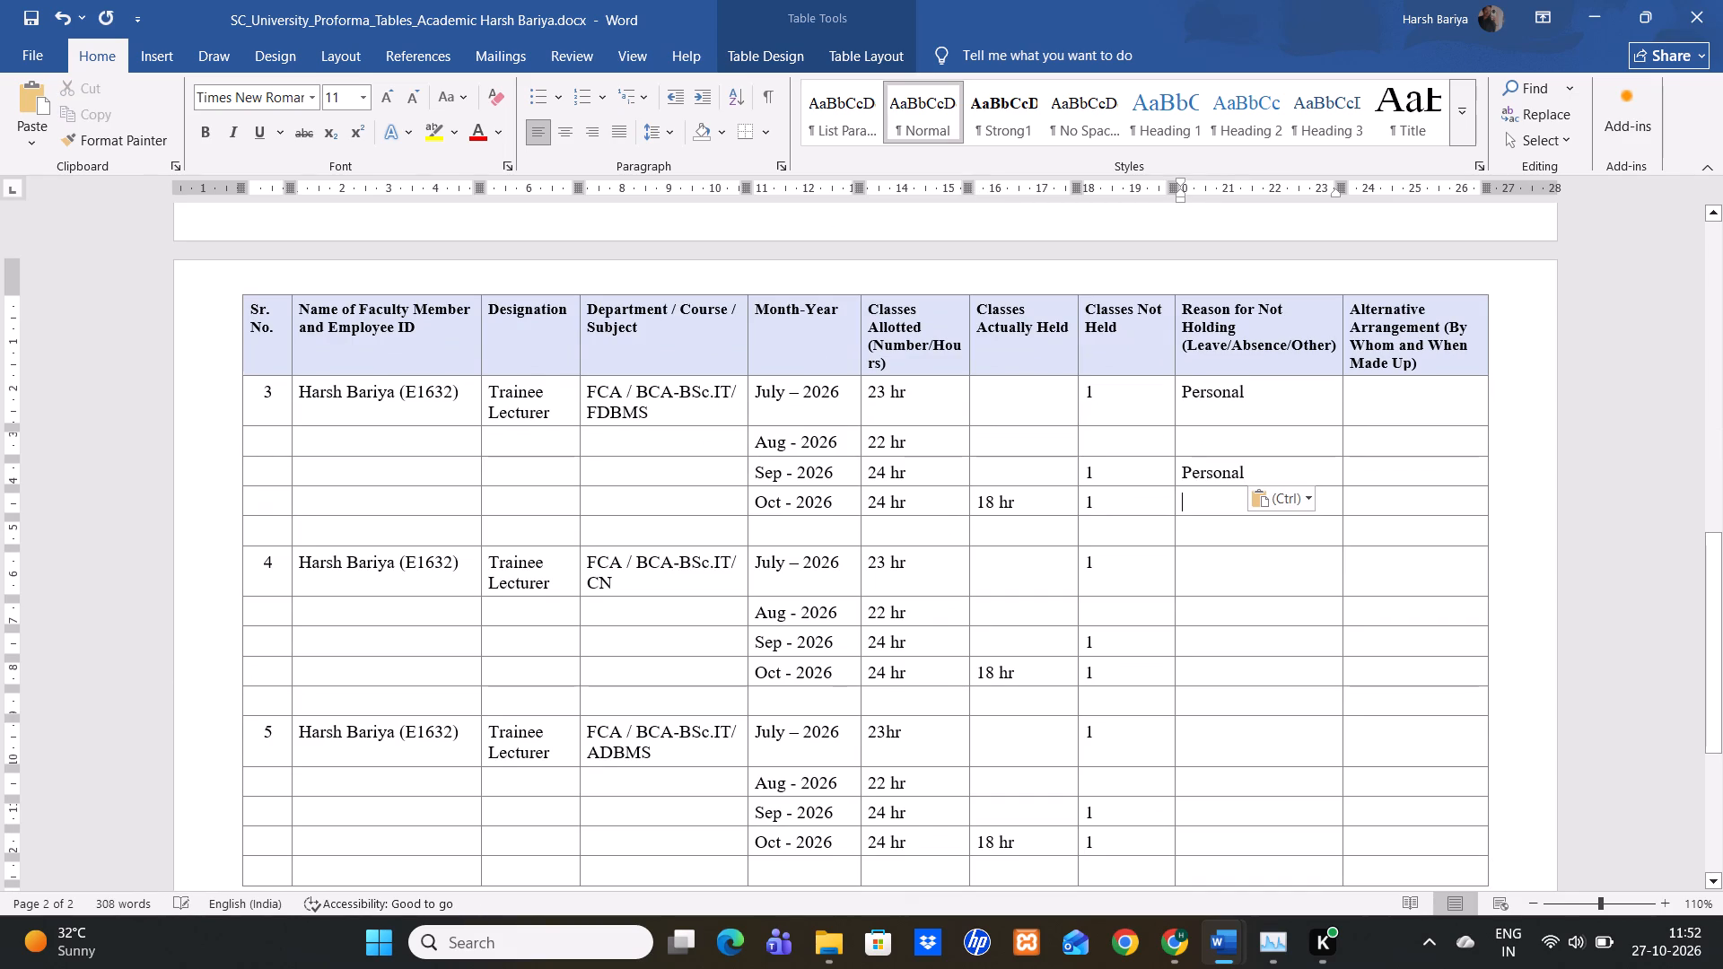
key("ctrl+v")
Paste Personal as CN's Reason for Not Holding in the July, Sep and Oct 2026 rows.
left_click(1188, 574)
key("ctrl+v")
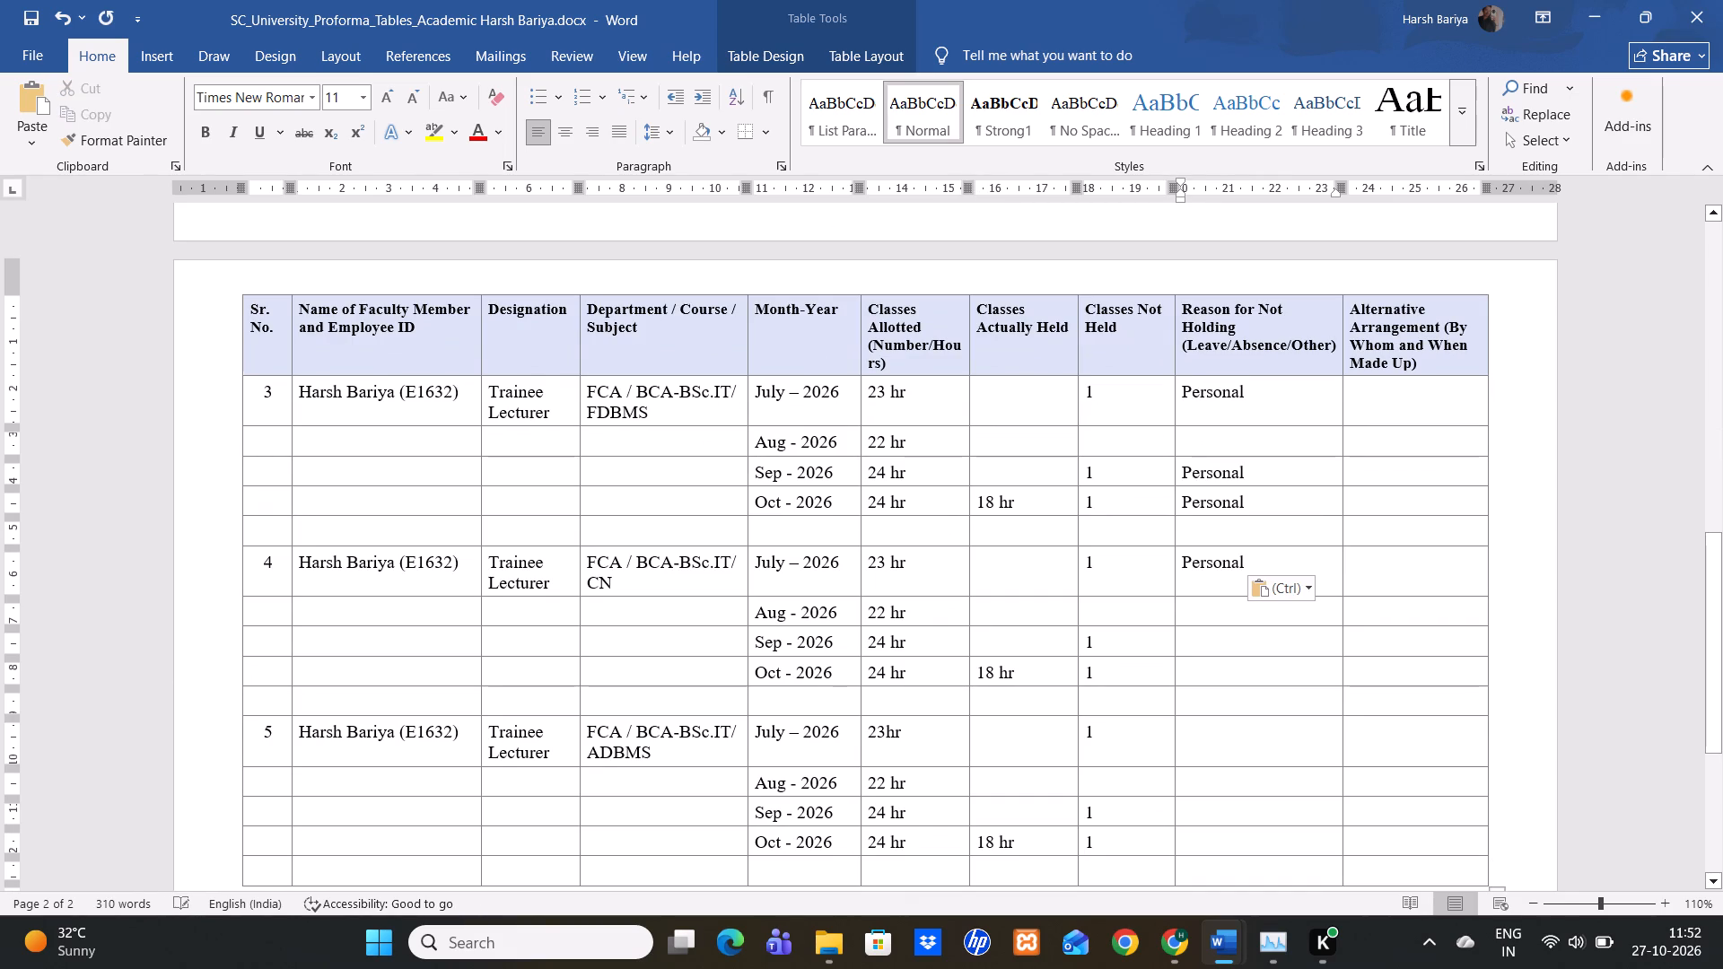
left_click(1187, 638)
key("ctrl+v")
left_click(1187, 669)
key("ctrl+v")
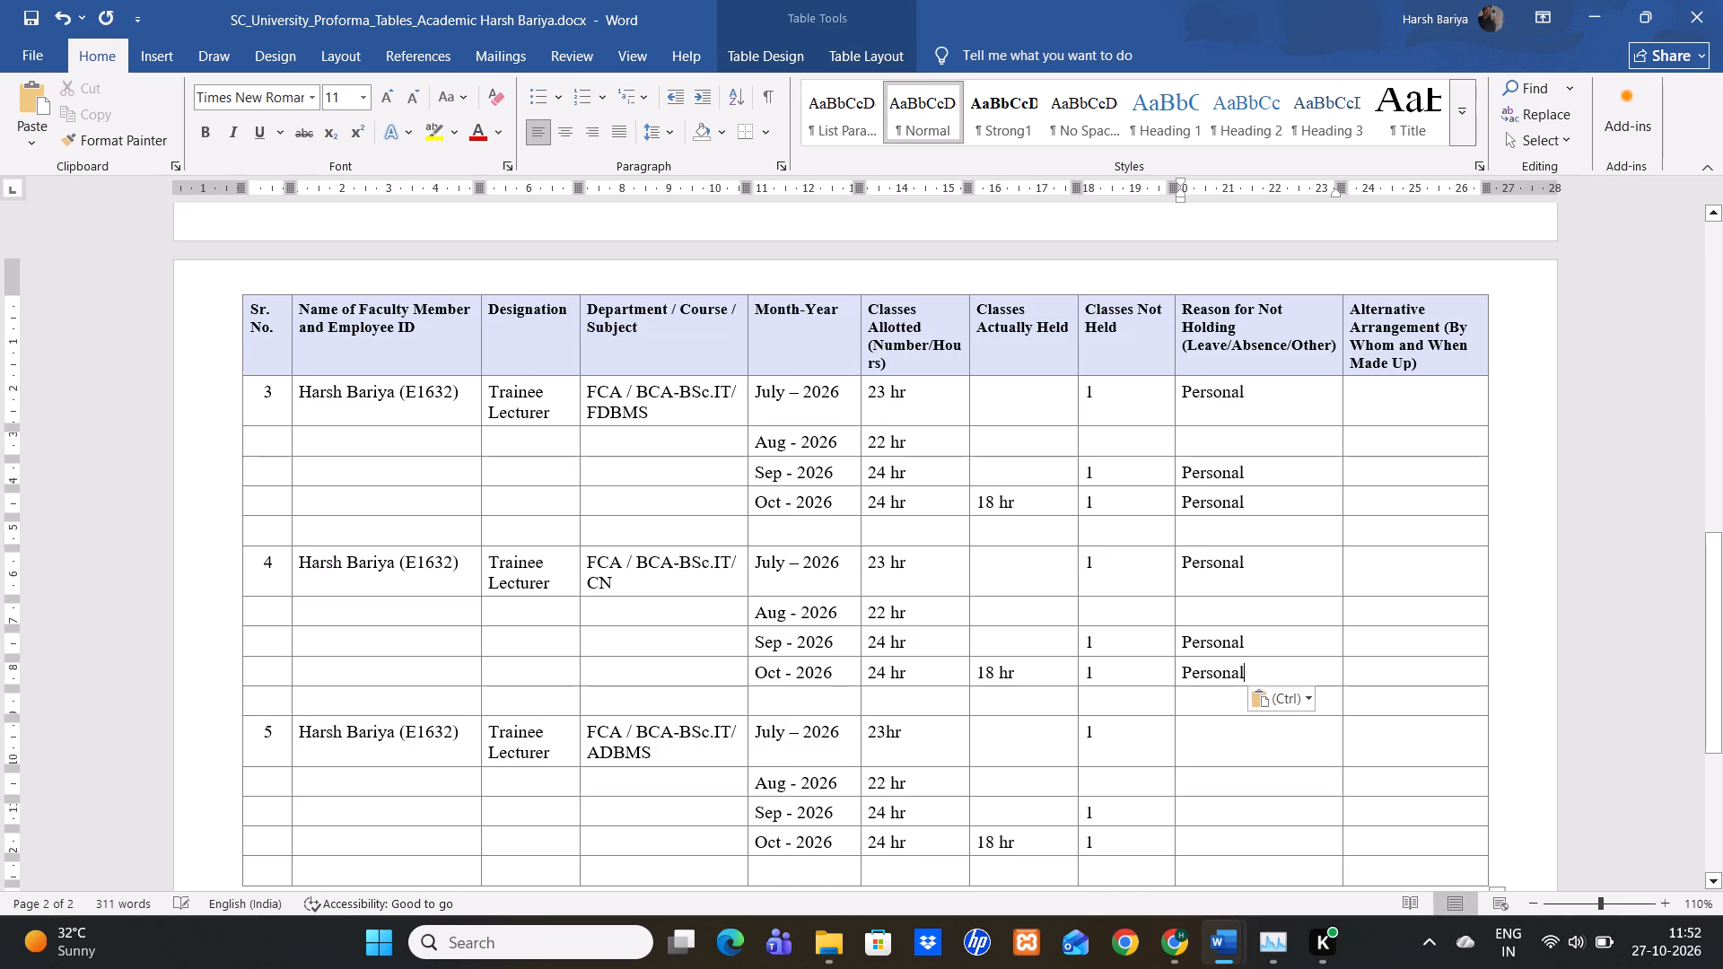
Paste Personal once as ADBMS's Reason for Not Holding in each of the July, Sep and Oct 2026 rows.
scroll(1185, 656, "down", 1)
left_click(1183, 679)
key("ctrl+v")
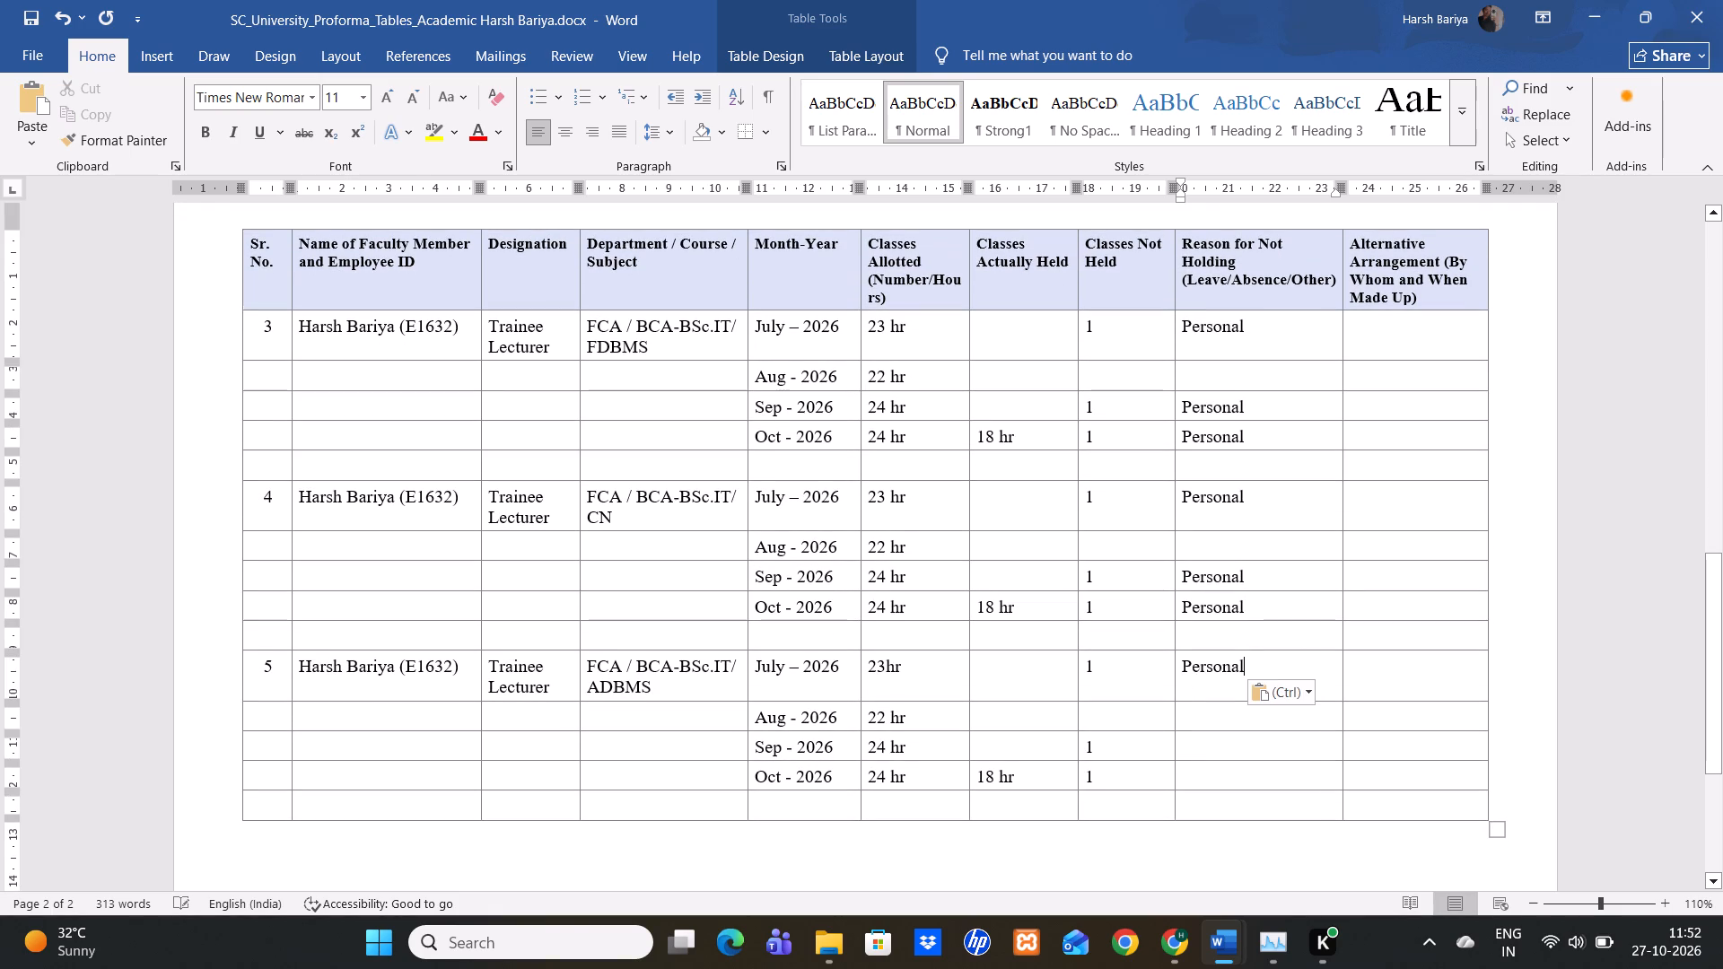
left_click(1195, 755)
key("ctrl+v")
left_click(1194, 762)
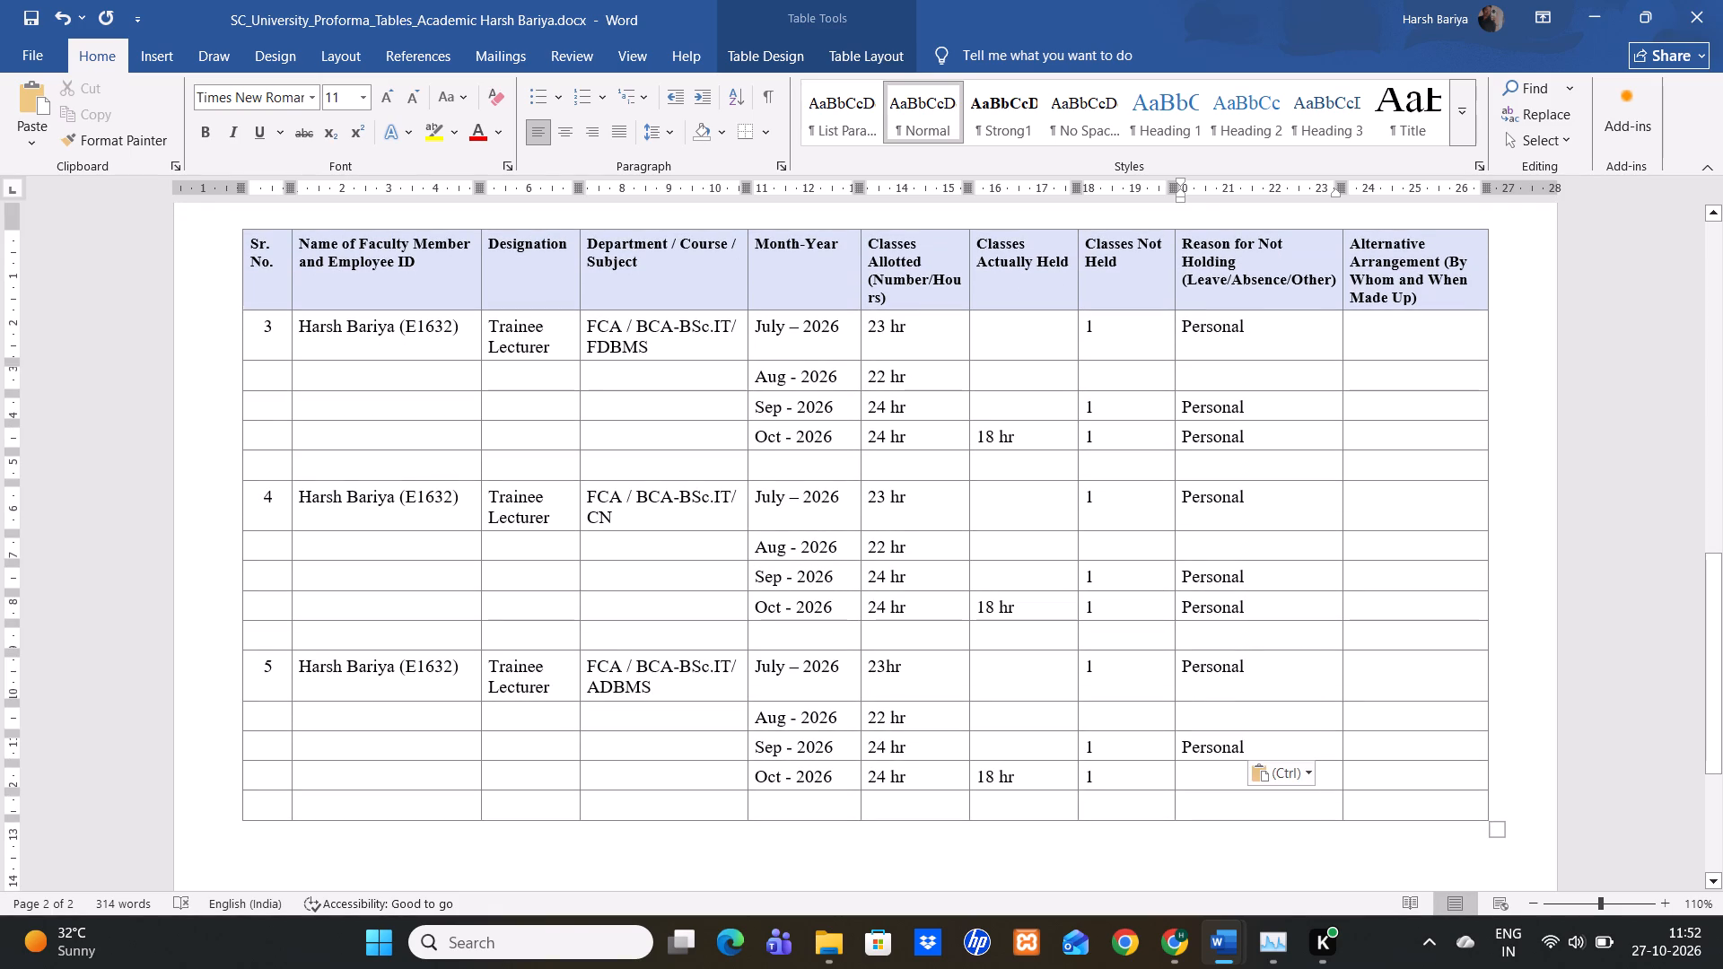
key("ctrl+v")
left_click(1202, 776)
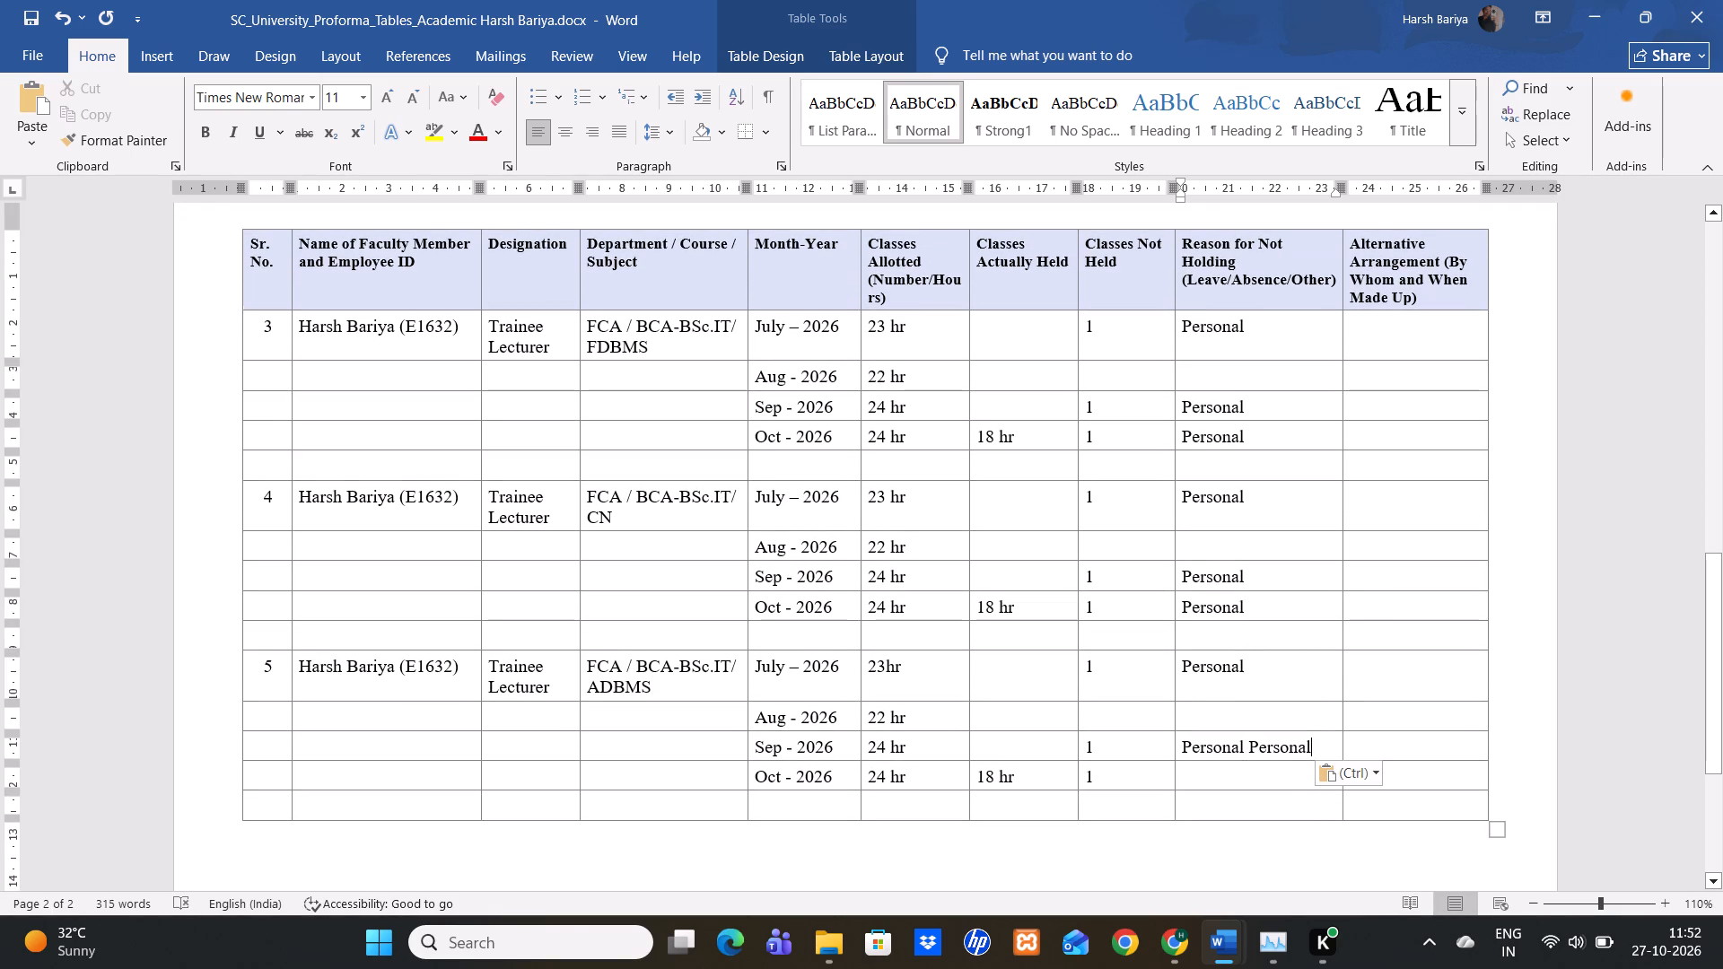
key("ctrl+v")
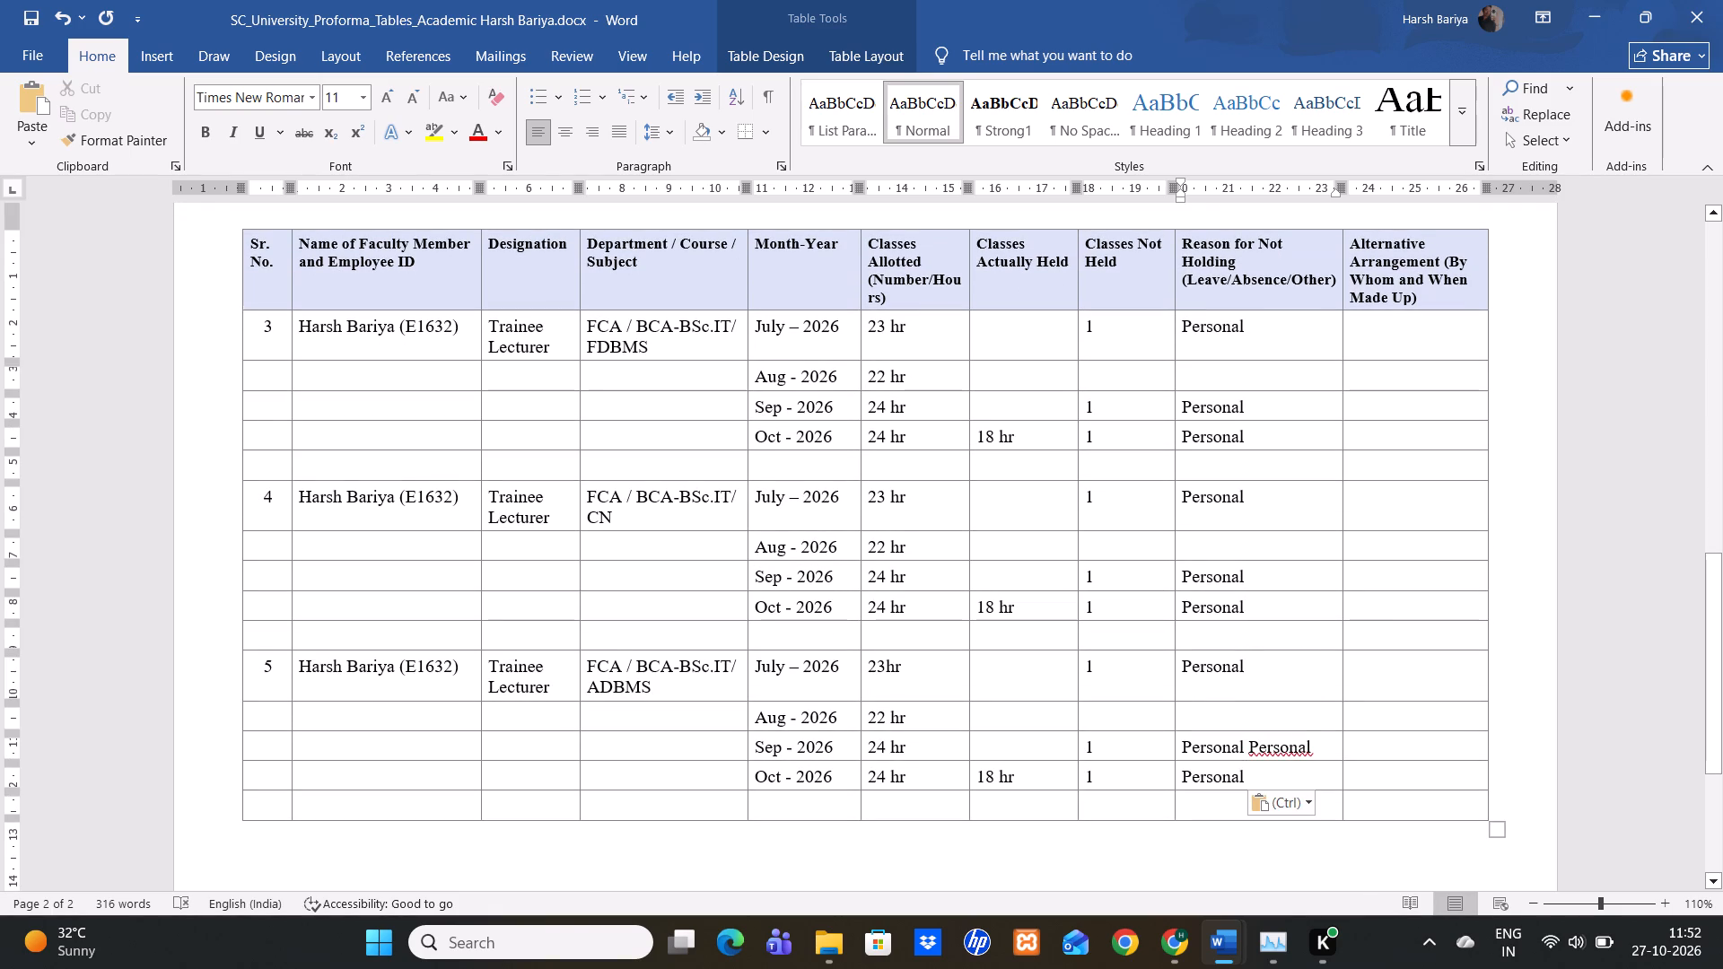
left_click_drag(1327, 745, 1253, 749)
key("BackSpace")
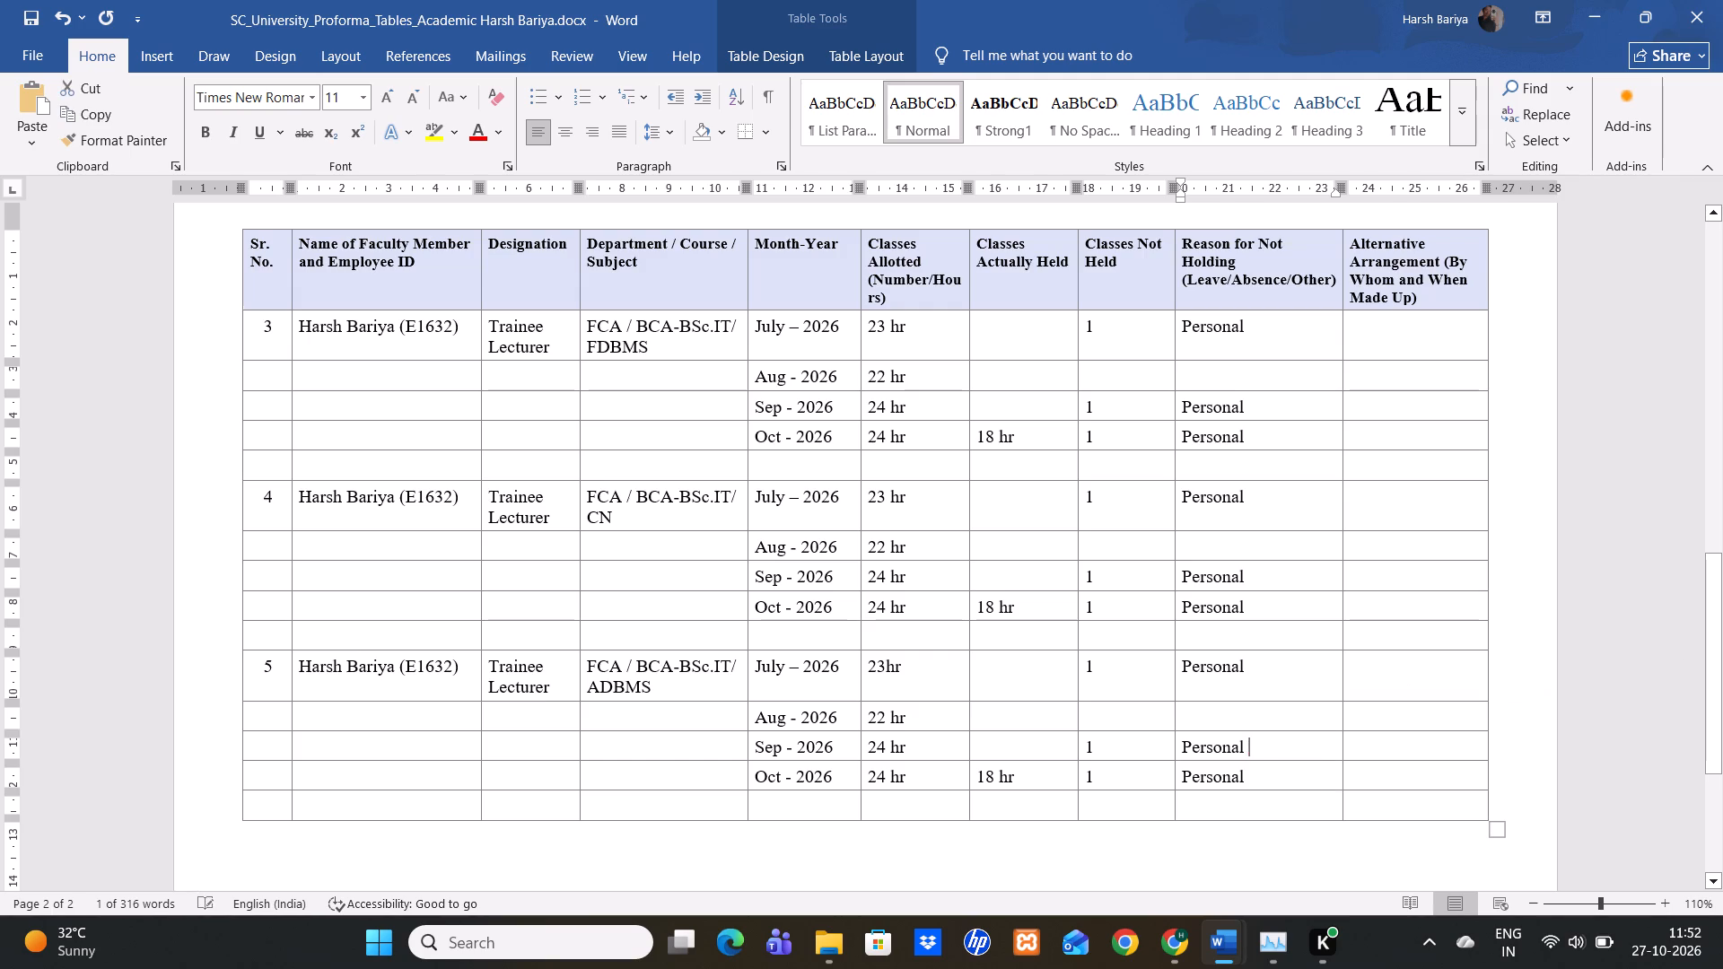
Enter With Department as FDBMS's Alternative Arrangement in the July 2026 row.
scroll(1170, 538, "up", 6)
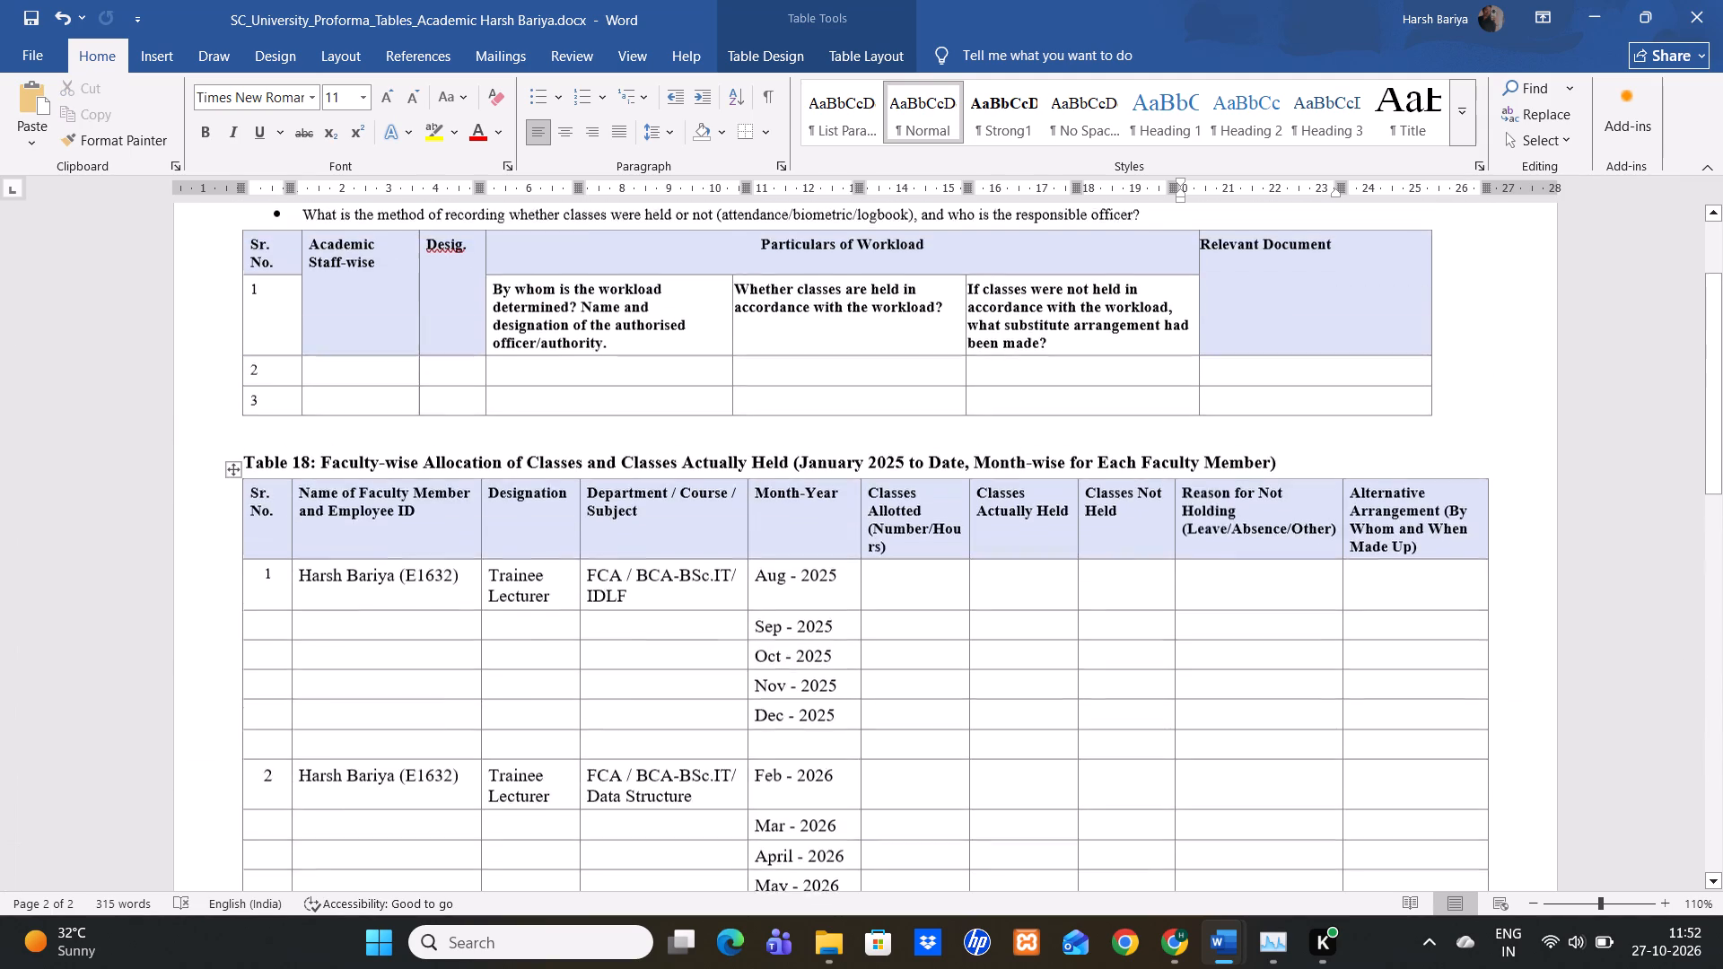
scroll(1170, 538, "down", 4)
left_click(1397, 432)
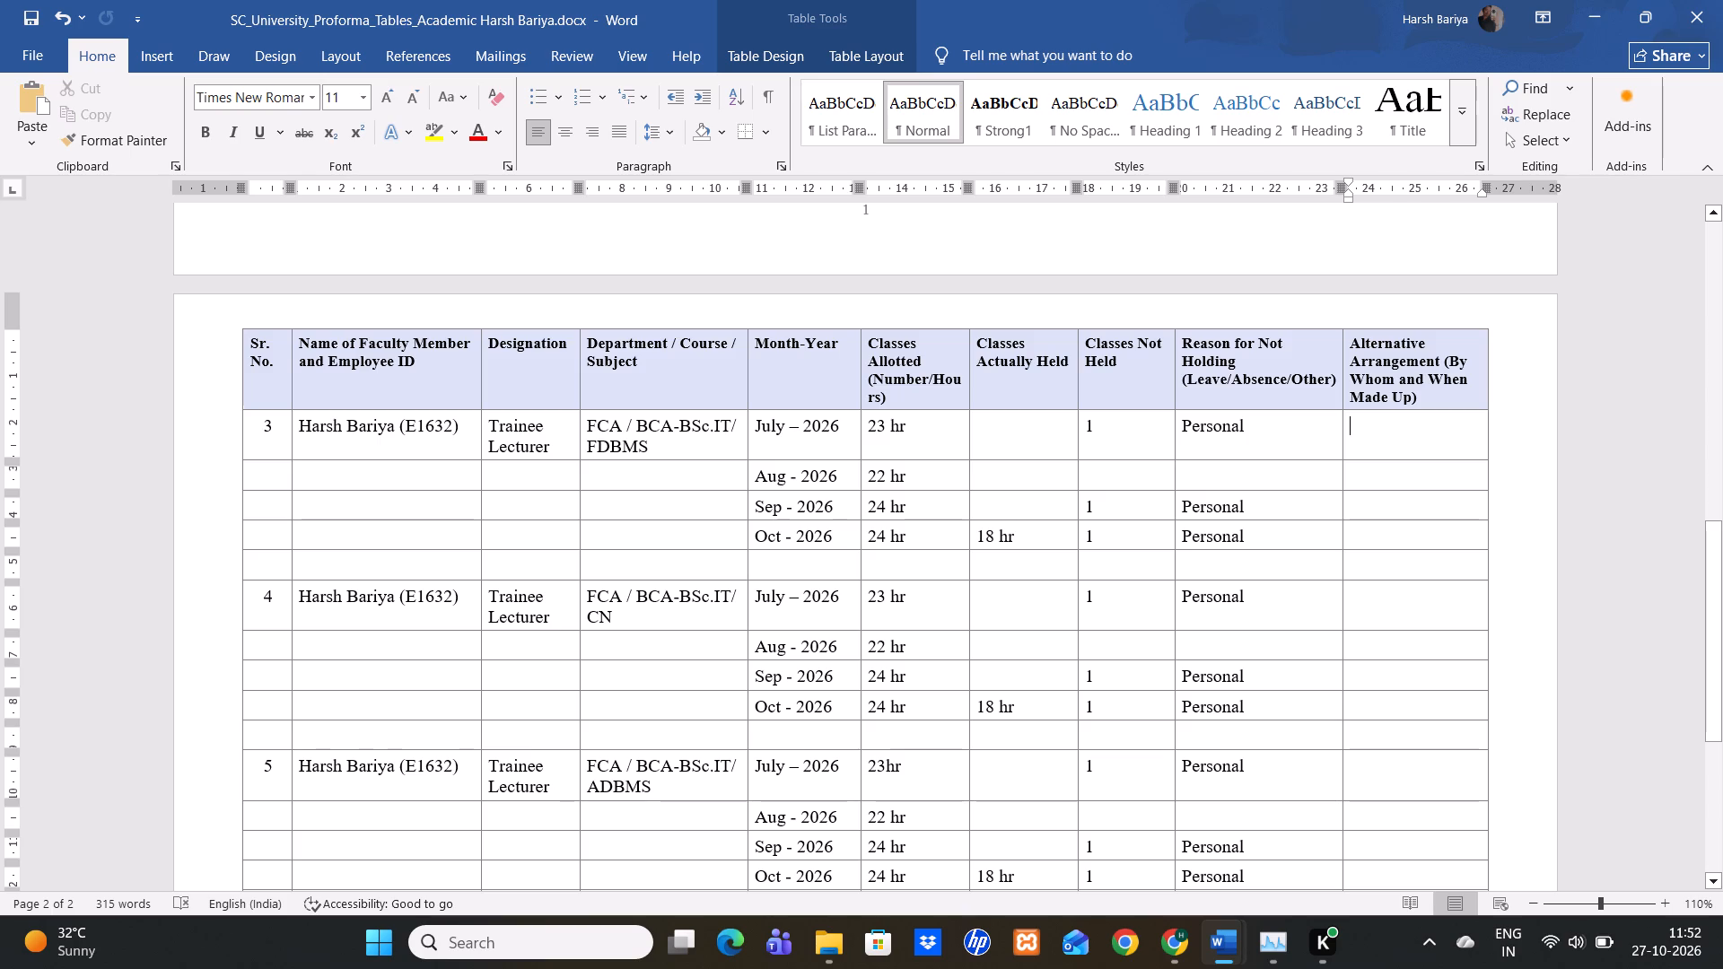
type("With Department")
key("space")
Copy FDBMS's July 2026 With Department entry into the Alternative Arrangement cells of its Sep and Oct 2026 rows.
left_click_drag(1355, 433, 1473, 427)
key("ctrl+c")
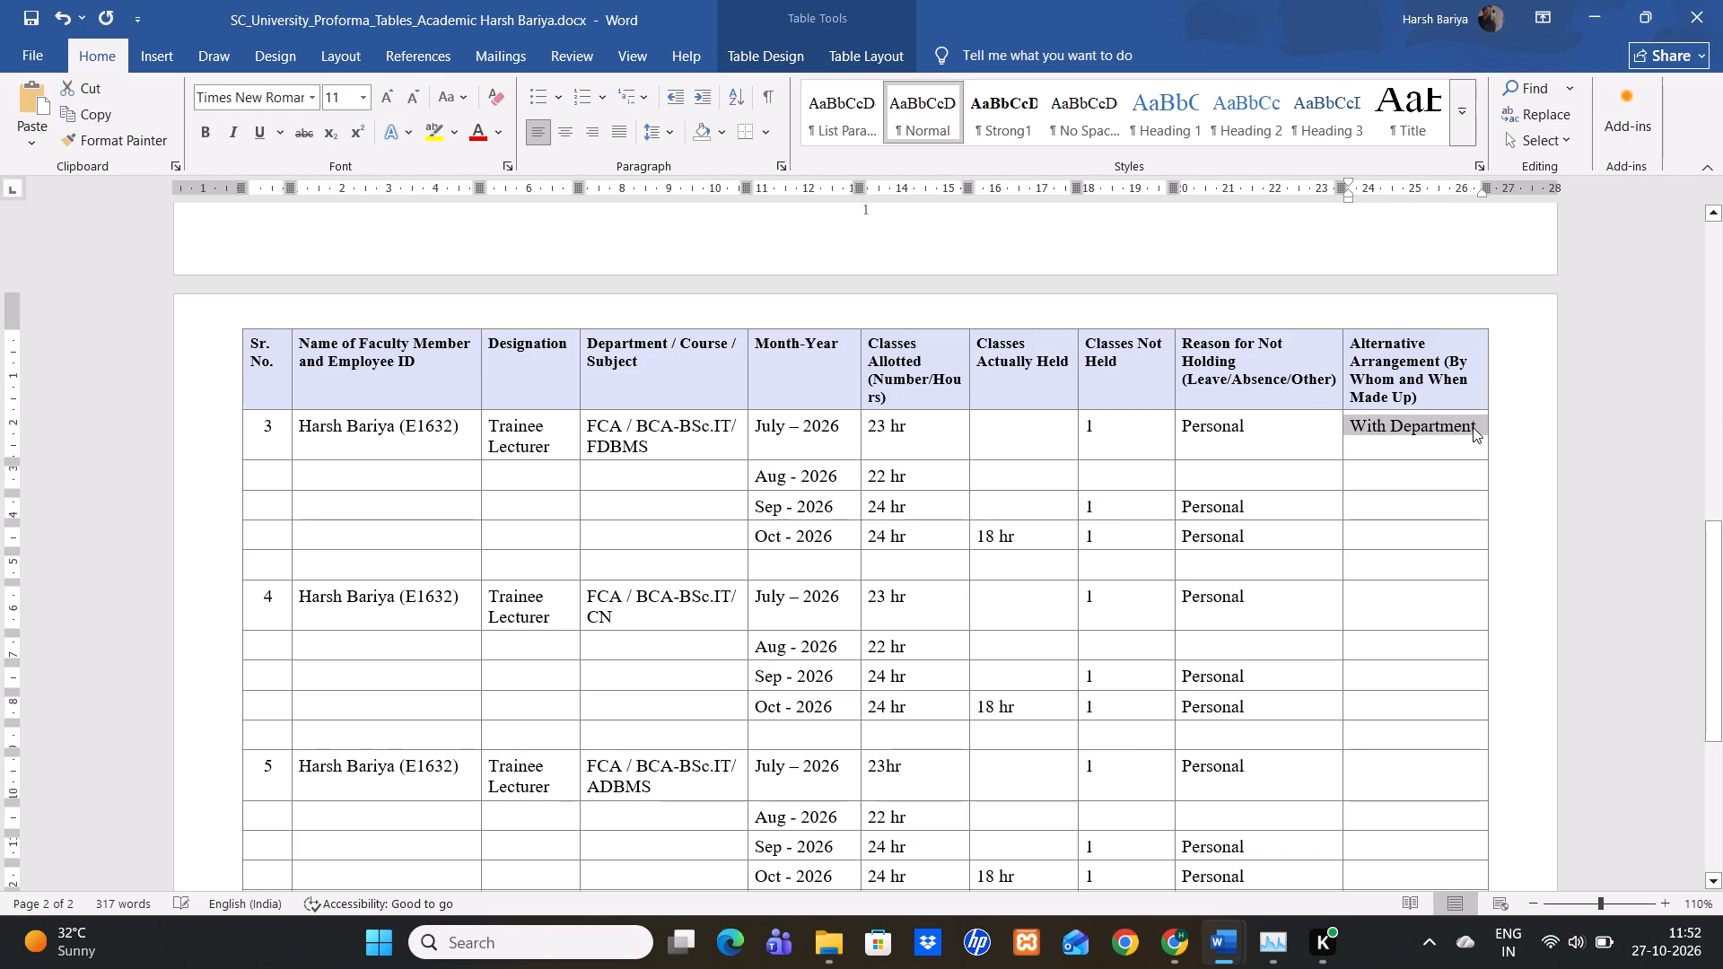
left_click(1395, 511)
left_click(1394, 511)
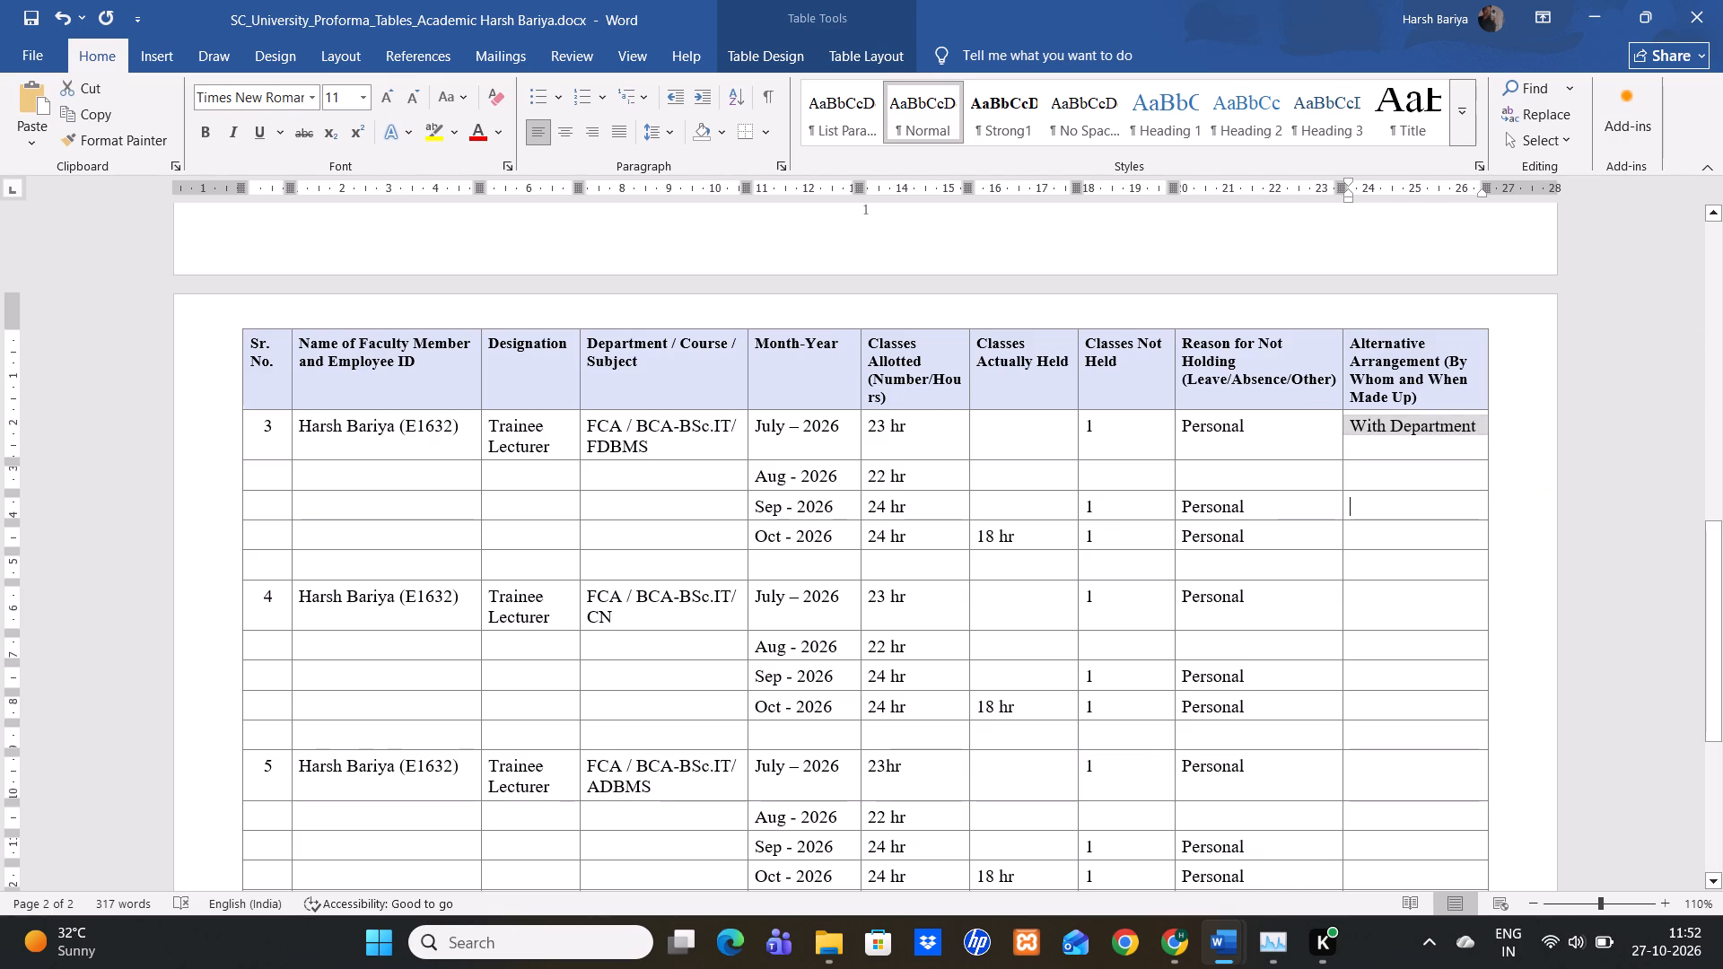
key("ctrl+v")
left_click(1382, 524)
left_click(1382, 527)
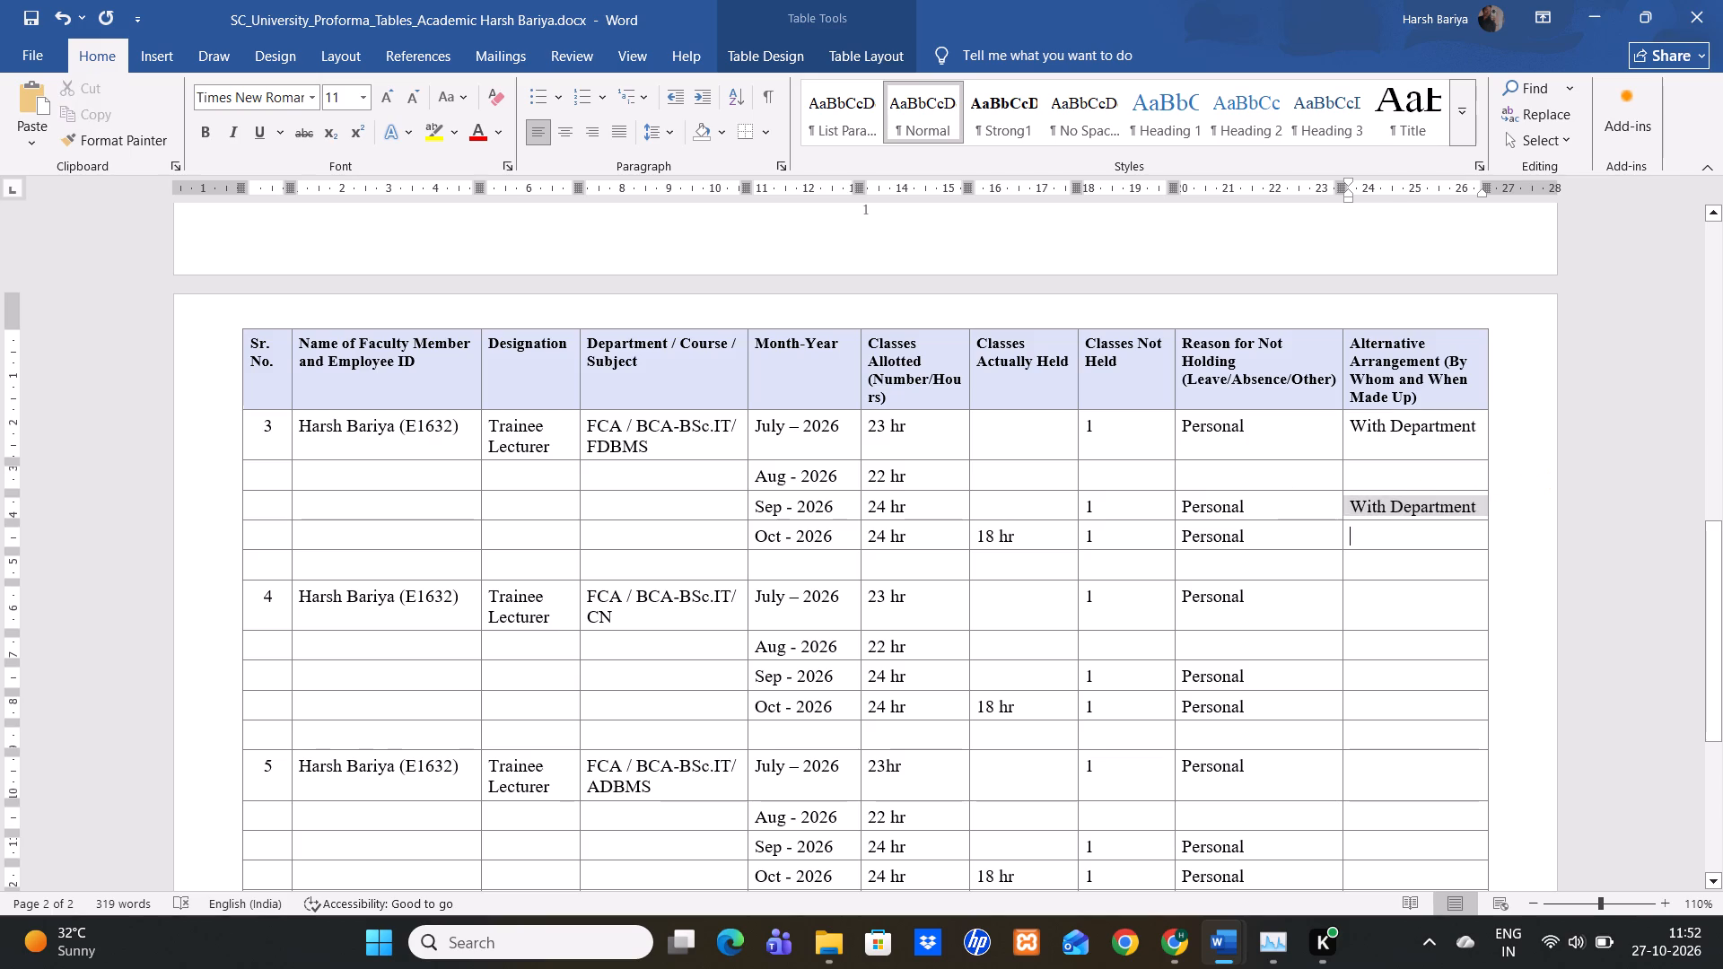
key("ctrl+v")
Paste With Department as CN's Alternative Arrangement in the July, Sep and Oct 2026 rows.
left_click(1370, 615)
key("ctrl+v")
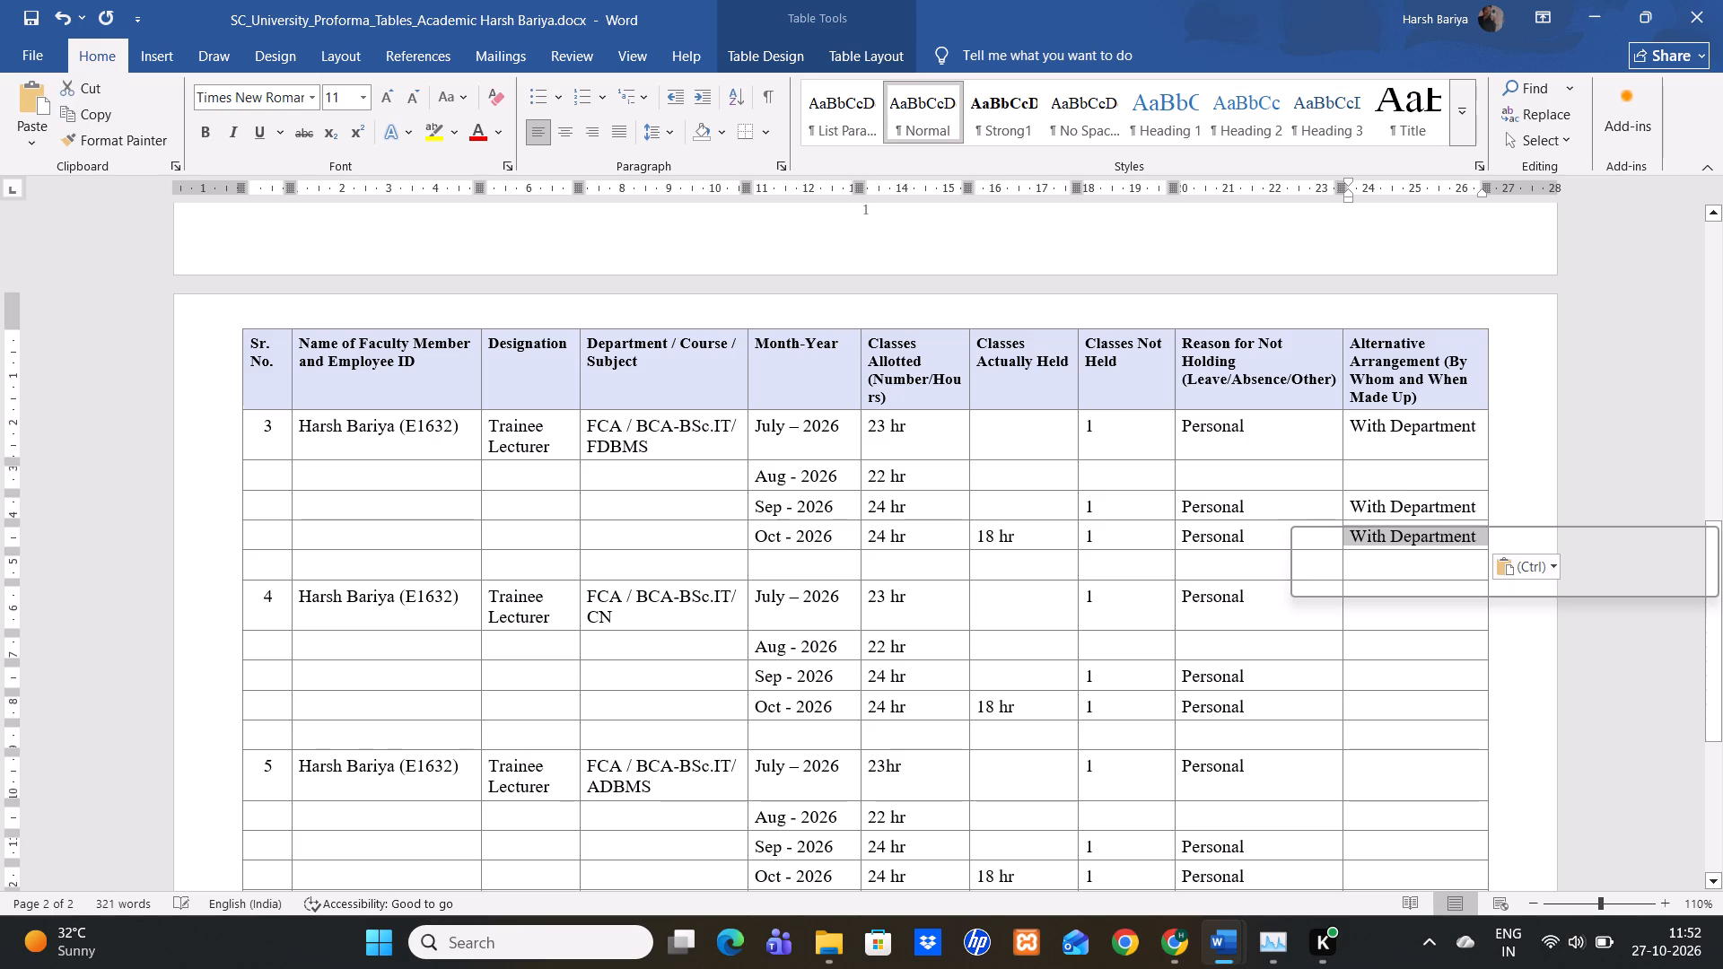
left_click(1370, 614)
key("ctrl+v")
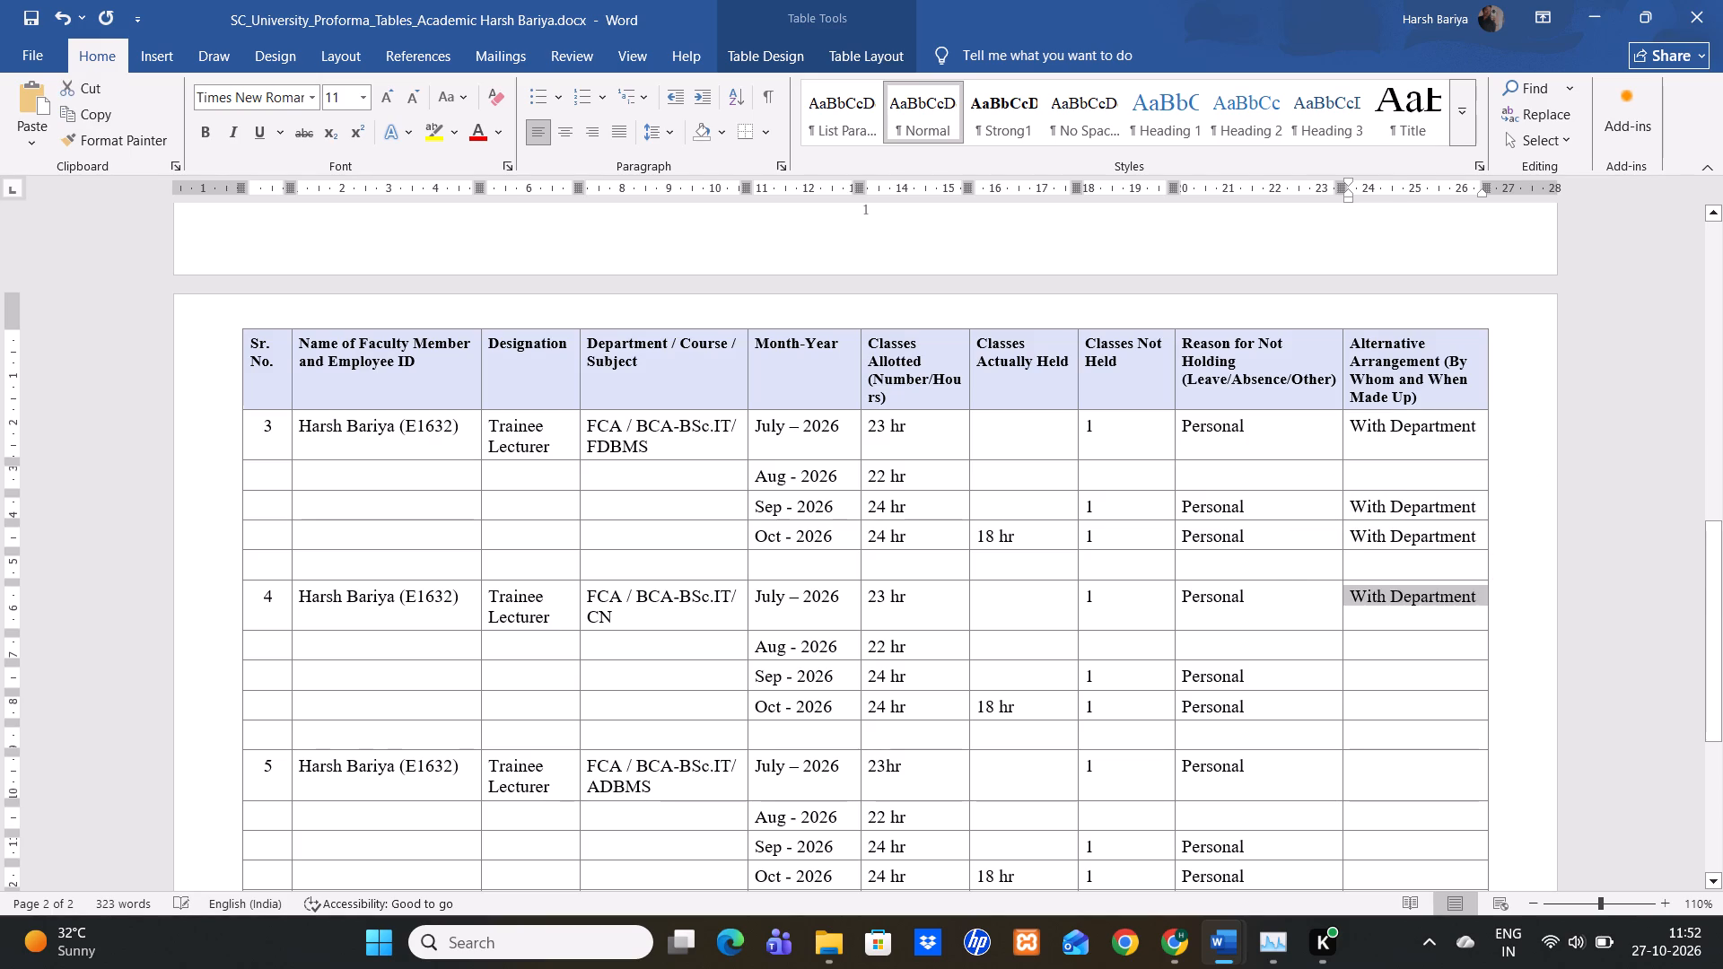
left_click(1364, 682)
key("ctrl+v")
left_click(1359, 705)
key("ctrl+v")
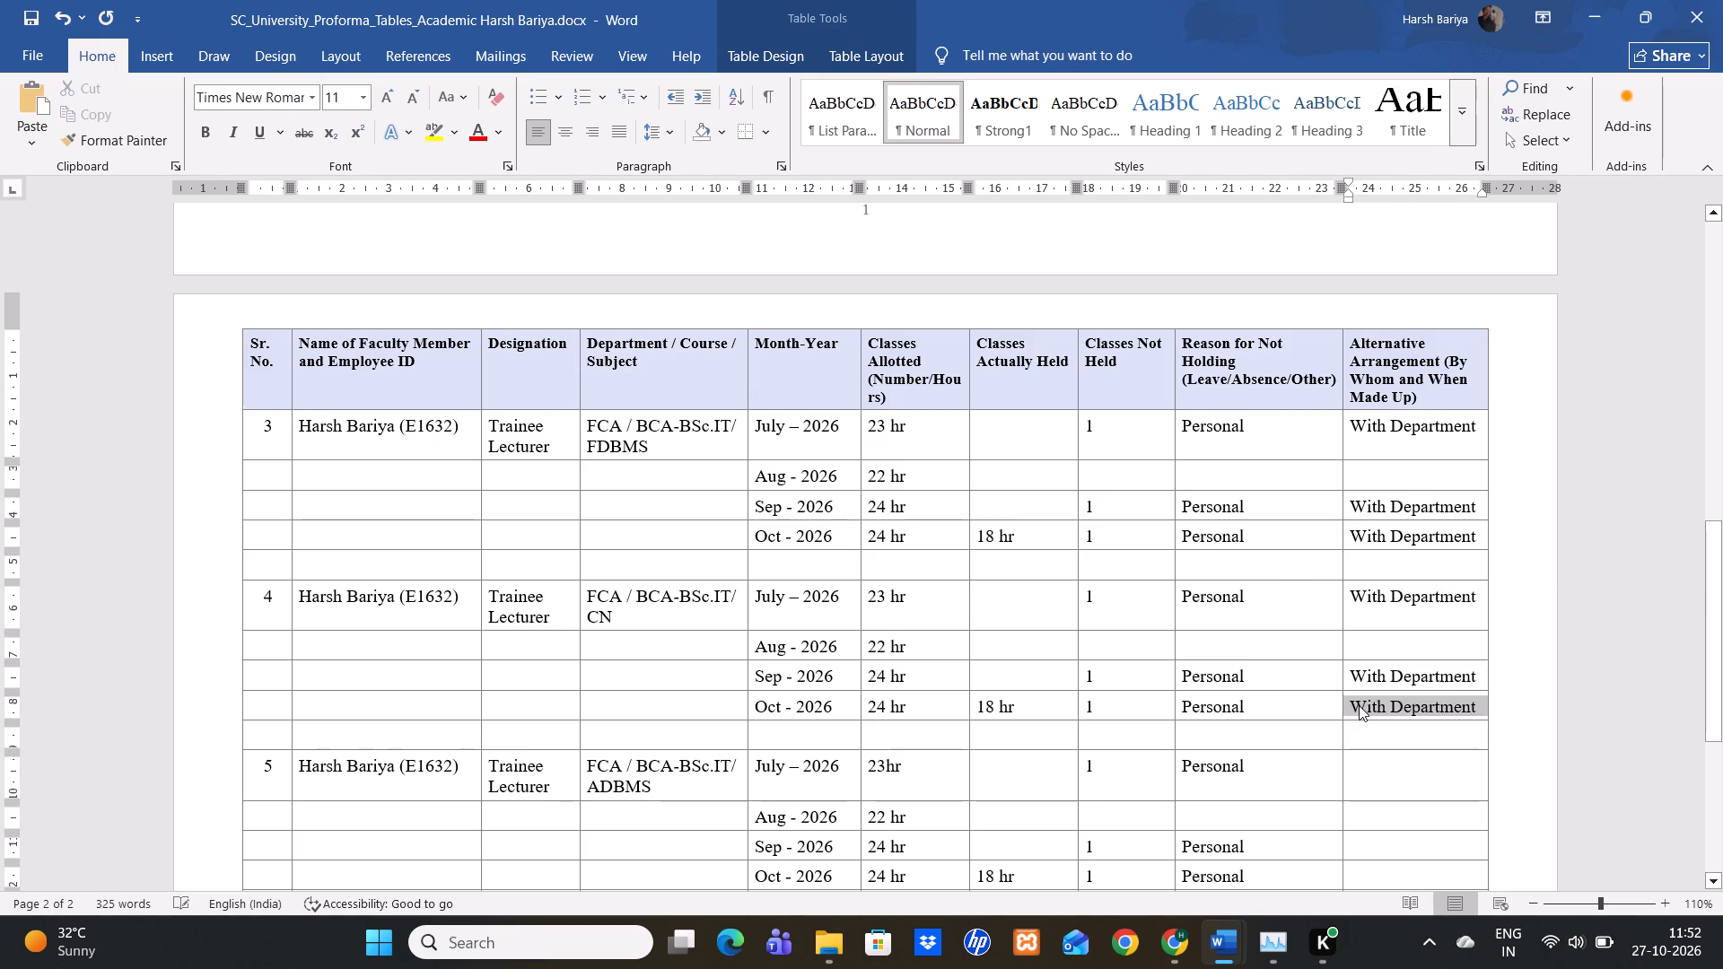
Paste With Department as ADBMS's Alternative Arrangement in the July, Sep and Oct 2026 rows.
scroll(1359, 705, "down", 1)
left_click(1375, 683)
key("ctrl+v")
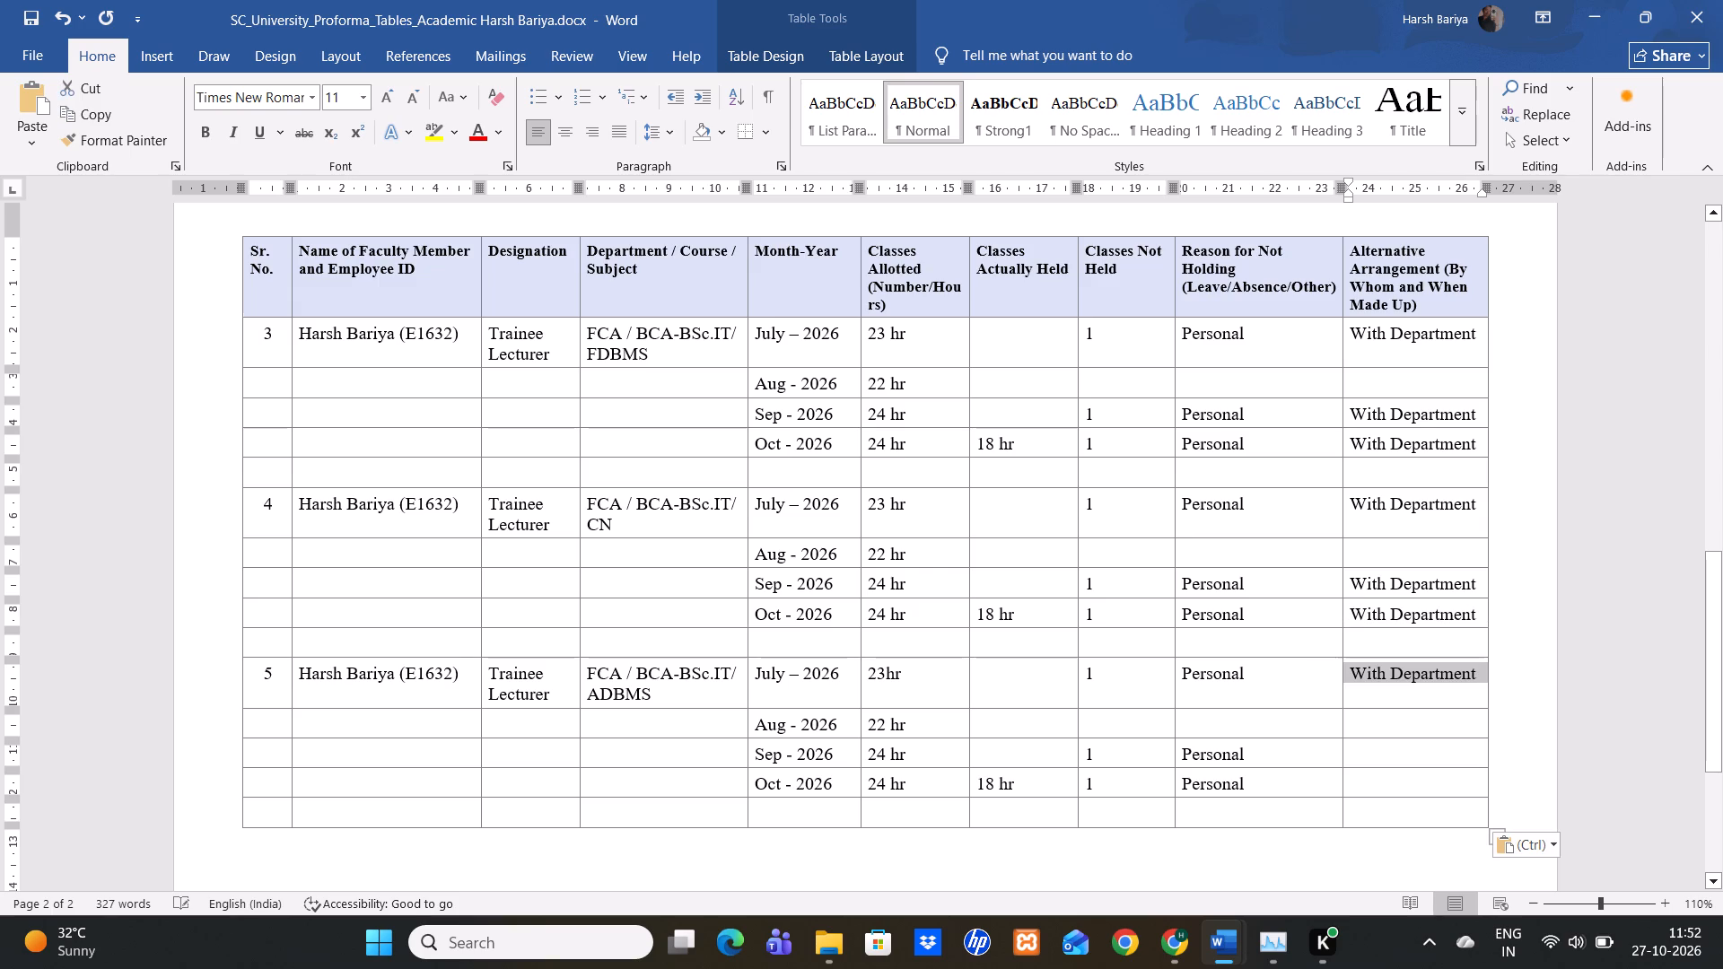
left_click(1369, 747)
key("ctrl+v")
left_click(1361, 782)
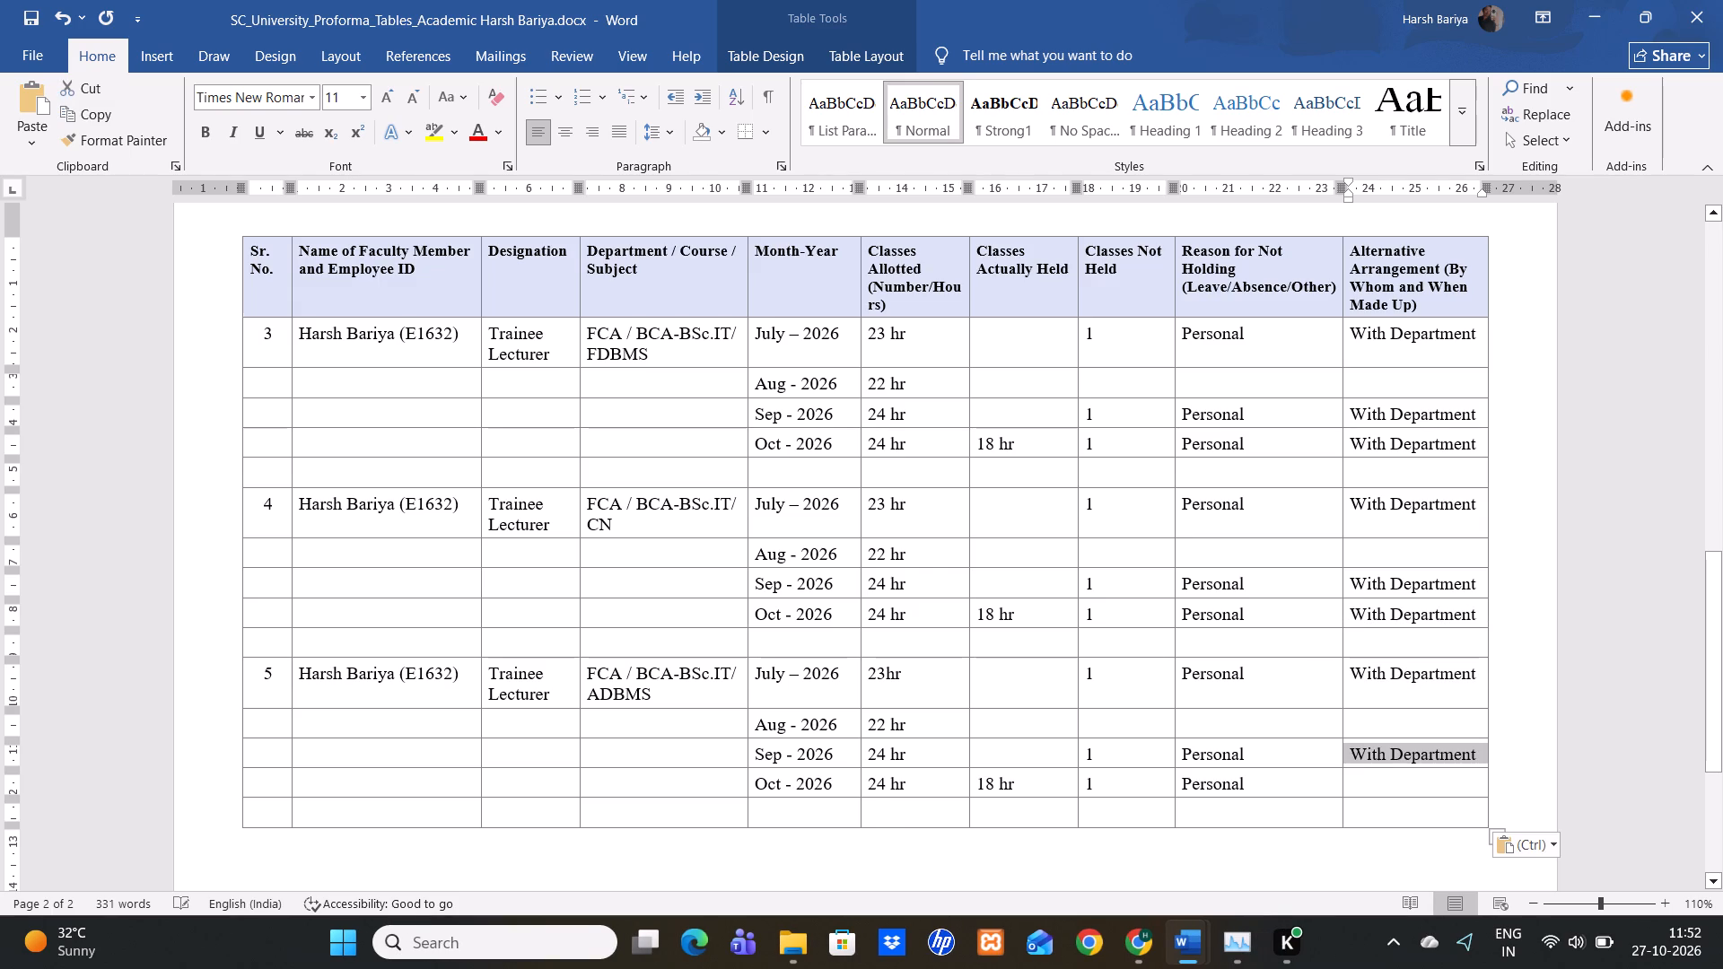
left_click(1361, 782)
left_click(1361, 782)
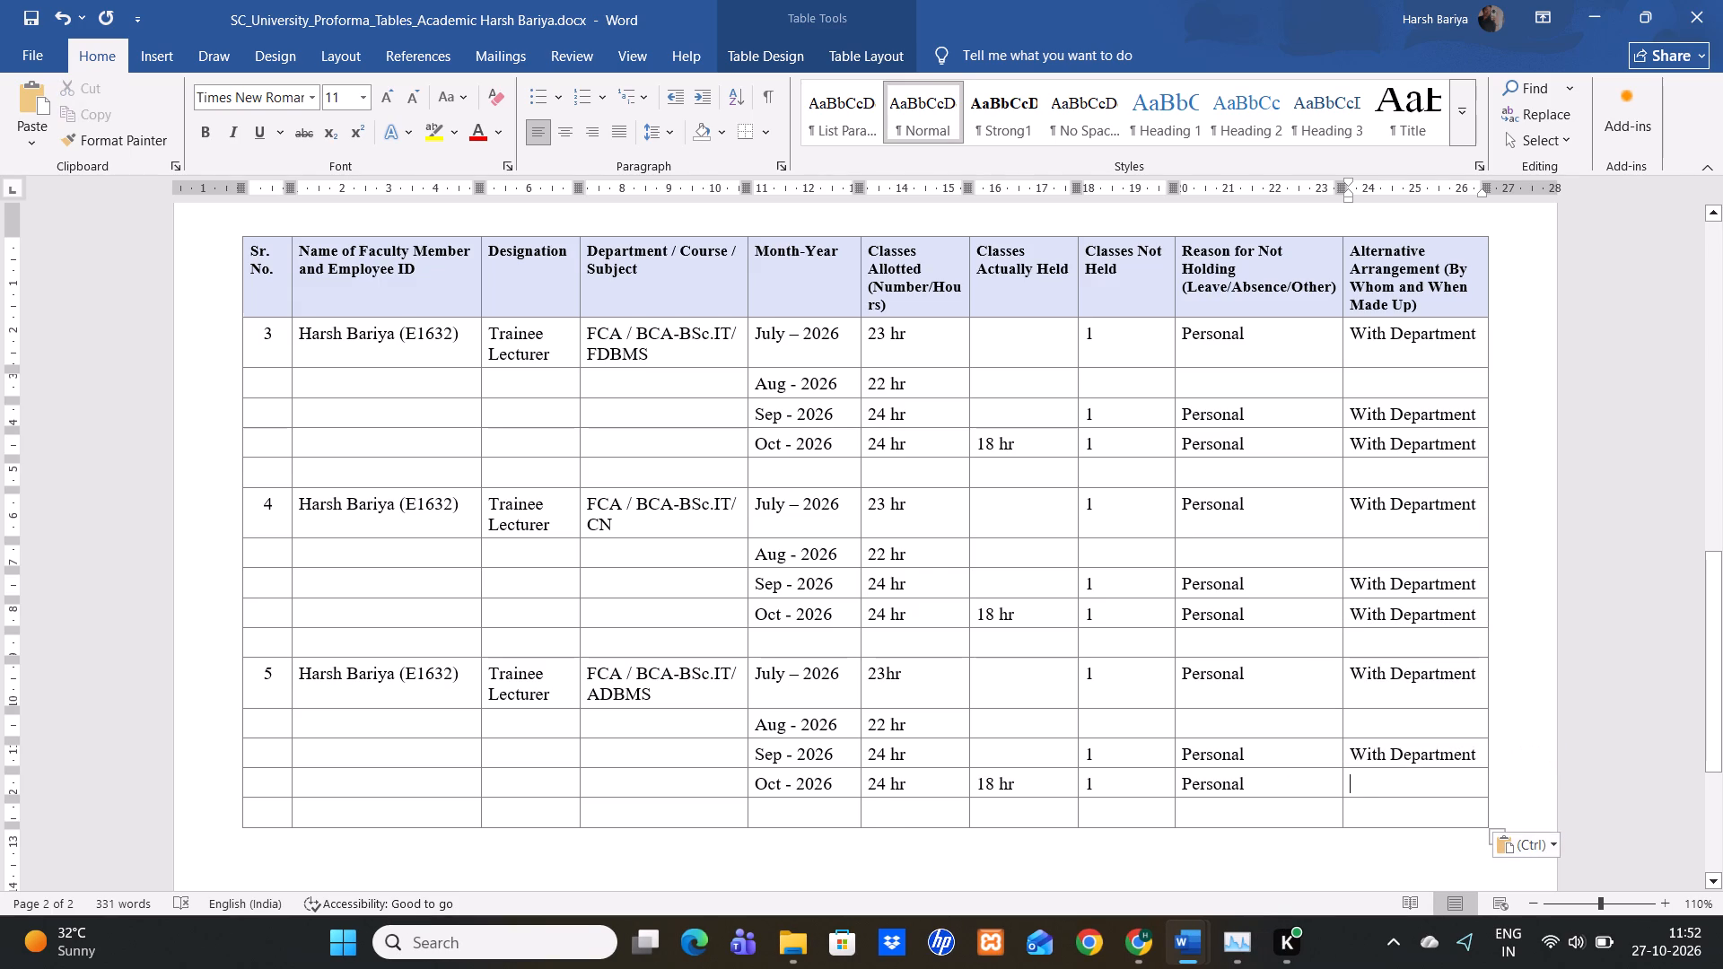
key("ctrl+v")
Enter 0 as Classes Not Held in the Aug 2026 rows of FDBMS, CN and ADBMS.
scroll(1361, 782, "down", 3)
scroll(1361, 782, "up", 3)
scroll(1361, 782, "down", 2)
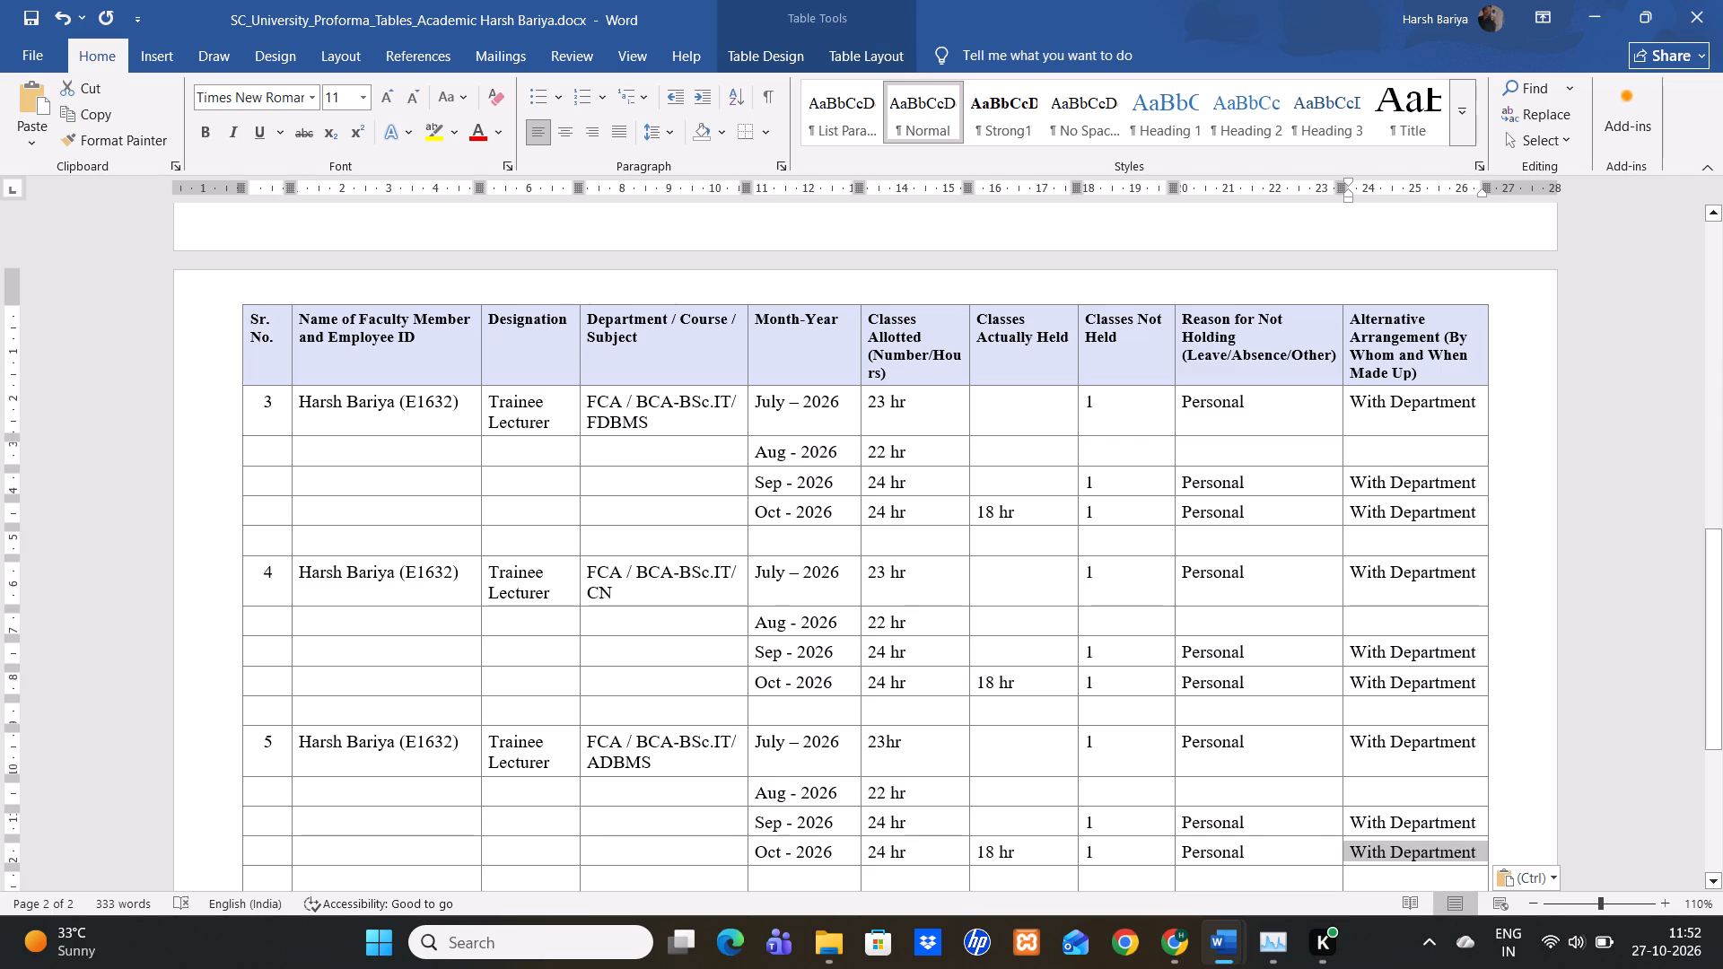
left_click(1113, 448)
key("0")
key("Down")
key("Down")
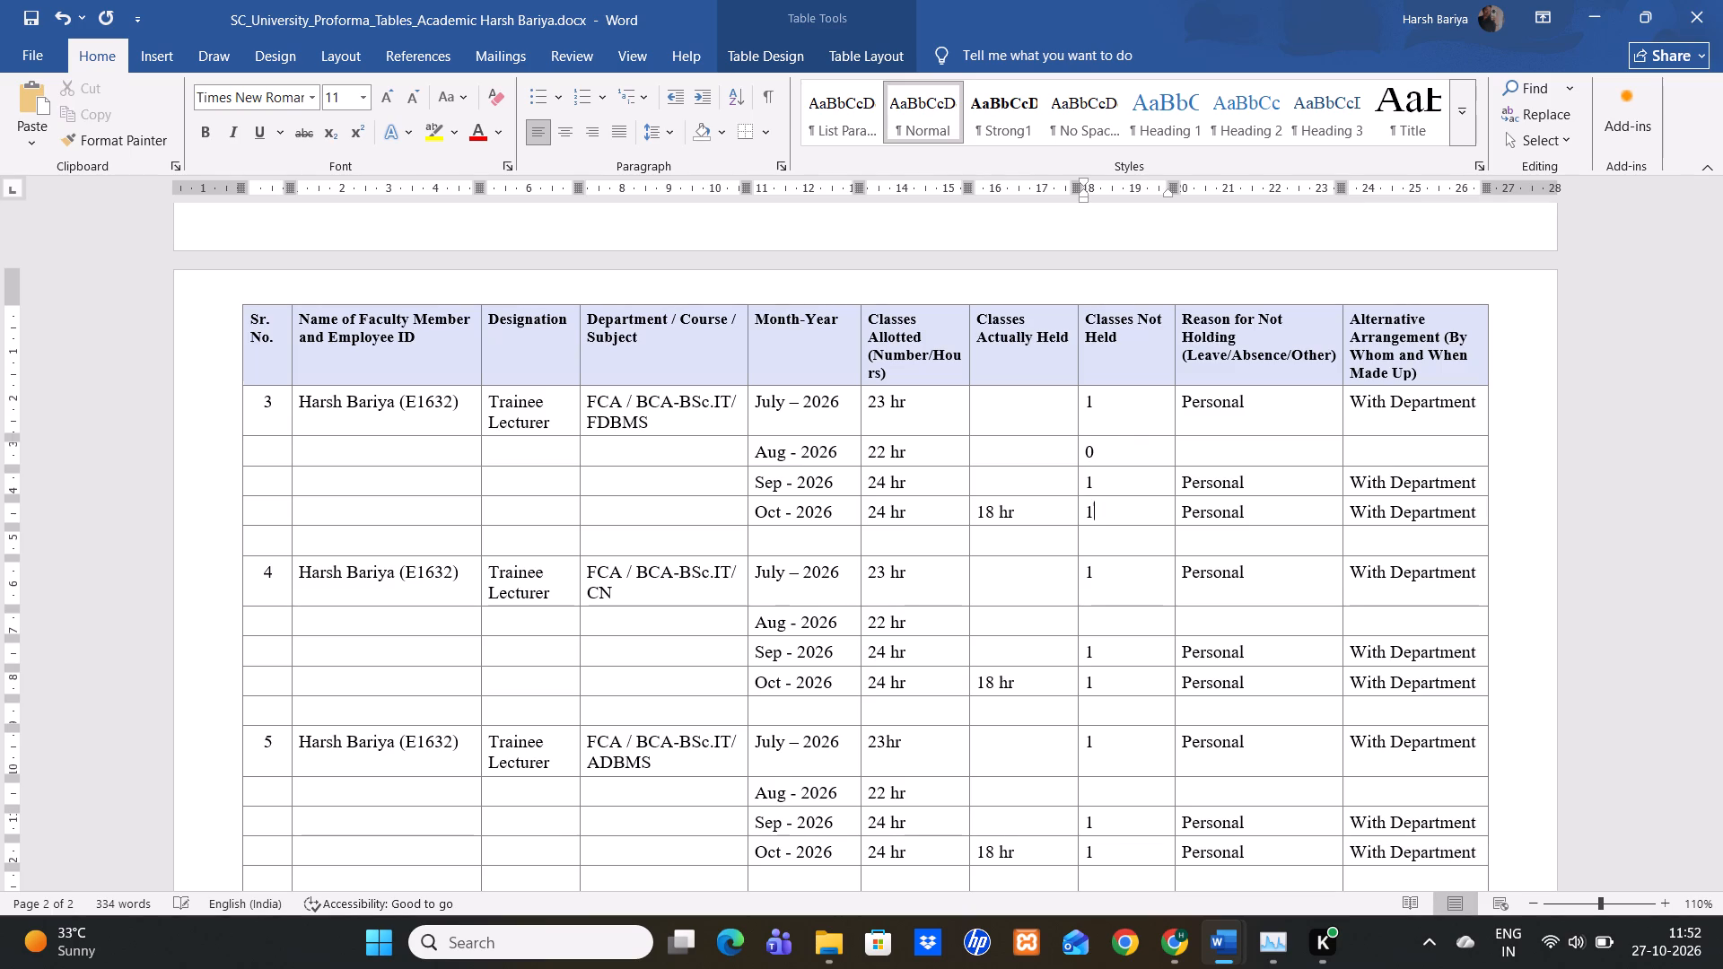
key("Down")
key("Down")
key("Down")
key("0")
key("Down")
key("Down")
key("Down")
key("Down")
key("Down")
key("Down")
key("Up")
key("0")
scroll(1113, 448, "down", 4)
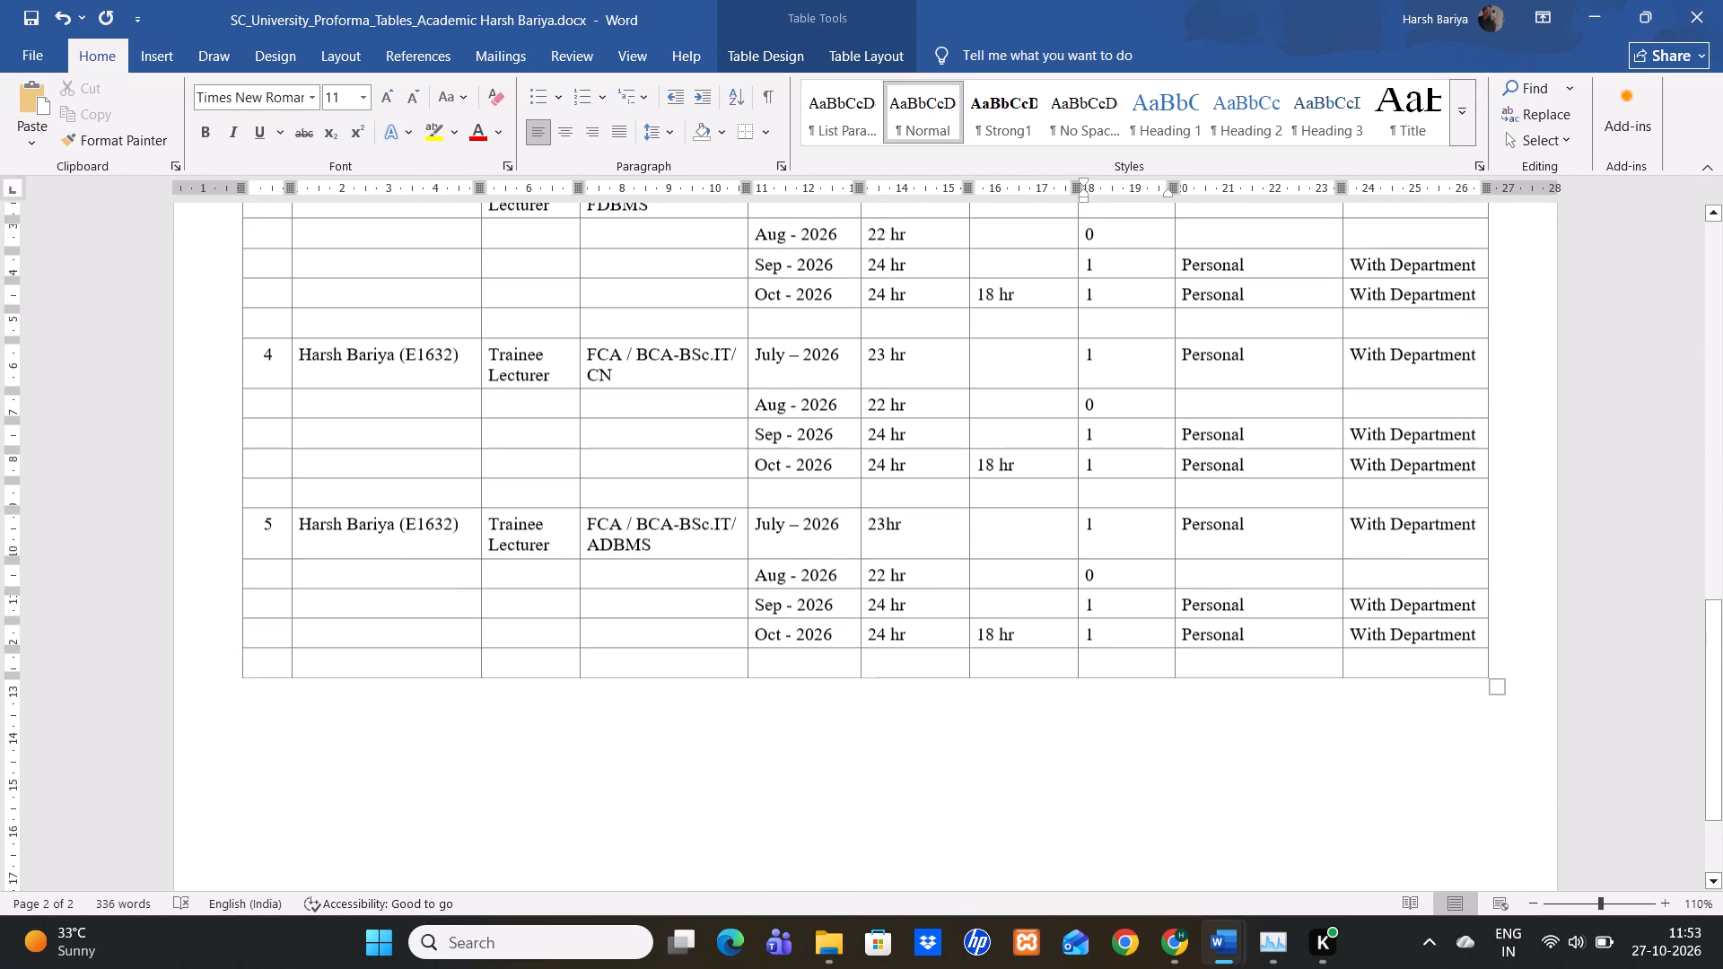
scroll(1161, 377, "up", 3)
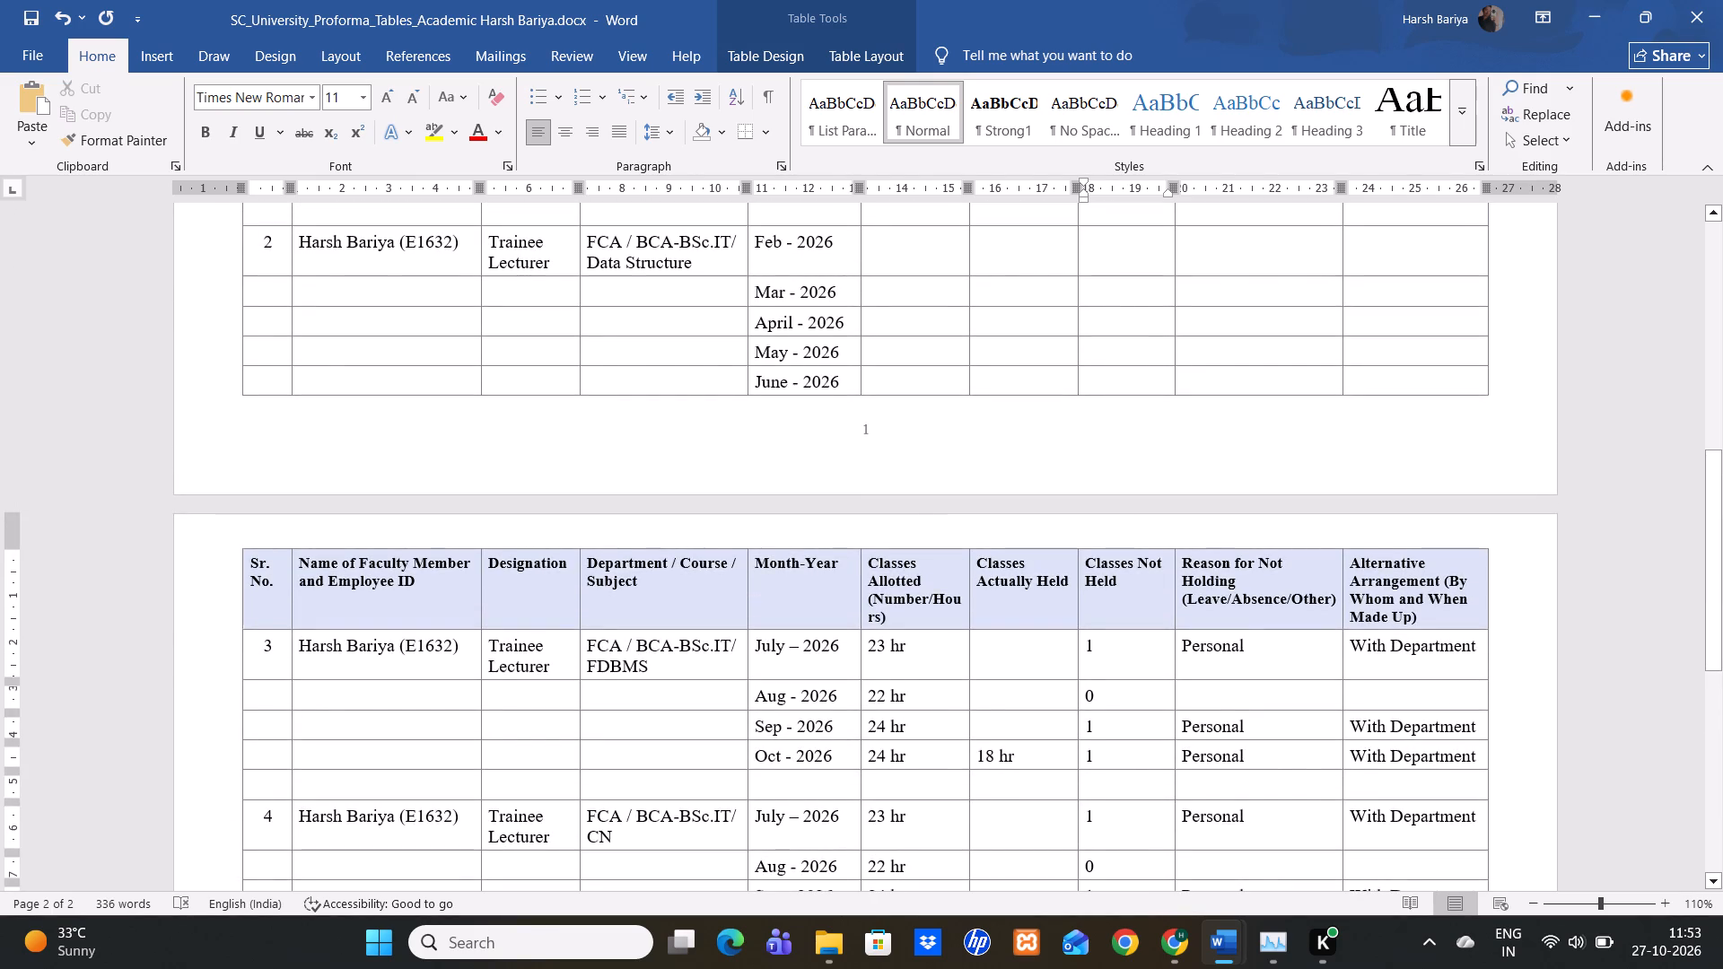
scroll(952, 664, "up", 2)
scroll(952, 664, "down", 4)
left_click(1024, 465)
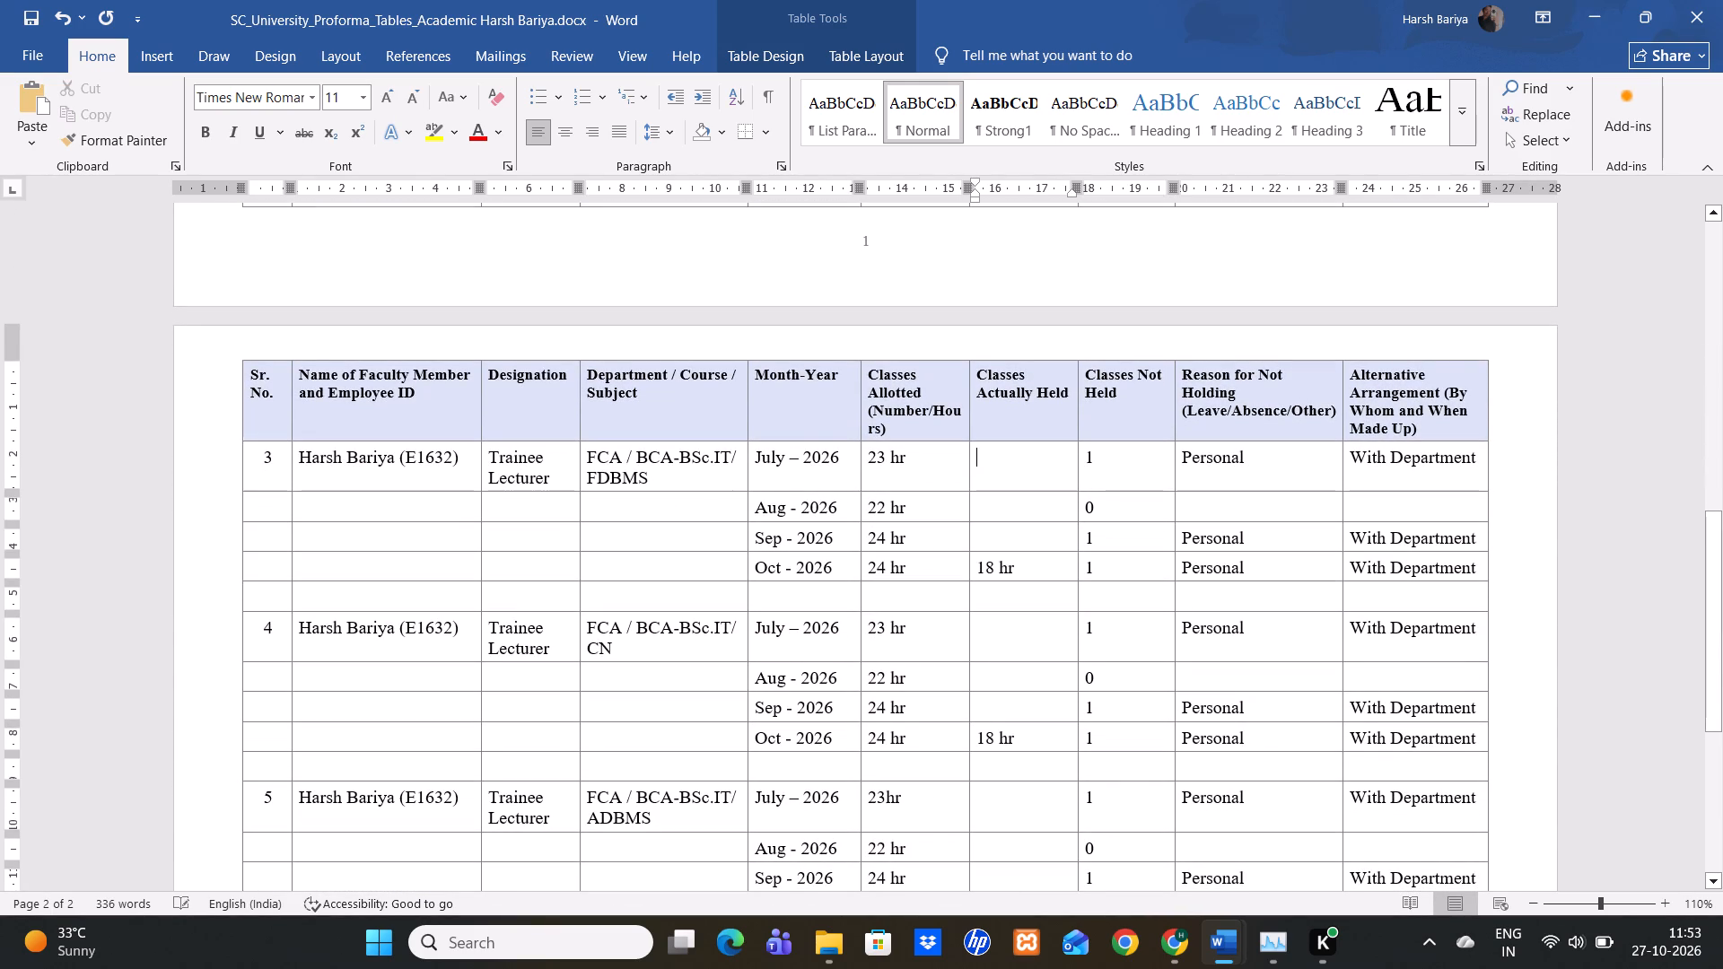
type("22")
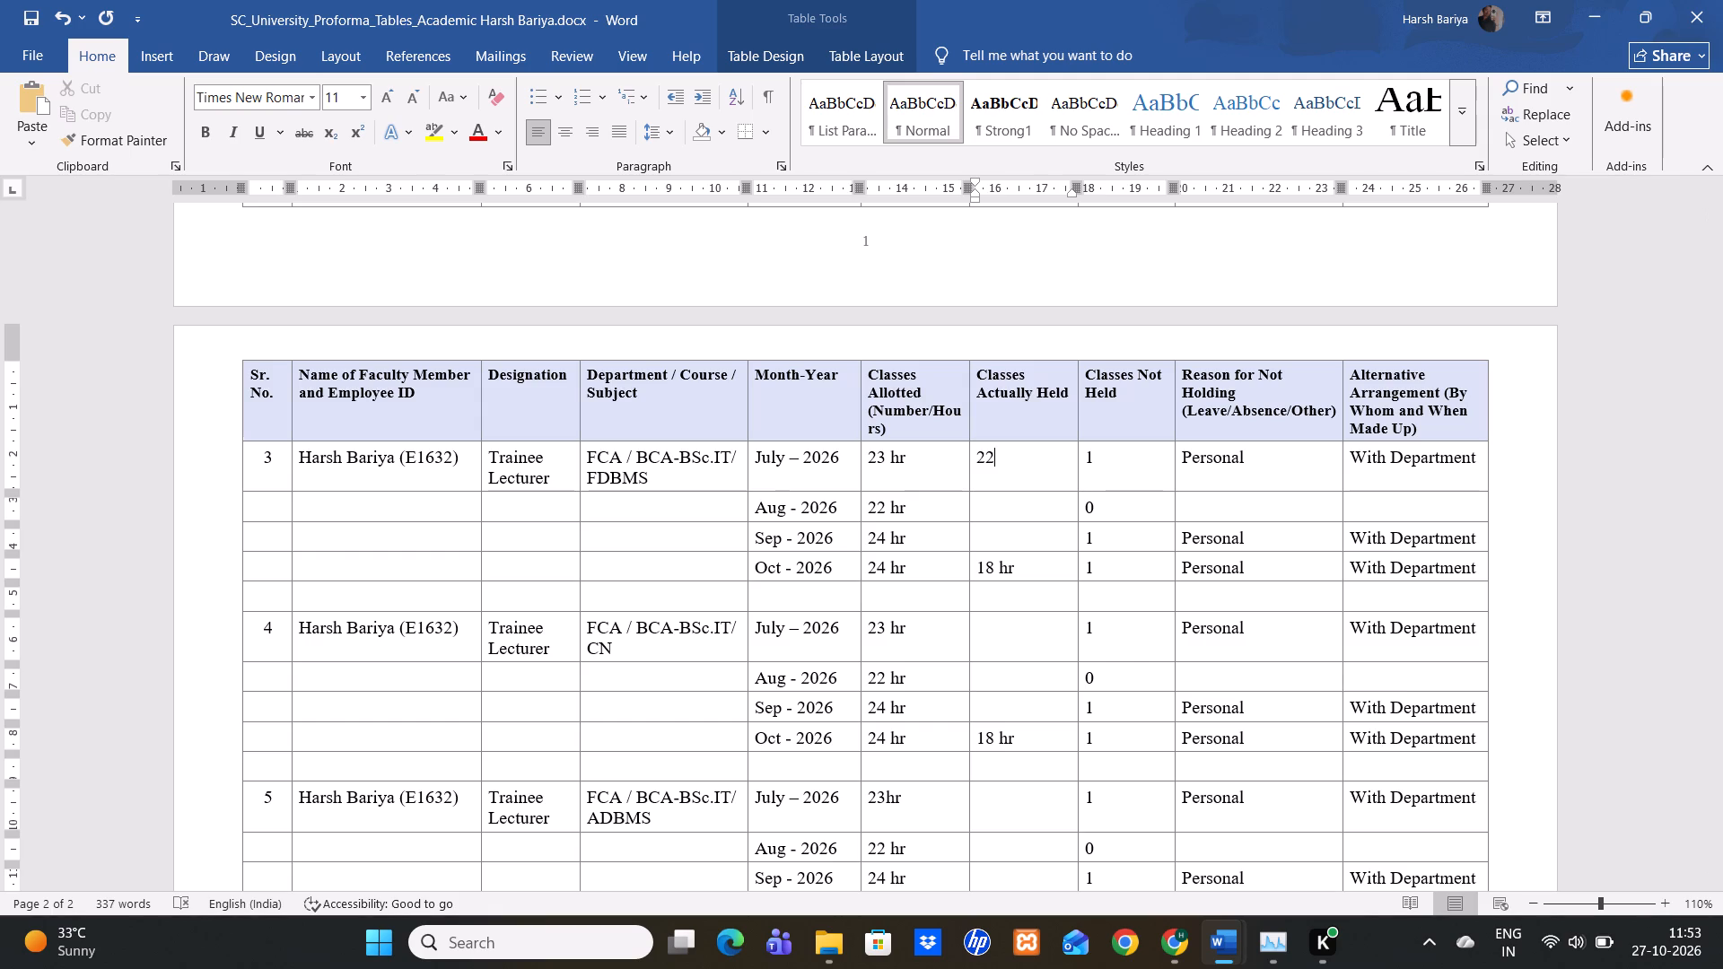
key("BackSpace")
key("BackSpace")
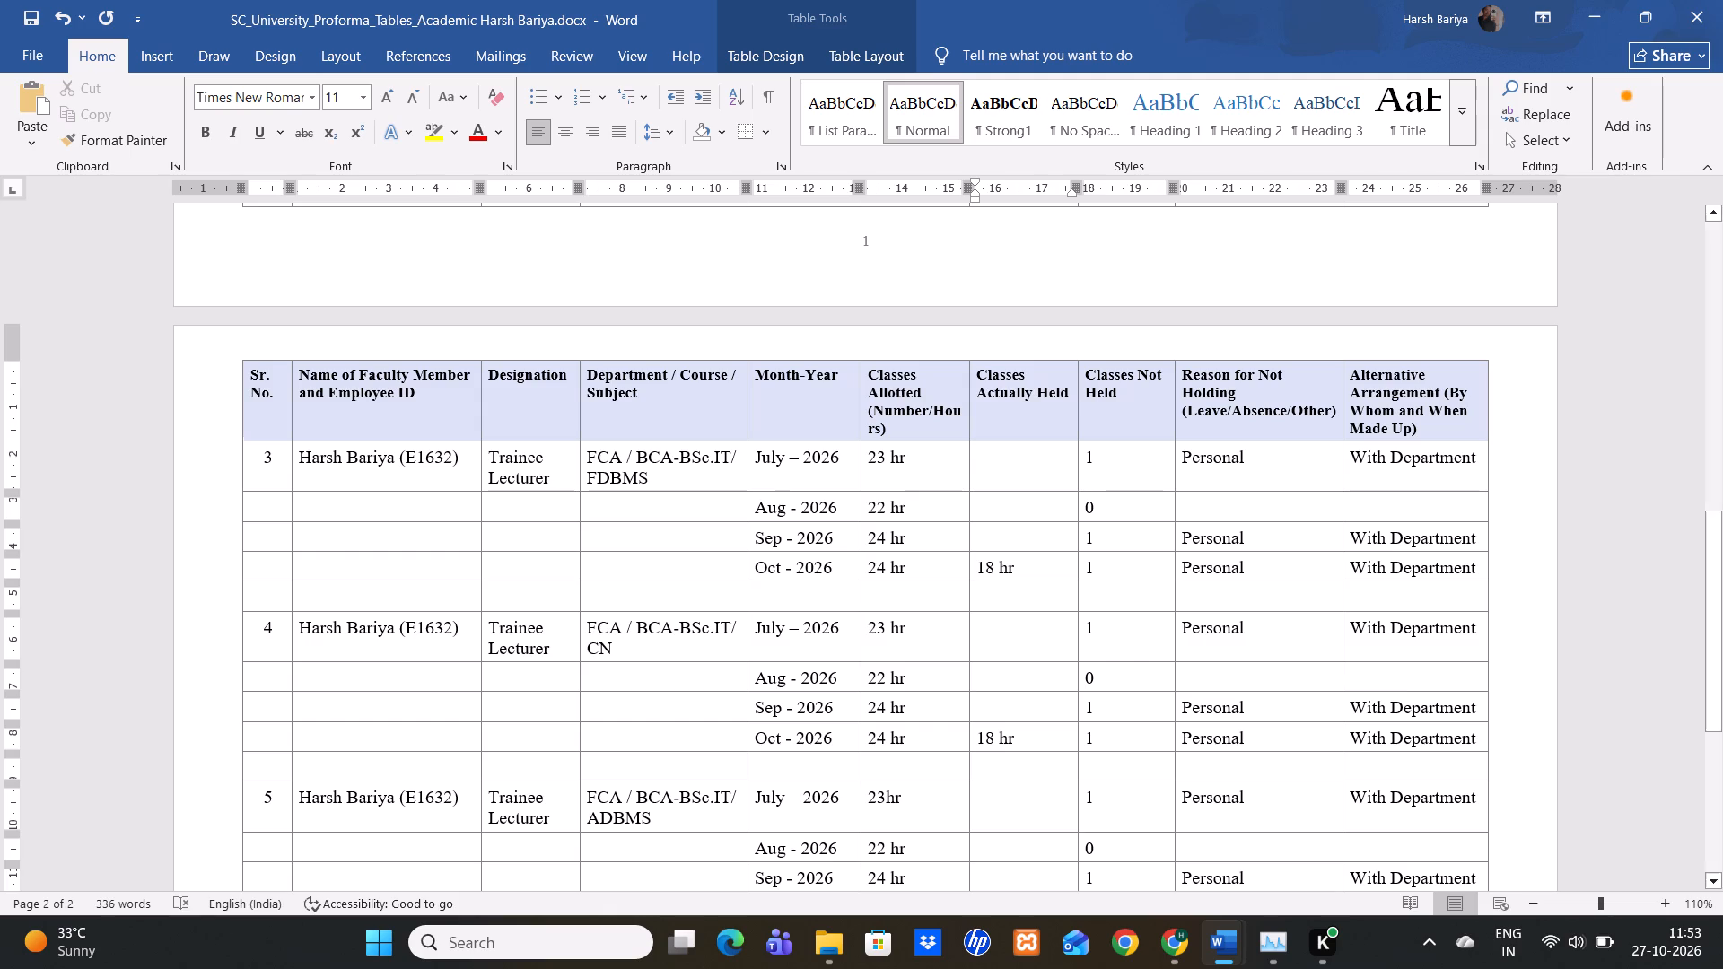
Consult the July 2026 calendar and enter 22 hr as FDBMS's Classes Actually Held for July 2026.
left_click(1680, 955)
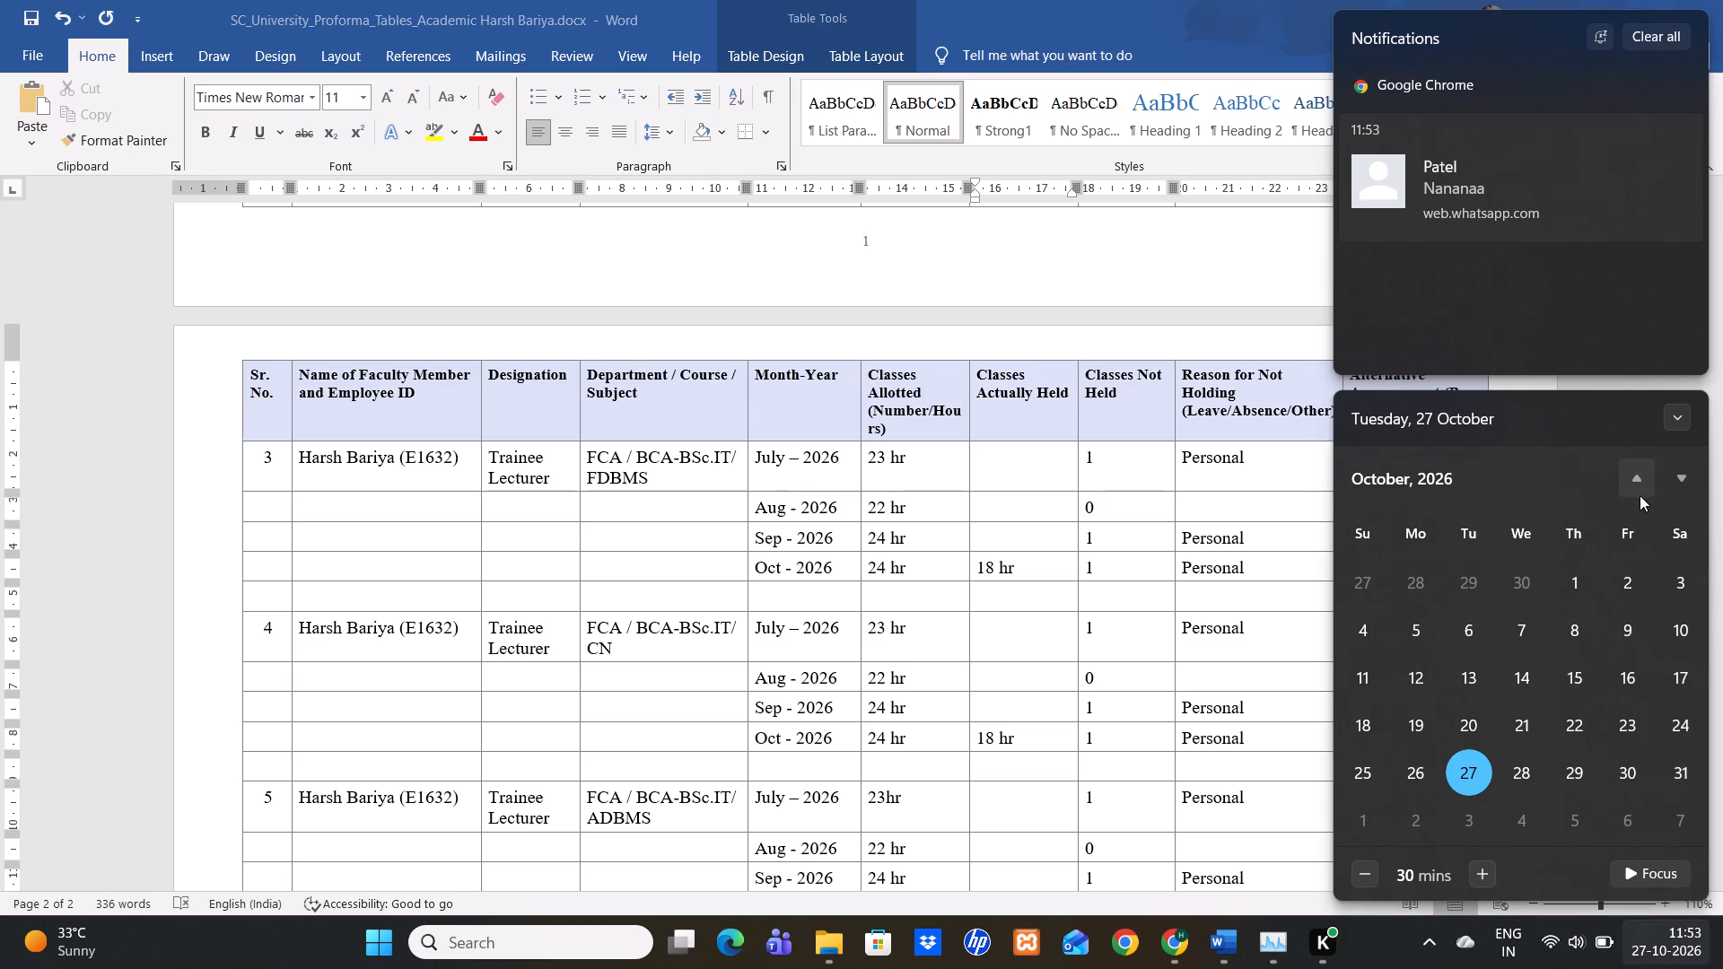
left_click(1635, 487)
left_click(1635, 487)
left_click(1635, 487)
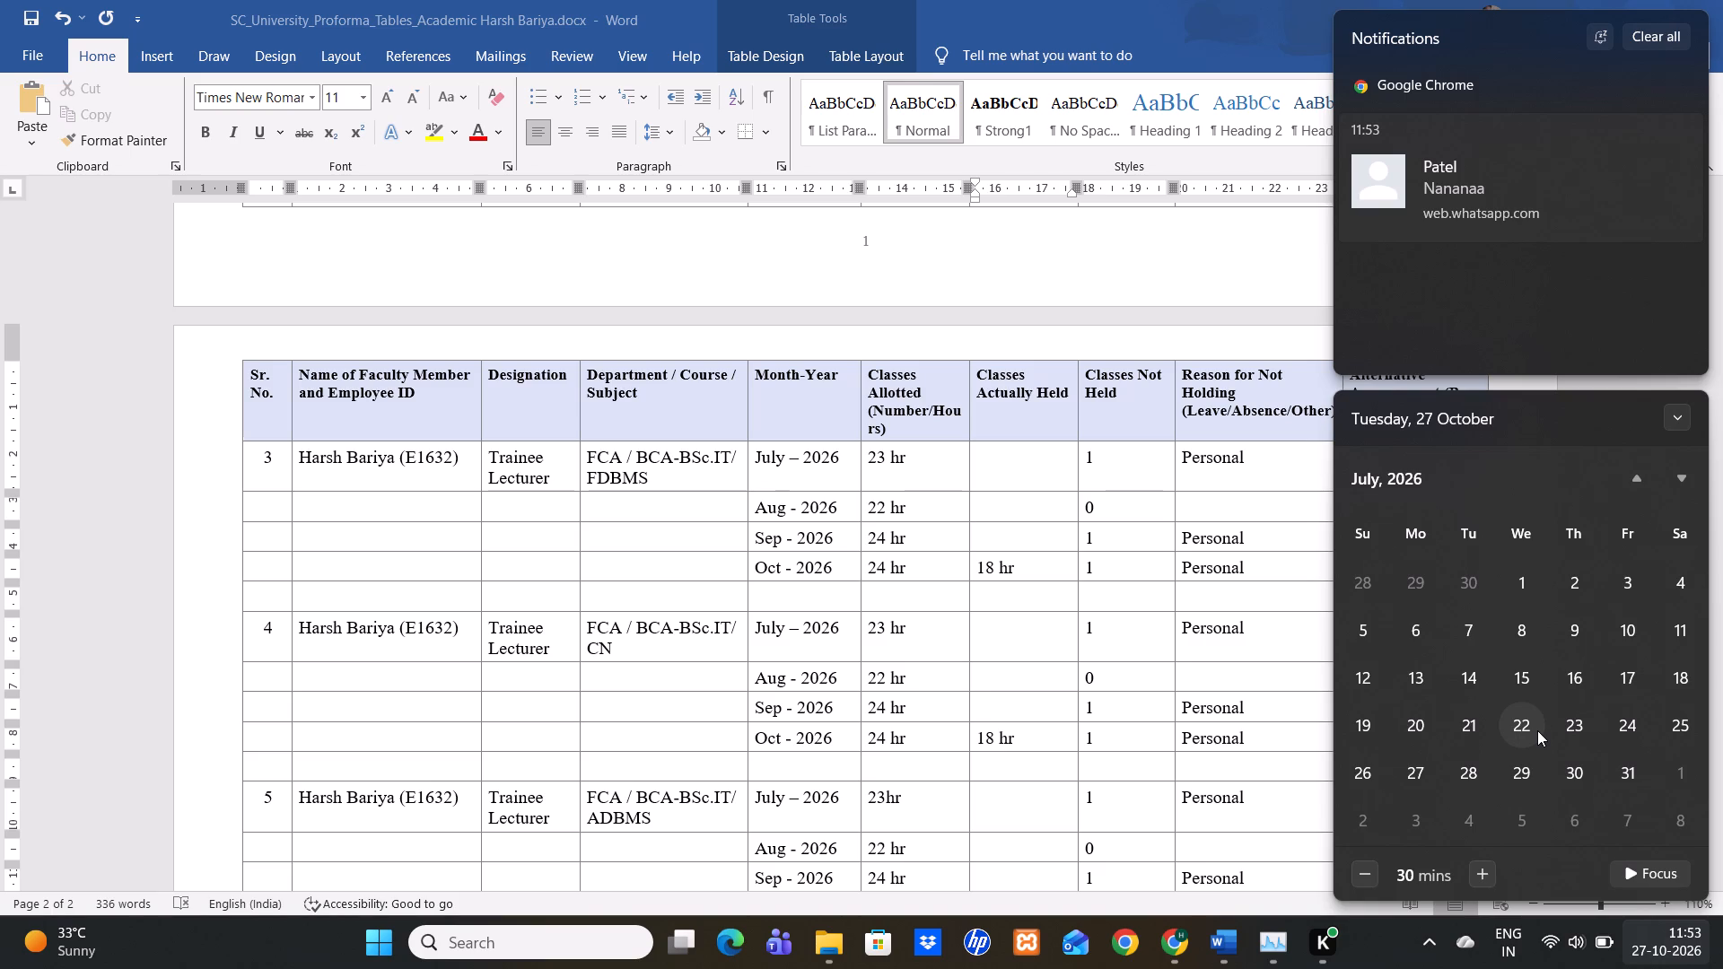
double_click(1028, 457)
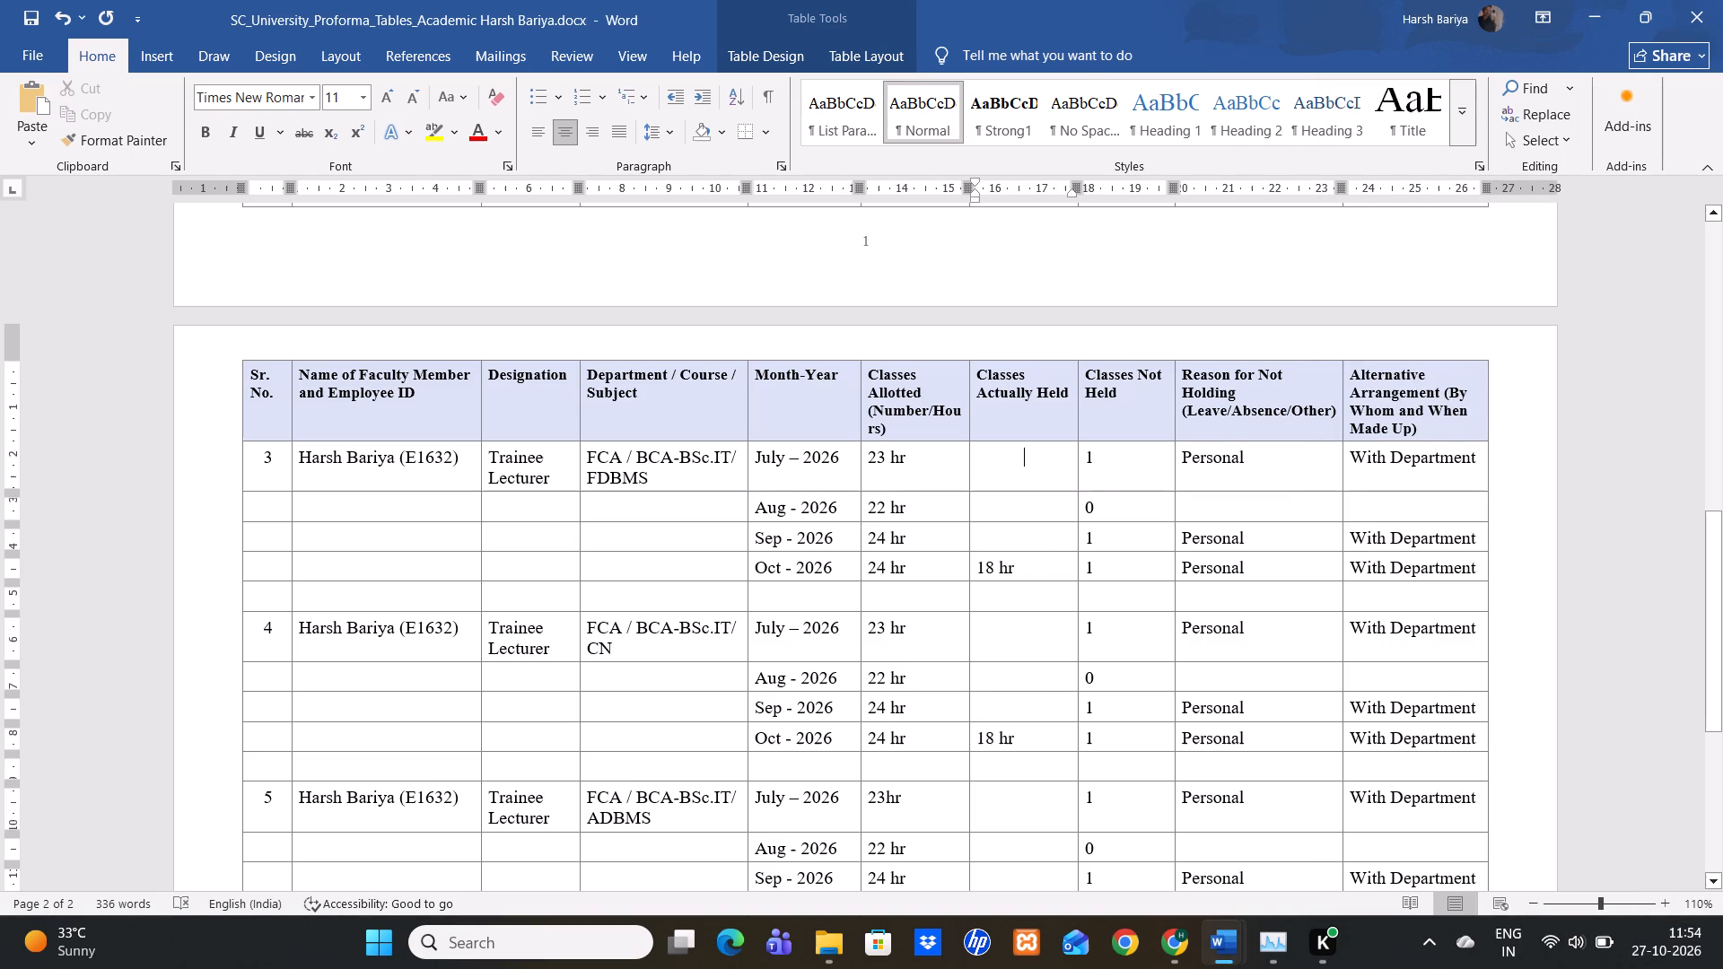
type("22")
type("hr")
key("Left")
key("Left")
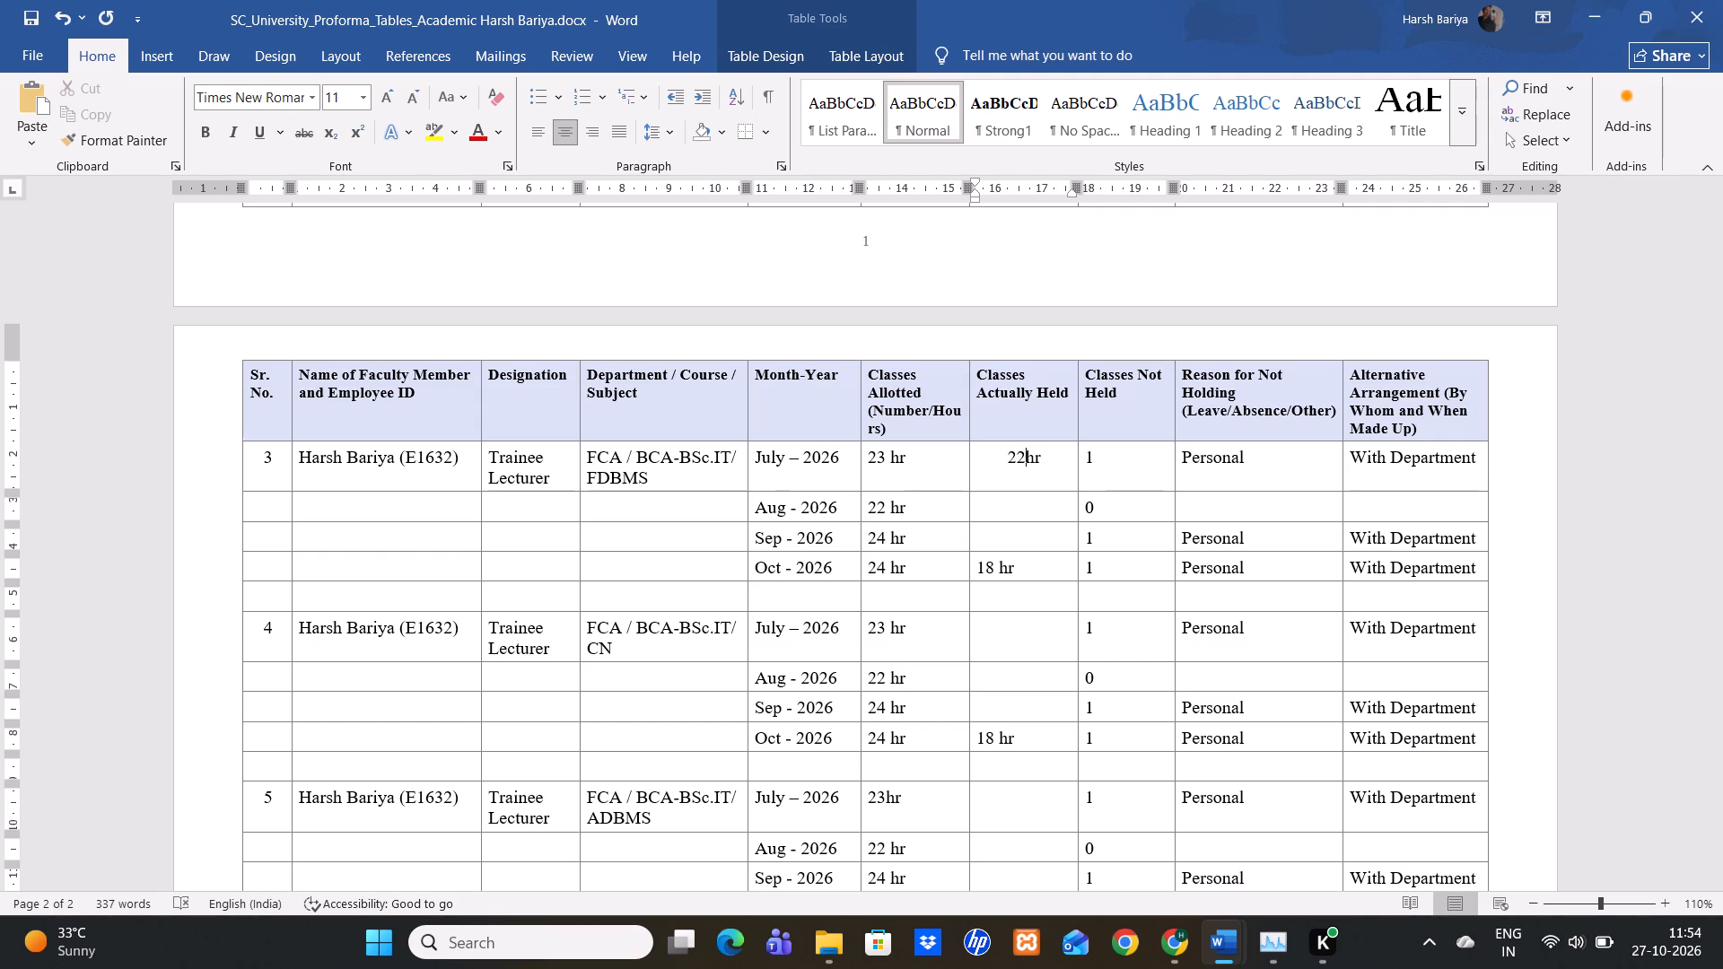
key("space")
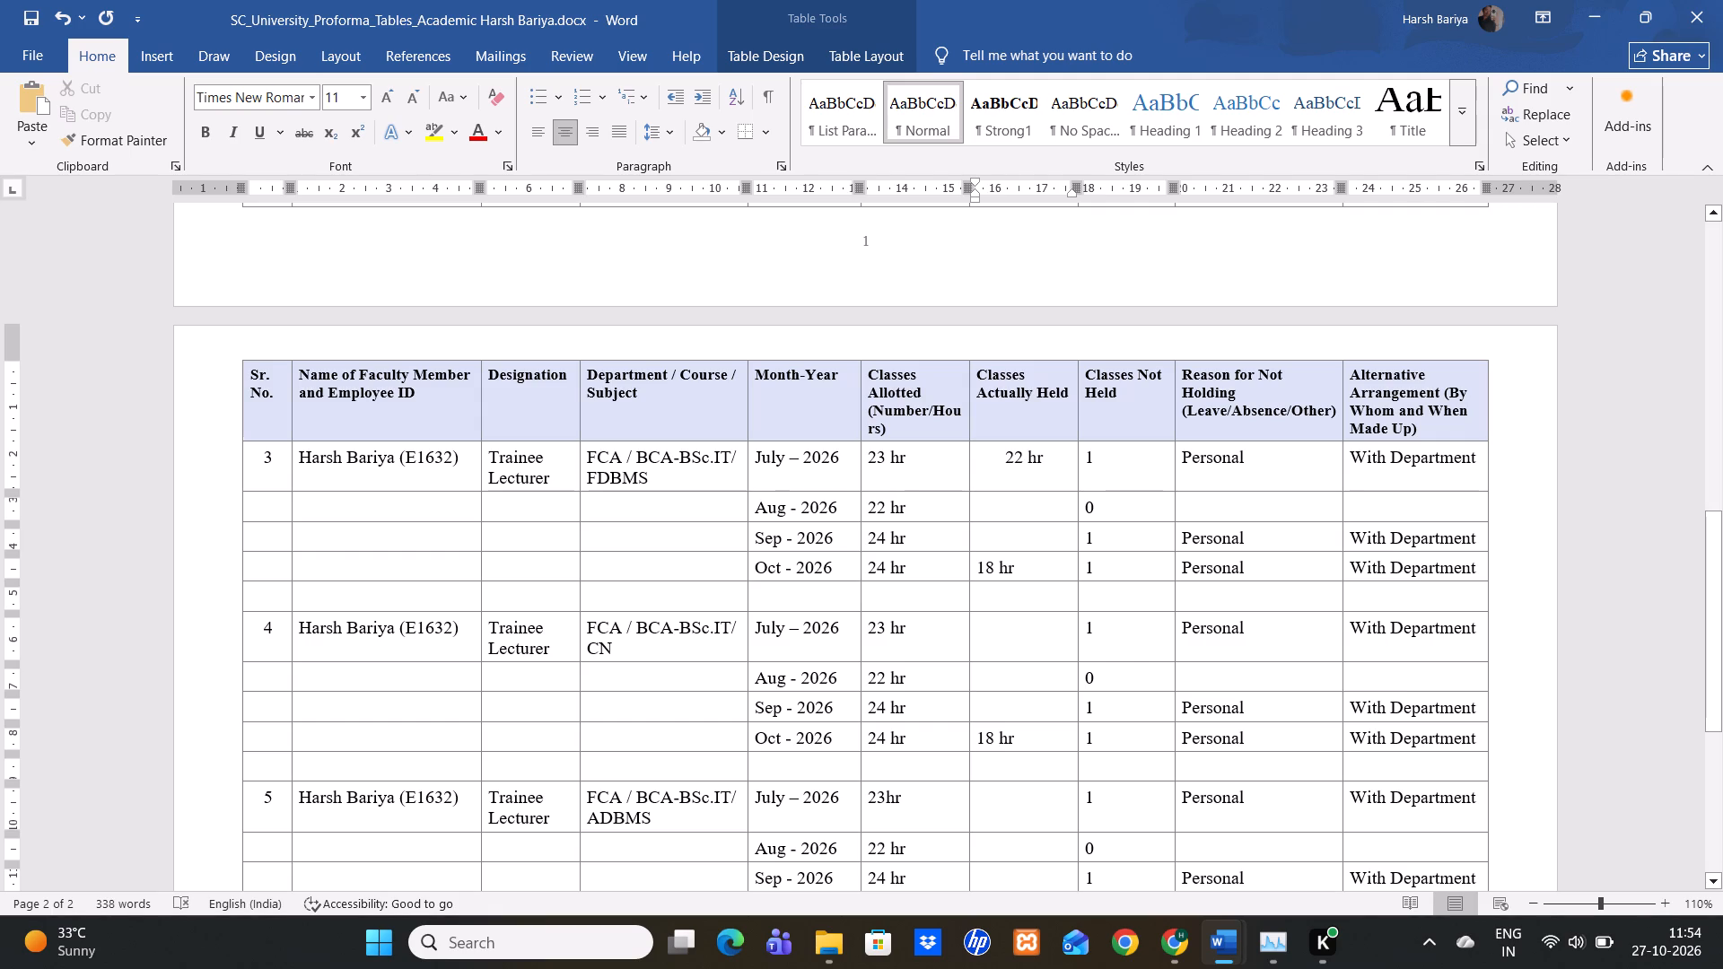
Enter Classes Actually Held for July 2026 as 22 hr for CN and 23 hr for ADBMS.
scroll(1028, 755, "down", 1)
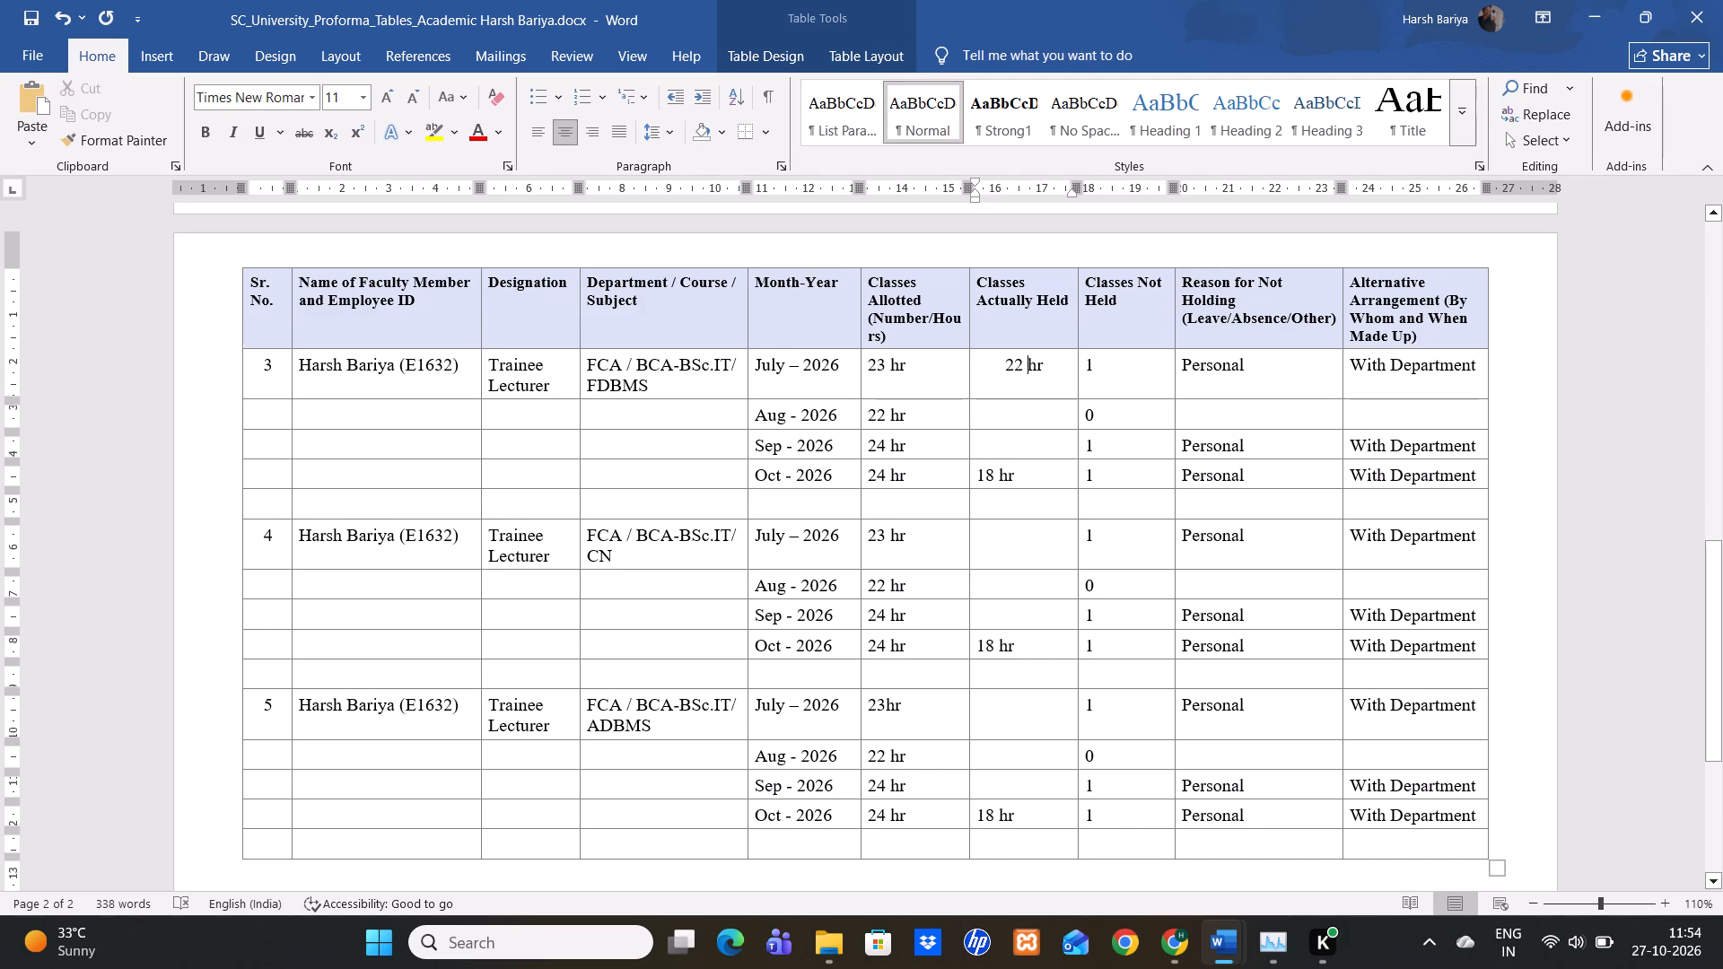
left_click(1002, 545)
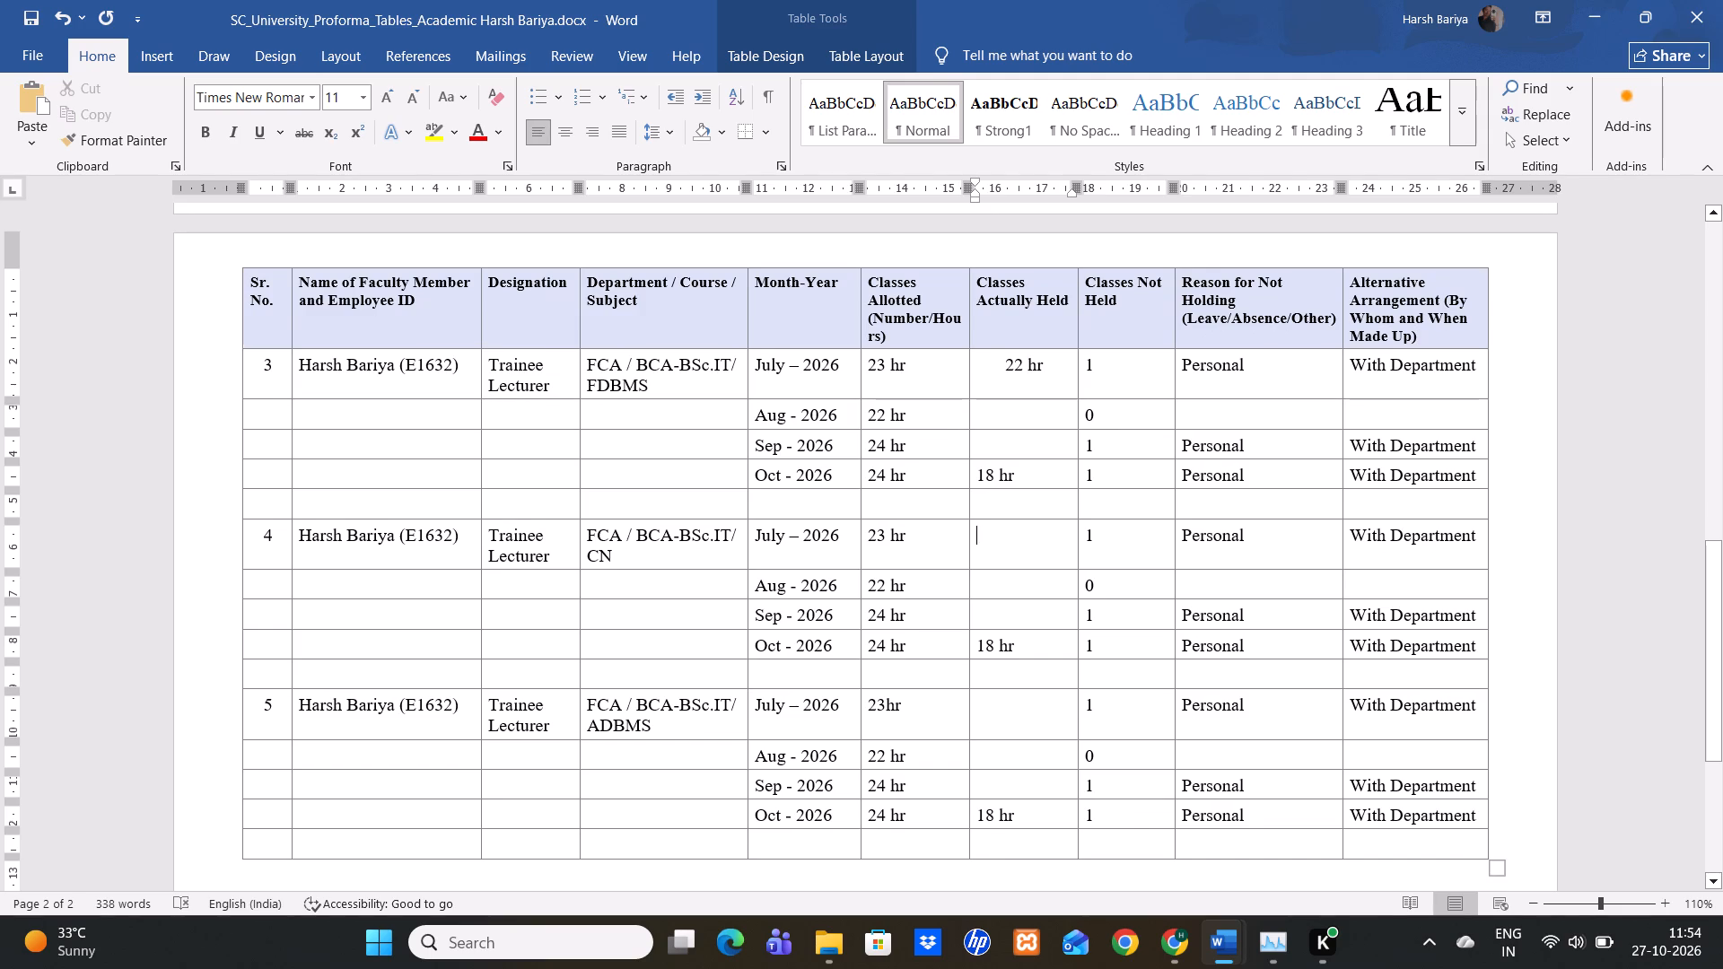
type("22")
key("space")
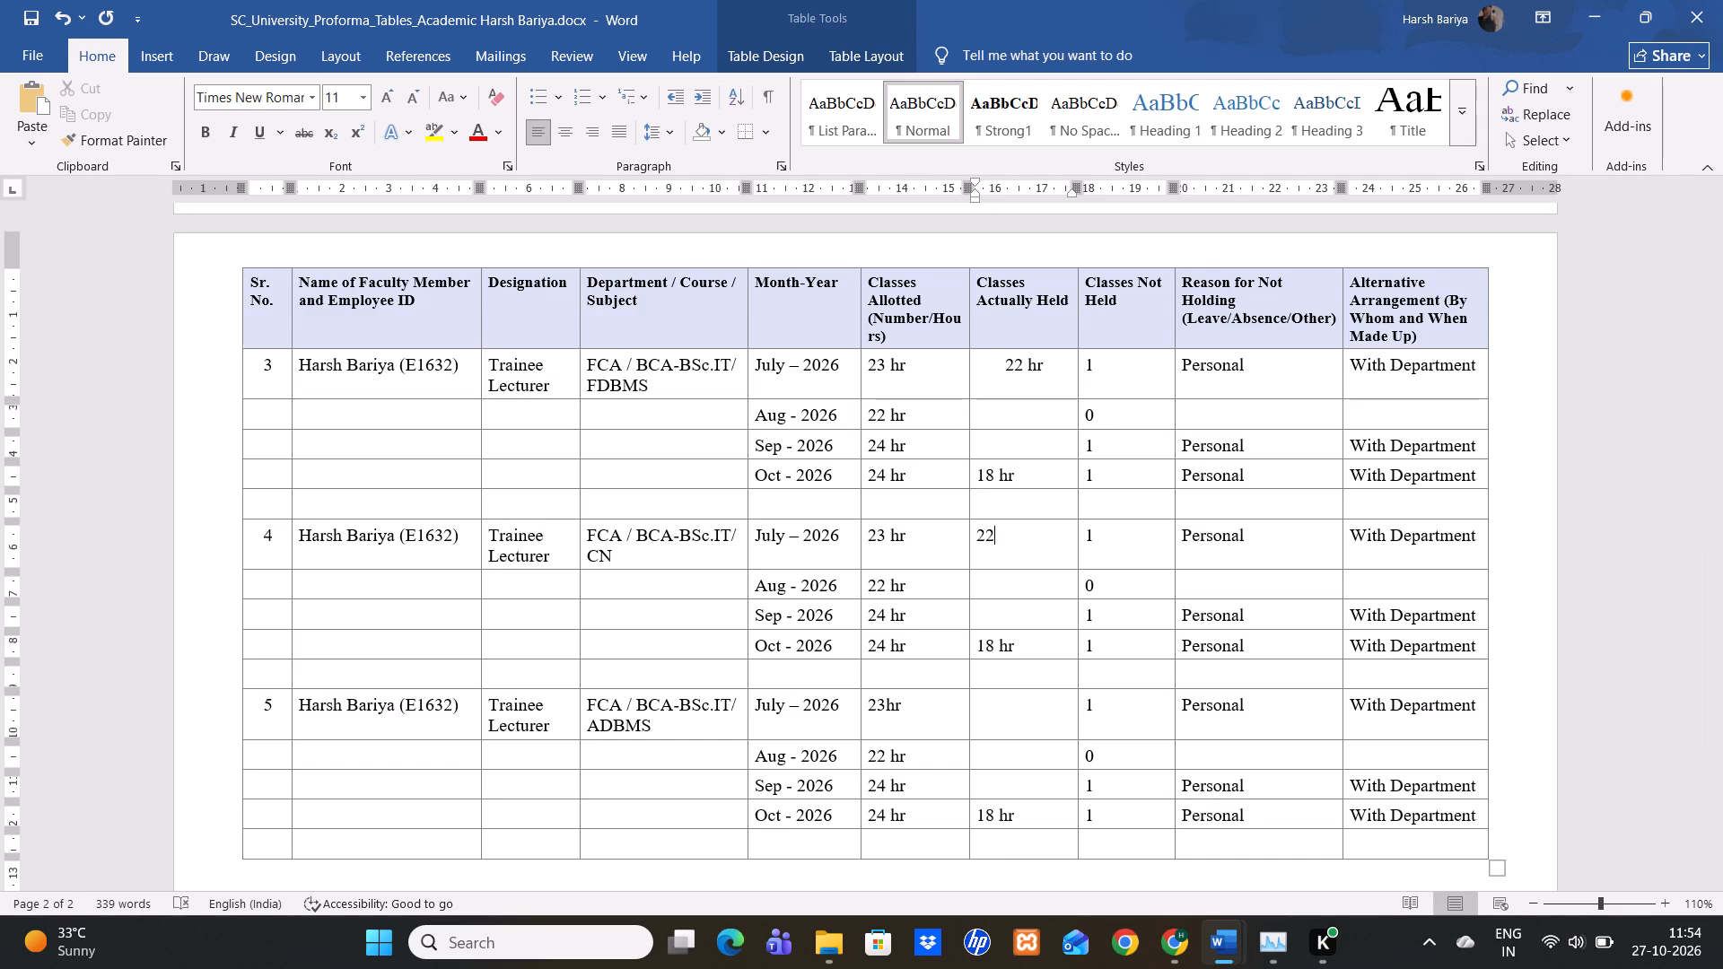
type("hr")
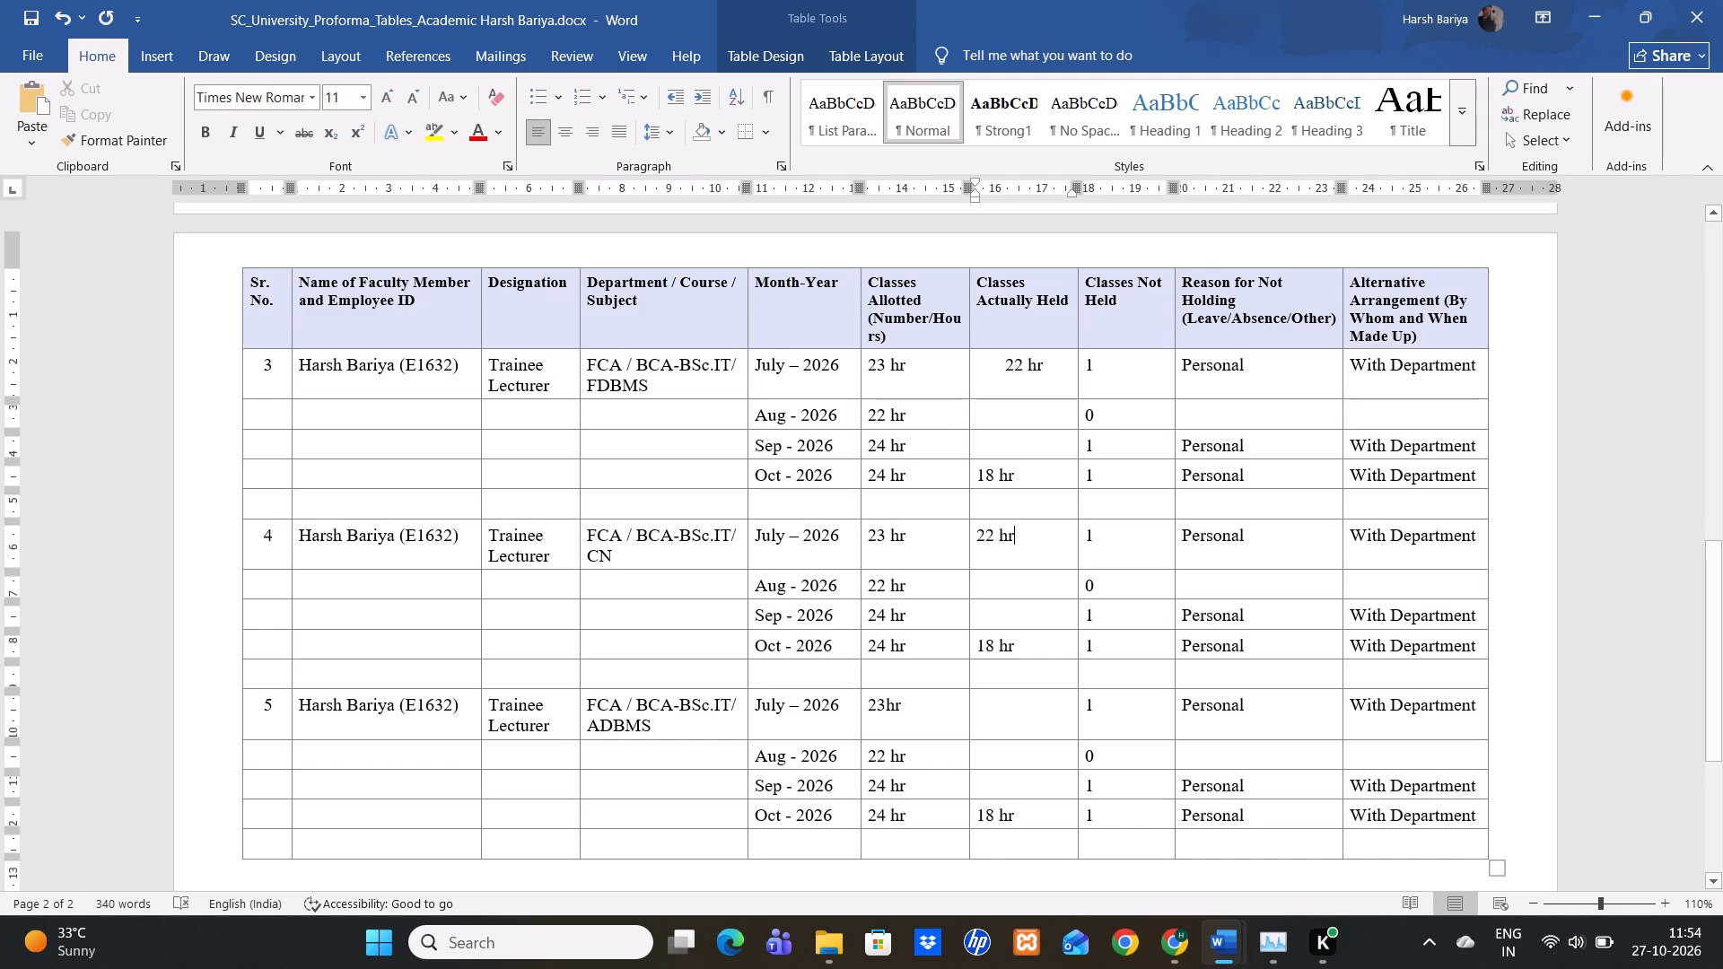
left_click(1014, 707)
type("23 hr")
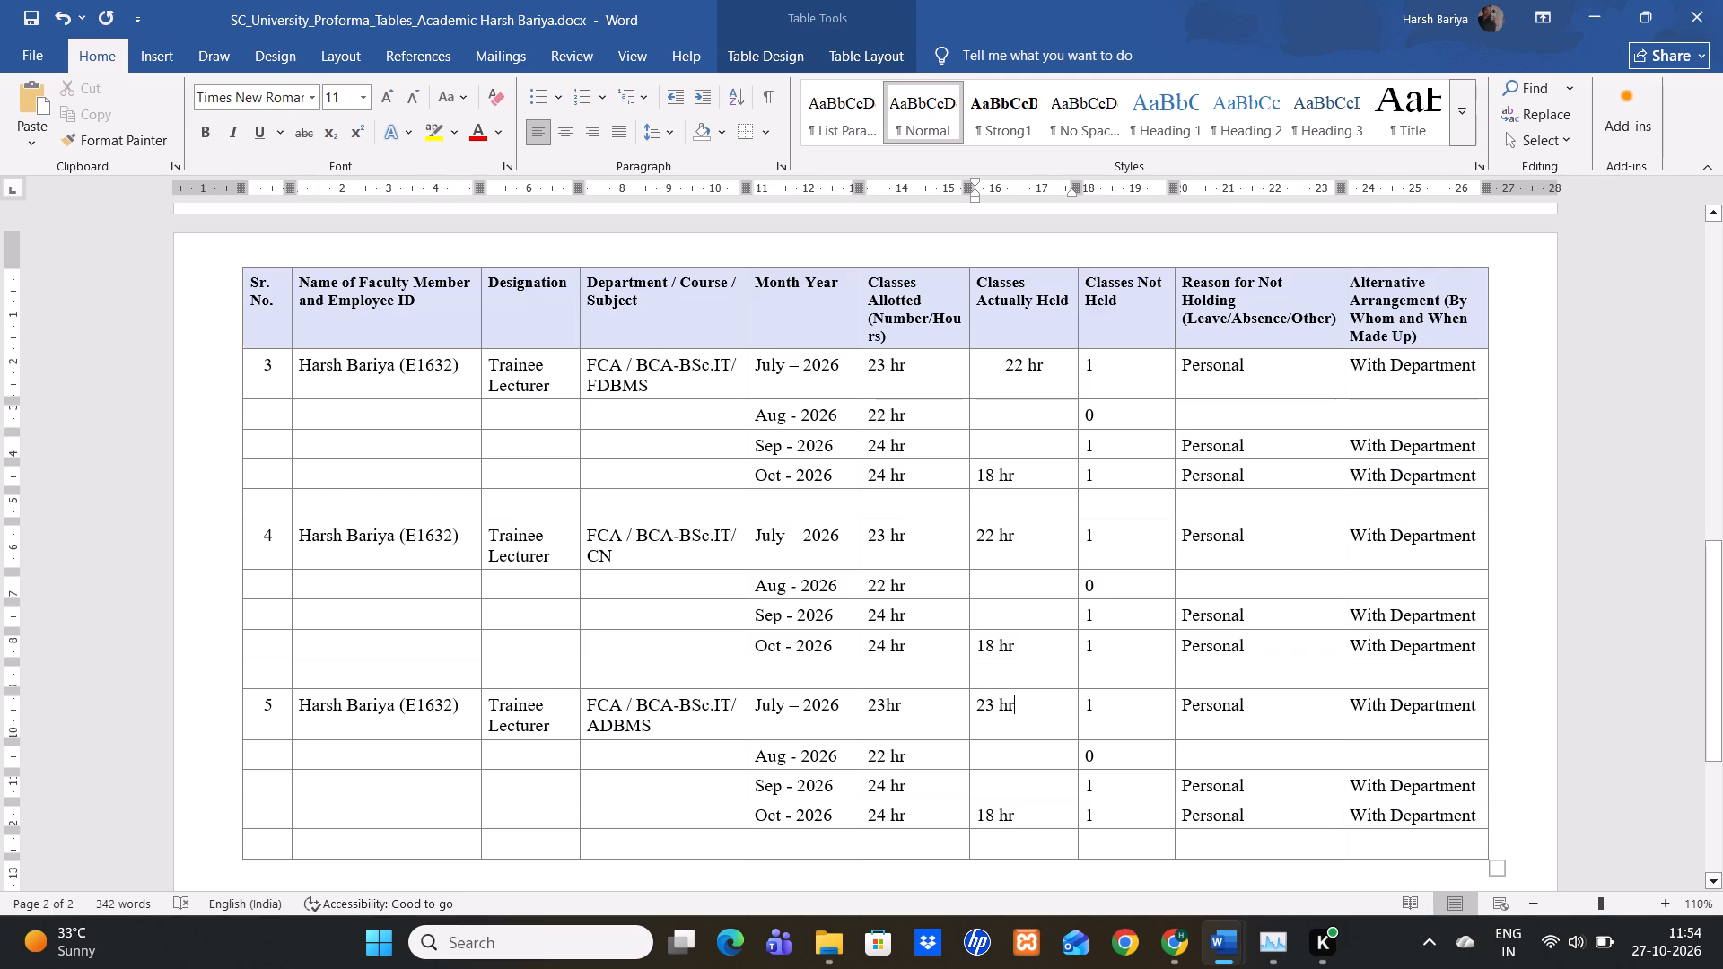
Select the cells from Classes Allotted to Reason for Not Holding, spanning FDBMS's July row to ADBMS's Oct row.
left_click(1070, 567)
Centre the FDBMS, CN and ADBMS cells horizontally and vertically, from Classes Allotted through Alternative Arrangement.
left_click_drag(873, 359, 1212, 788)
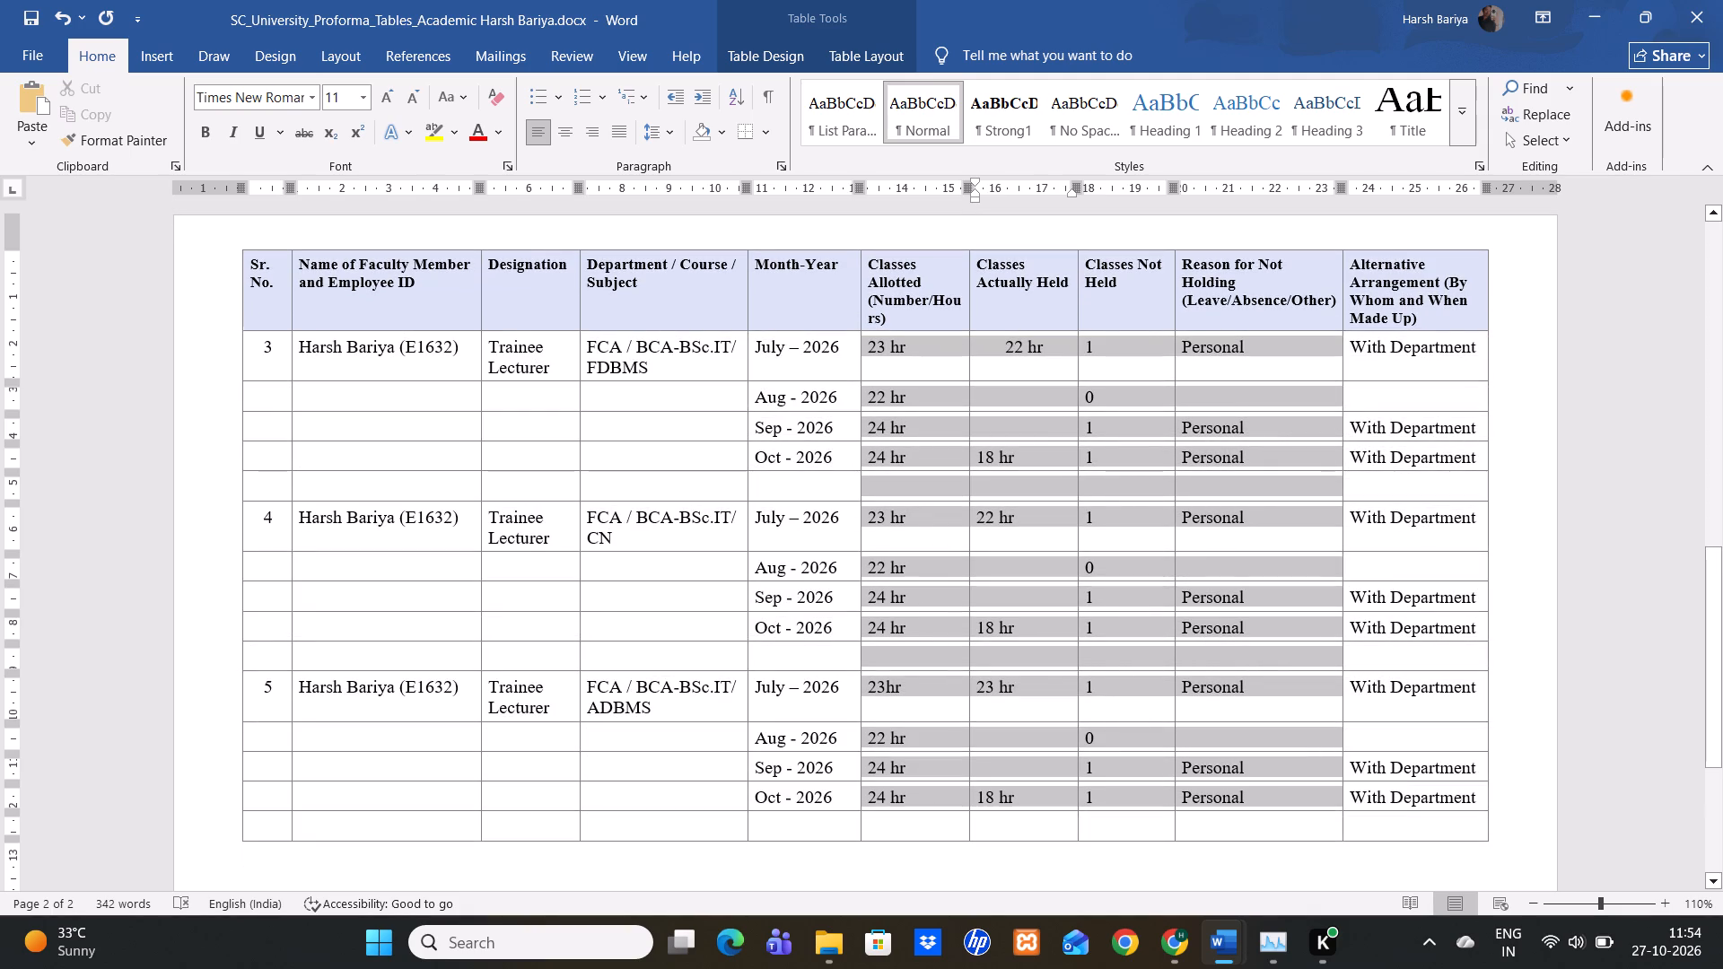
left_click_drag(1212, 788, 1398, 790)
left_click(864, 63)
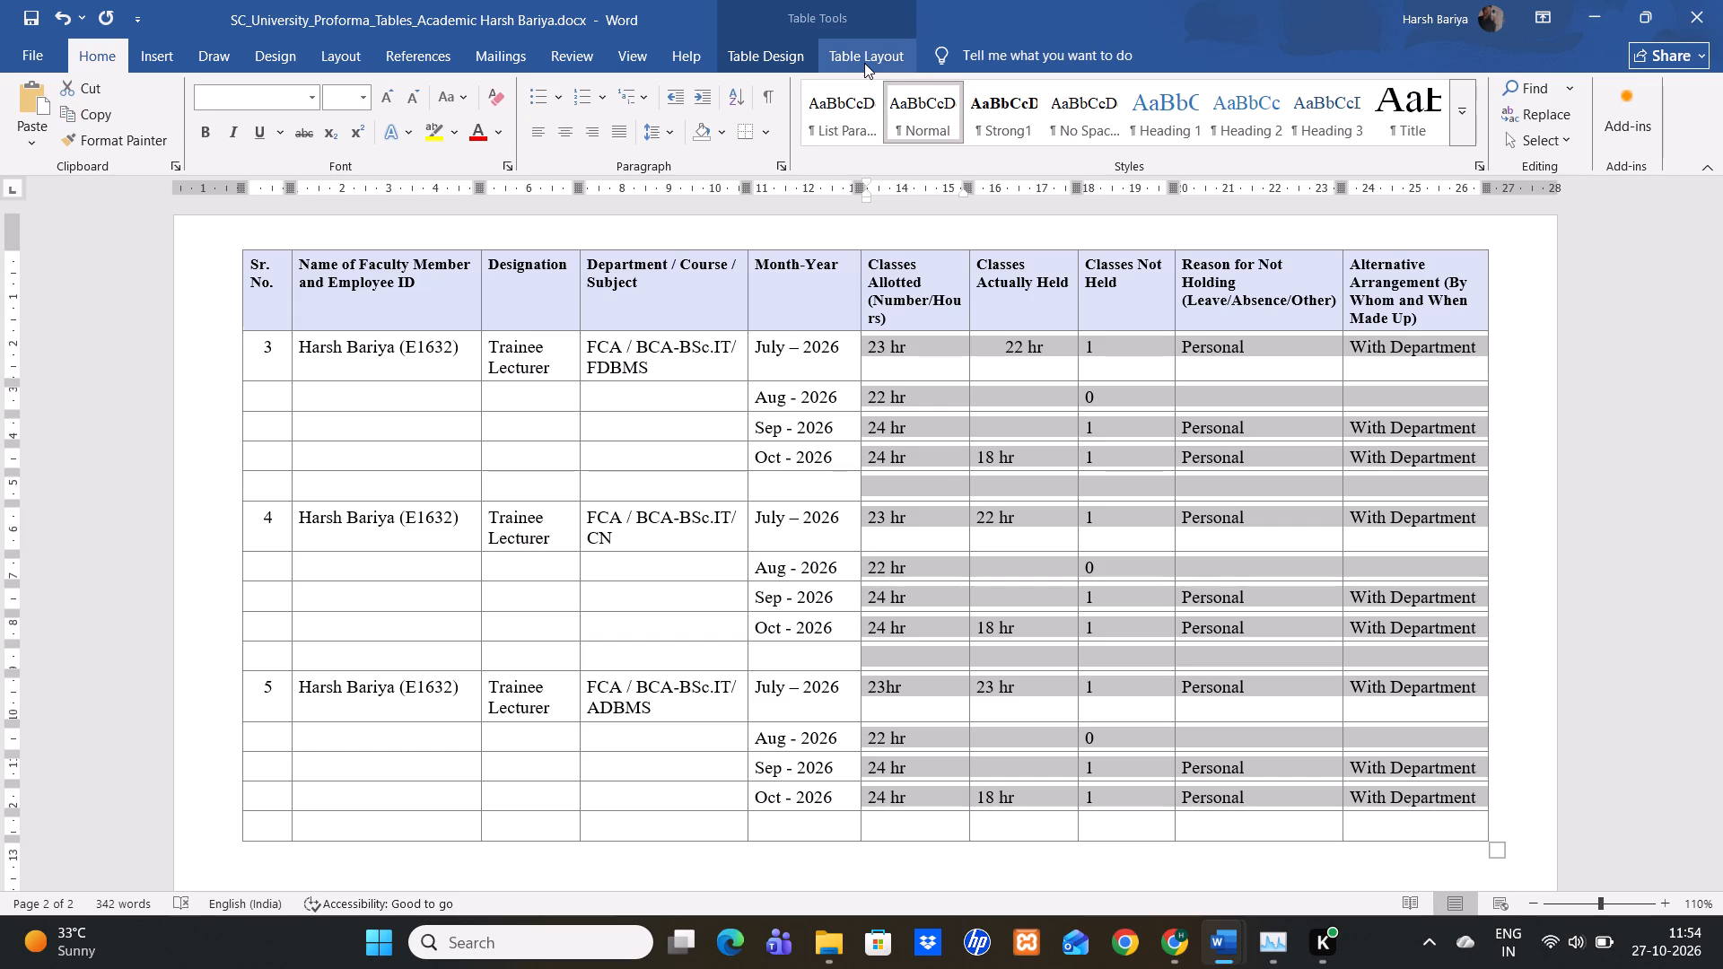
left_click(1266, 105)
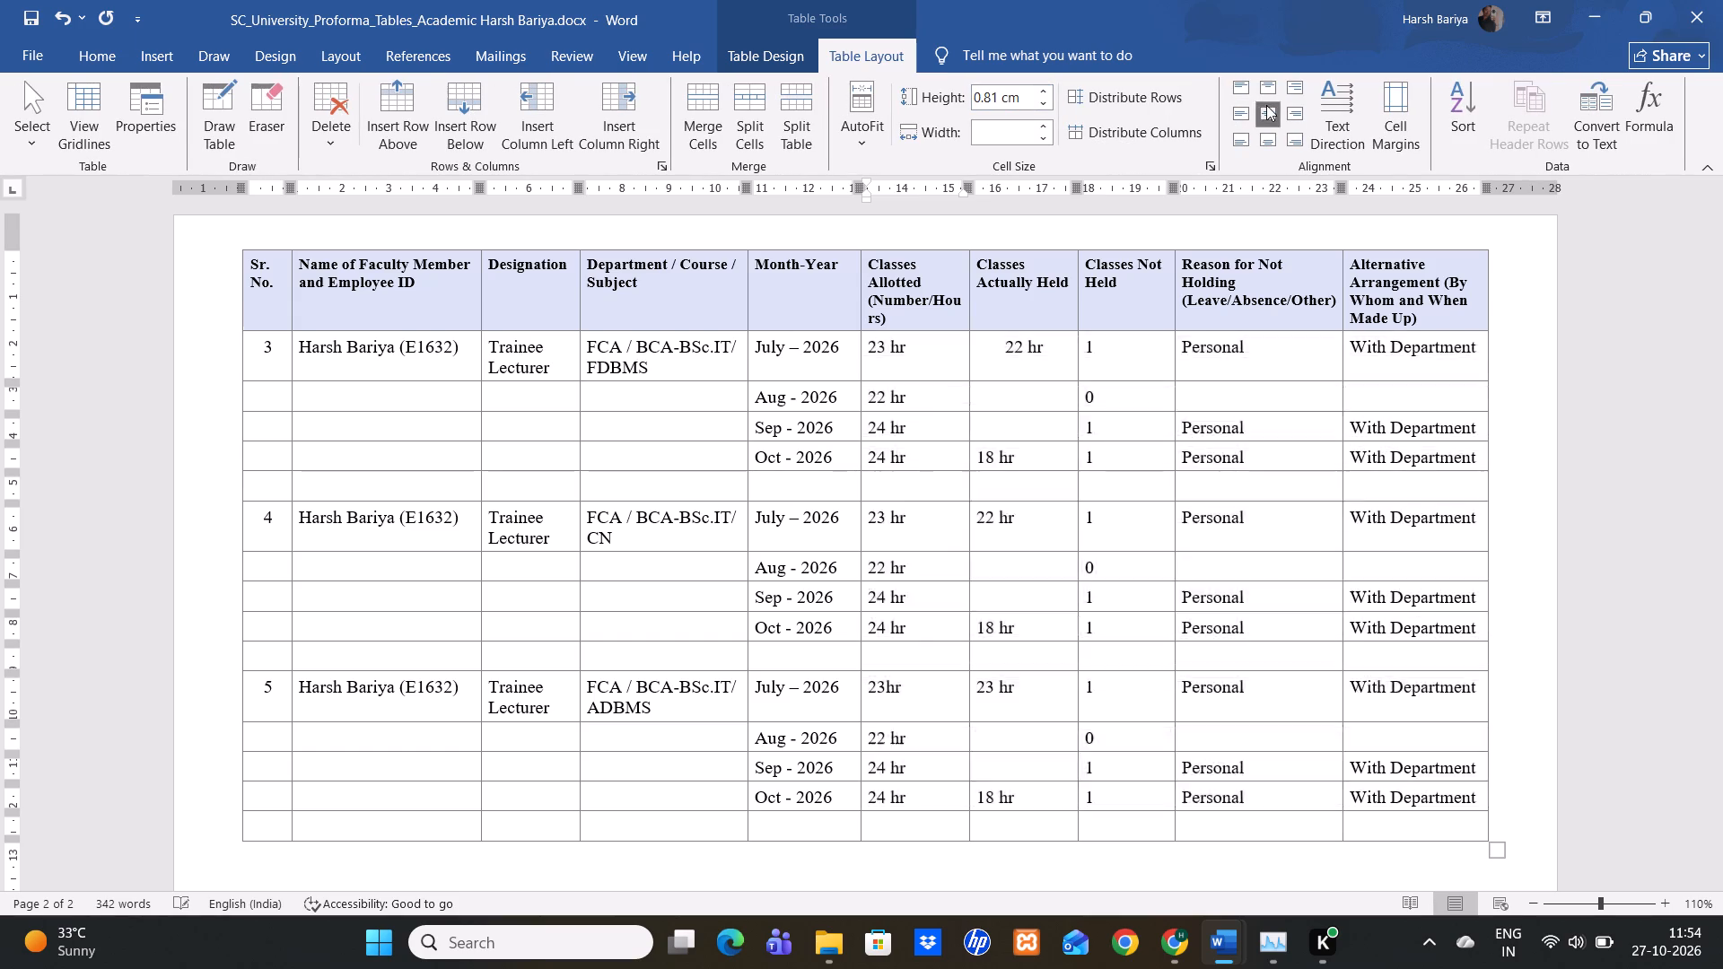
left_click(1125, 407)
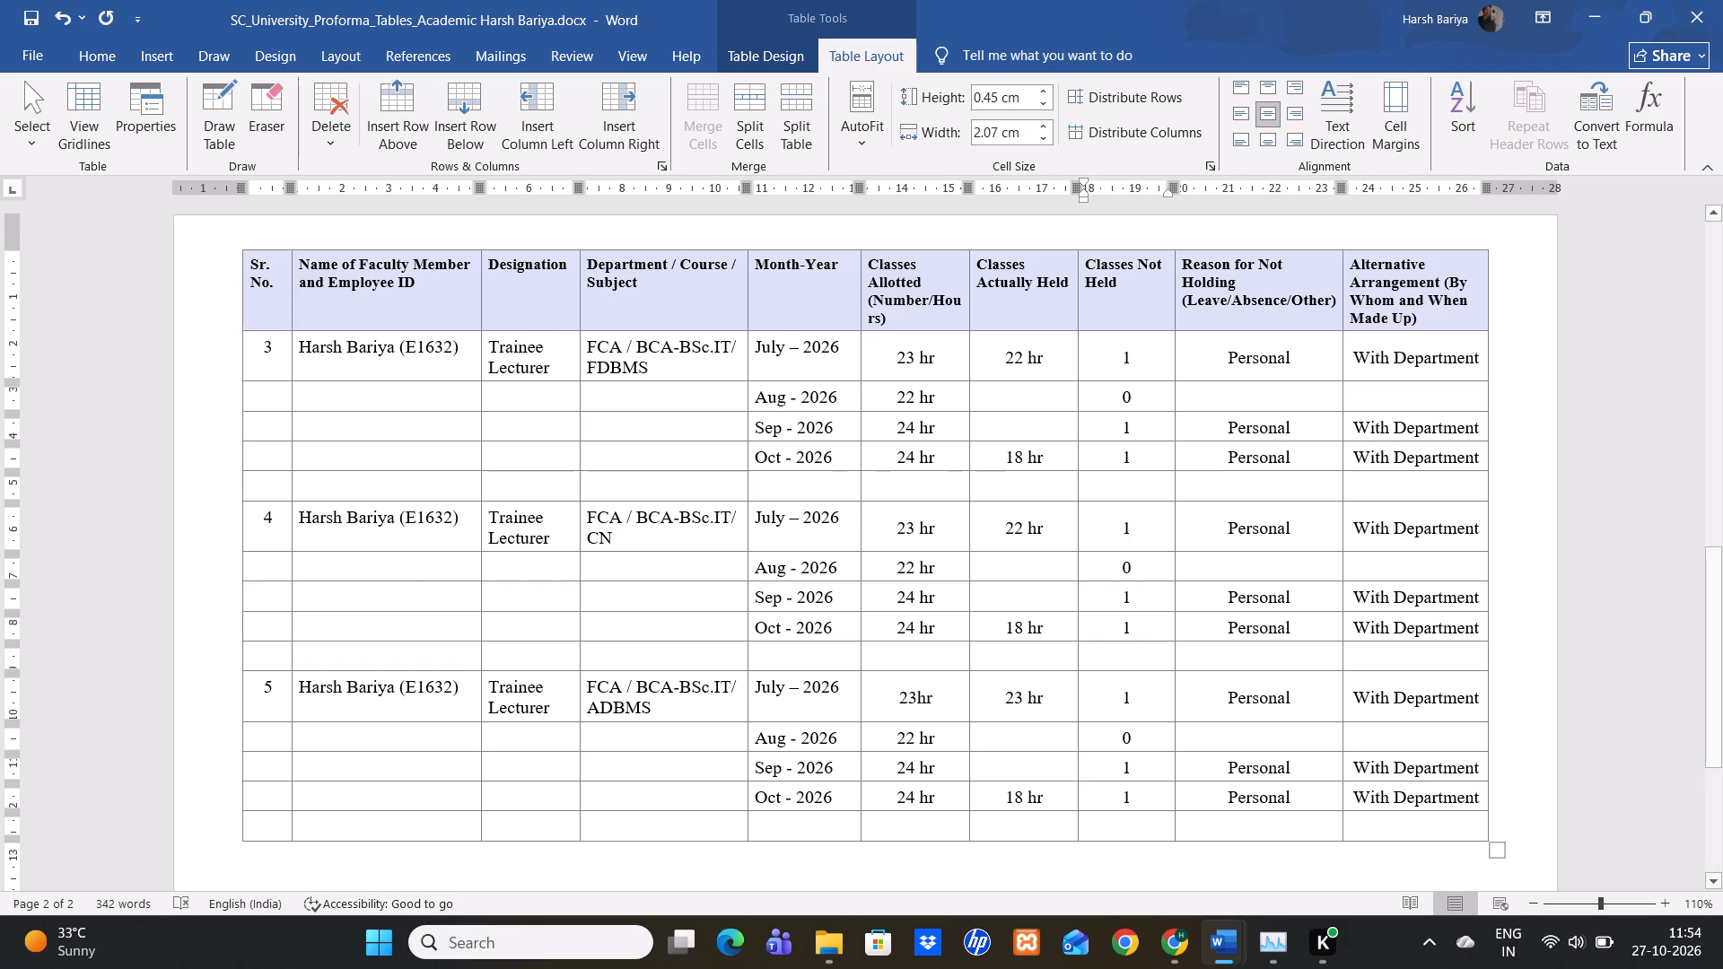
Check the August 2026 month in the system calendar and return to the table.
left_click(1714, 968)
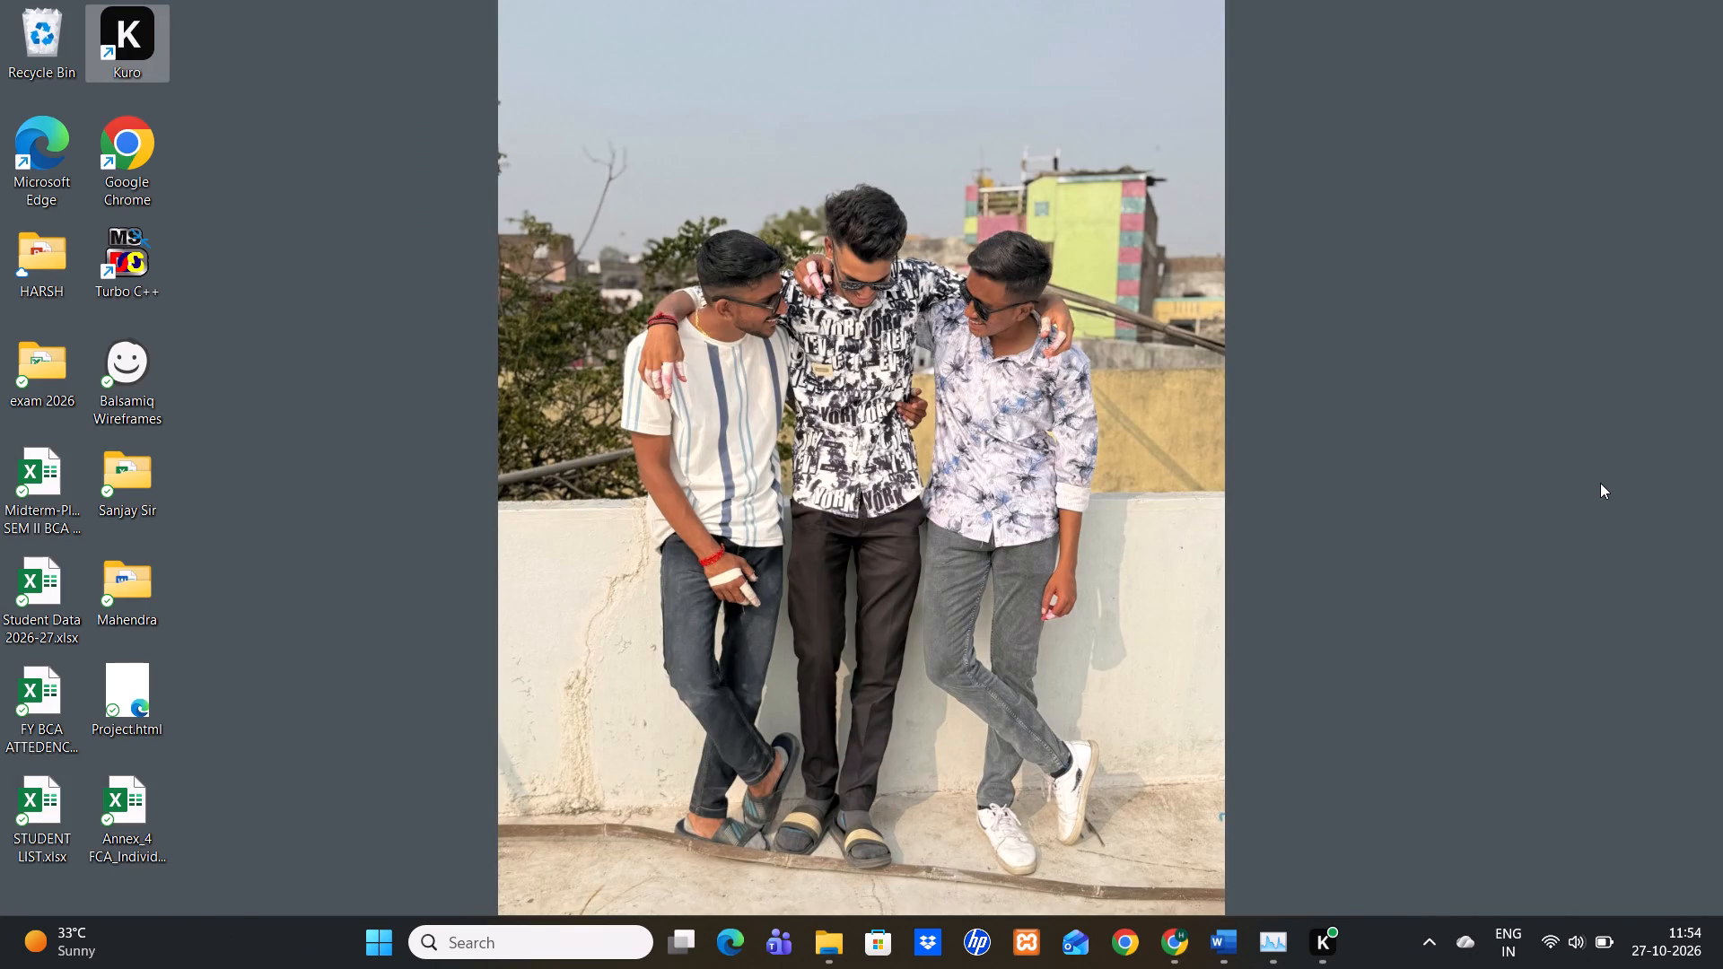
key("alt+Tab")
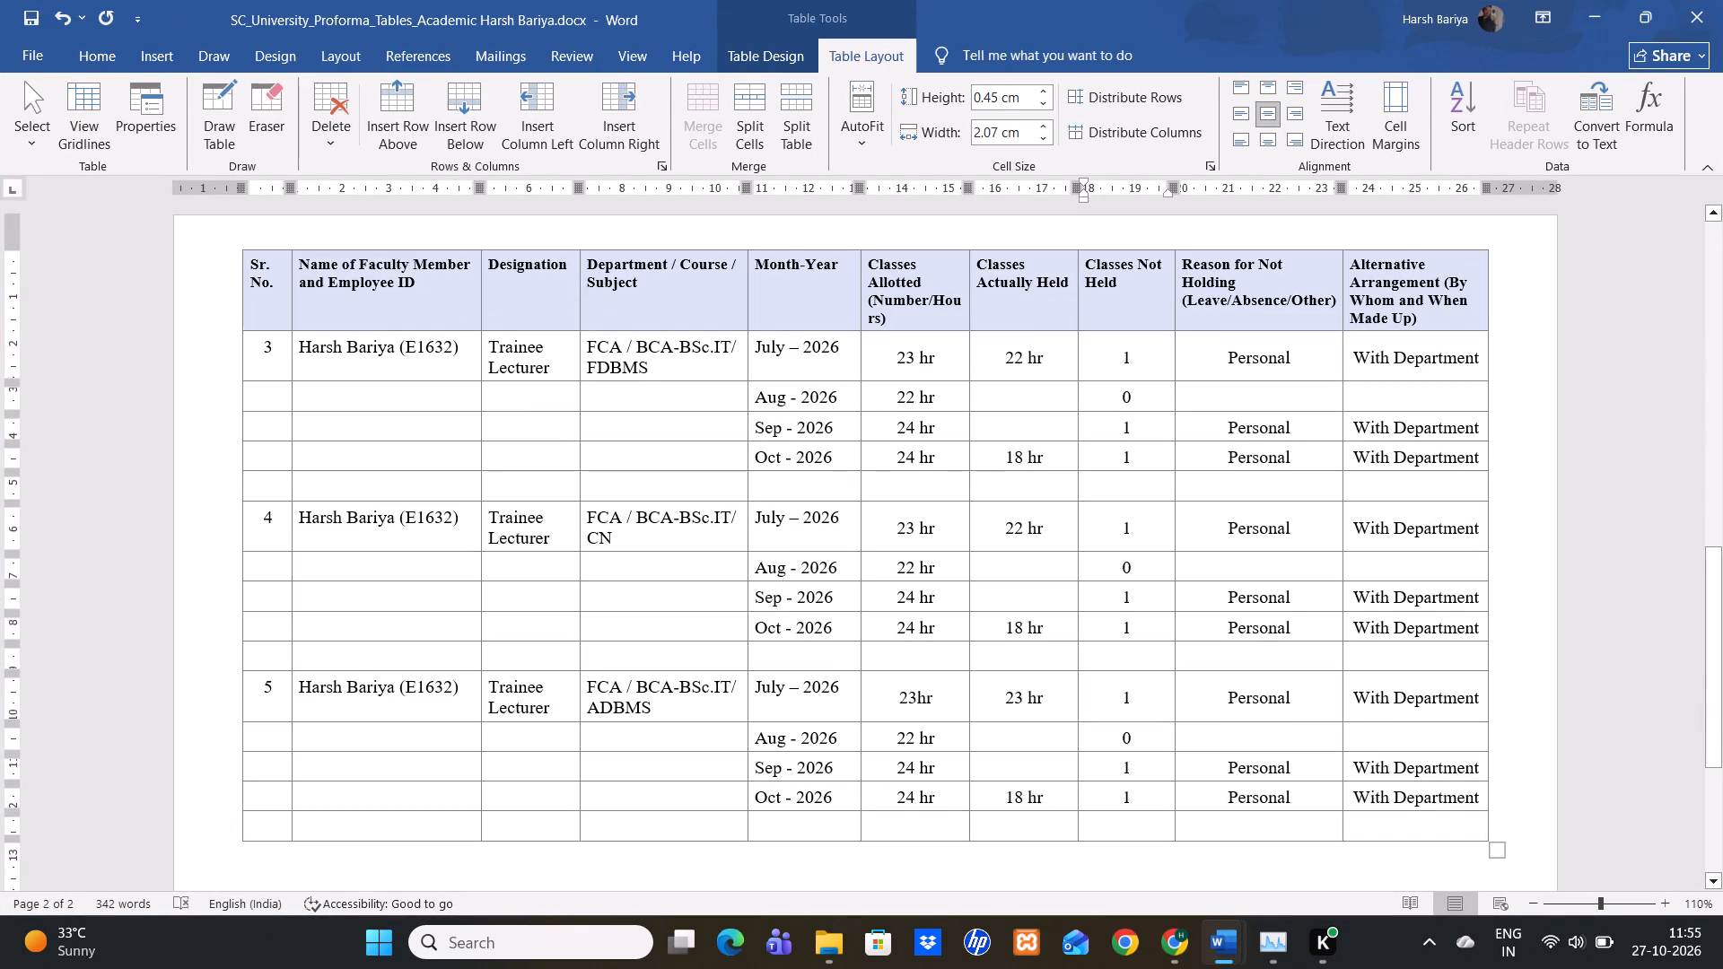
left_click(1679, 934)
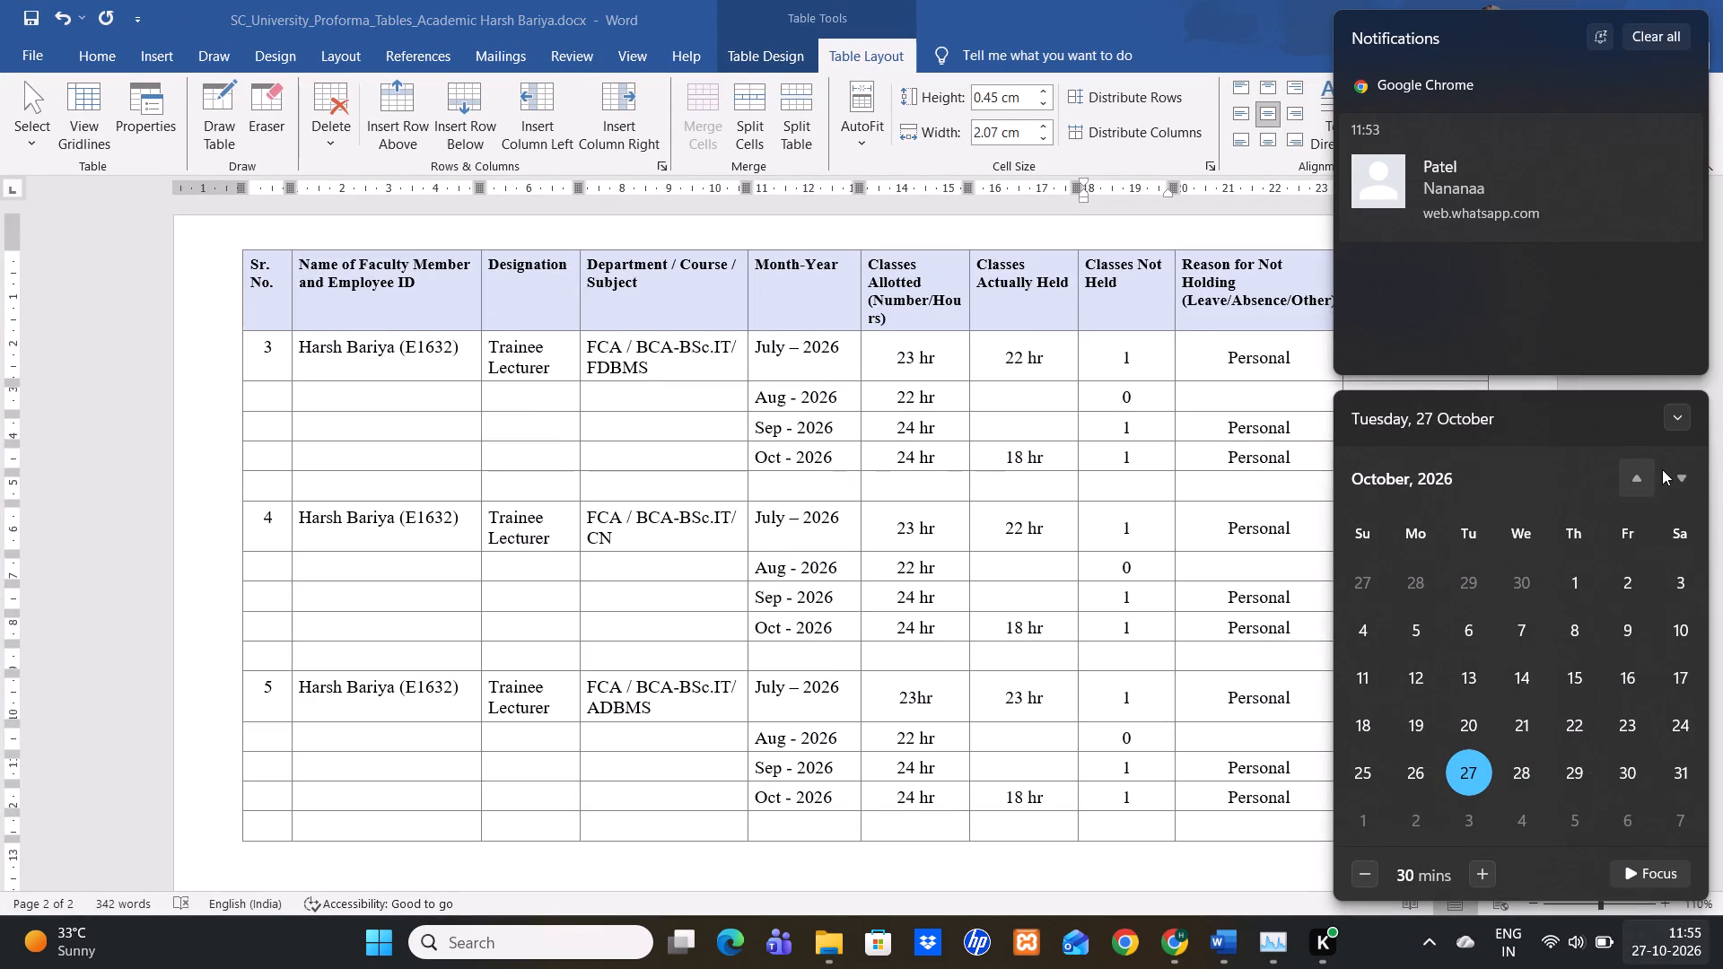
left_click(1641, 476)
left_click(1641, 476)
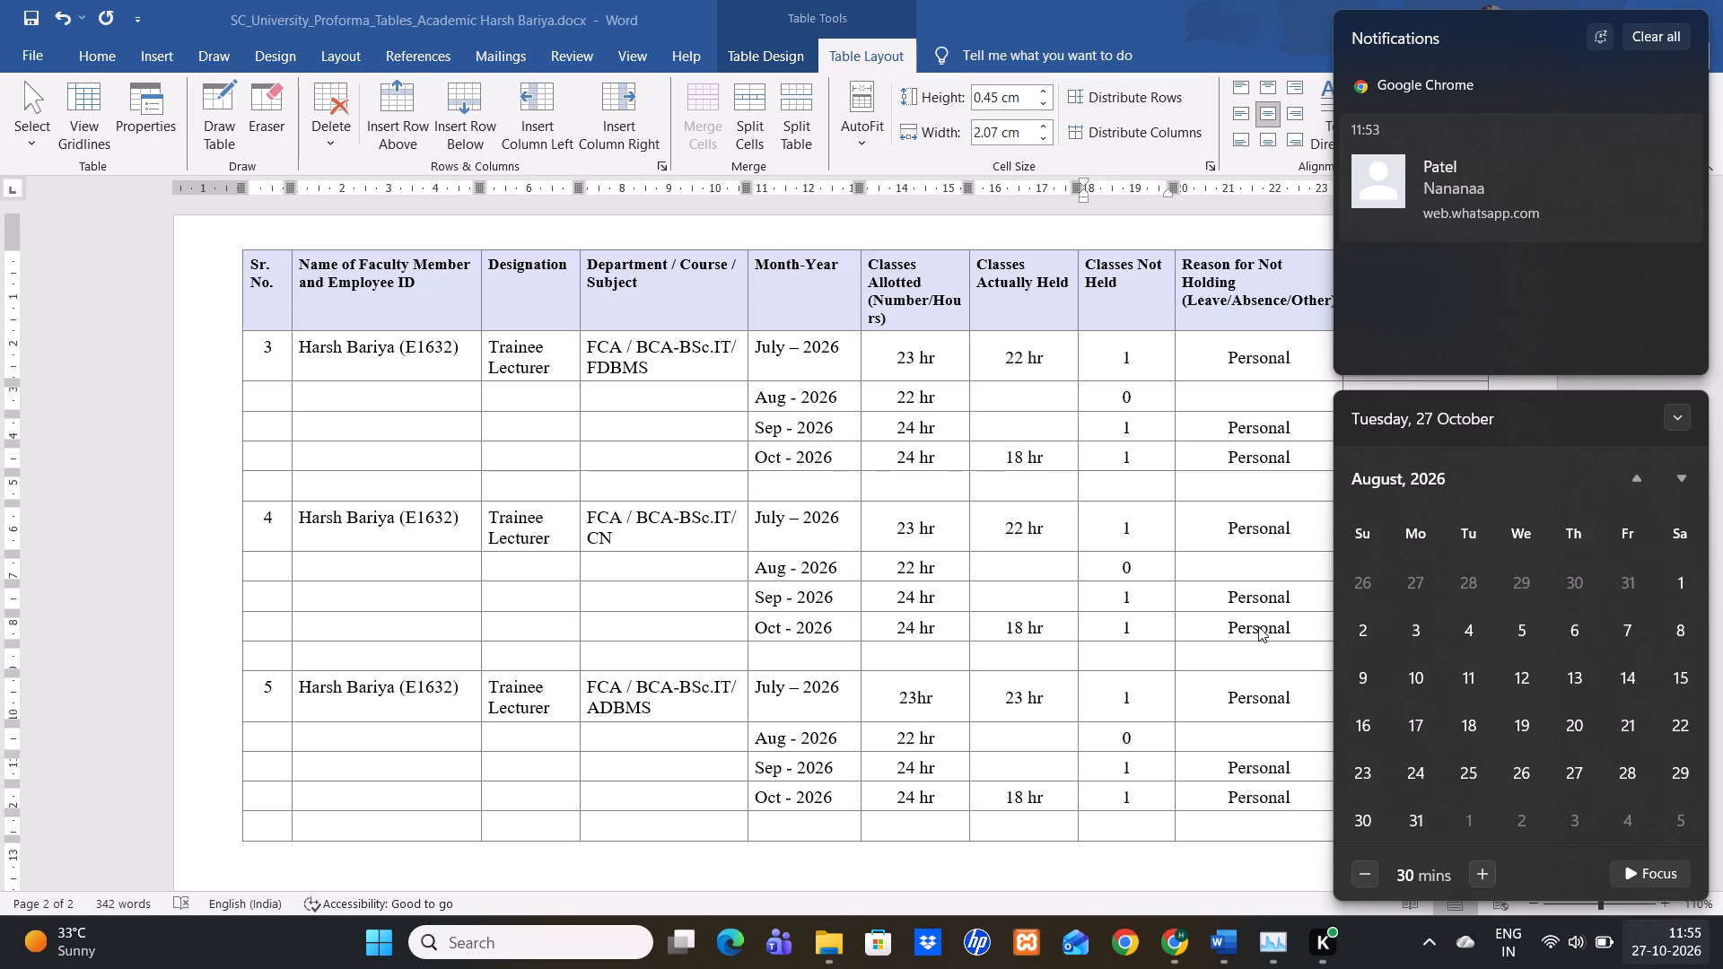
left_click(1021, 388)
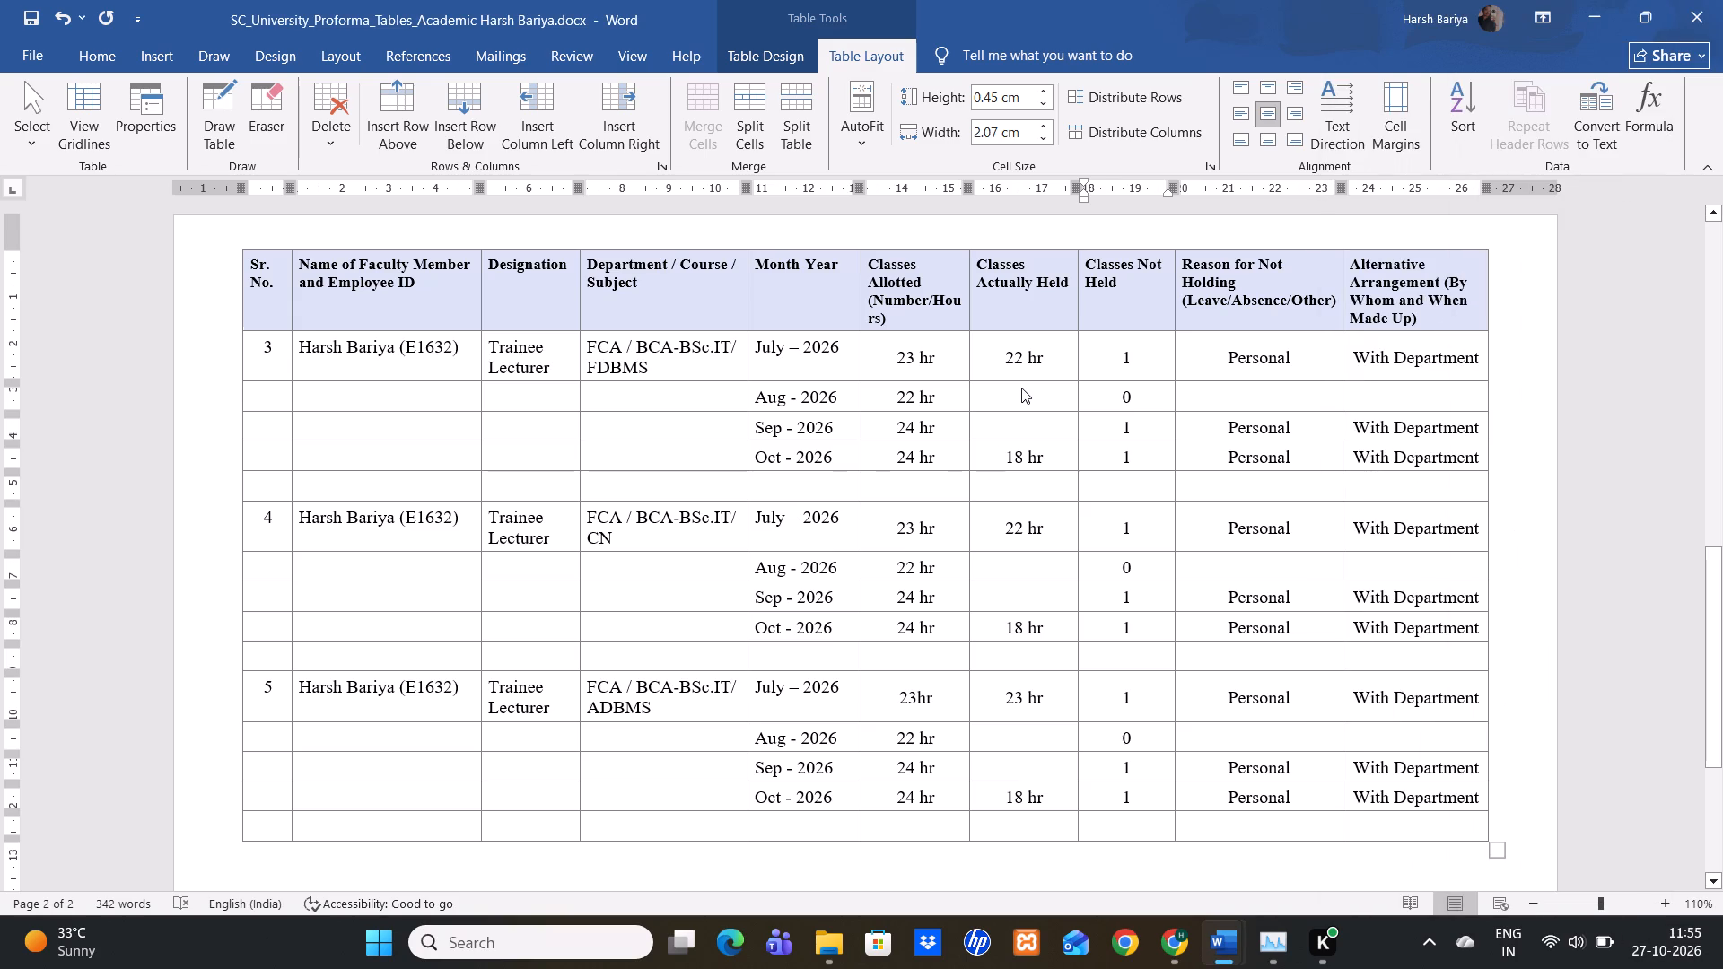
Enter the Aug 2026 Classes Actually Held as 23 hr for CN, 21 hr for ADBMS and 22 hr for FDBMS.
left_click(1022, 398)
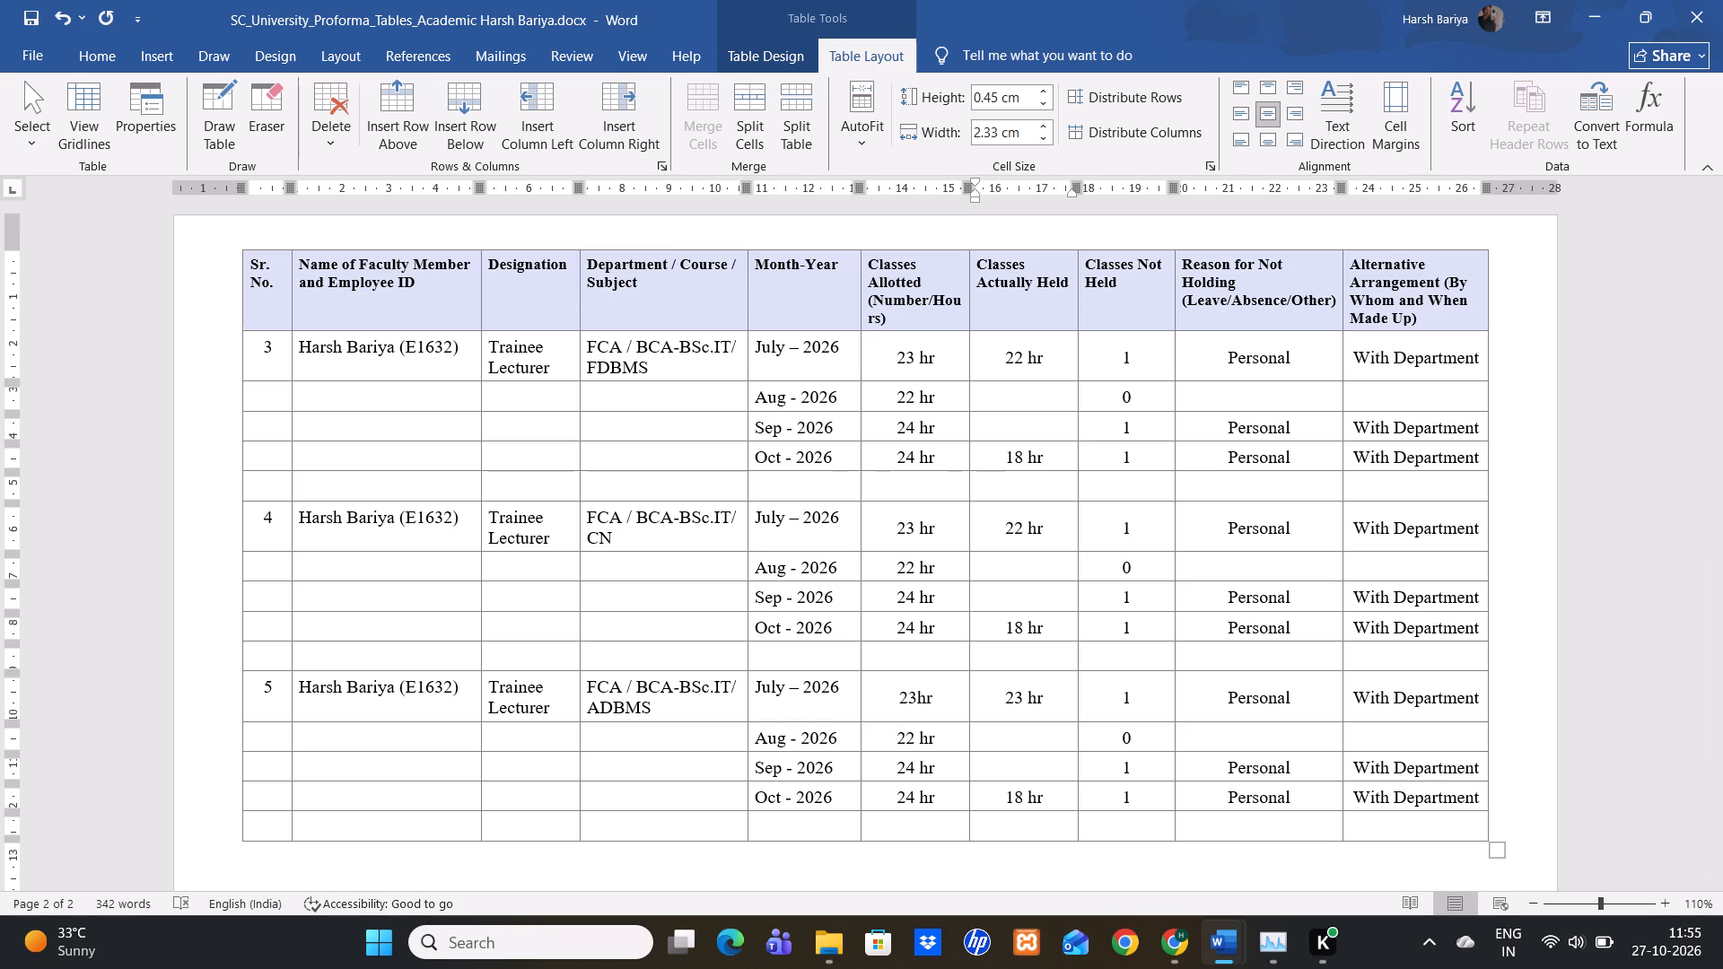
left_click(1004, 572)
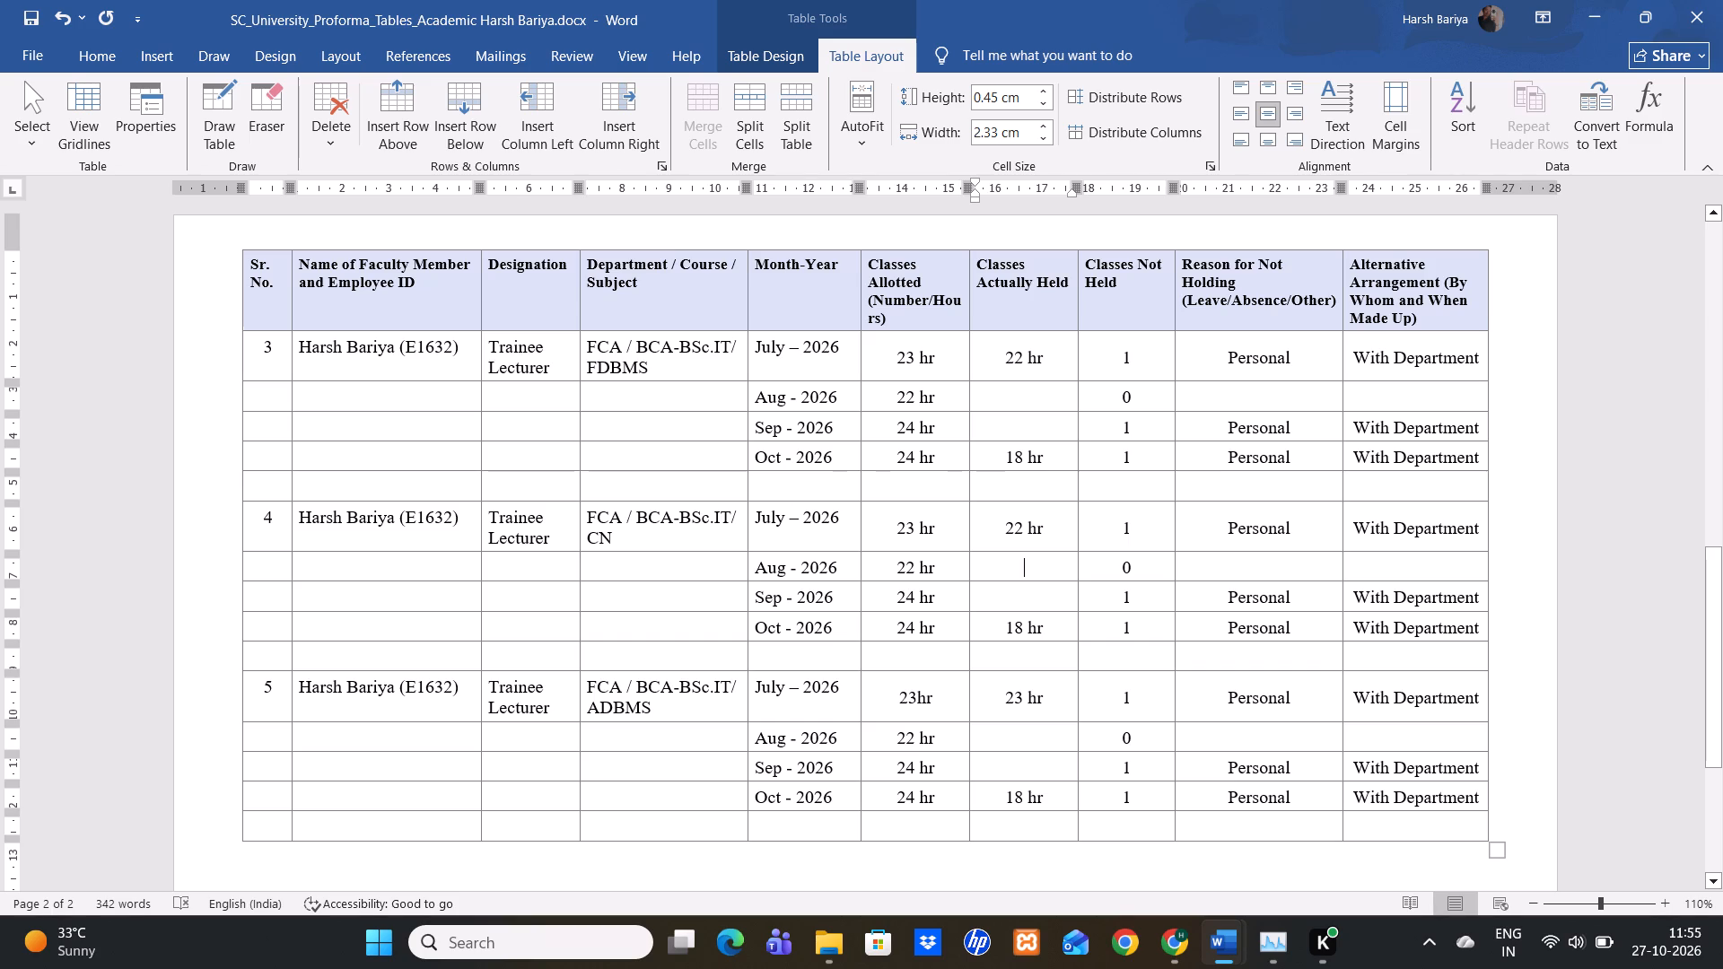
type("23 hr")
left_click(1036, 725)
left_click(1033, 737)
type("21 hr")
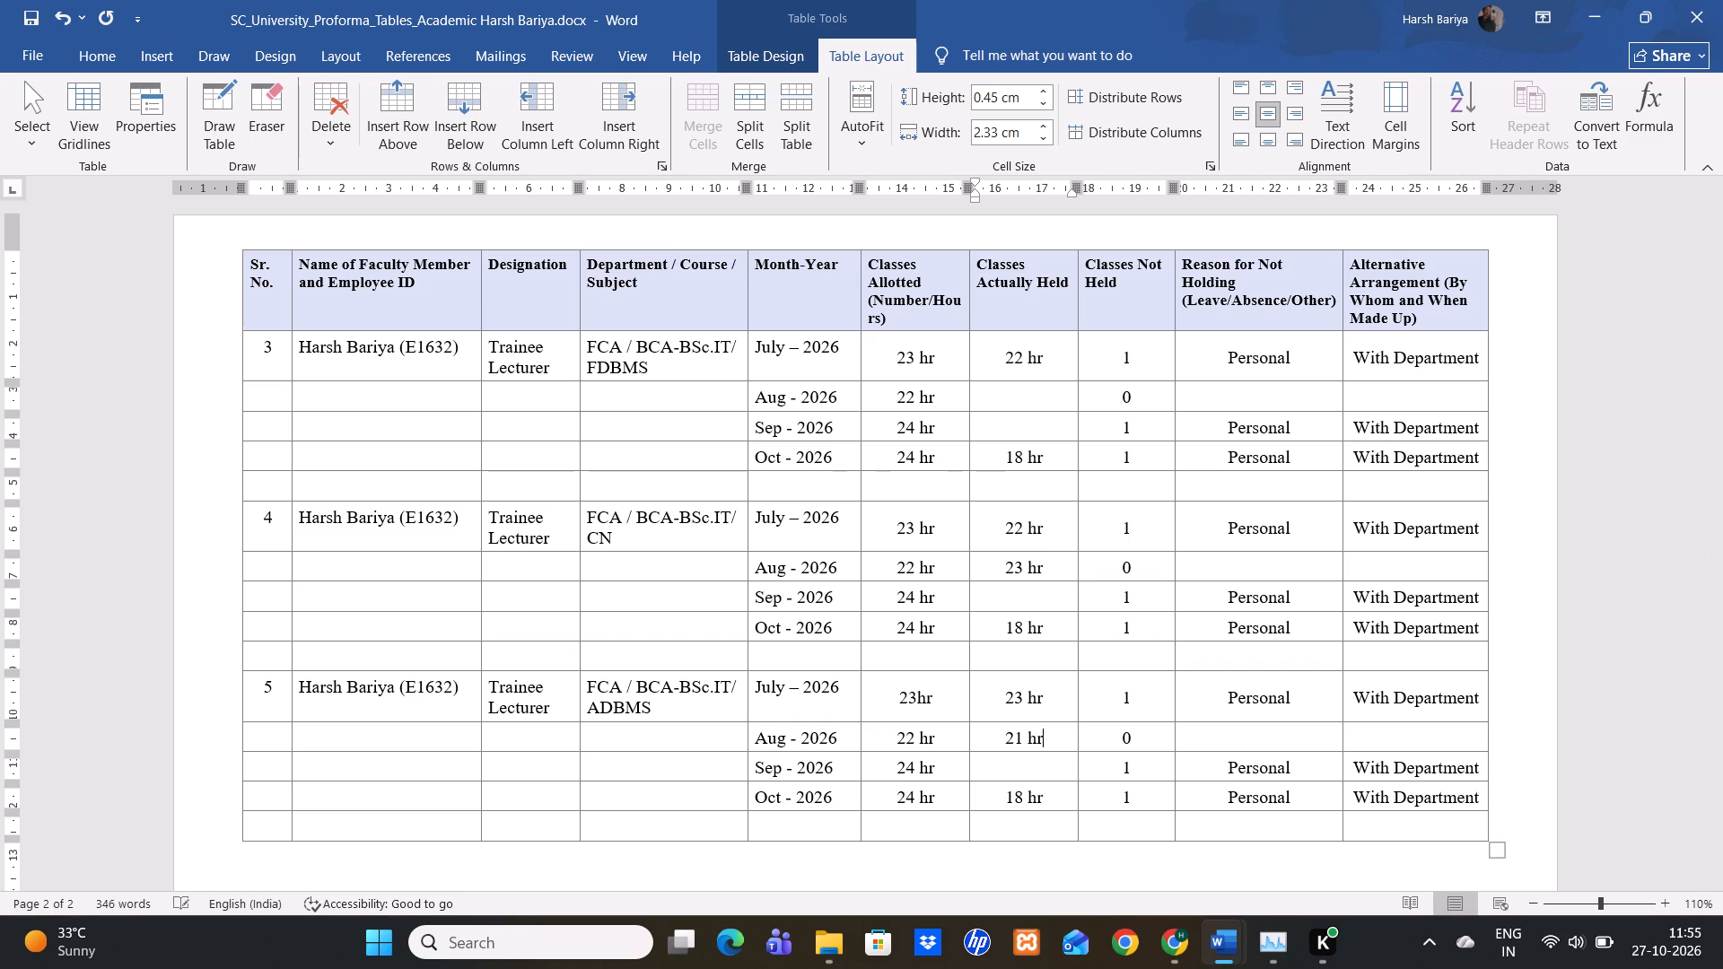
left_click(1038, 773)
left_click(1022, 390)
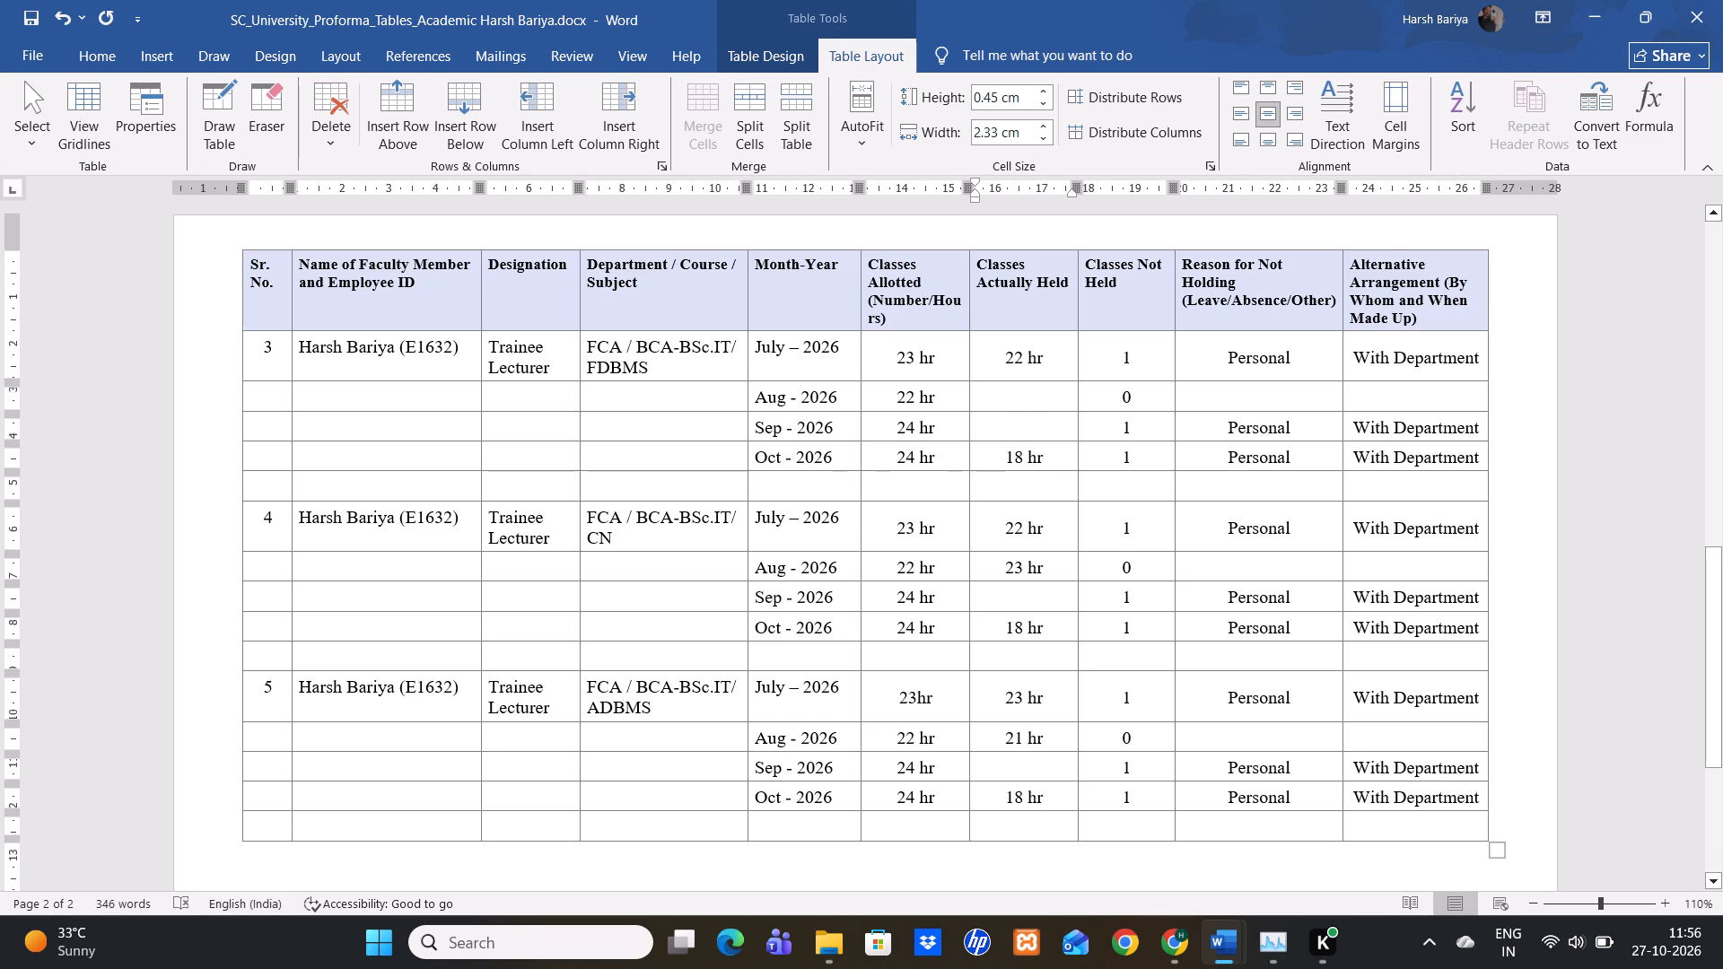
type("22 hr")
Change FDBMS's July 2026 Alternative Arrangement to With in Department.
left_click(1393, 359)
type("in")
key("space")
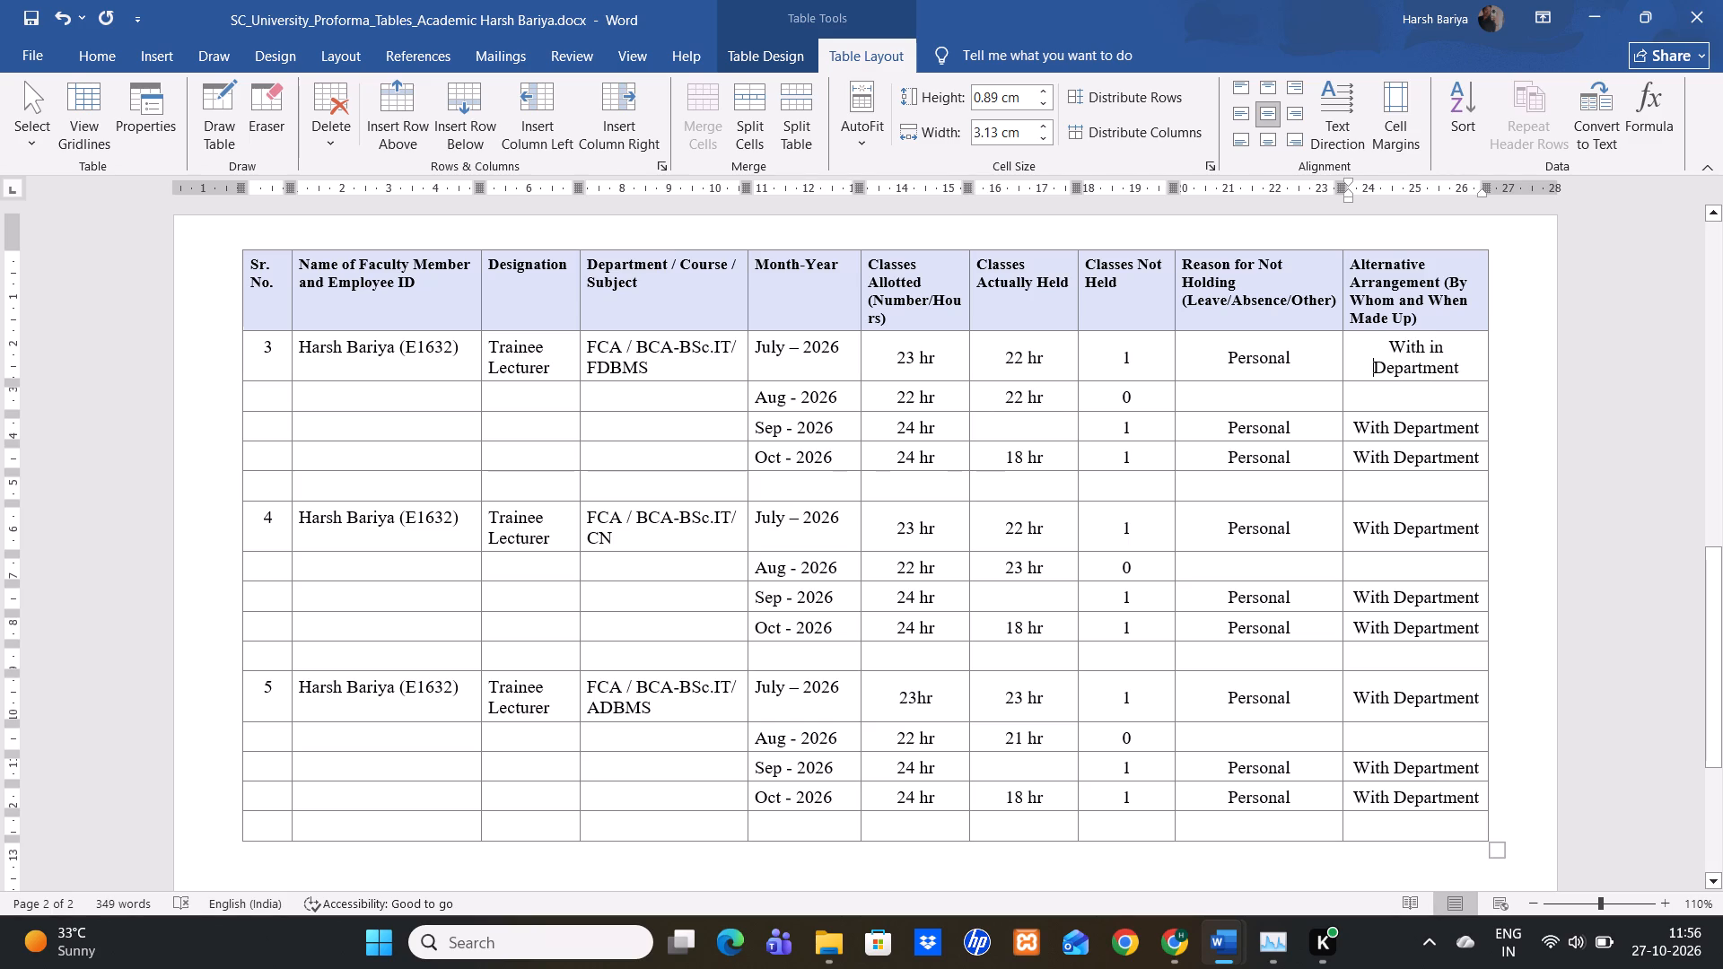
Copy FDBMS's July 2026 Alternative Arrangement, With in Department, over its Sep 2026 entry.
left_click_drag(1387, 345, 1465, 361)
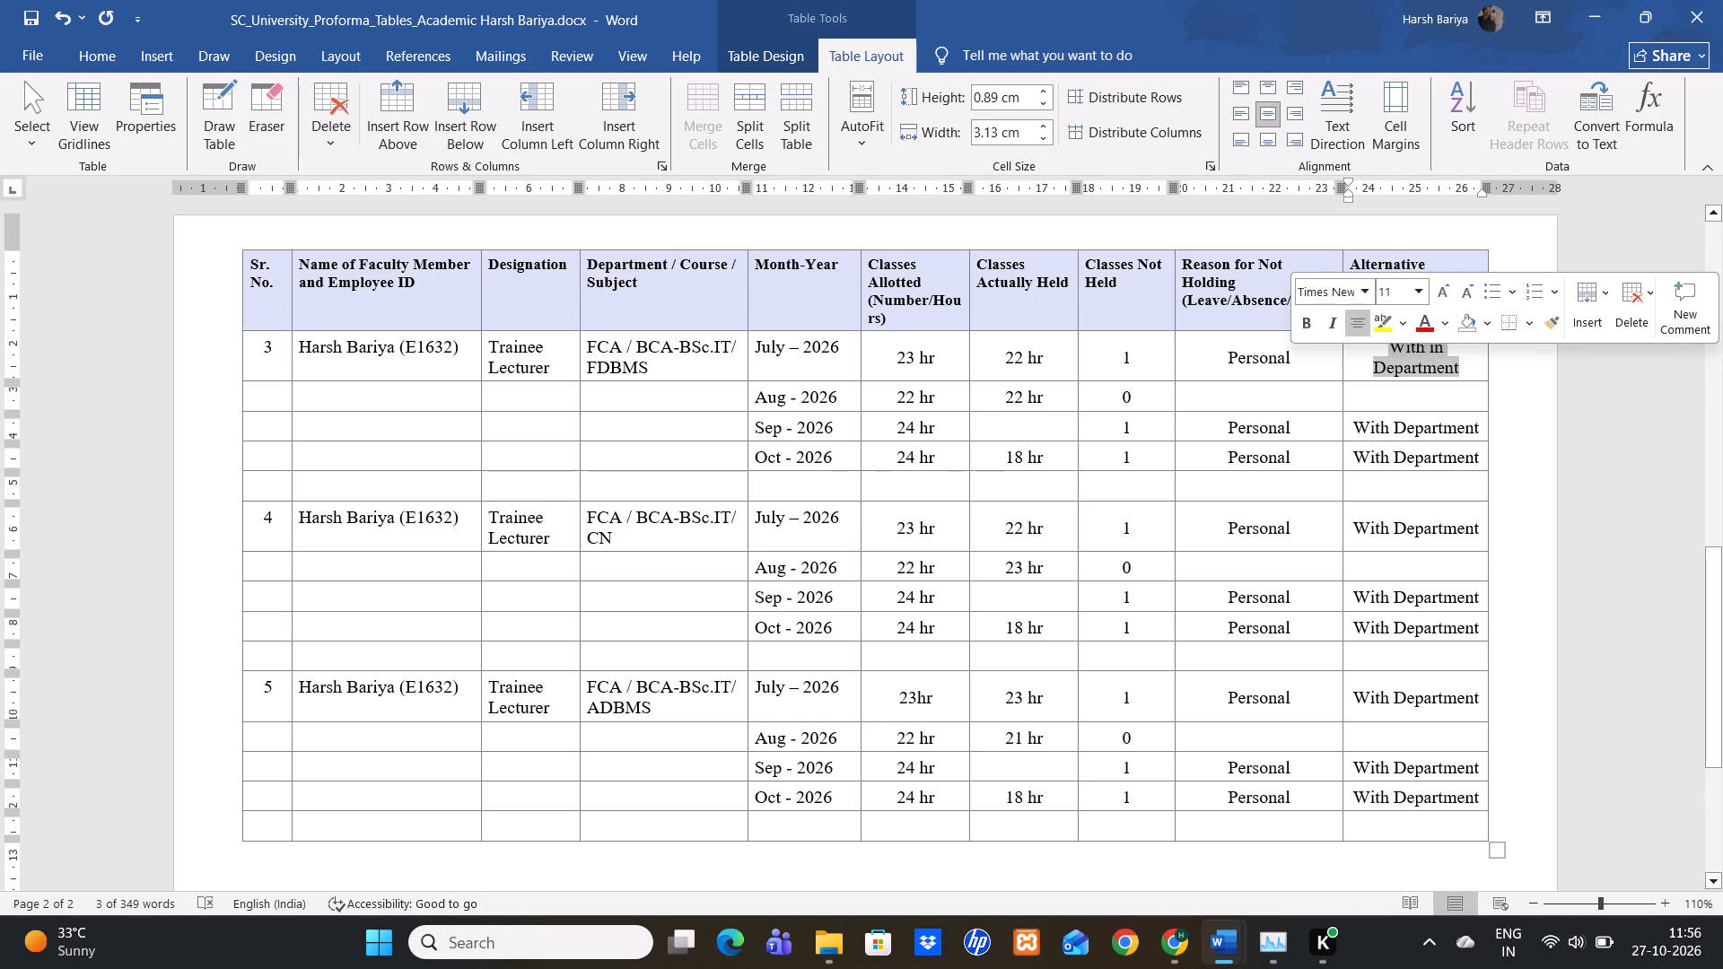
key("ctrl+c")
left_click(1410, 426)
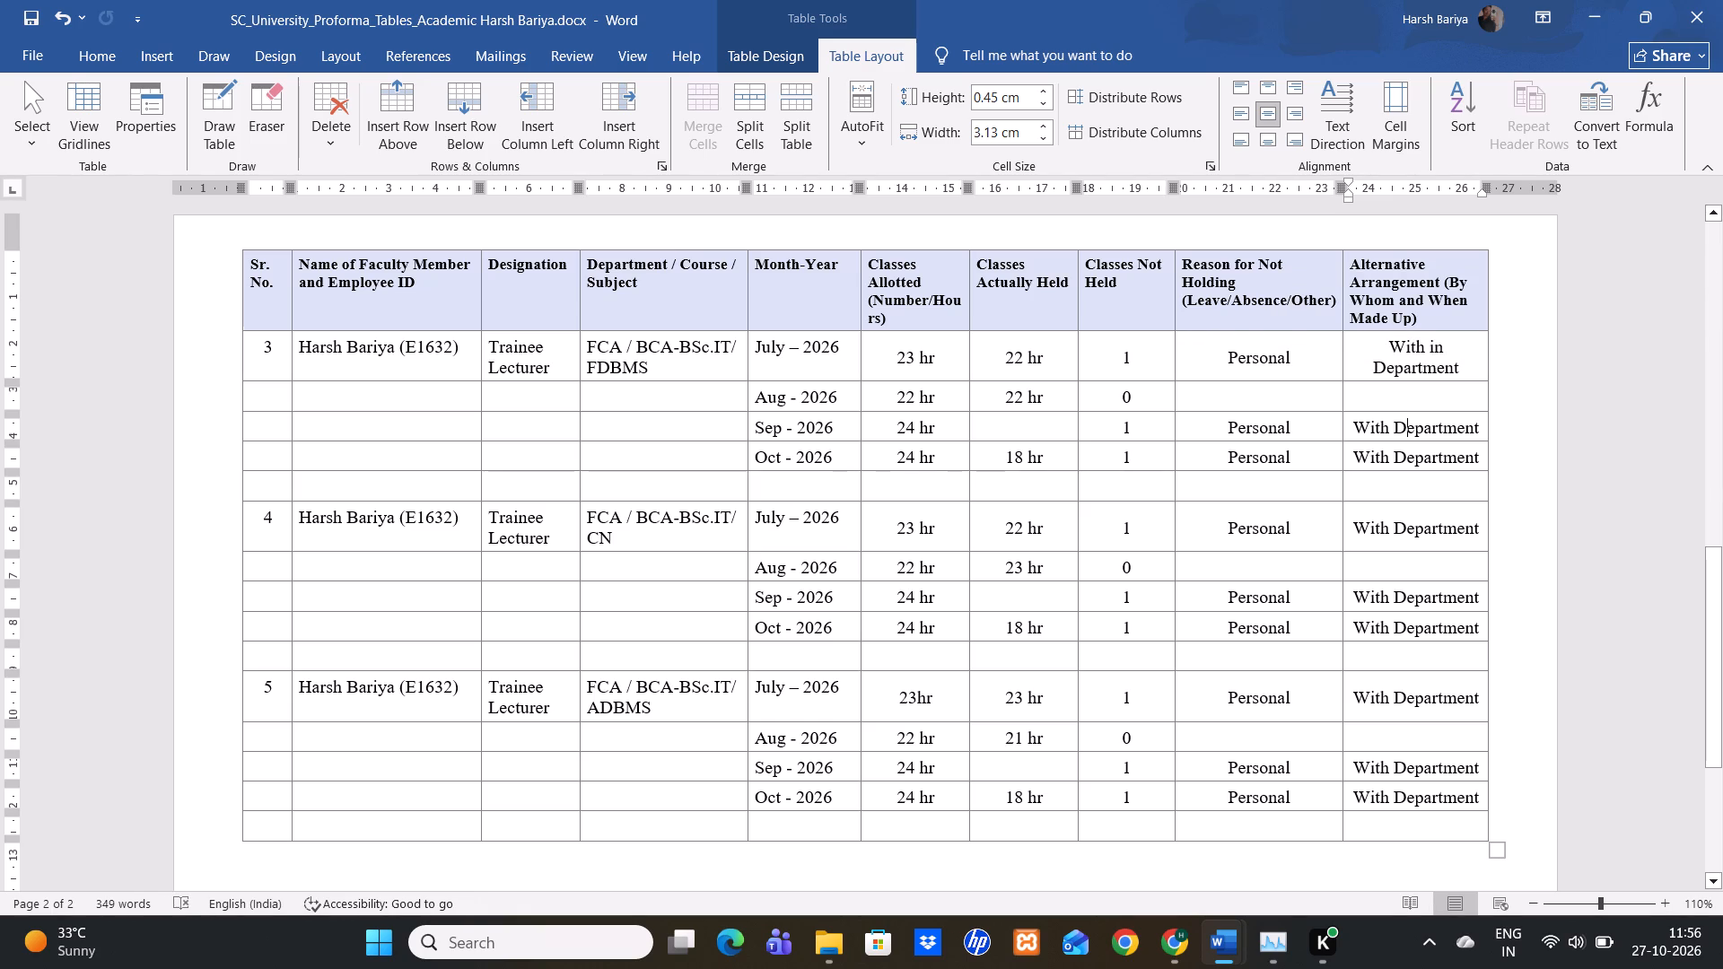
left_click_drag(1477, 429, 1368, 429)
key("ctrl+v")
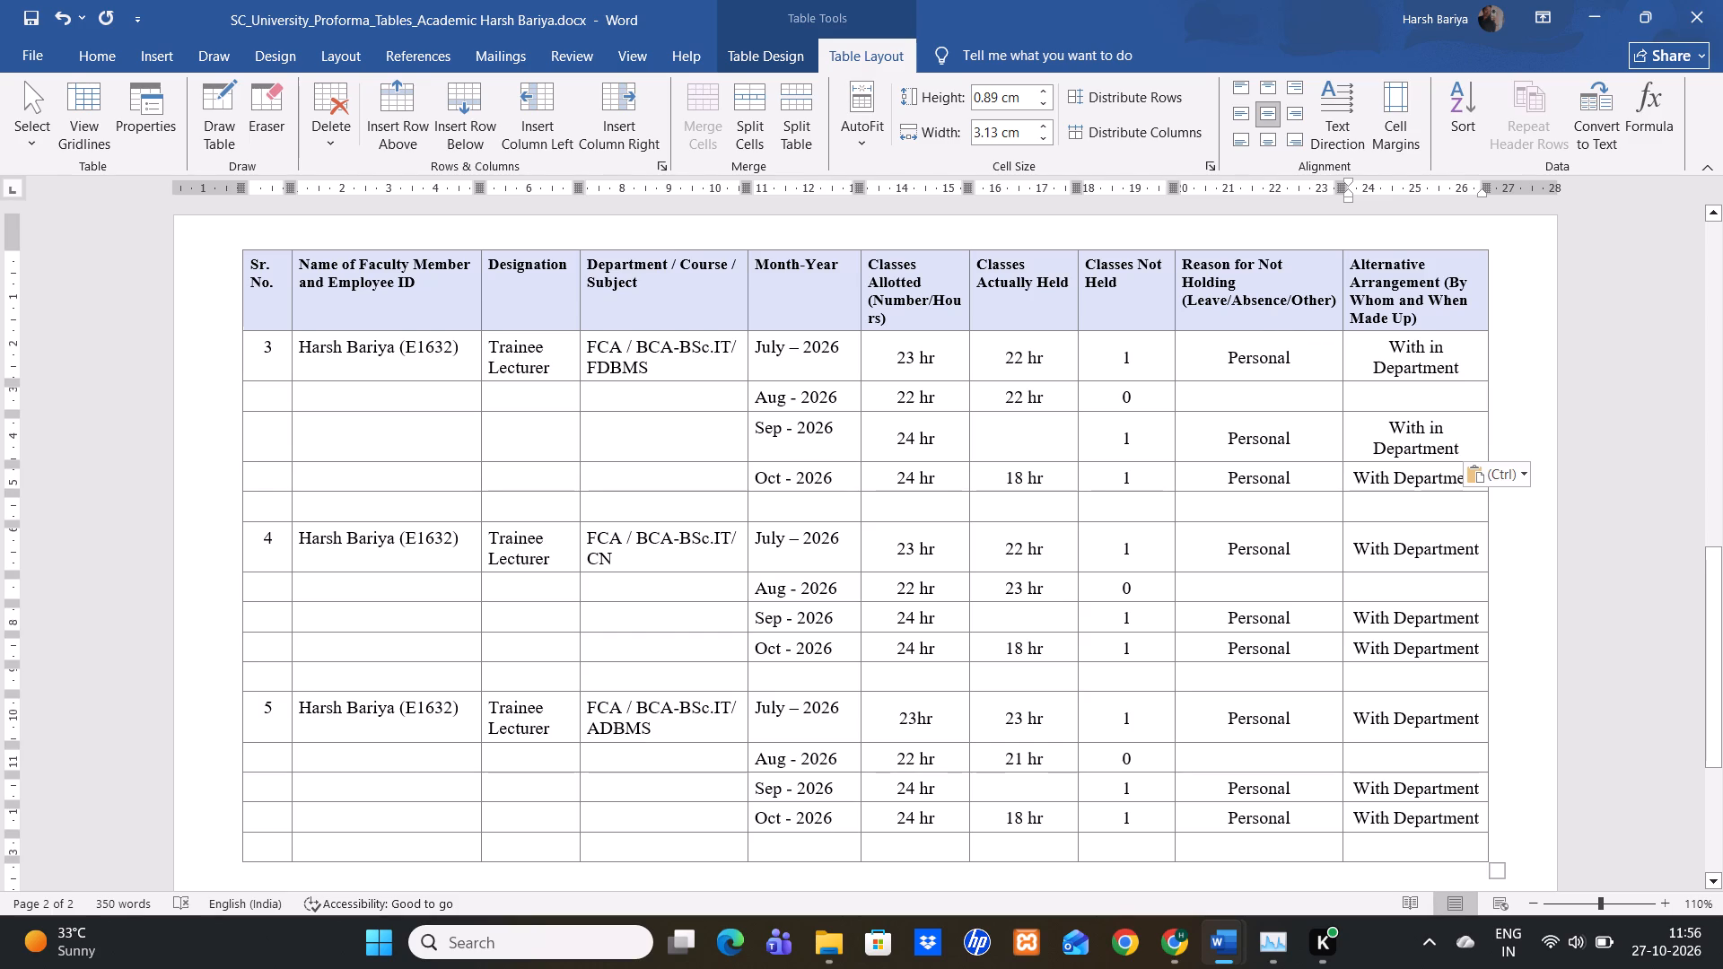
Widen the table's Alternative Arrangement column to about 3.42 cm.
left_click_drag(1487, 305, 1500, 302)
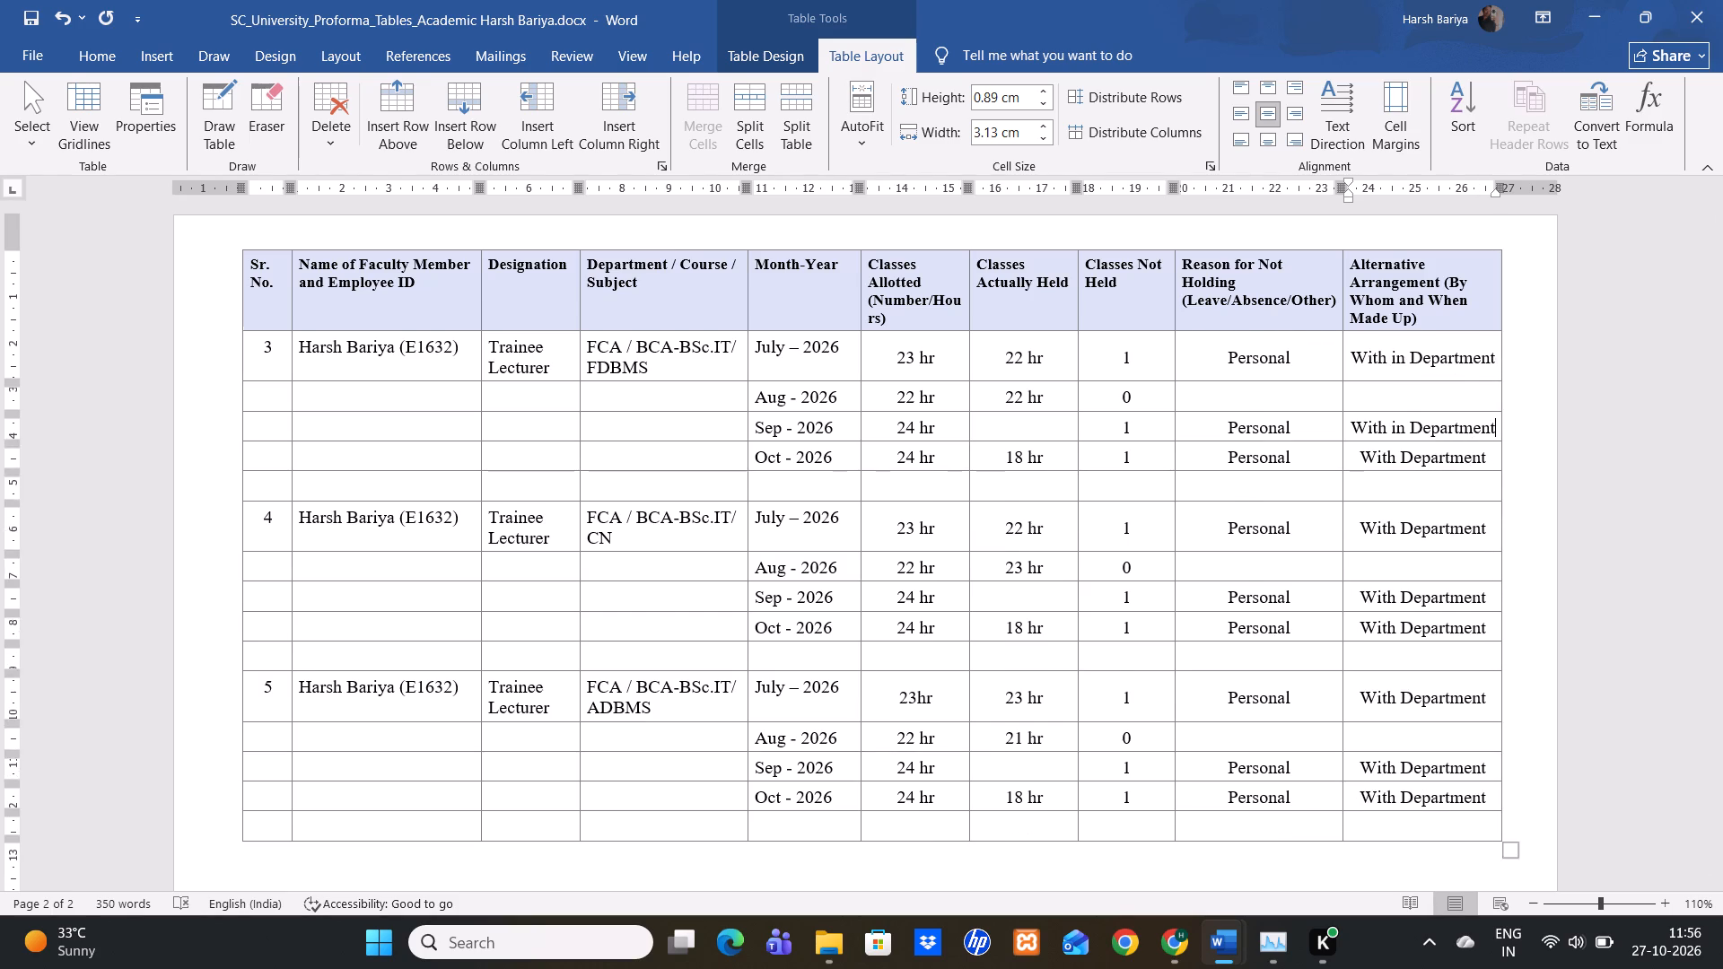
Replace the Alternative Arrangement with With in Department for FDBMS's Oct 2026 and CN's July, Sep and Oct 2026 rows.
left_click_drag(1358, 450, 1439, 450)
key("ctrl+v")
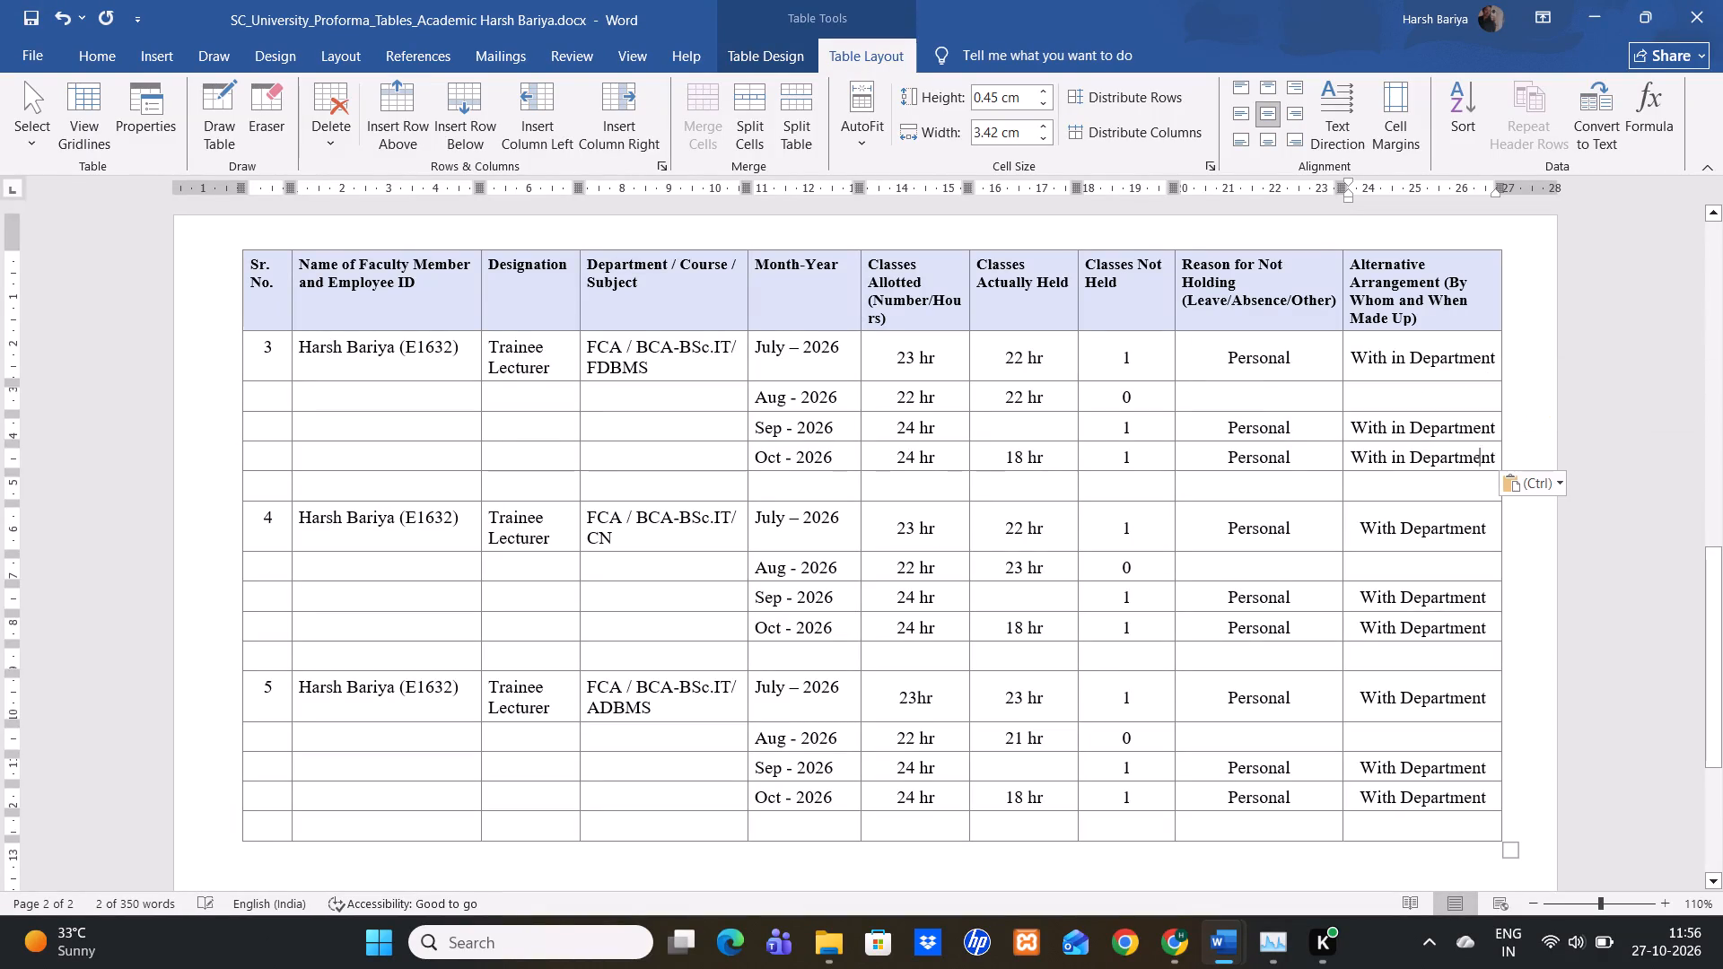
left_click_drag(1355, 534, 1474, 528)
key("ctrl+v")
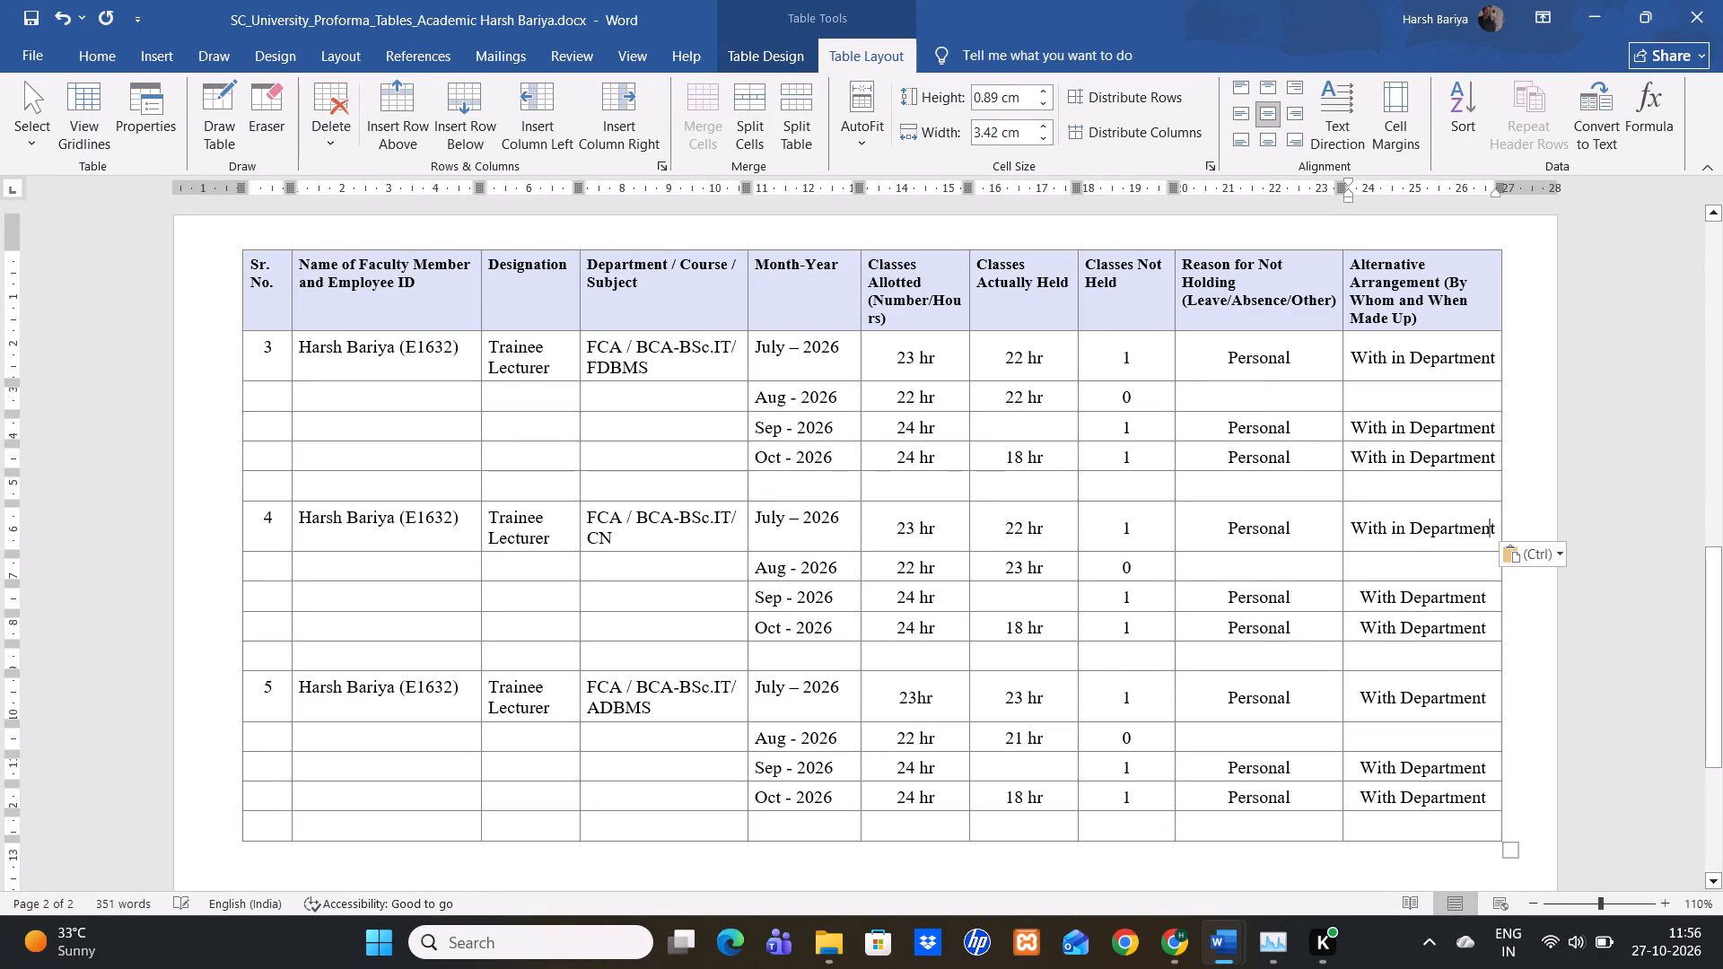
left_click_drag(1362, 602, 1459, 595)
key("ctrl+v")
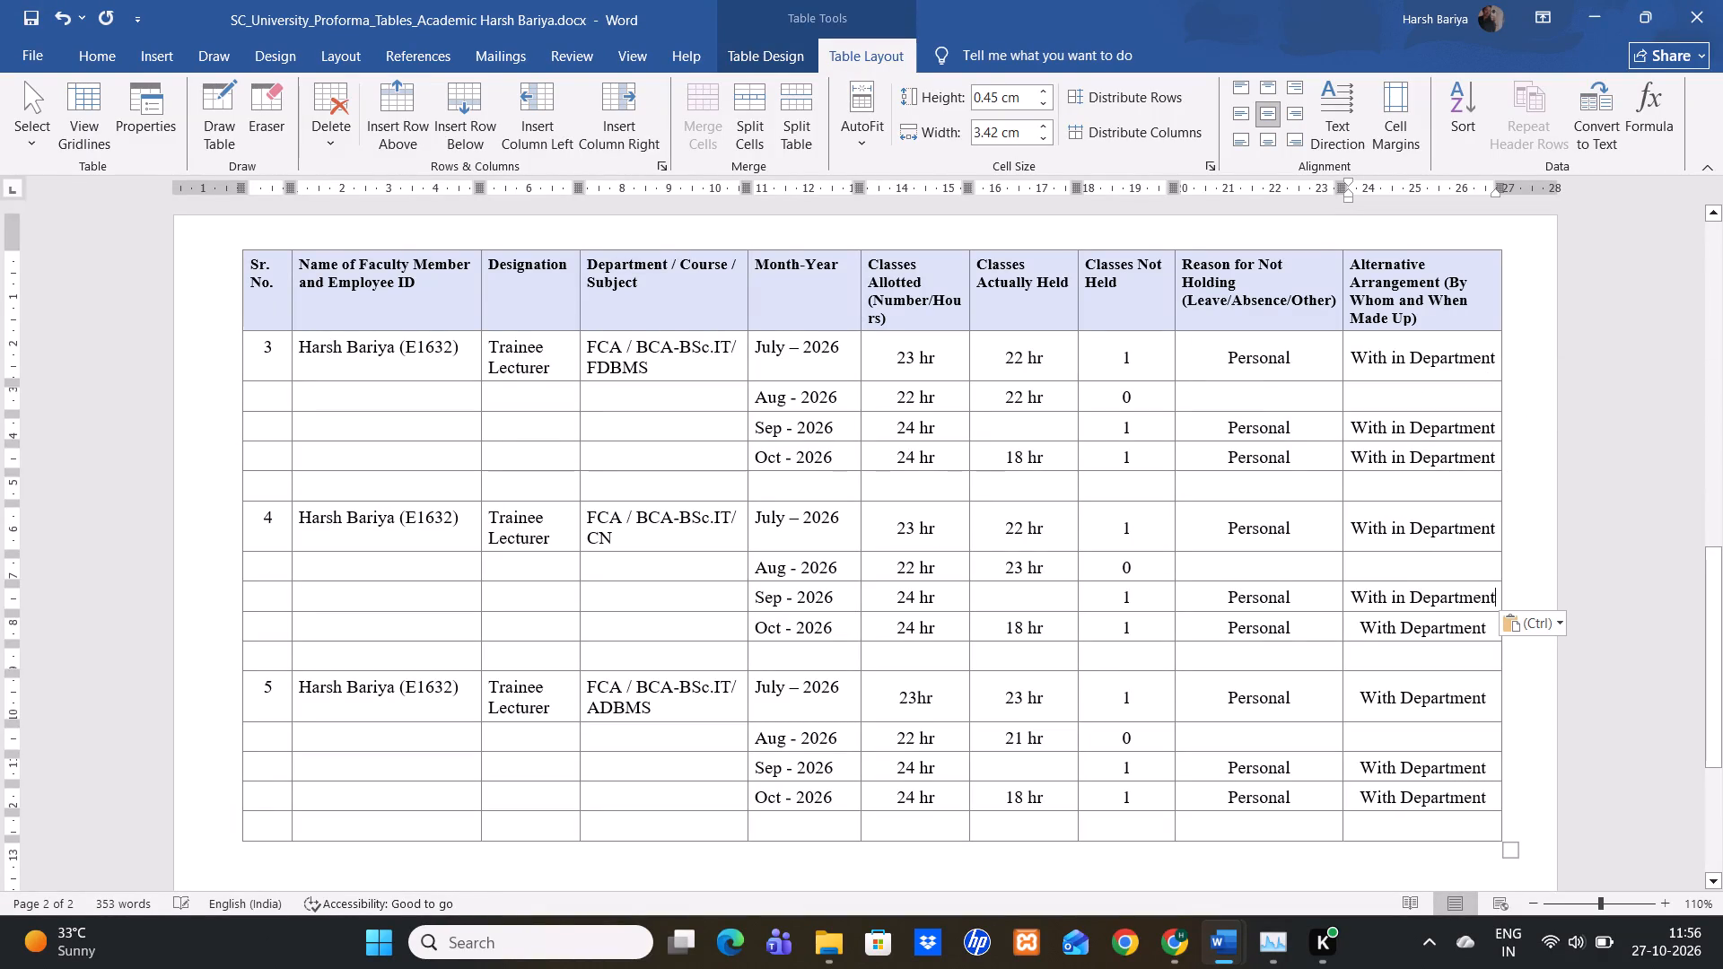
left_click_drag(1361, 627, 1453, 621)
key("ctrl+v")
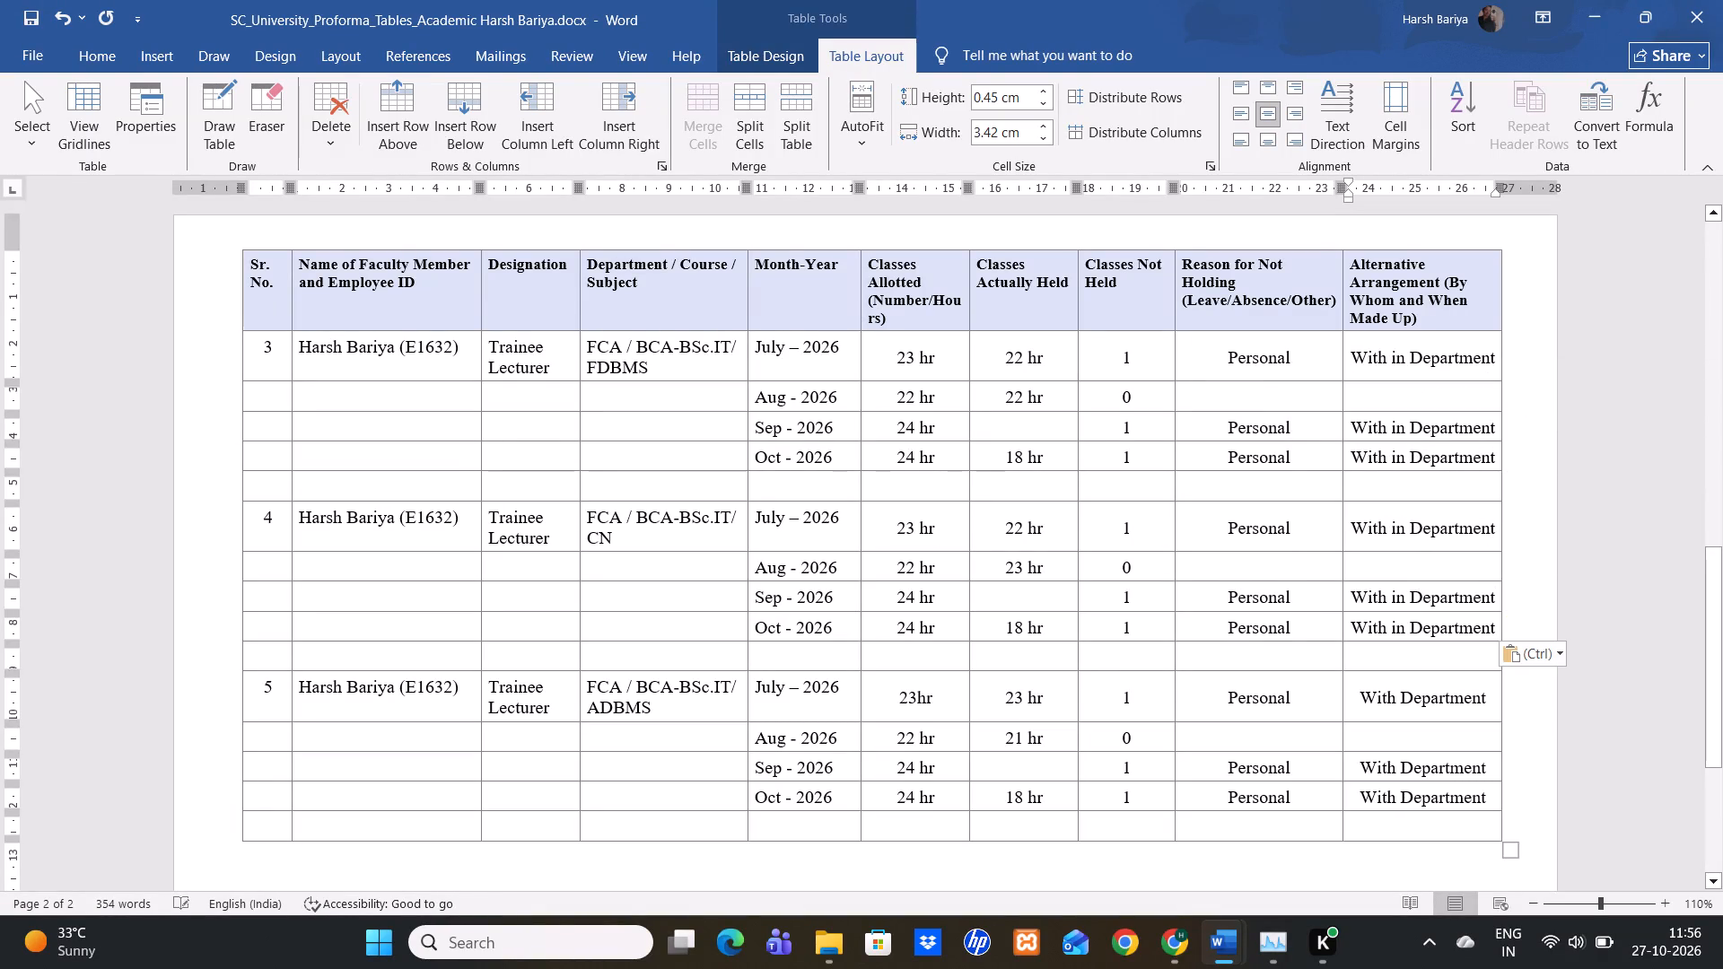
Replace ADBMS's July, Sep and Oct 2026 Alternative Arrangement entries with With in Department.
left_click_drag(1359, 703, 1456, 691)
key("ctrl+v")
left_click_drag(1358, 772, 1441, 769)
key("ctrl+v")
left_click_drag(1364, 793, 1422, 791)
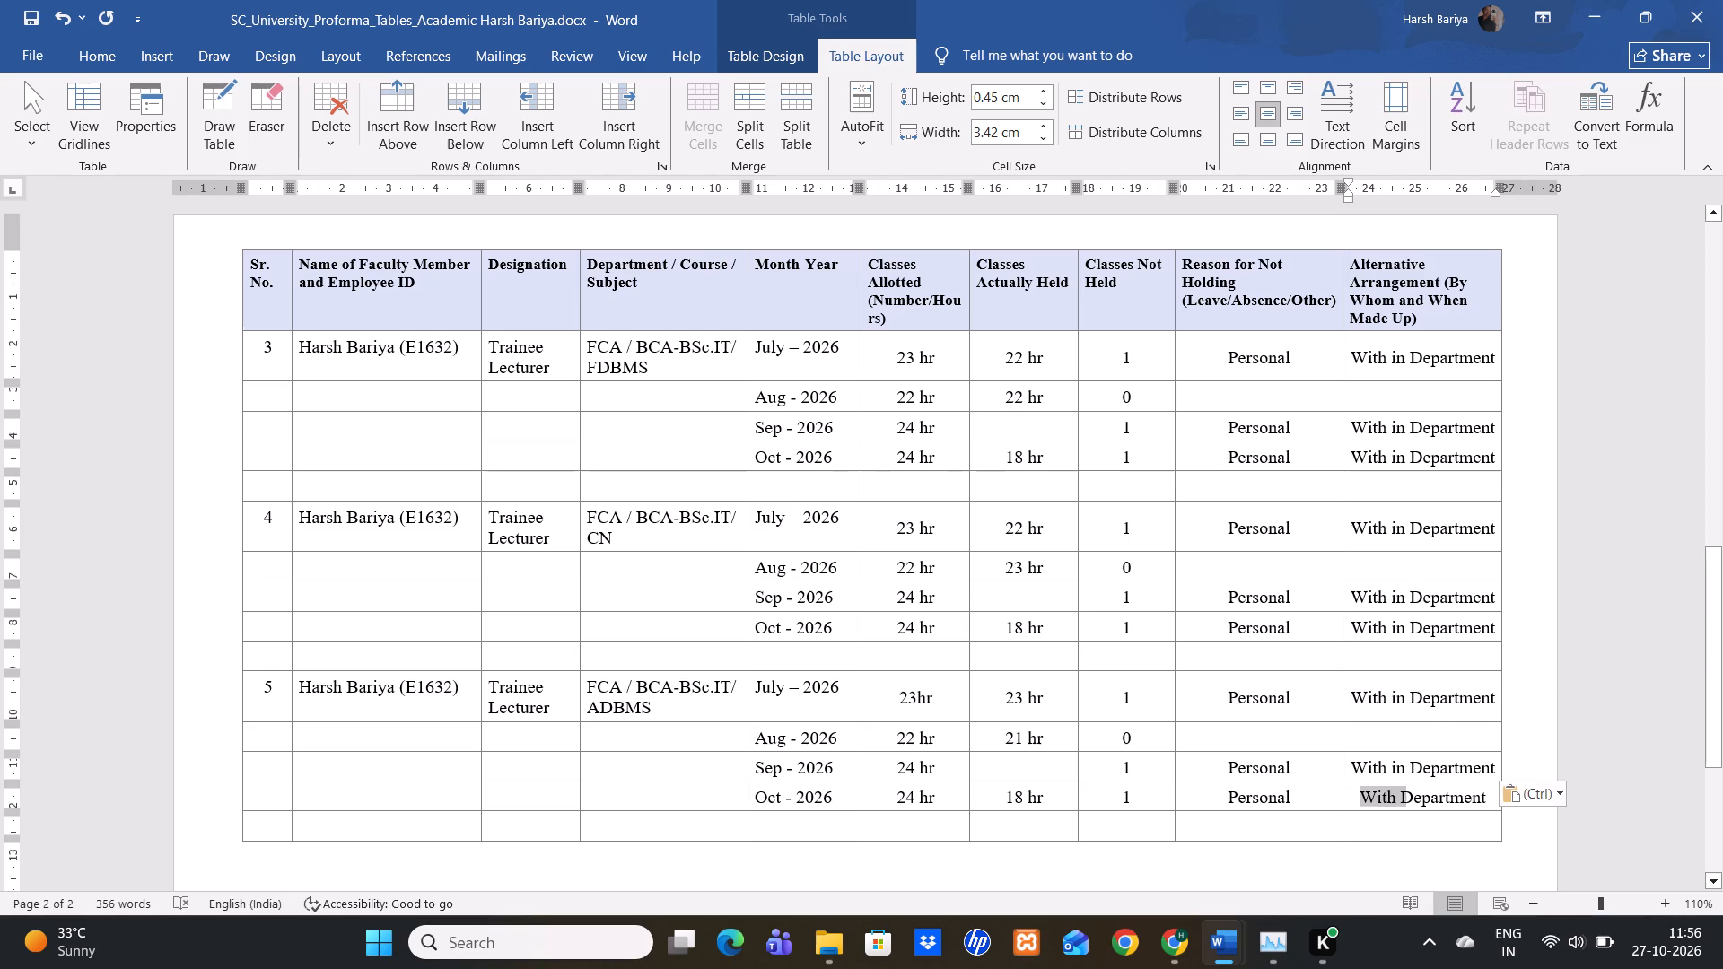
left_click_drag(1422, 791, 1440, 791)
key("ctrl+v")
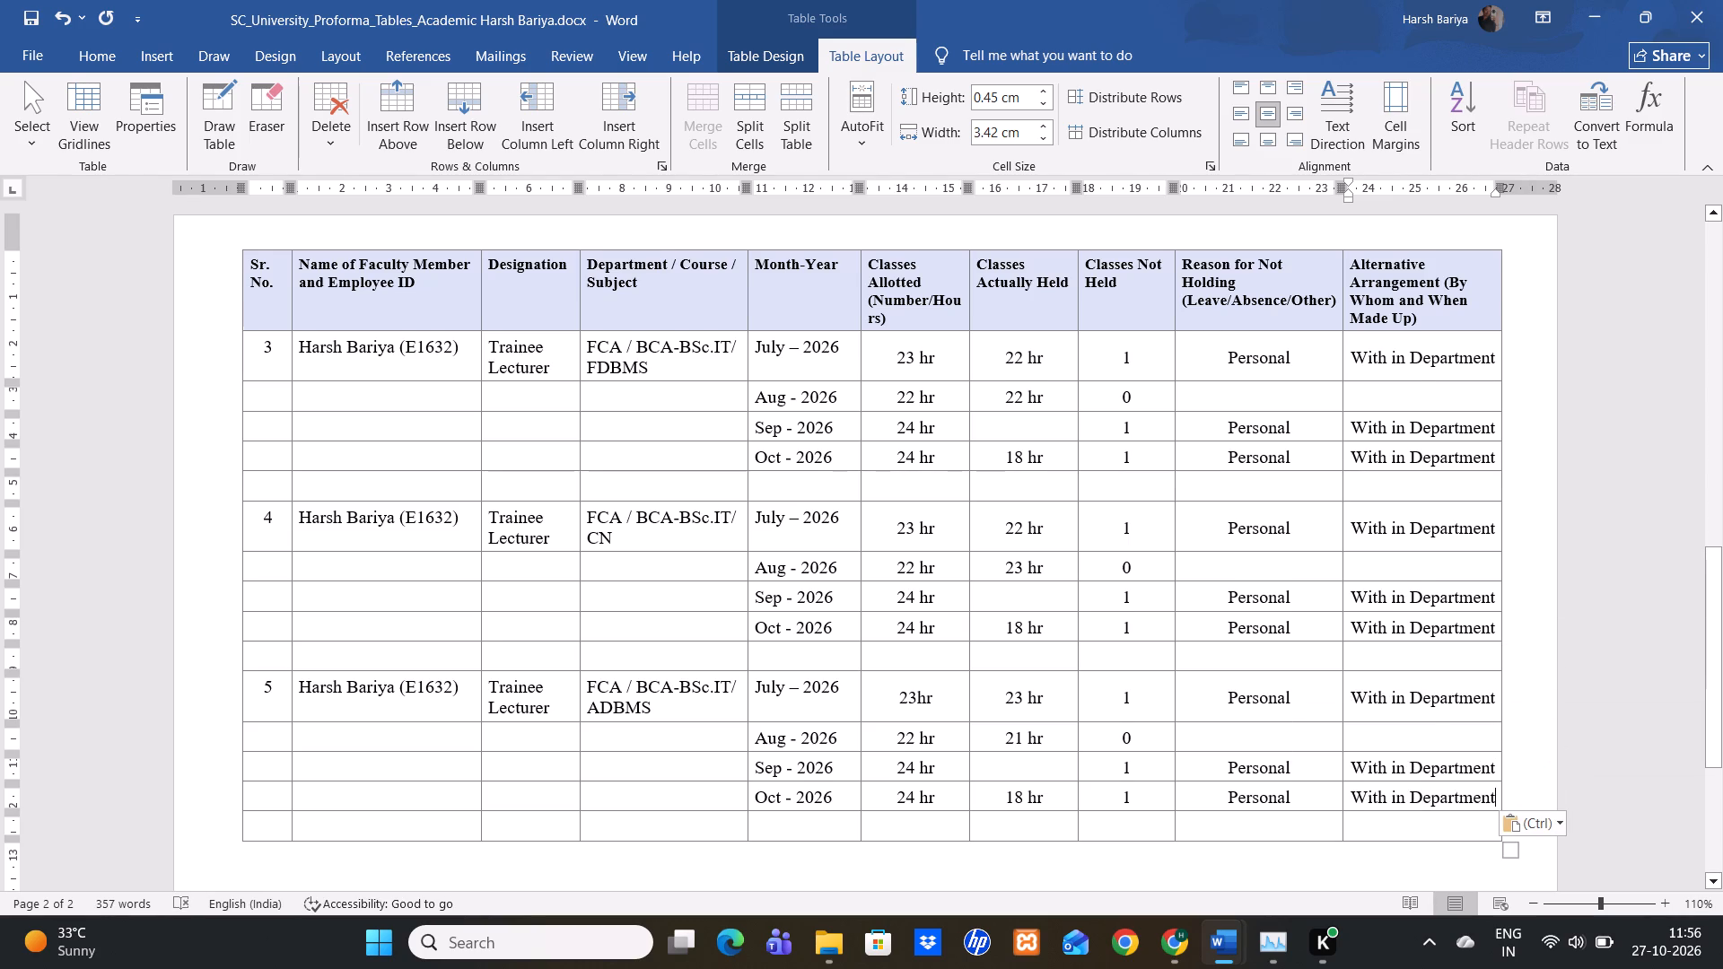
Consult the September 2026 calendar and enter Sep 2026 Classes Actually Held: 23 hr for FDBMS, 23 hr for CN and 22 hr for ADBMS.
scroll(1273, 650, "up", 1)
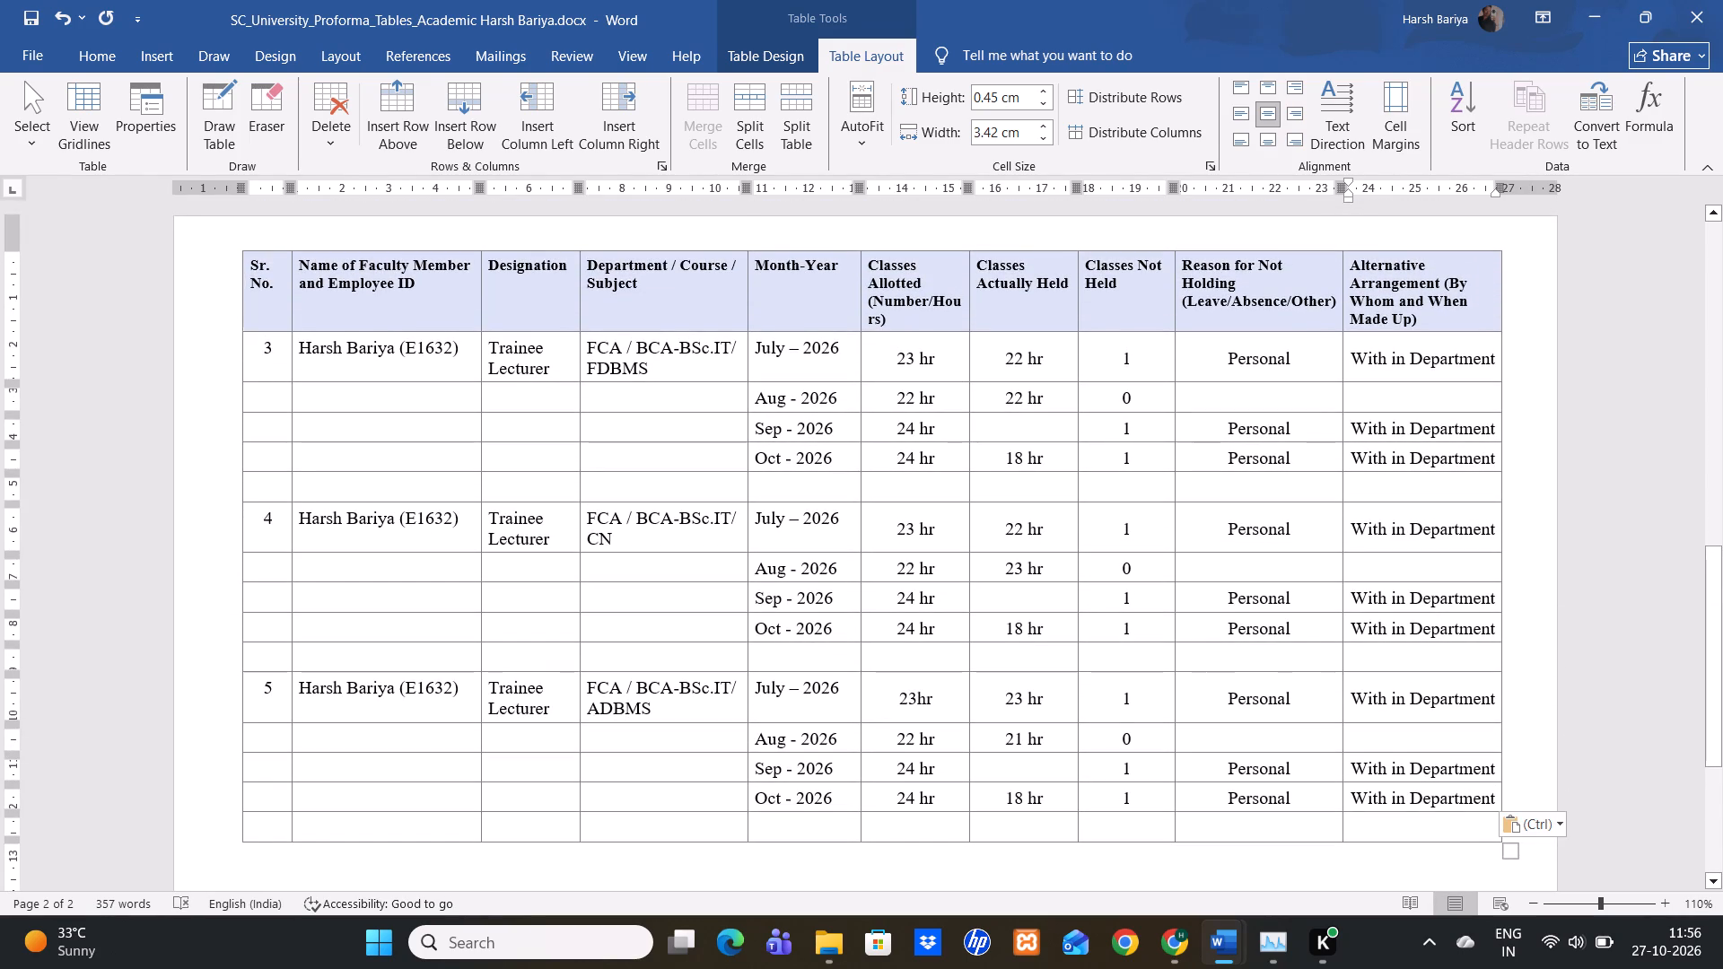
left_click(1045, 424)
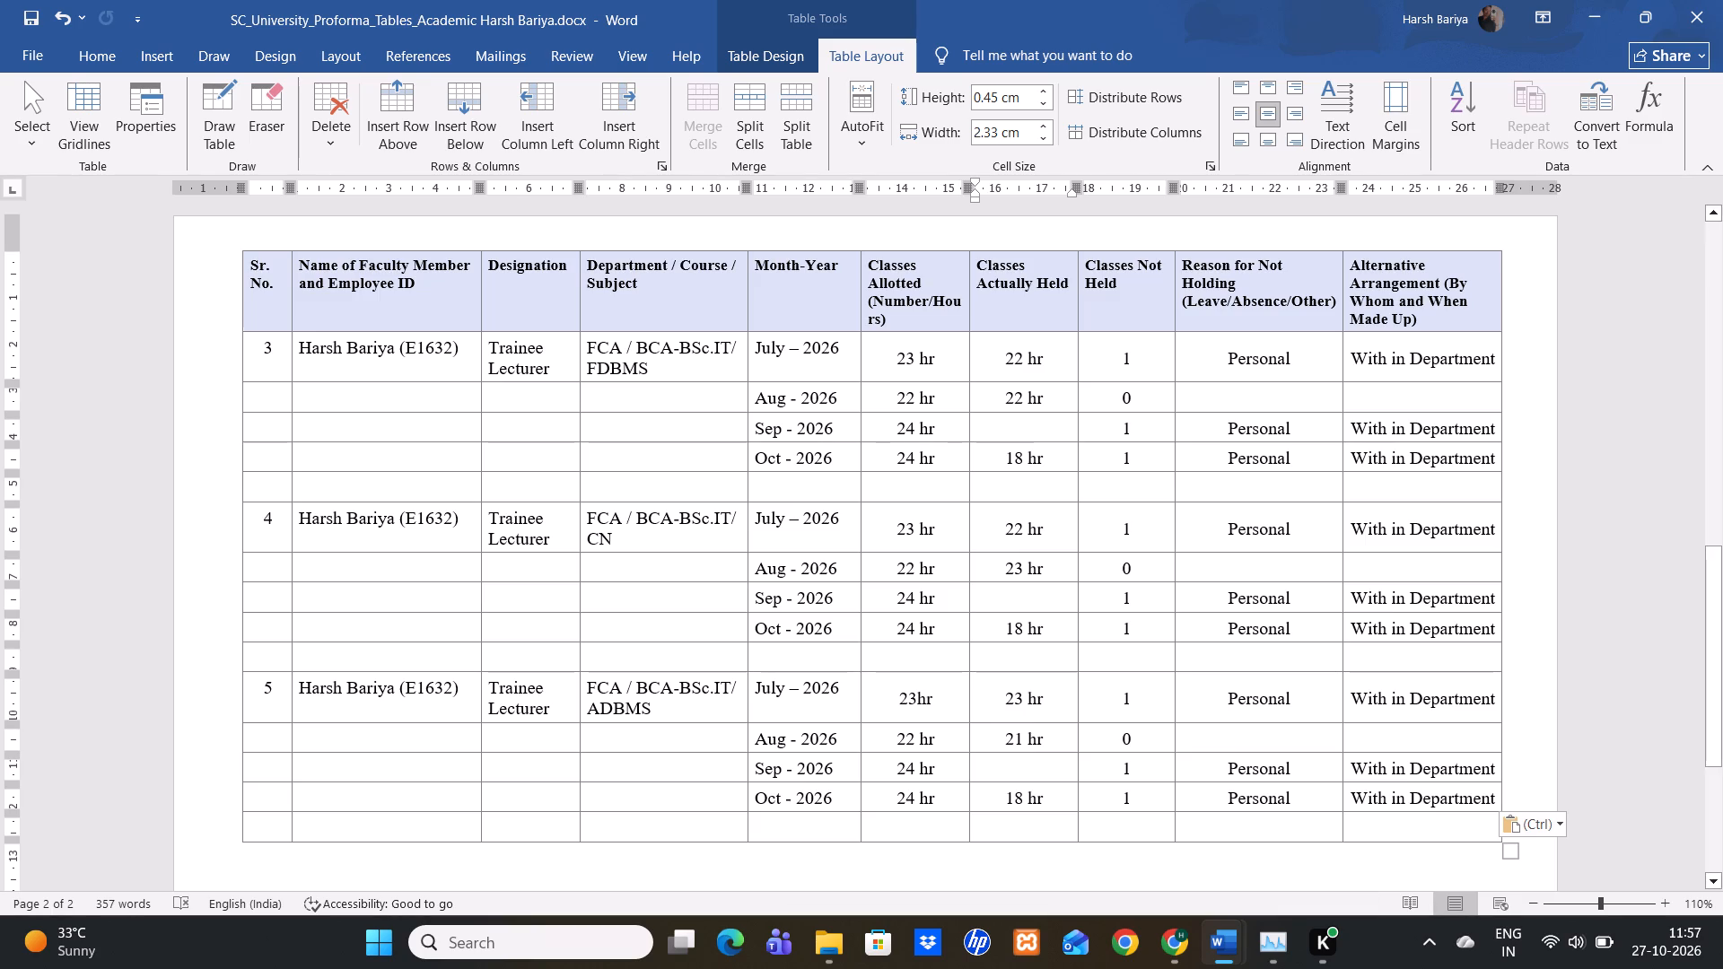
left_click(1692, 950)
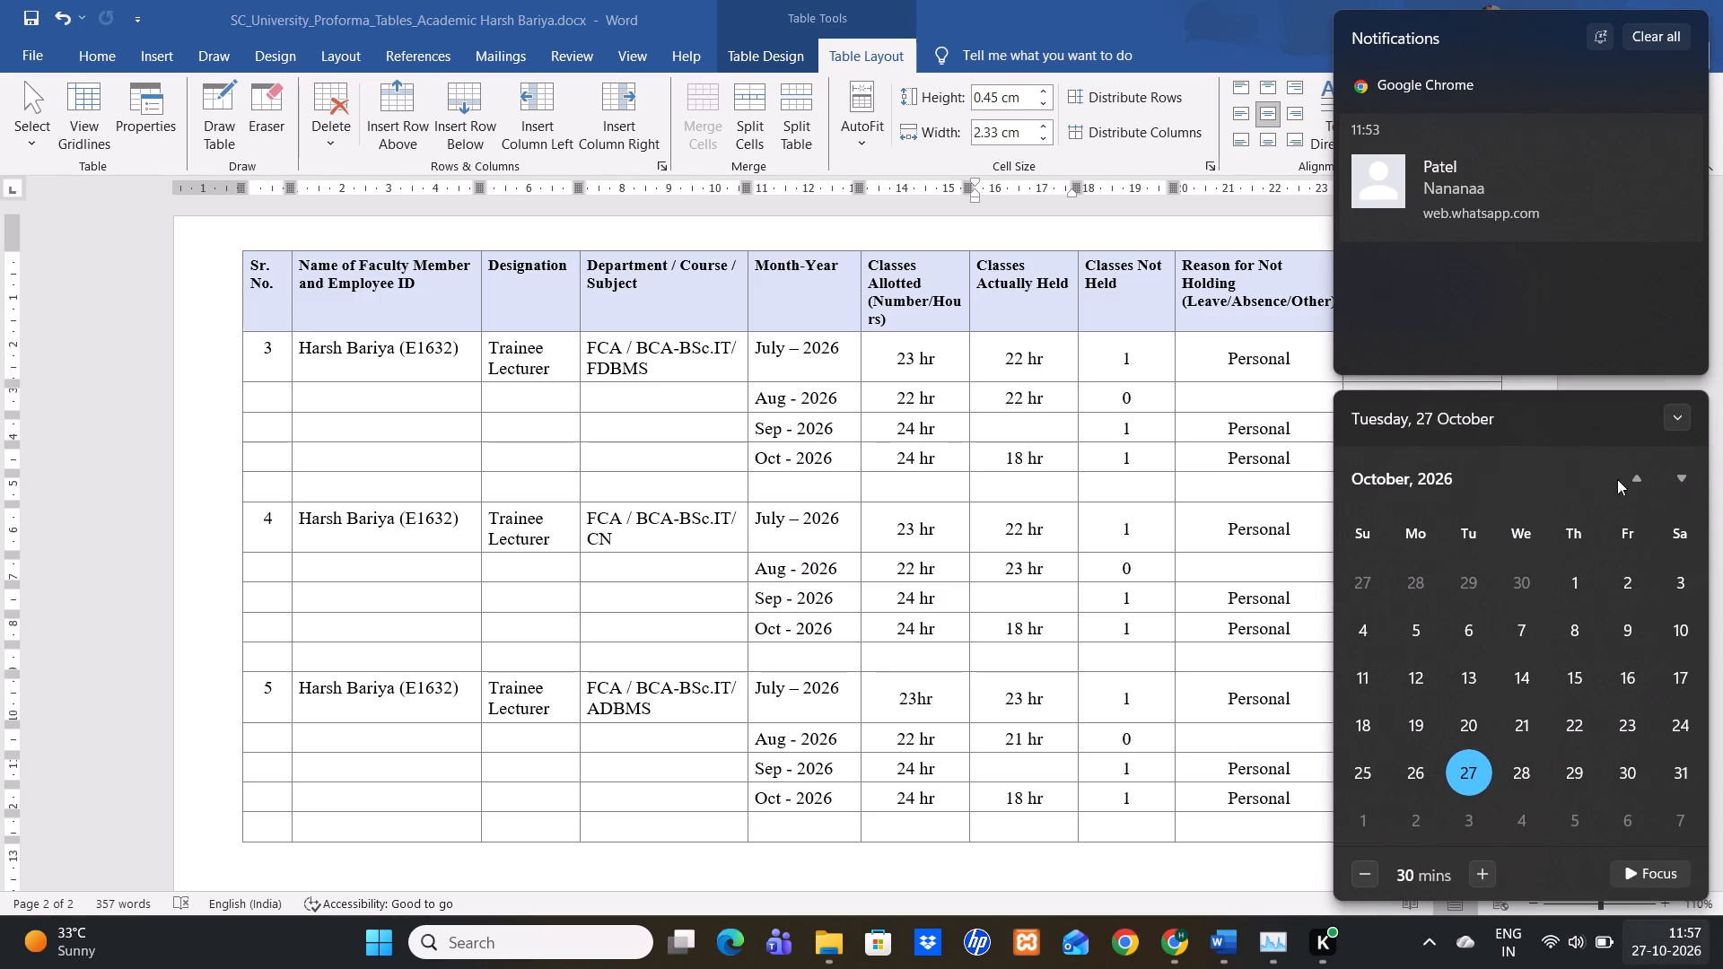
left_click(1636, 476)
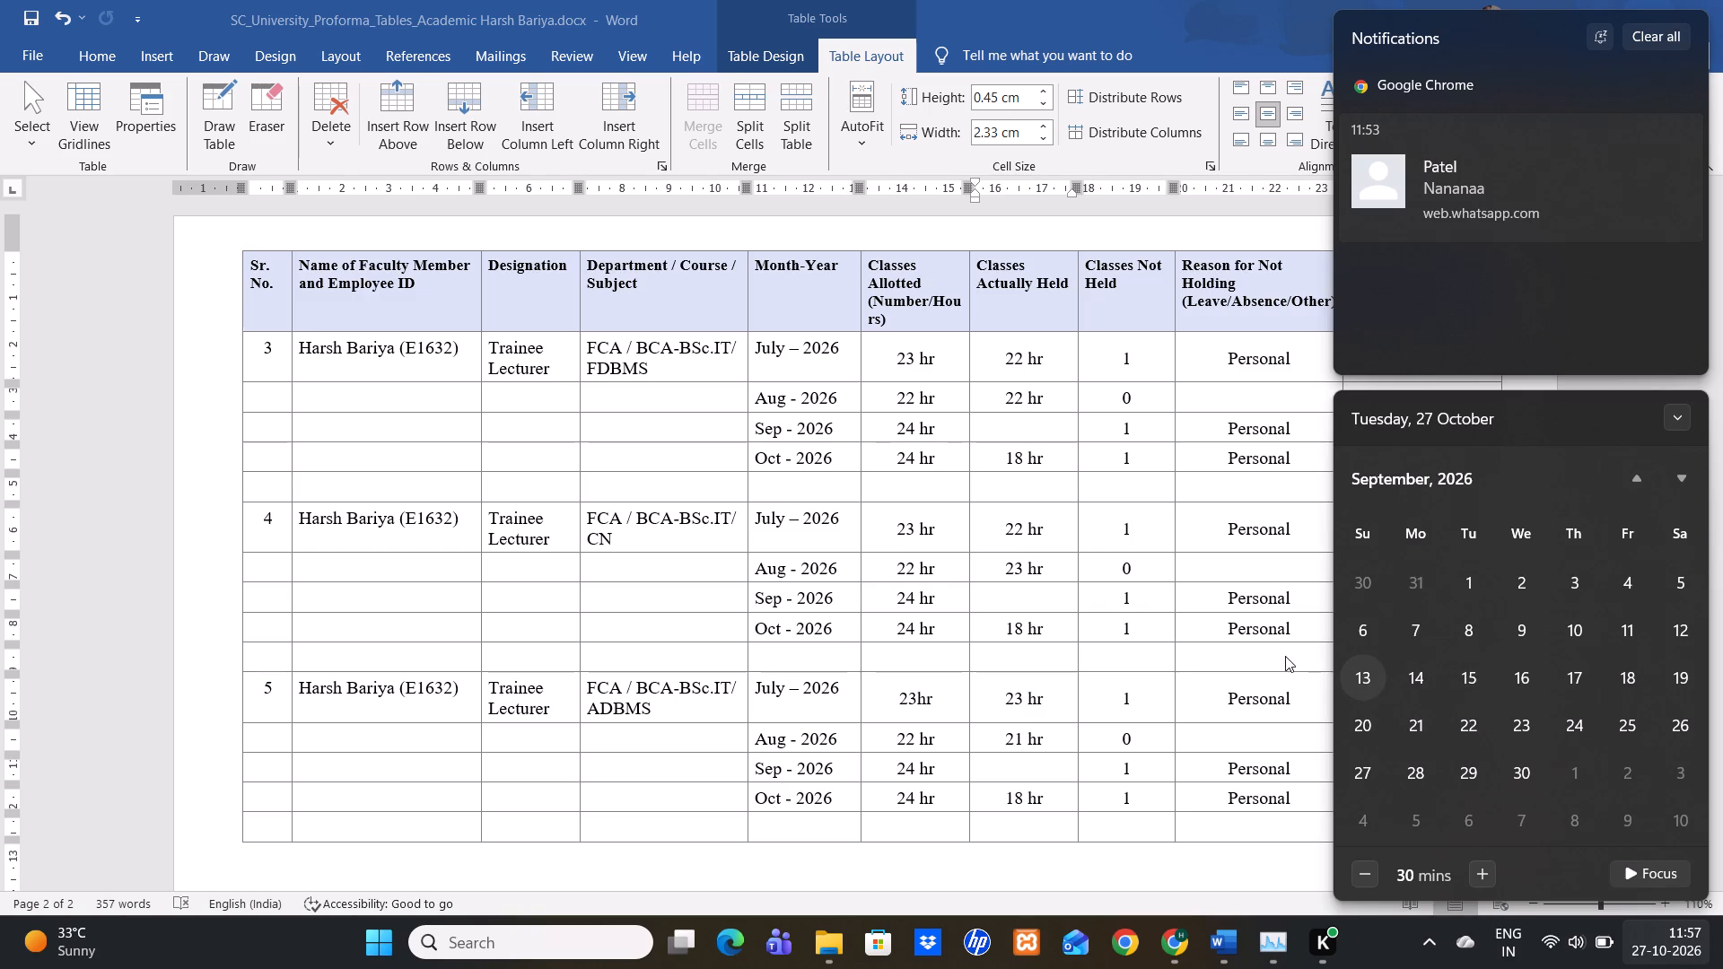
left_click(1021, 427)
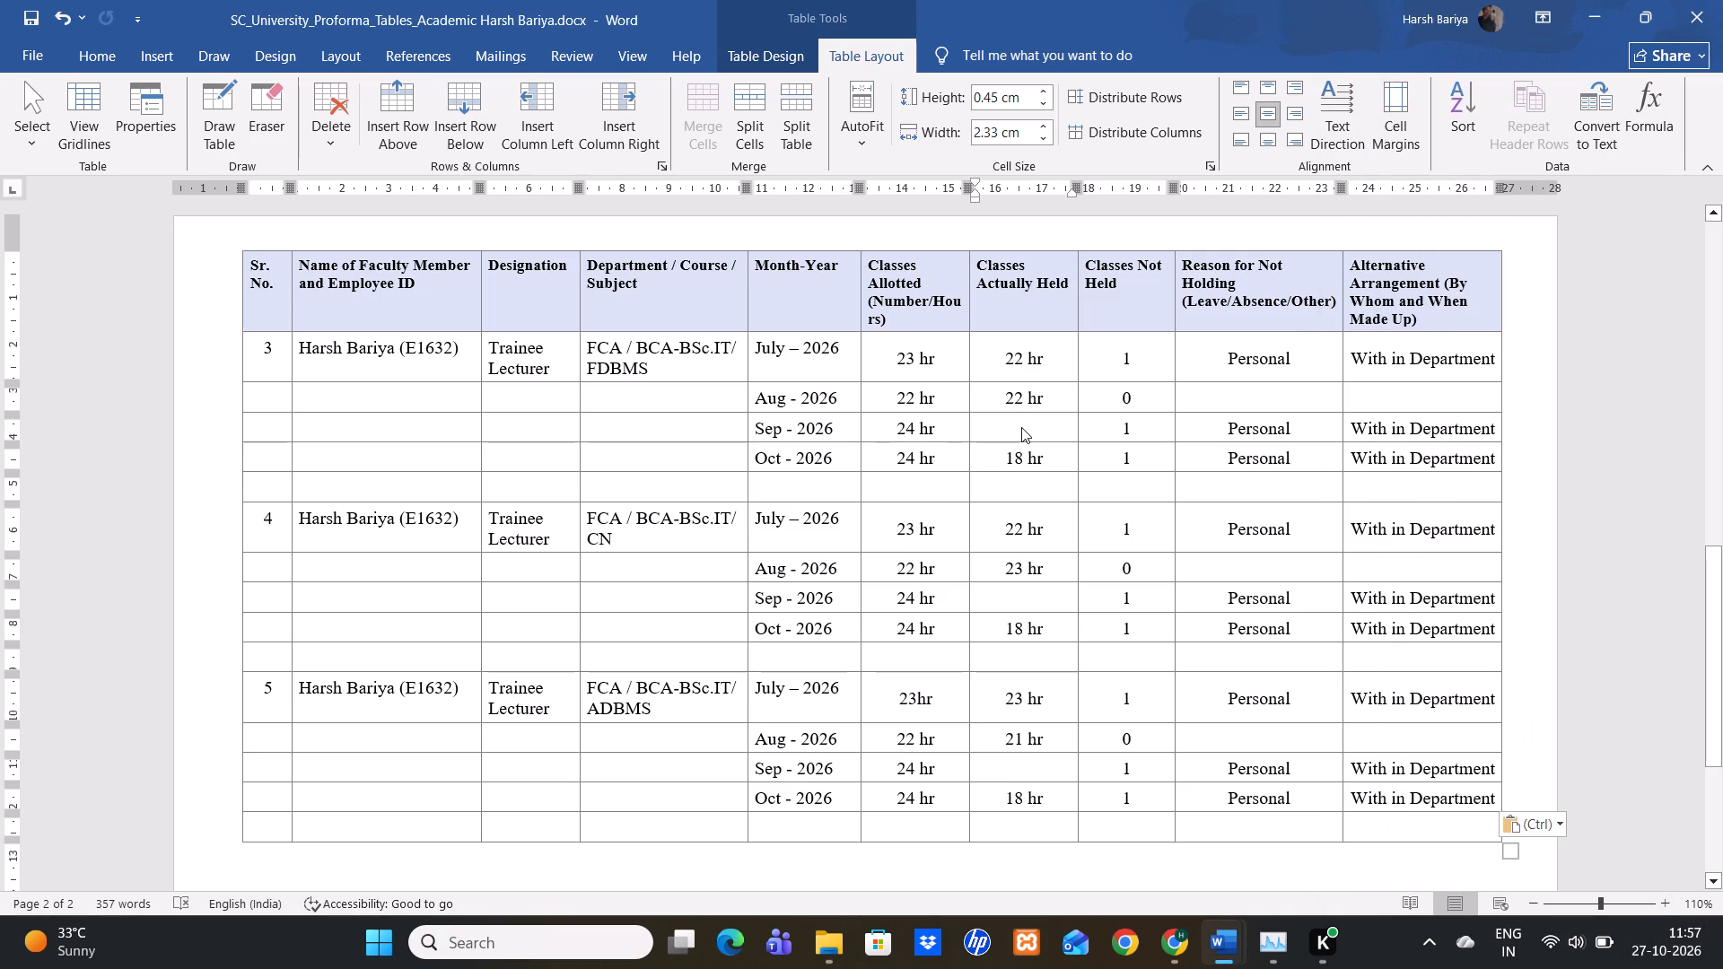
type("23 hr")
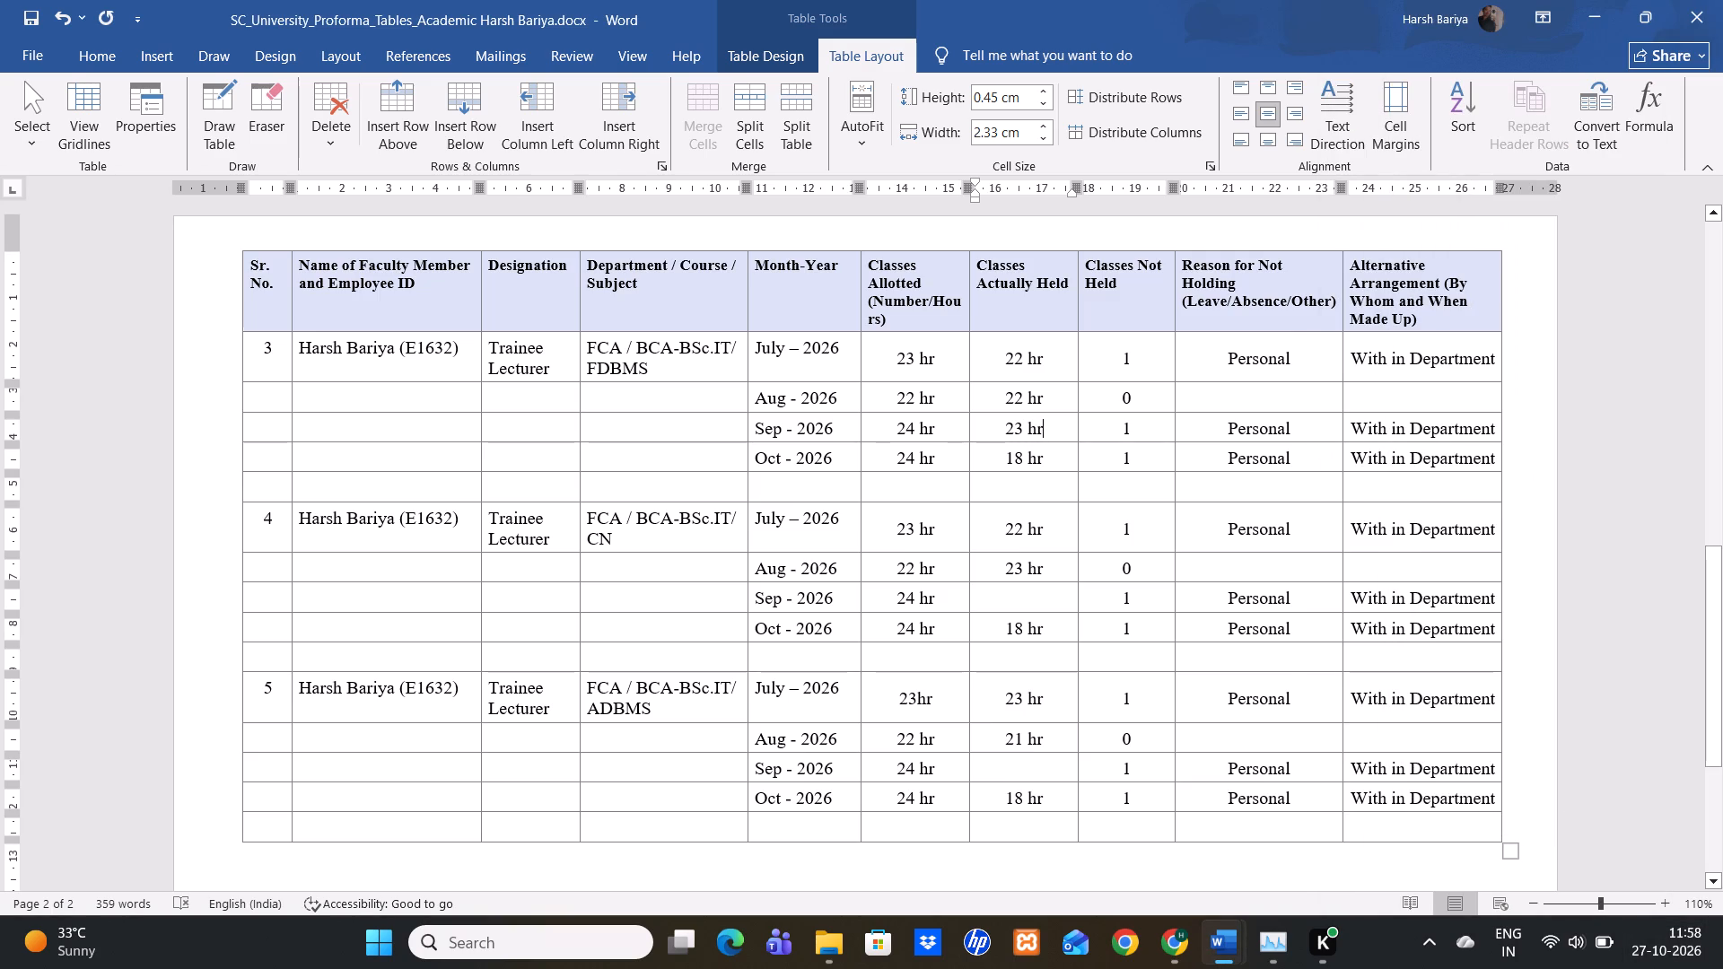
left_click(1029, 590)
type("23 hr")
left_click(1043, 770)
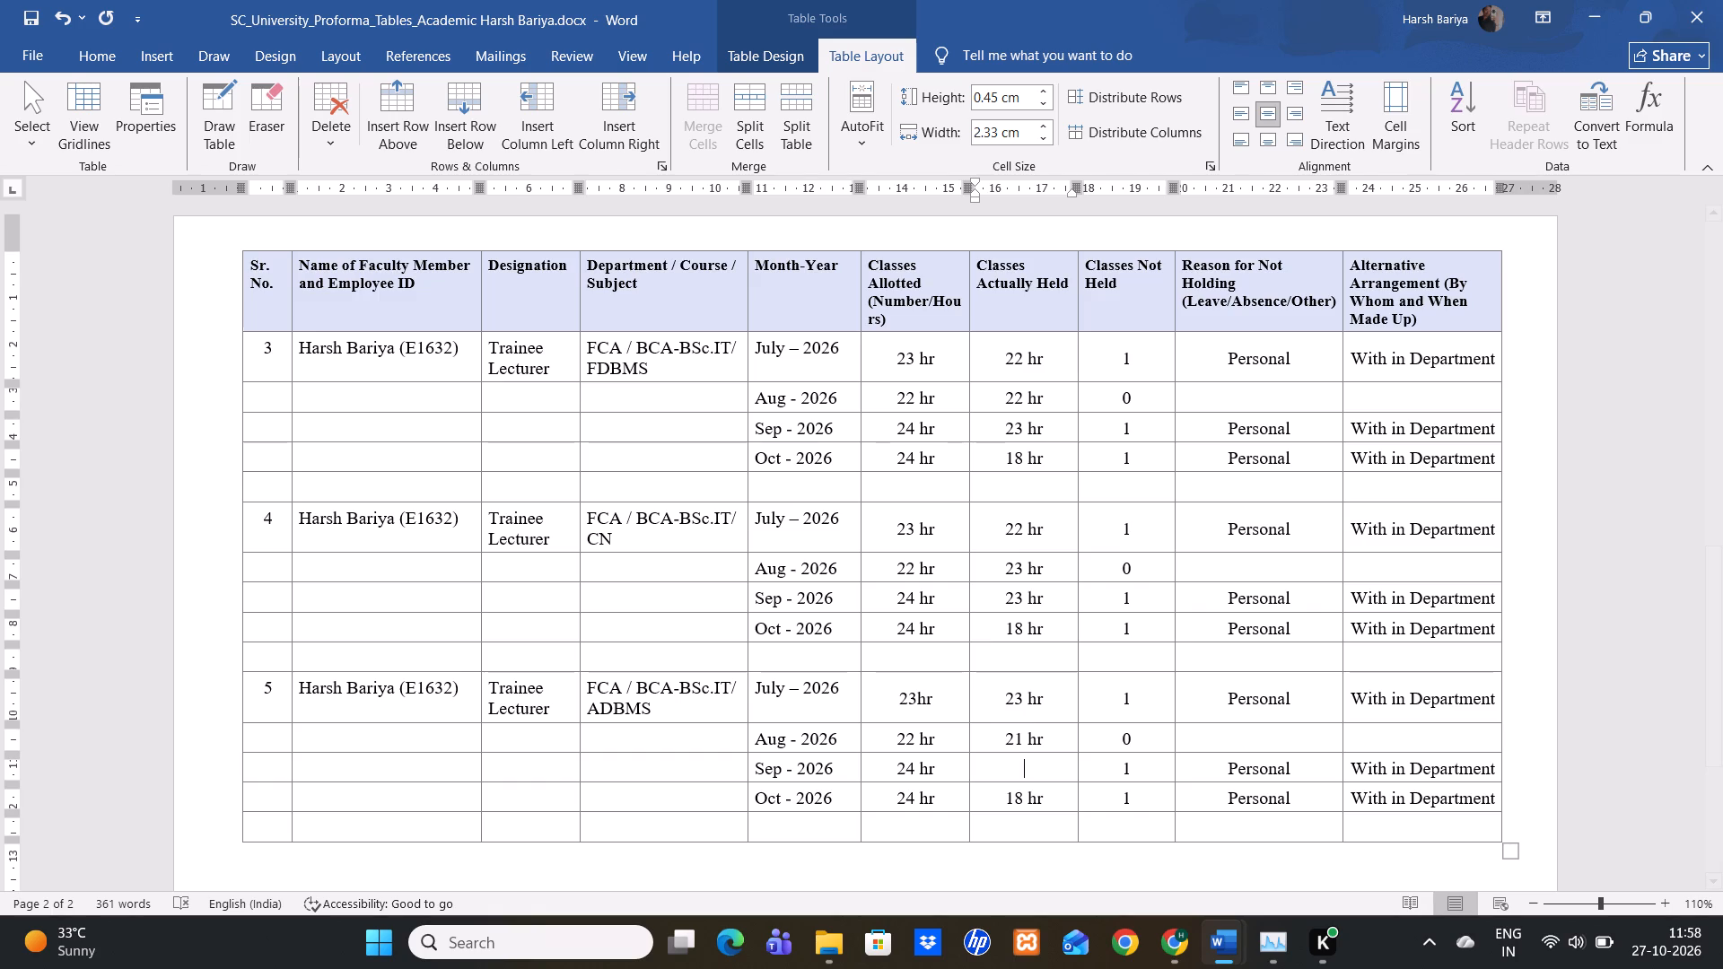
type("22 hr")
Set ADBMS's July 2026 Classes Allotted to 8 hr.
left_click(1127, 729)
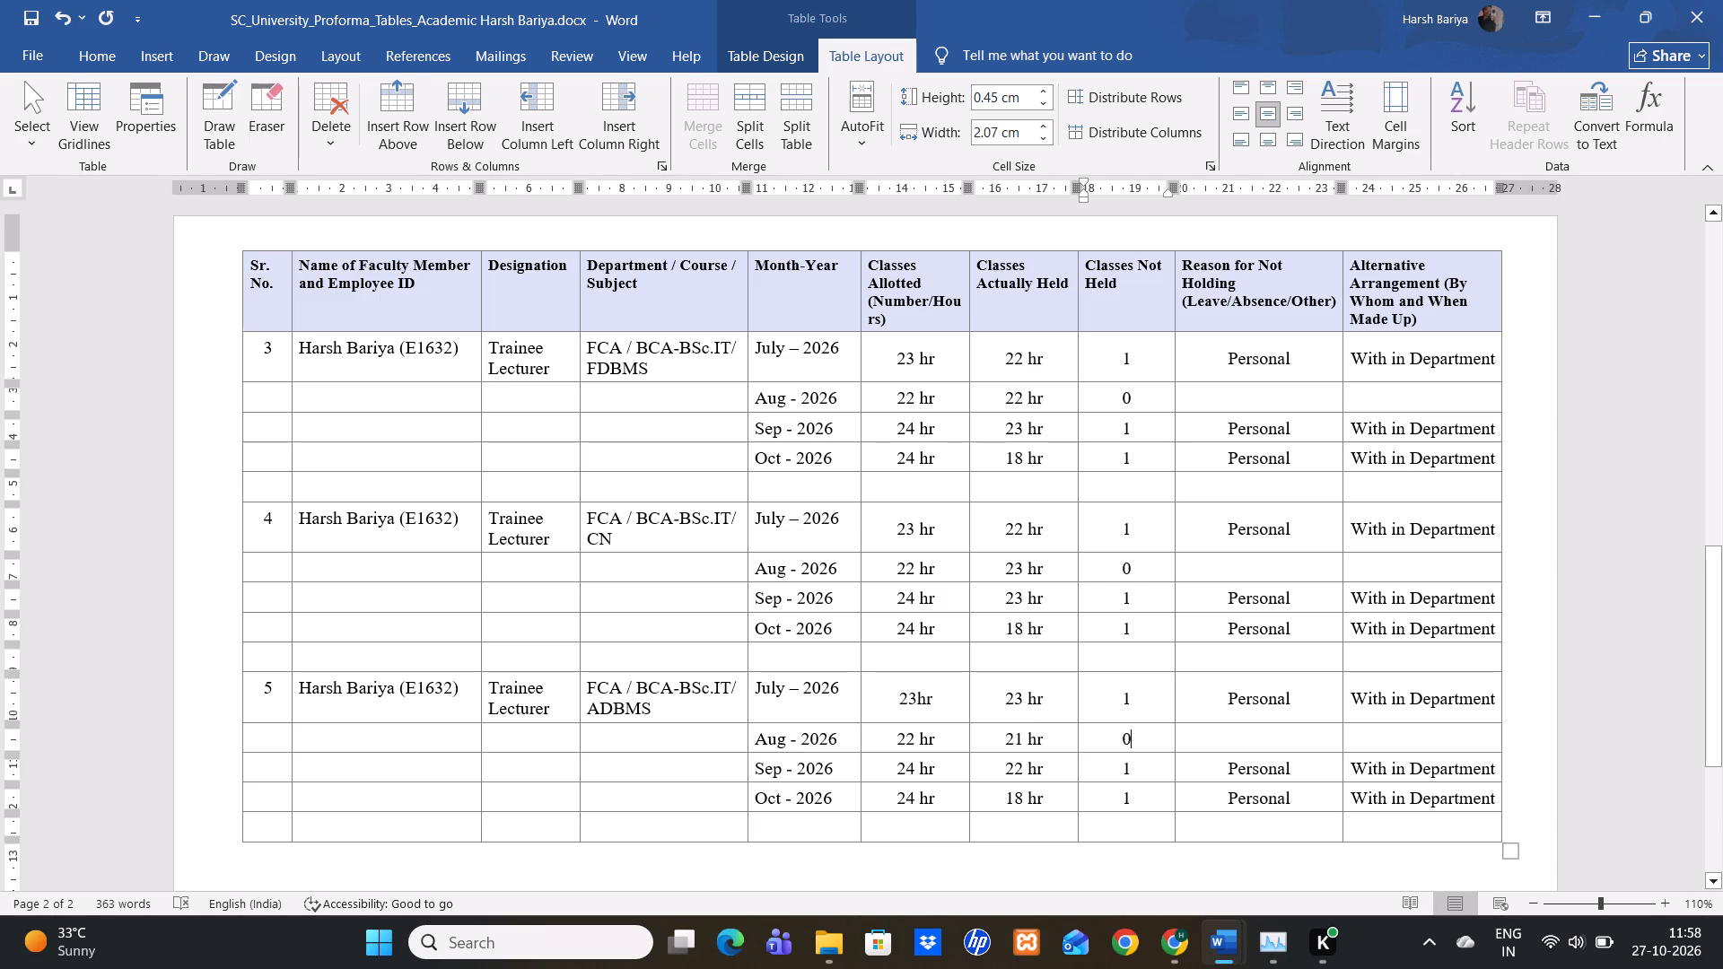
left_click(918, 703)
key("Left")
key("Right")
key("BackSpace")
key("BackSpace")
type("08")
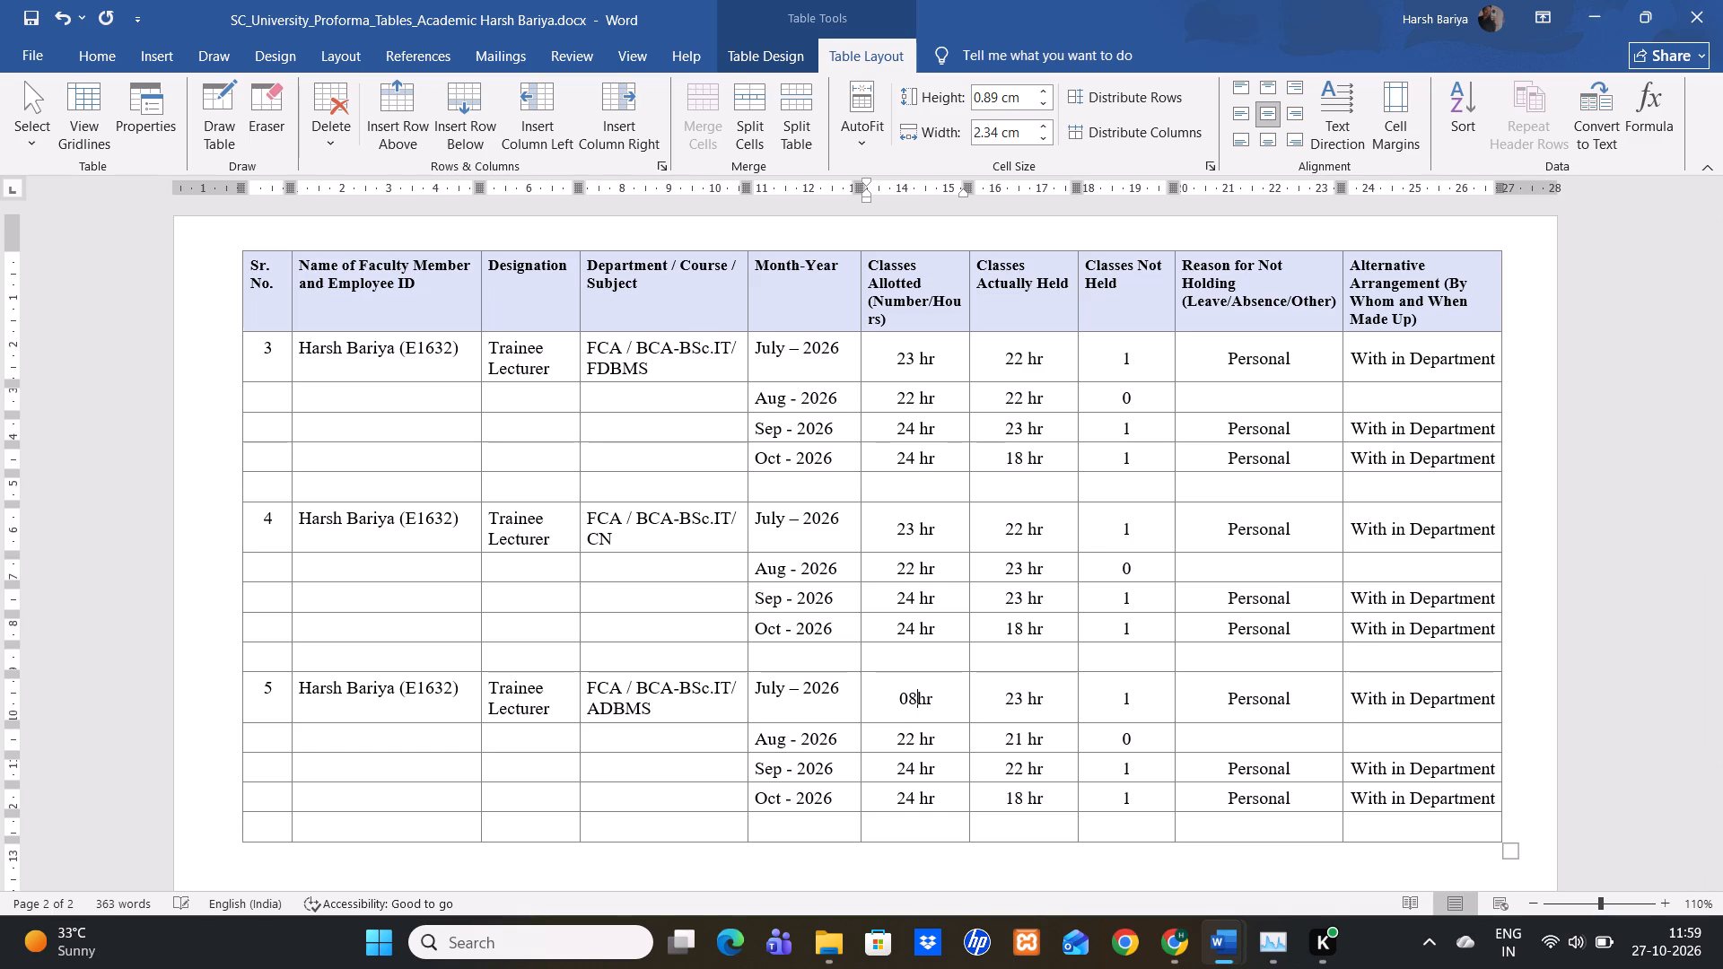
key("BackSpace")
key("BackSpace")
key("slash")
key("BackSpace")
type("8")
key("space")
Clear ADBMS's Classes Allotted and Classes Actually Held entries for July to Oct 2026.
left_click(911, 738)
left_click_drag(902, 704, 984, 773)
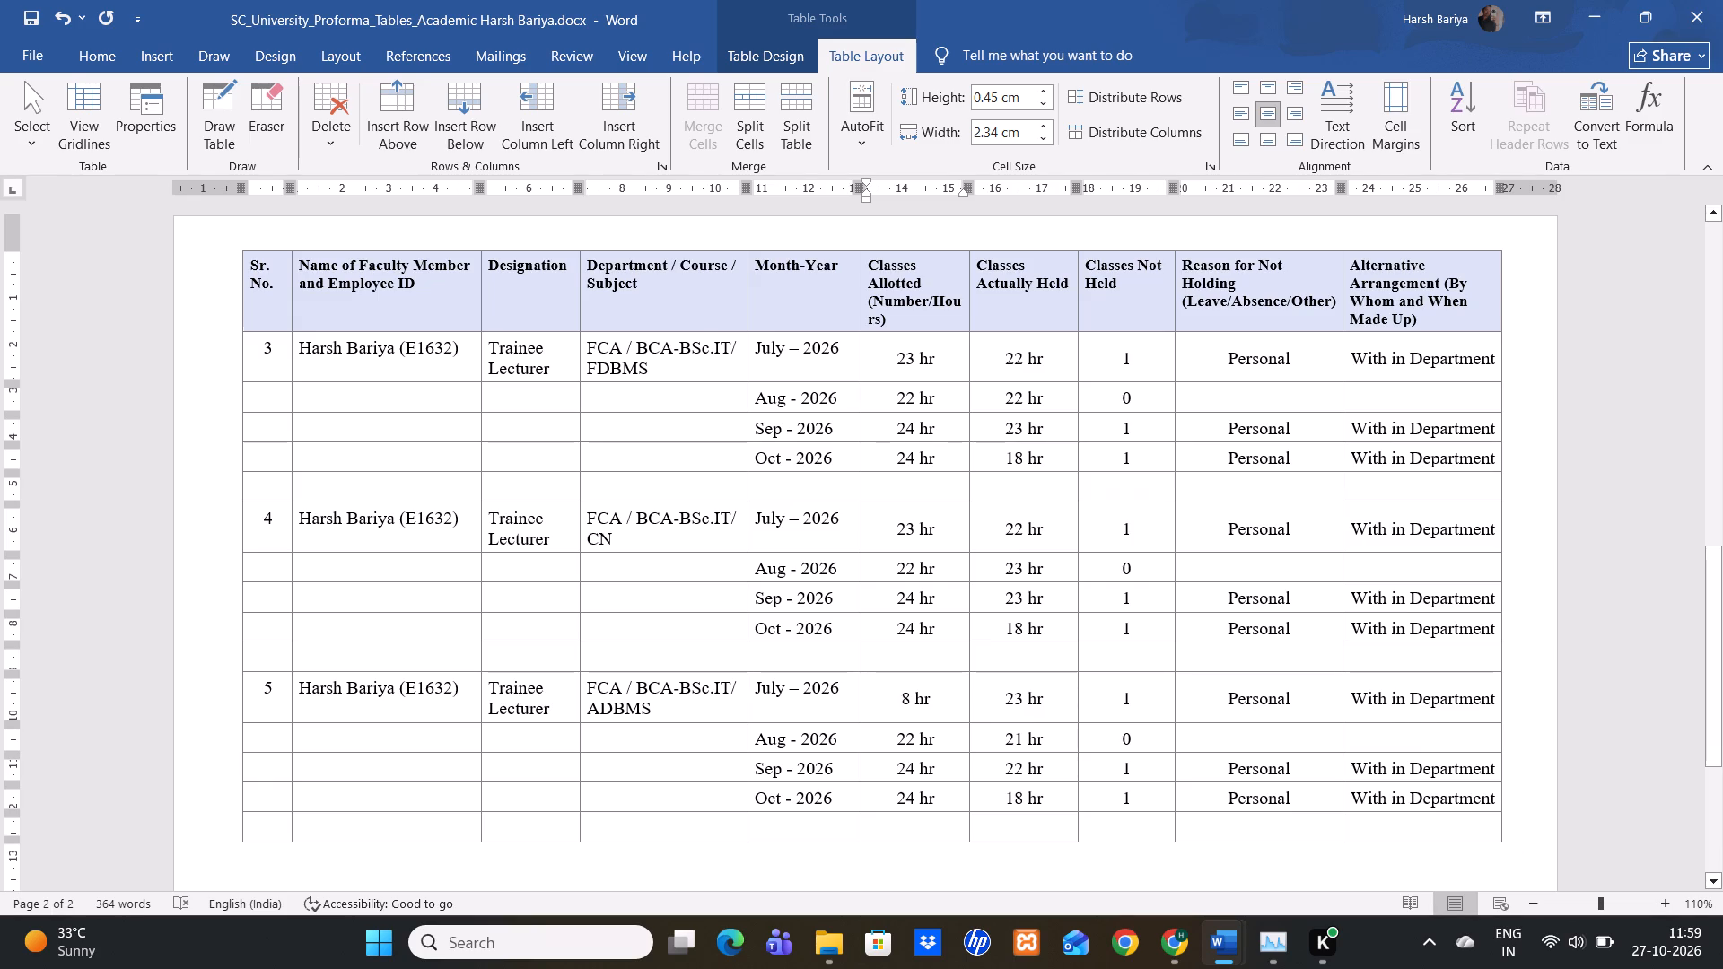
left_click_drag(984, 773, 1005, 791)
key("Delete")
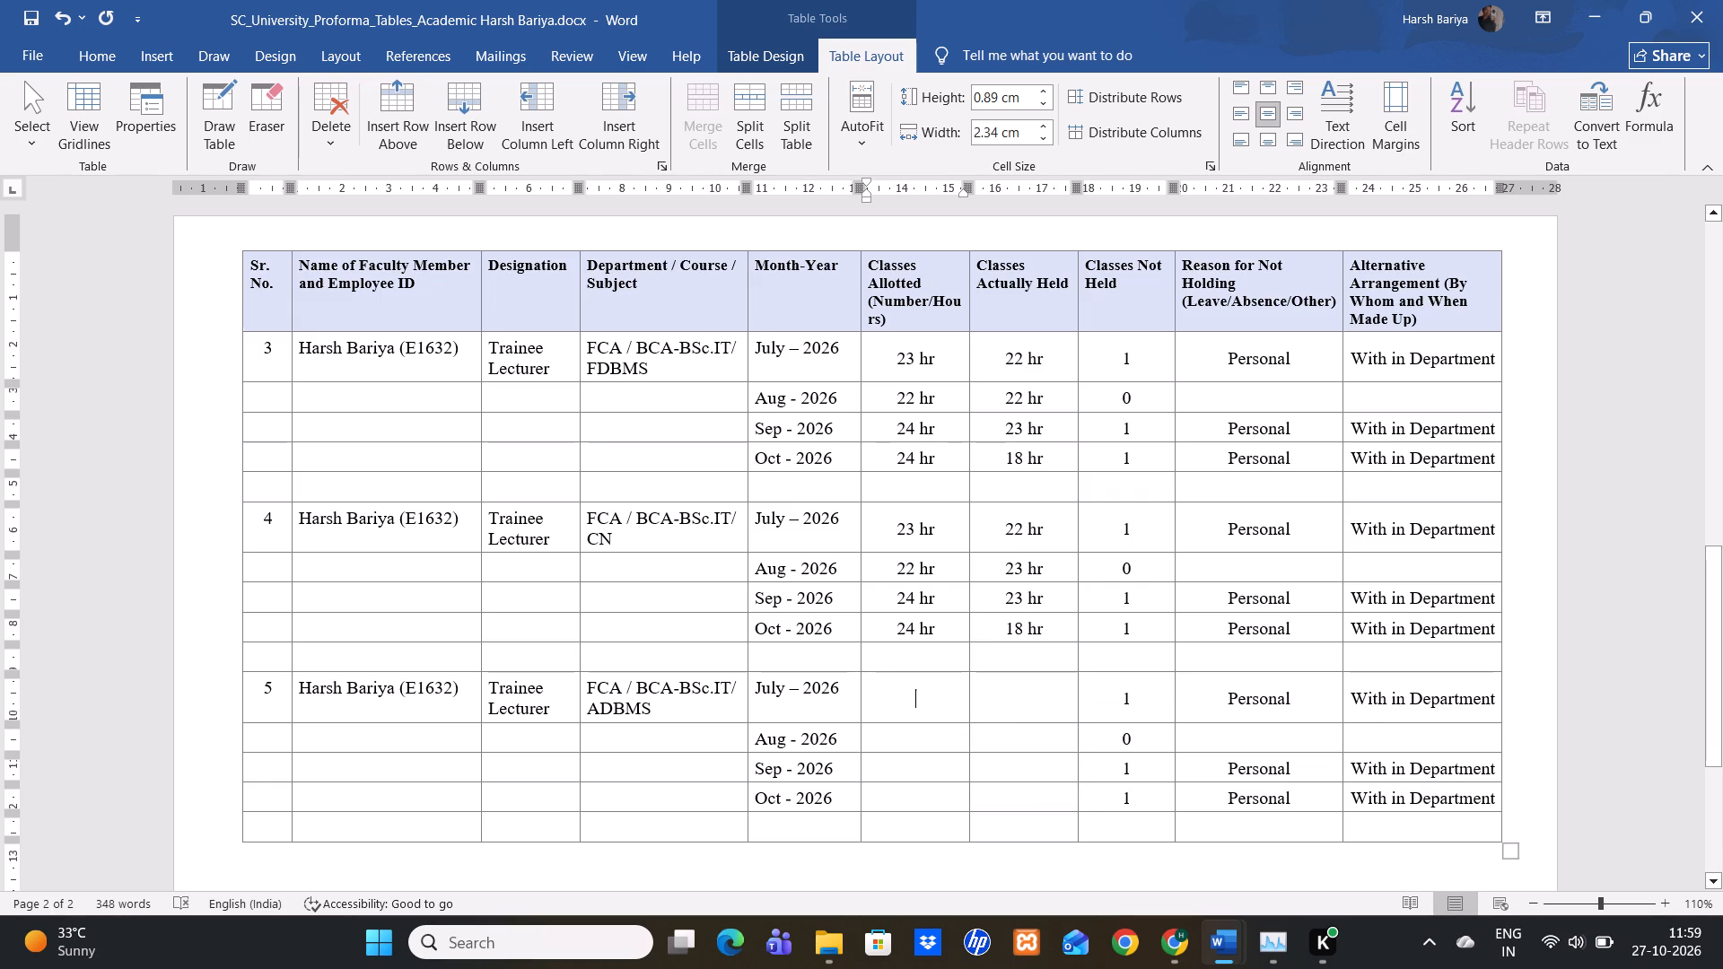
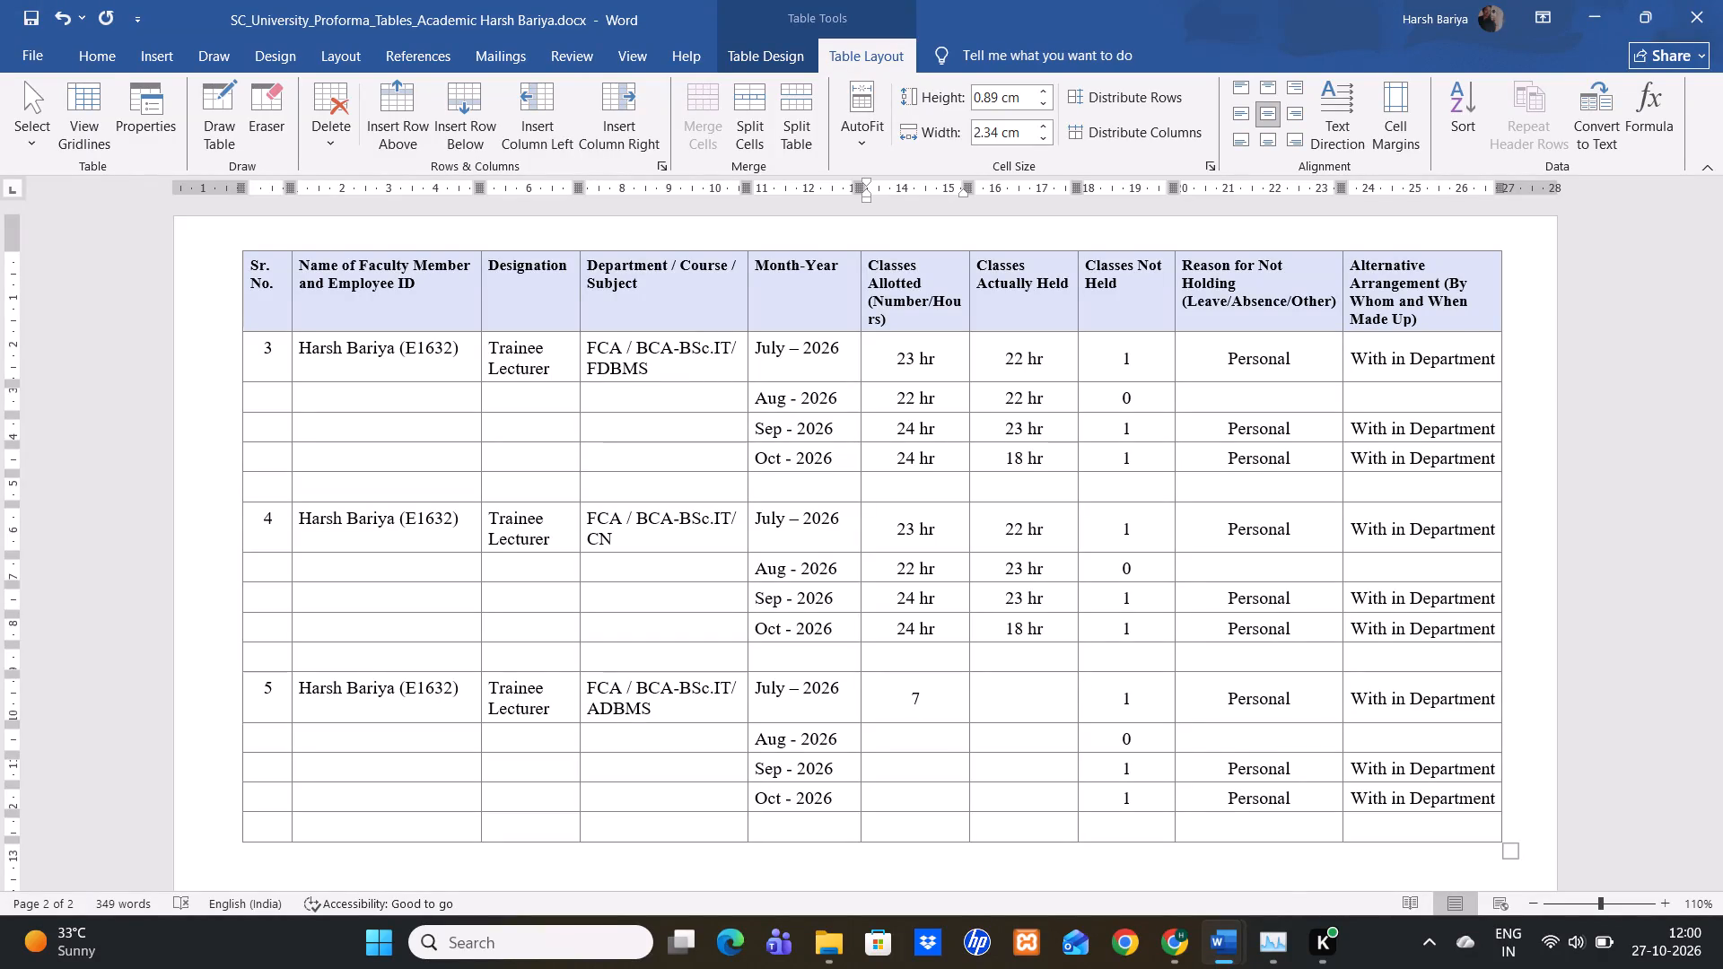
Enter ADBMS's July 2026 hours as 7 hr allotted and 6 hr actually held, consulting the July 2026 calendar.
key("BackSpace")
type("7 hr")
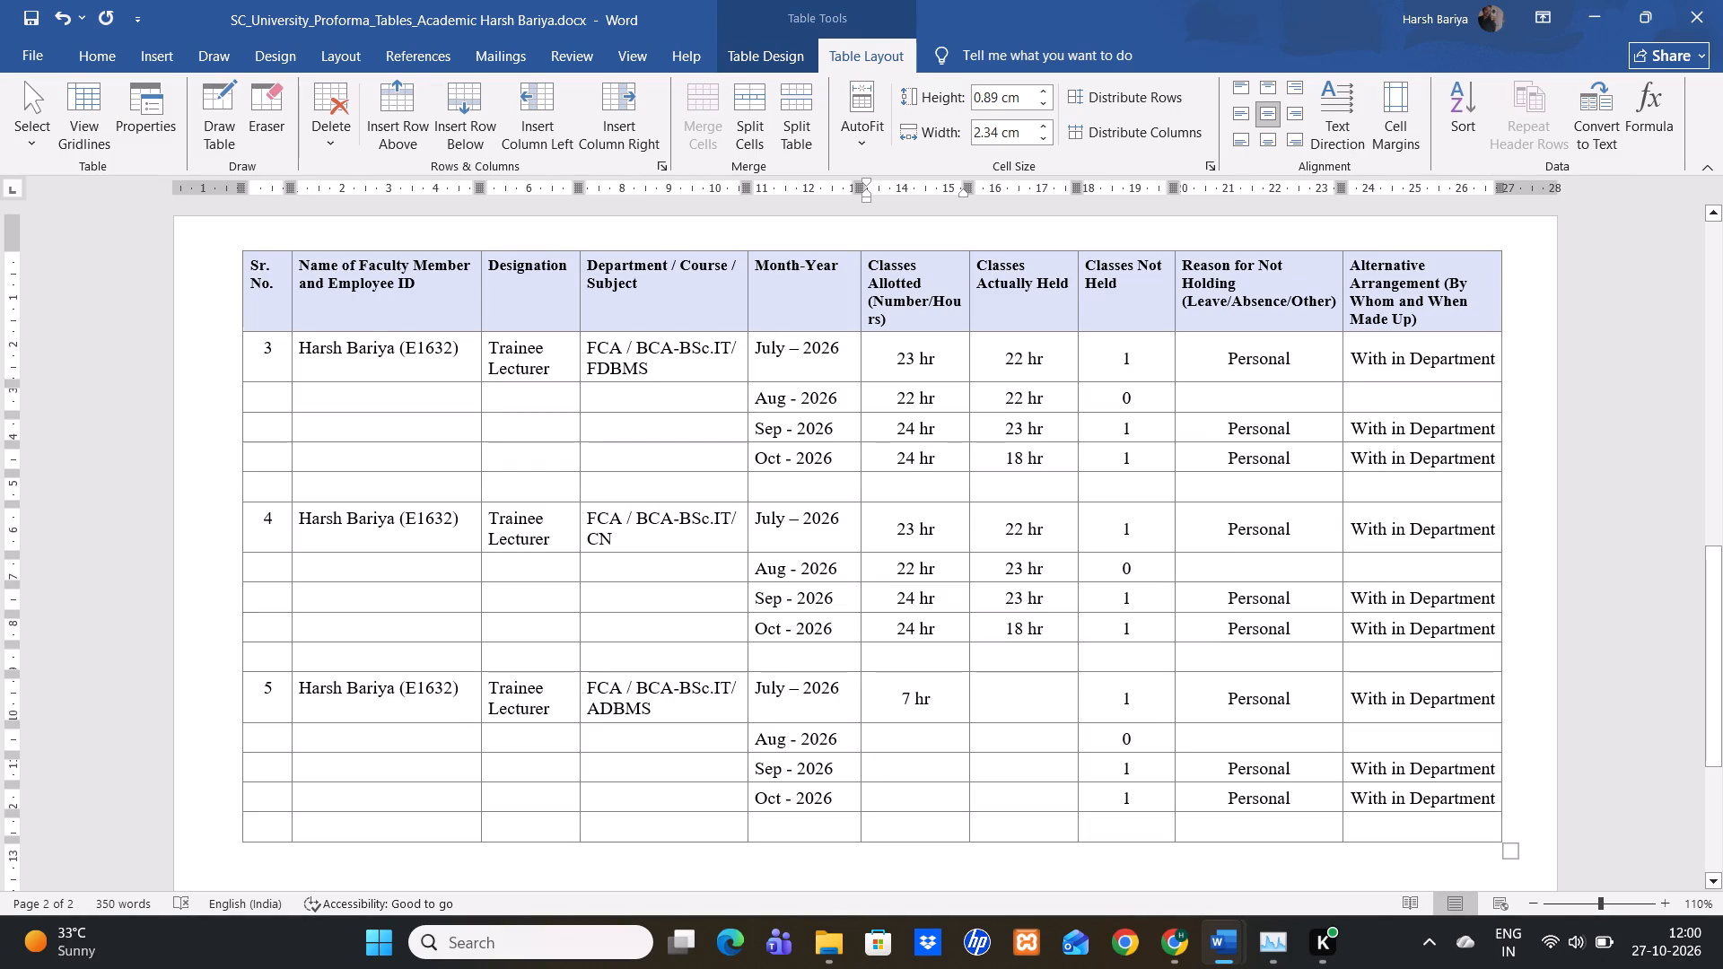
left_click(1042, 692)
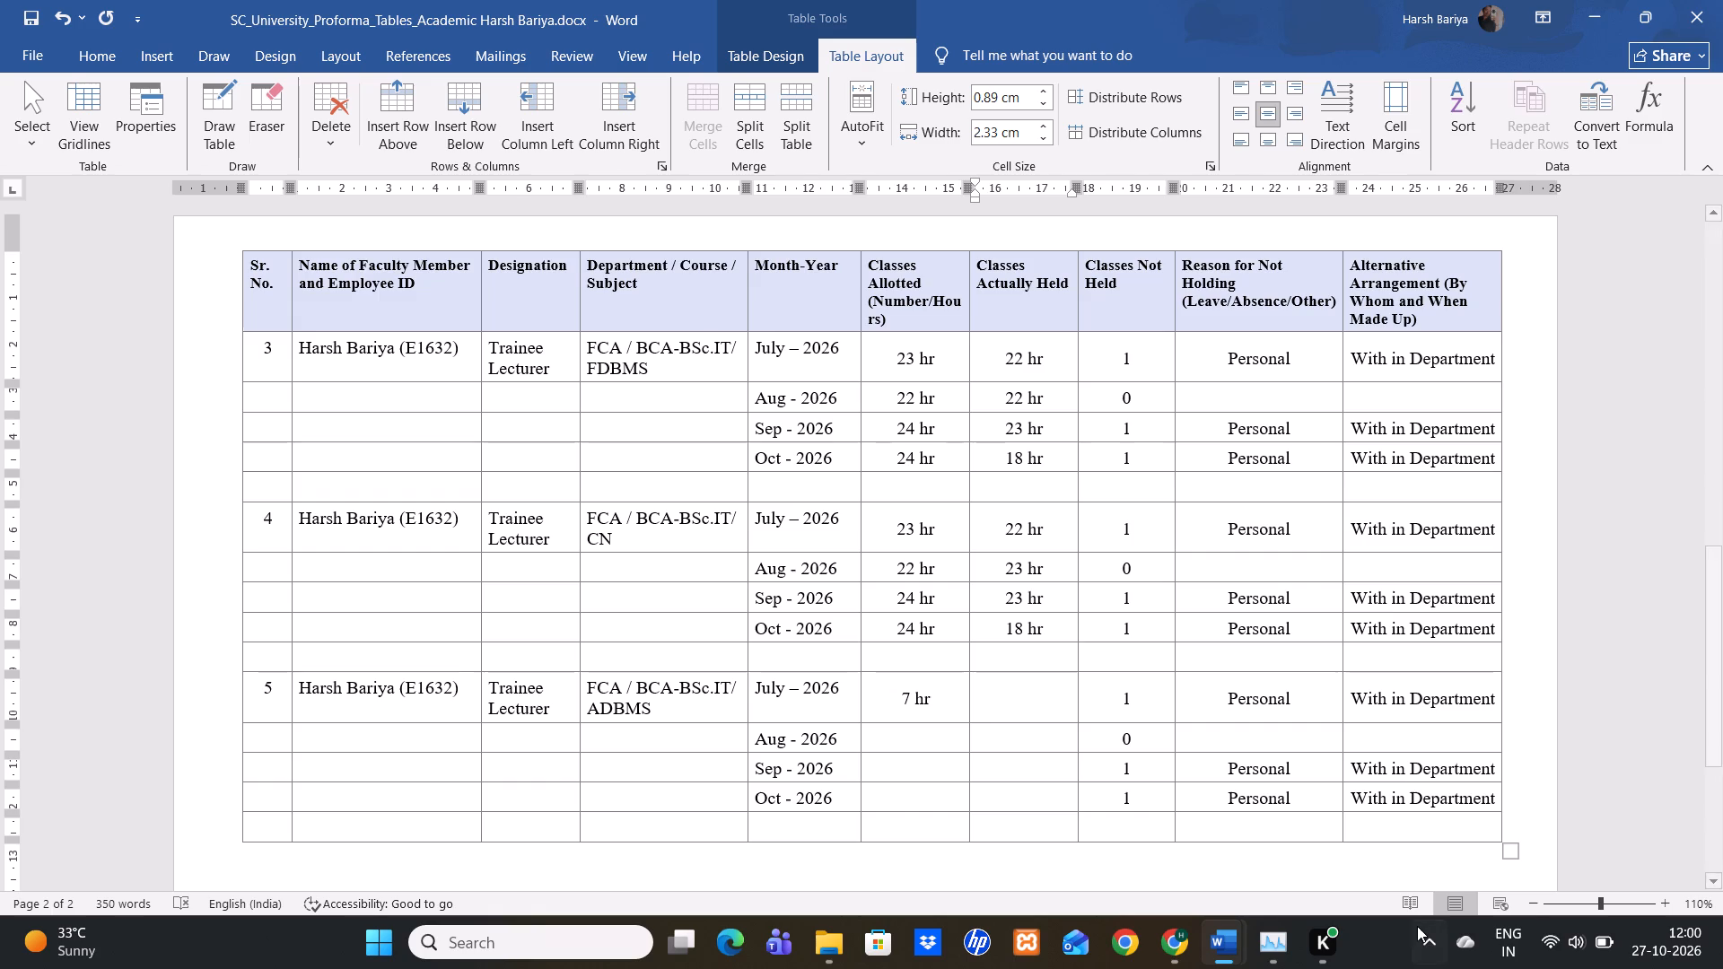
left_click(1643, 930)
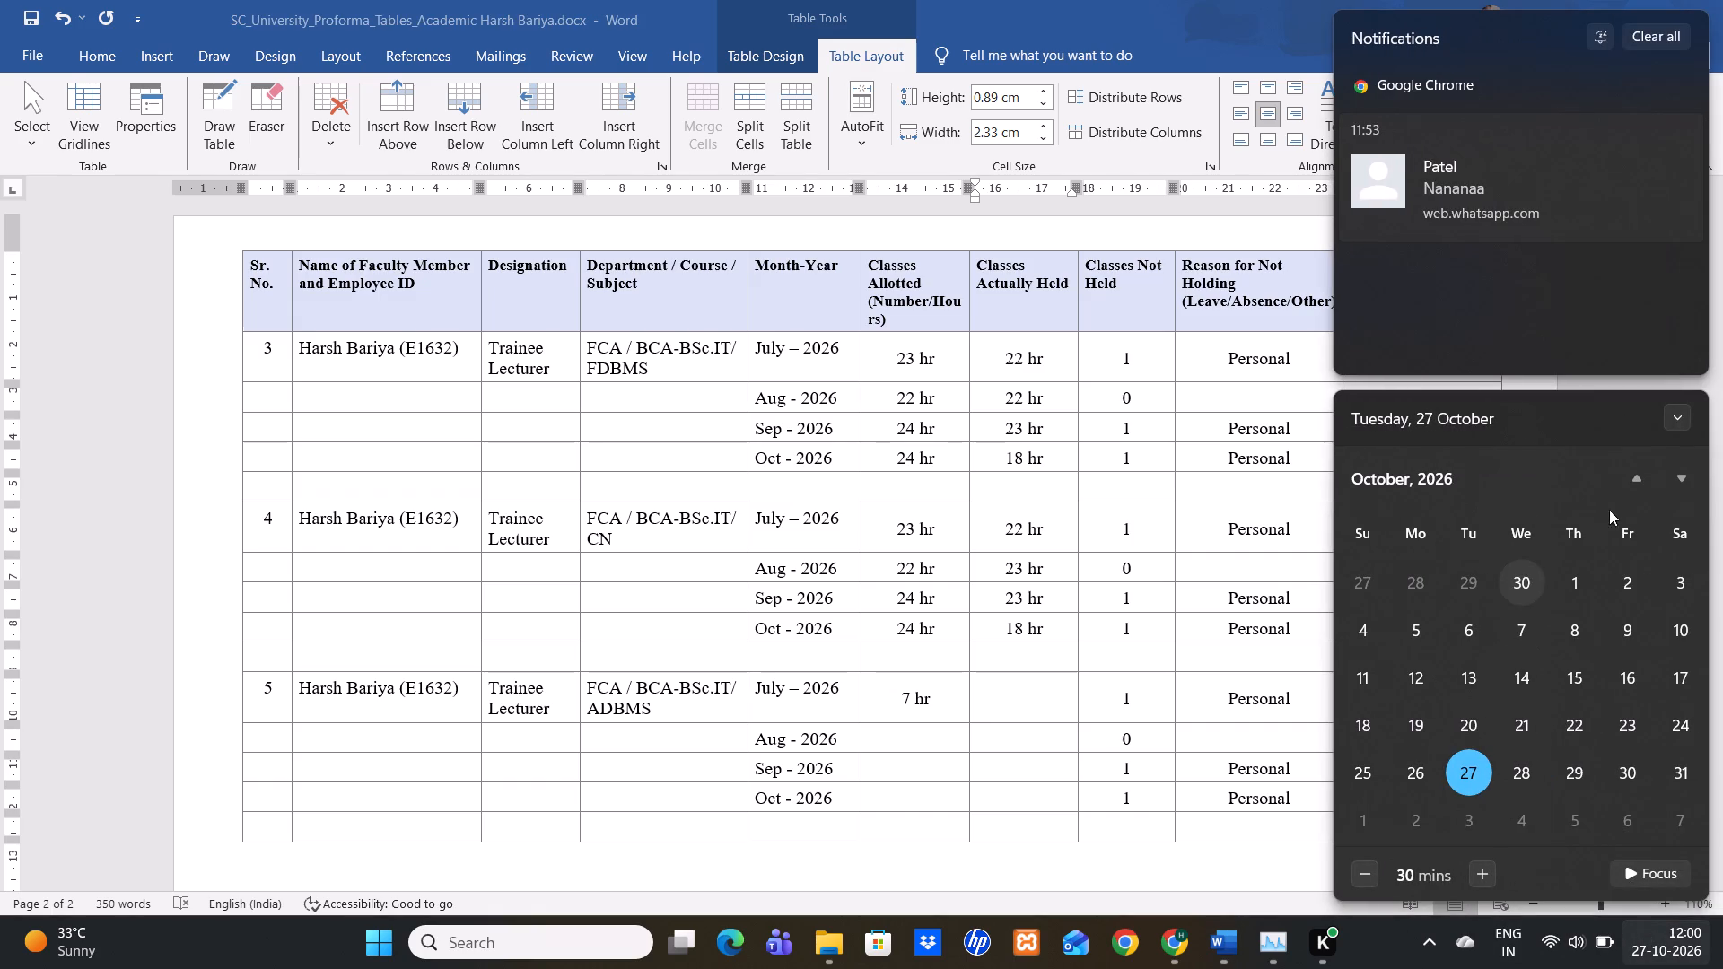
left_click(1639, 482)
left_click(1639, 482)
left_click(1639, 482)
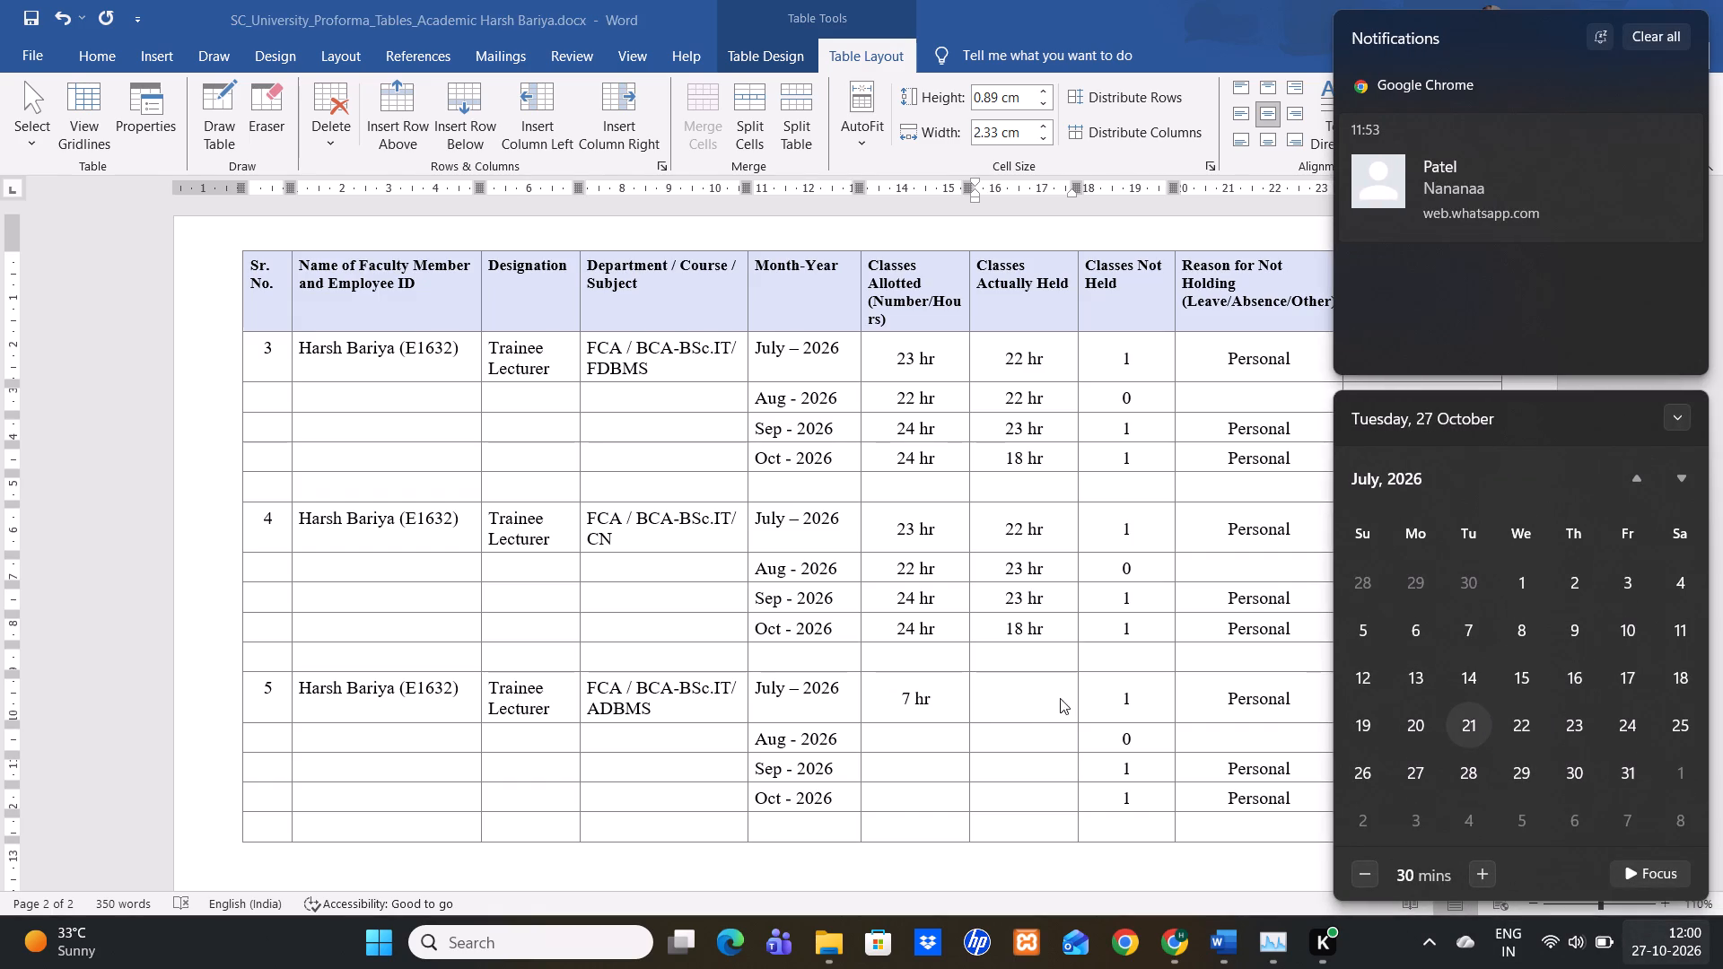
double_click(1031, 694)
key("6")
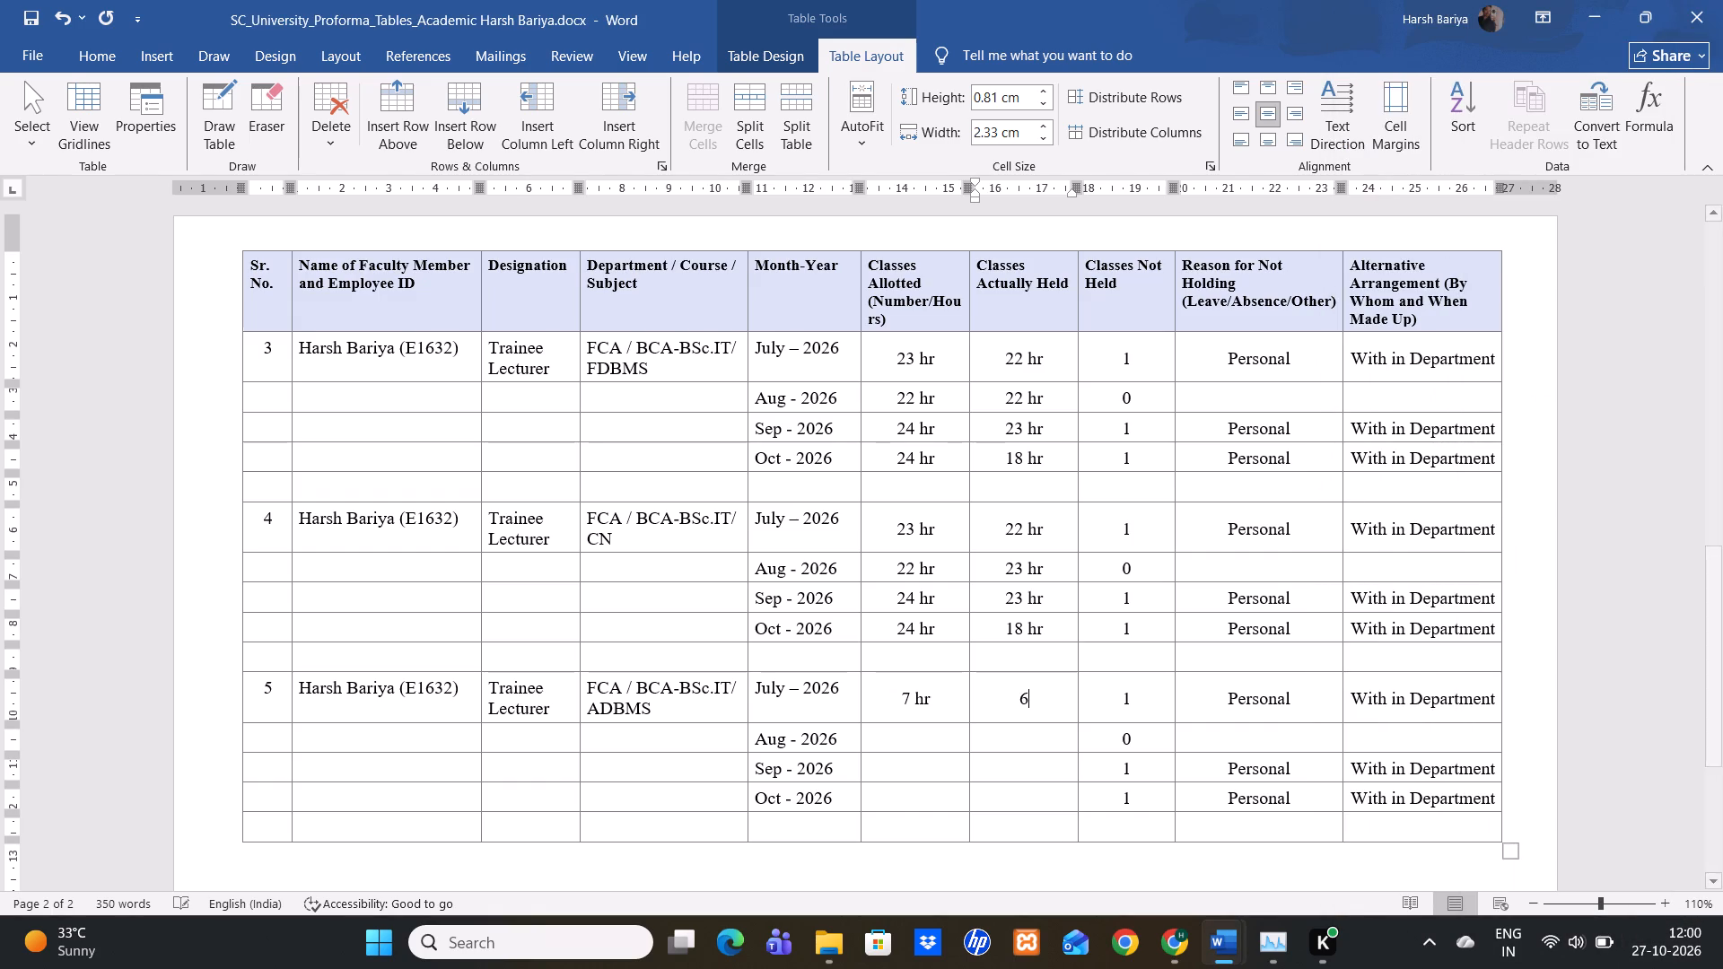
key("space")
type("hr")
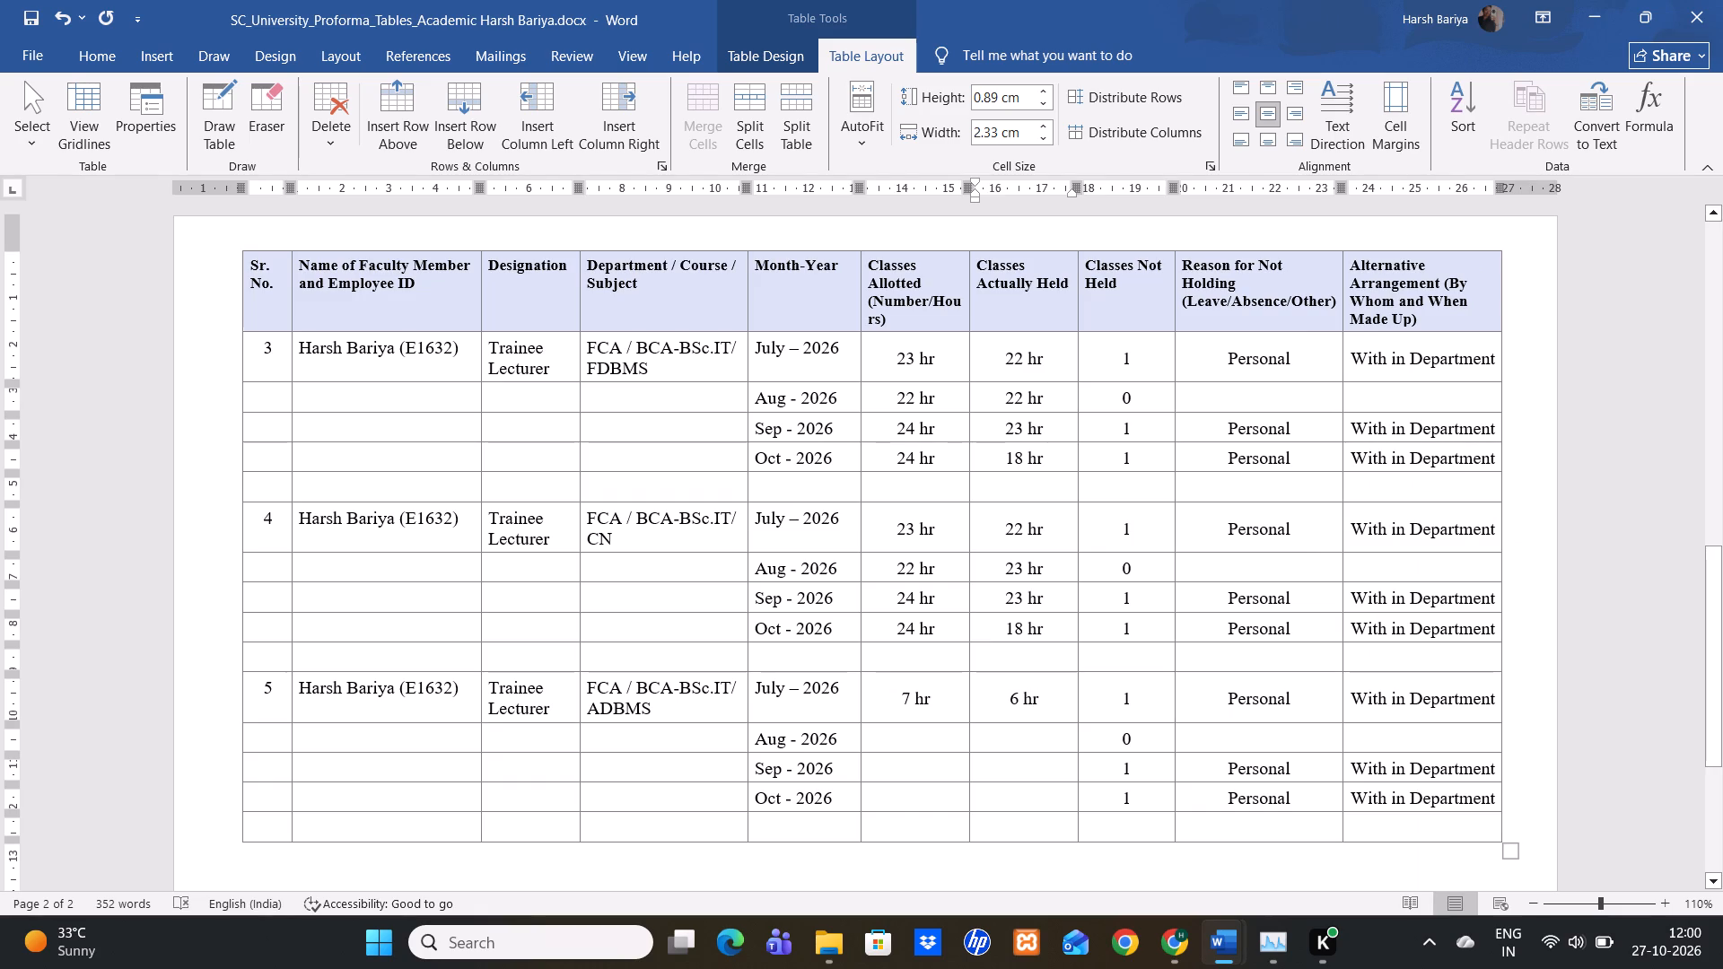
Enter 5 as ADBMS's Aug 2026 Classes Allotted.
left_click(948, 737)
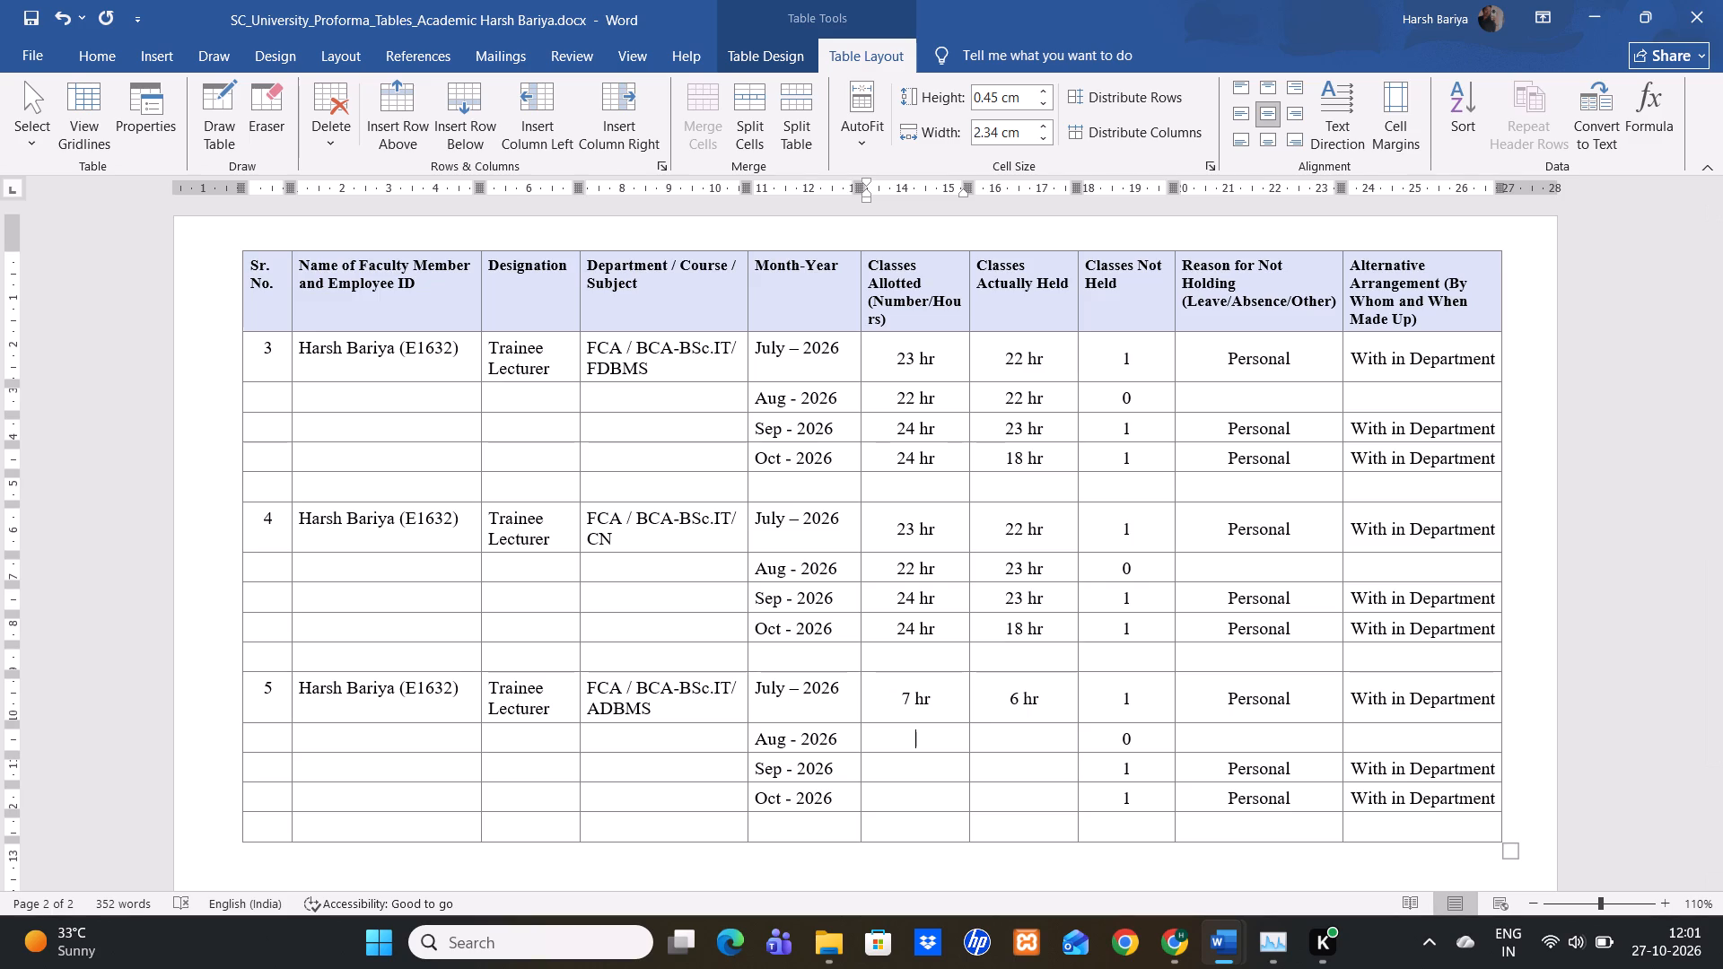
key("5")
Change ADBMS's July 2026 entries to 8 hr for Classes Allotted and 7 hr for Classes Actually Held.
left_click(910, 697)
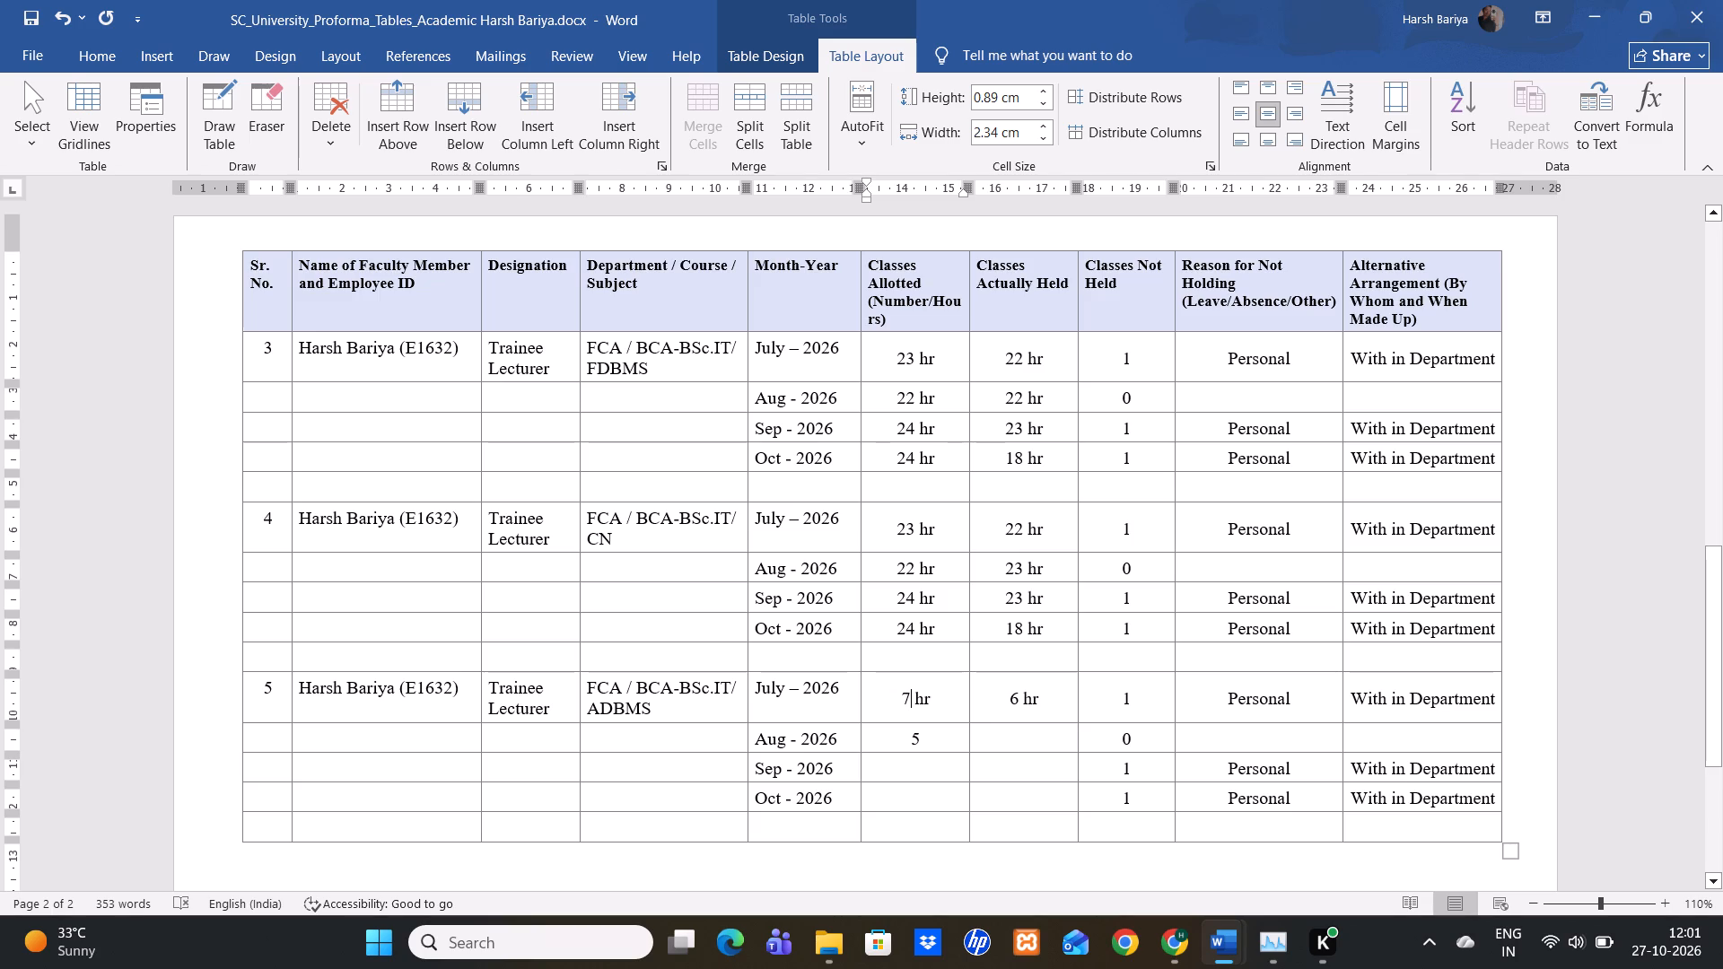
key("BackSpace")
key("8")
left_click(1016, 703)
key("BackSpace")
key("7")
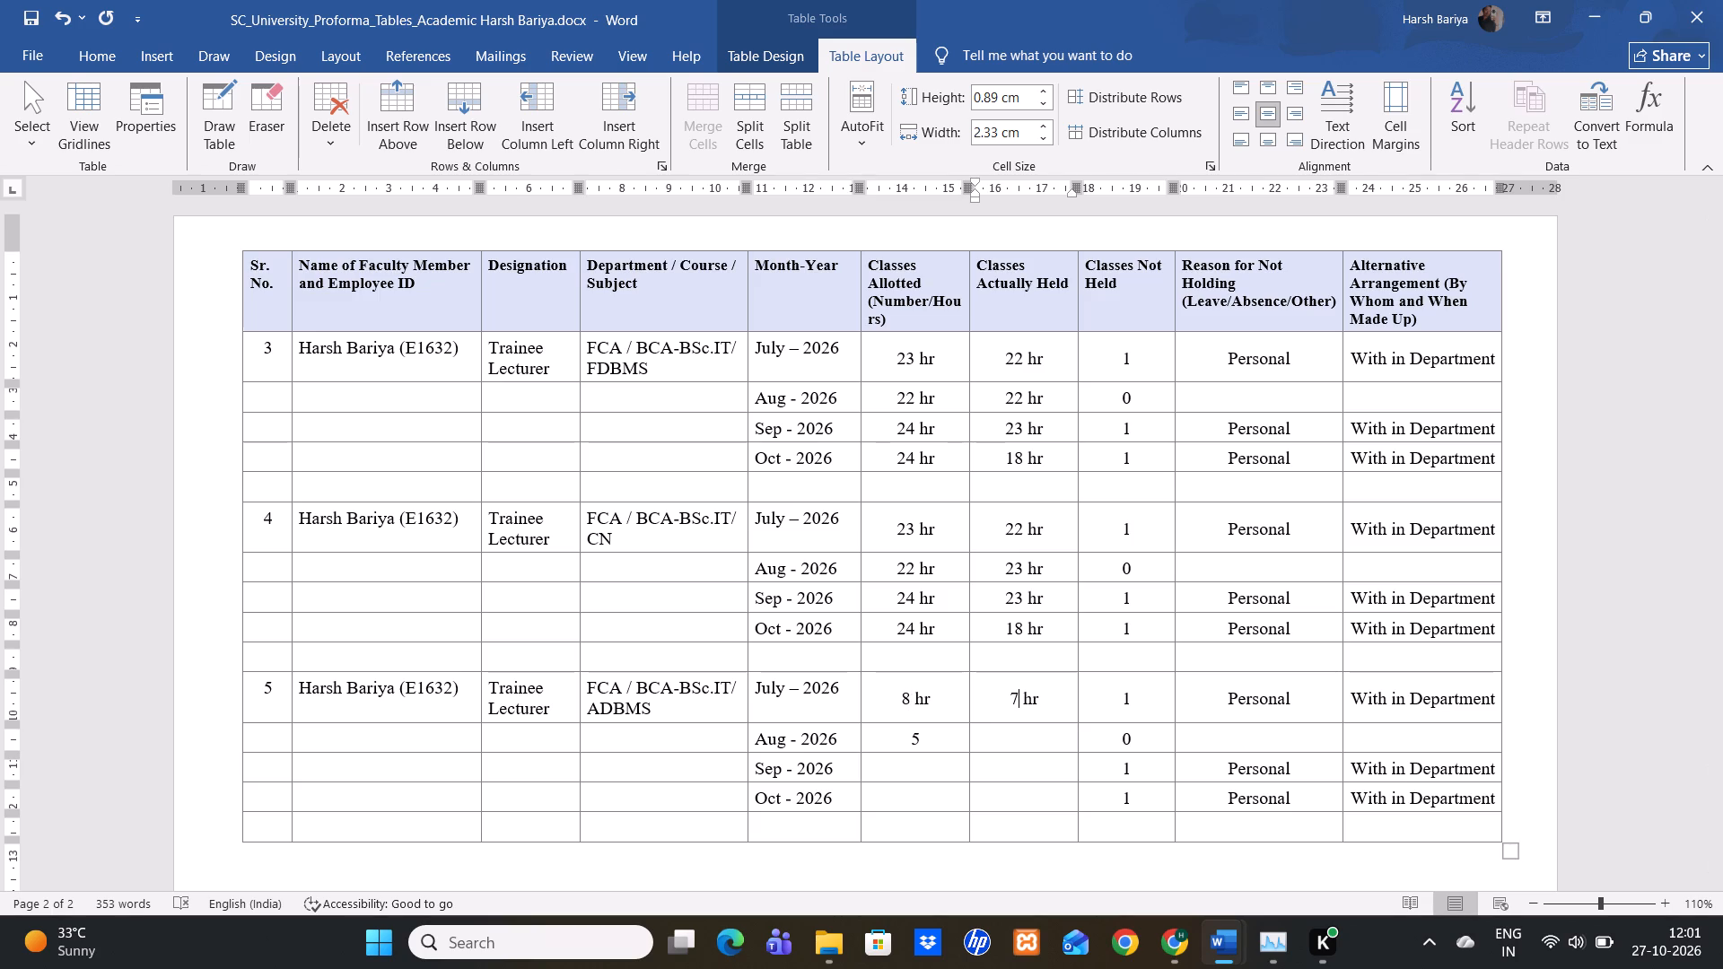
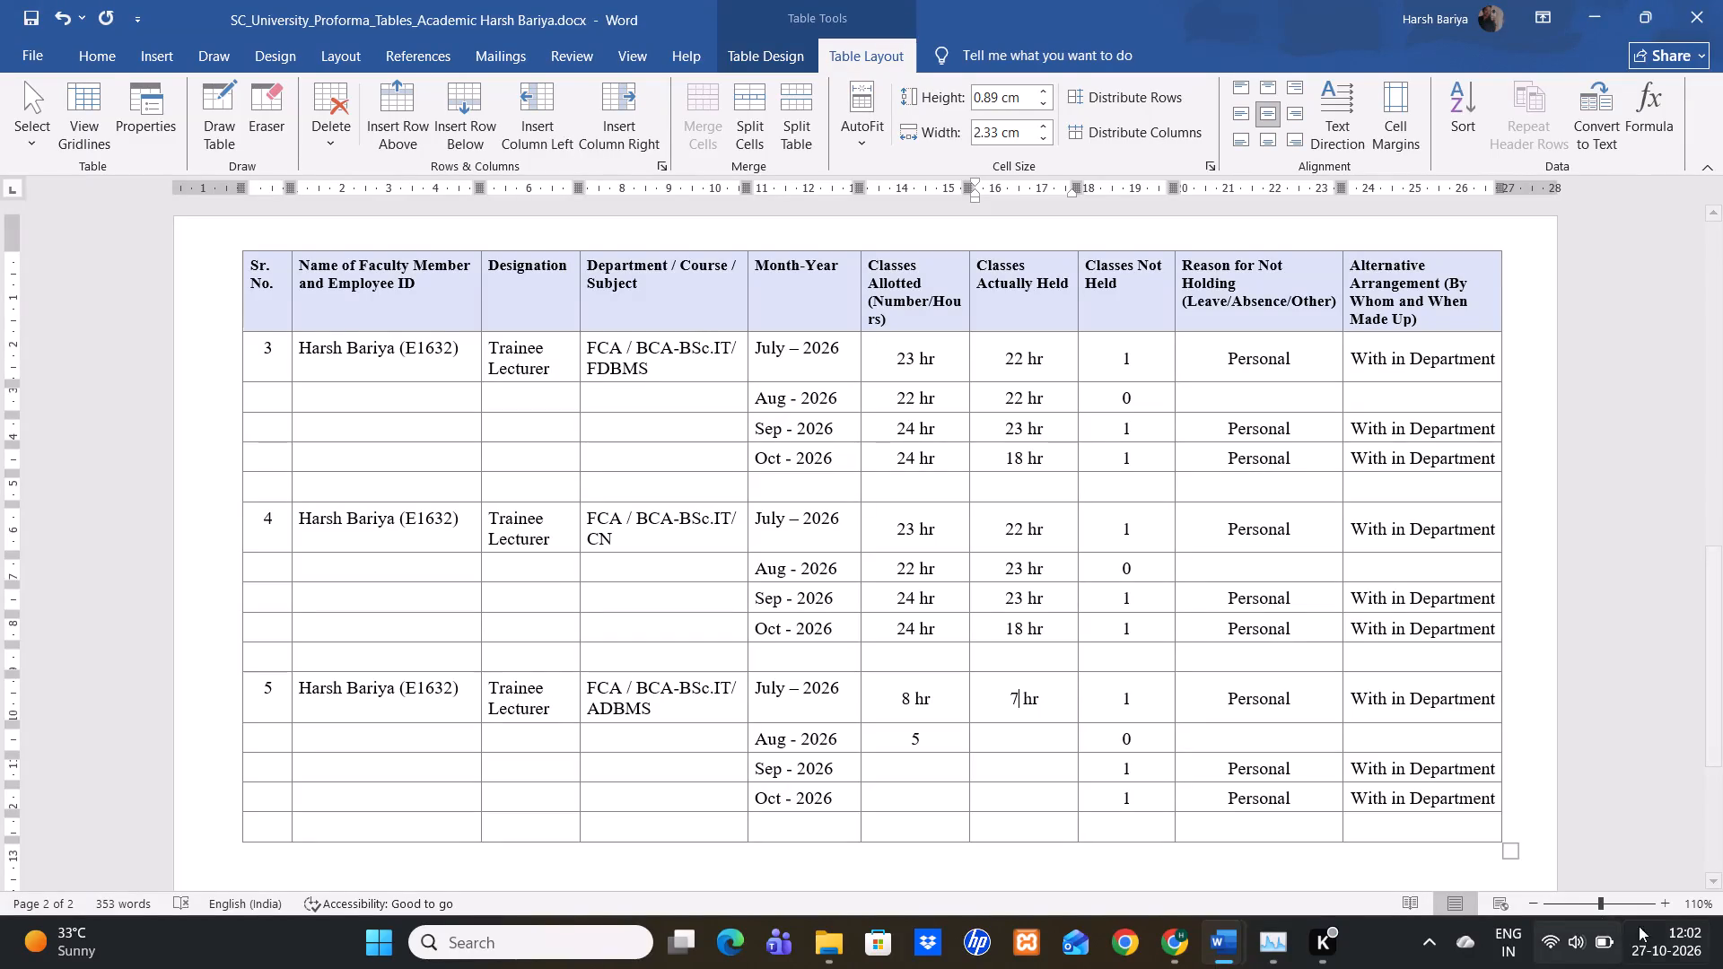
Consult the August 2026 calendar and replace ADBMS's Aug 2026 Classes Allotted with July's 8 hr, copying it to Sep and Oct 2026 too.
left_click(1651, 926)
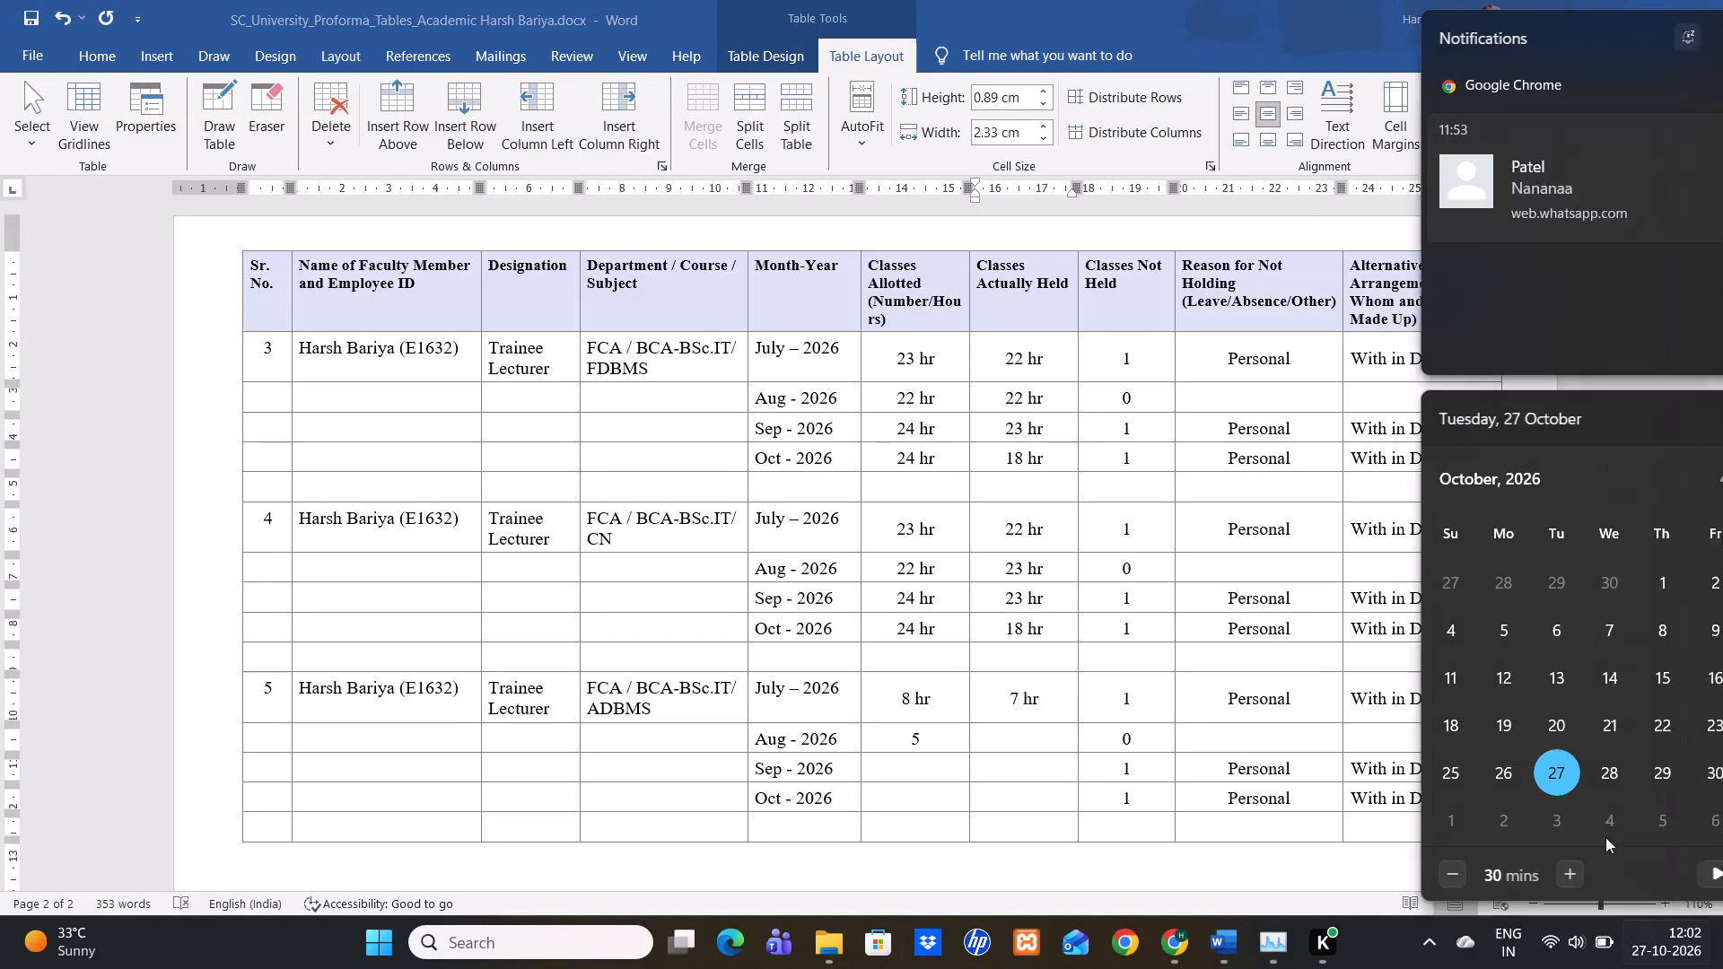
left_click(1622, 481)
left_click(1622, 481)
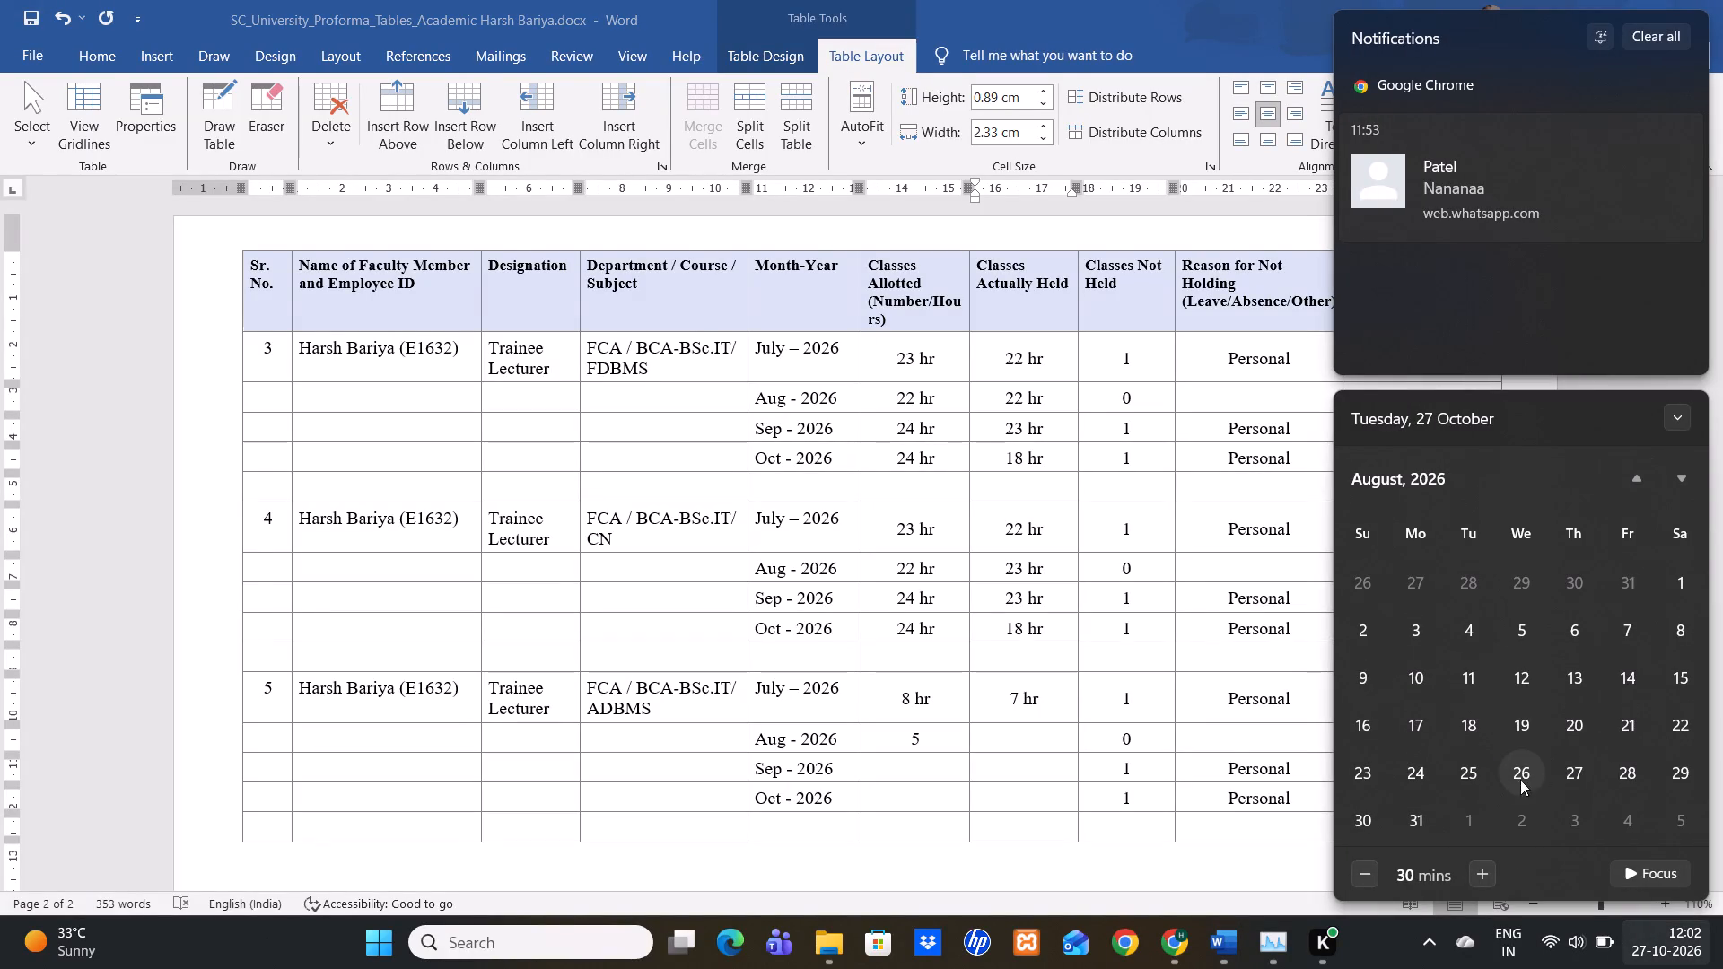
double_click(923, 733)
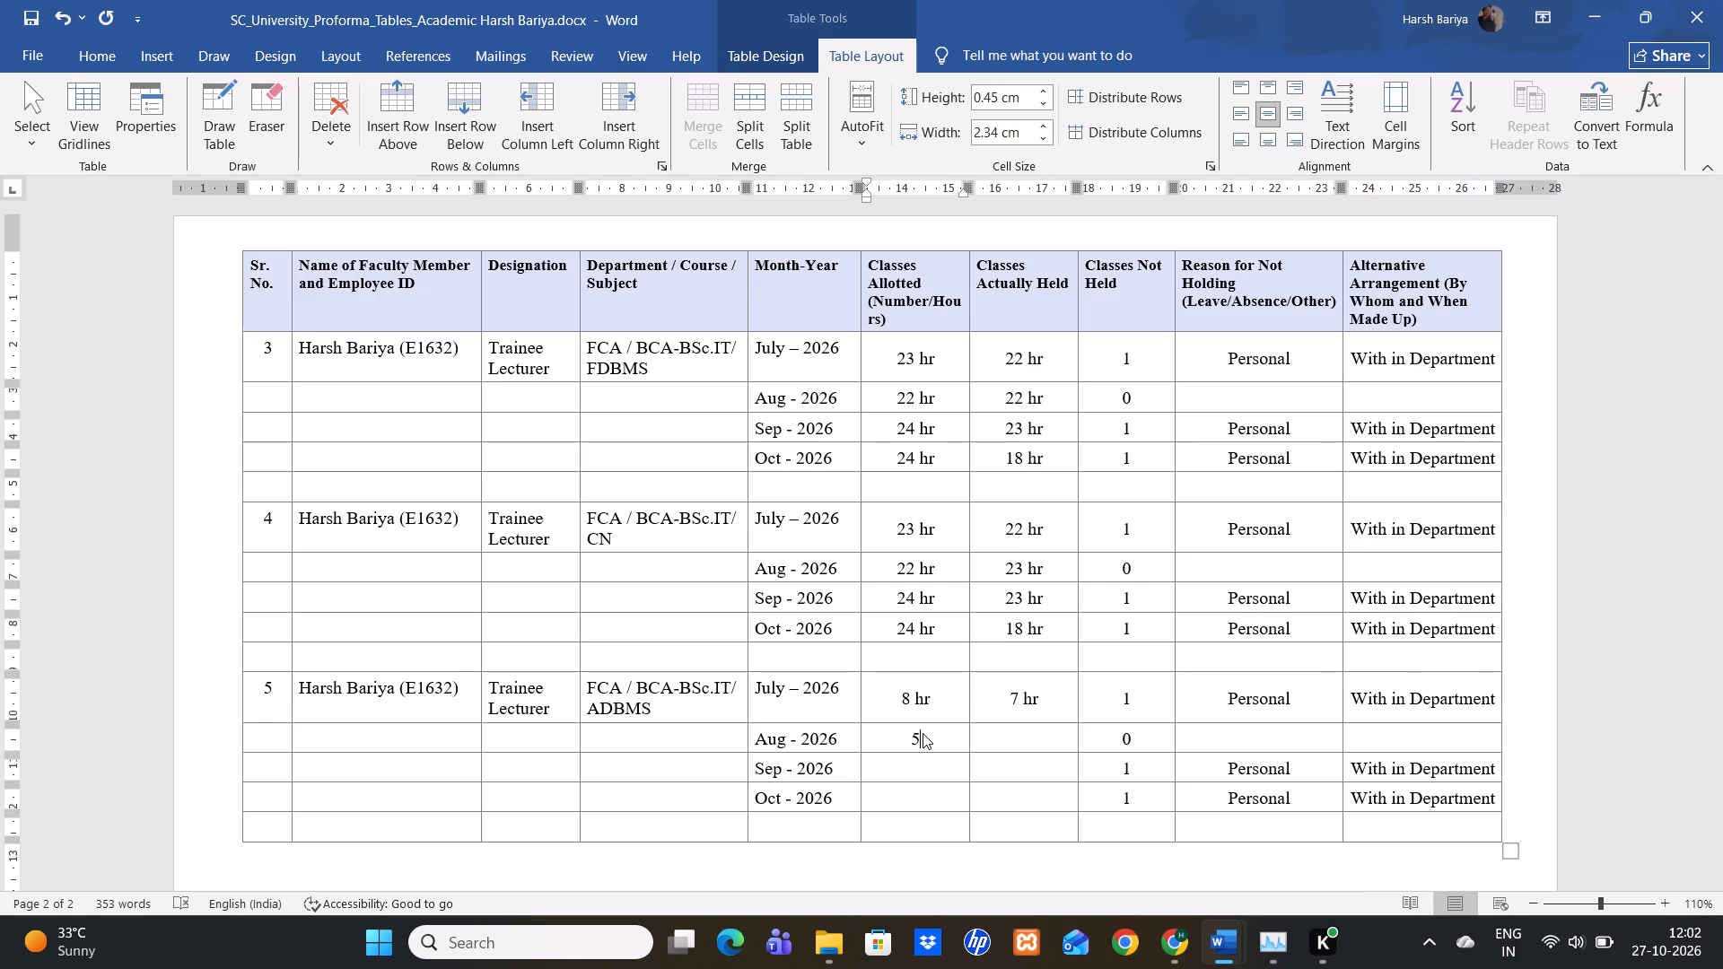
key("BackSpace")
left_click_drag(899, 703, 931, 703)
key("ctrl+c")
key("Down")
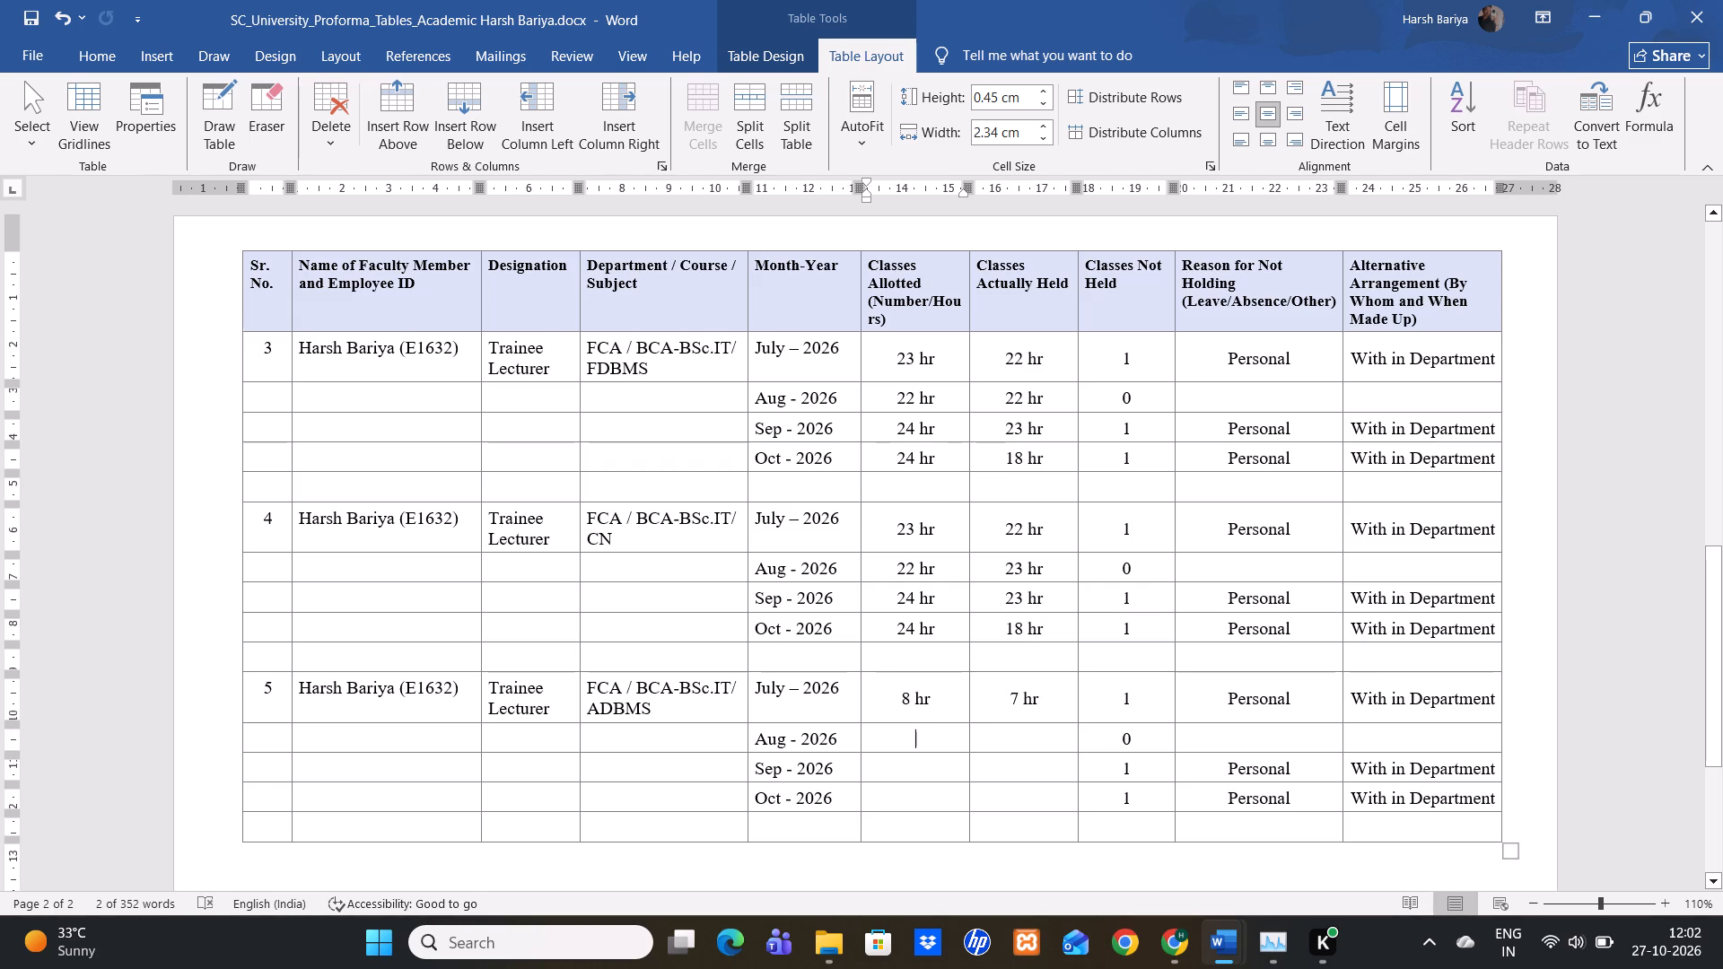
key("ctrl+v")
key("Down")
key("ctrl+v")
key("Down")
key("ctrl+v")
key("ctrl+Down")
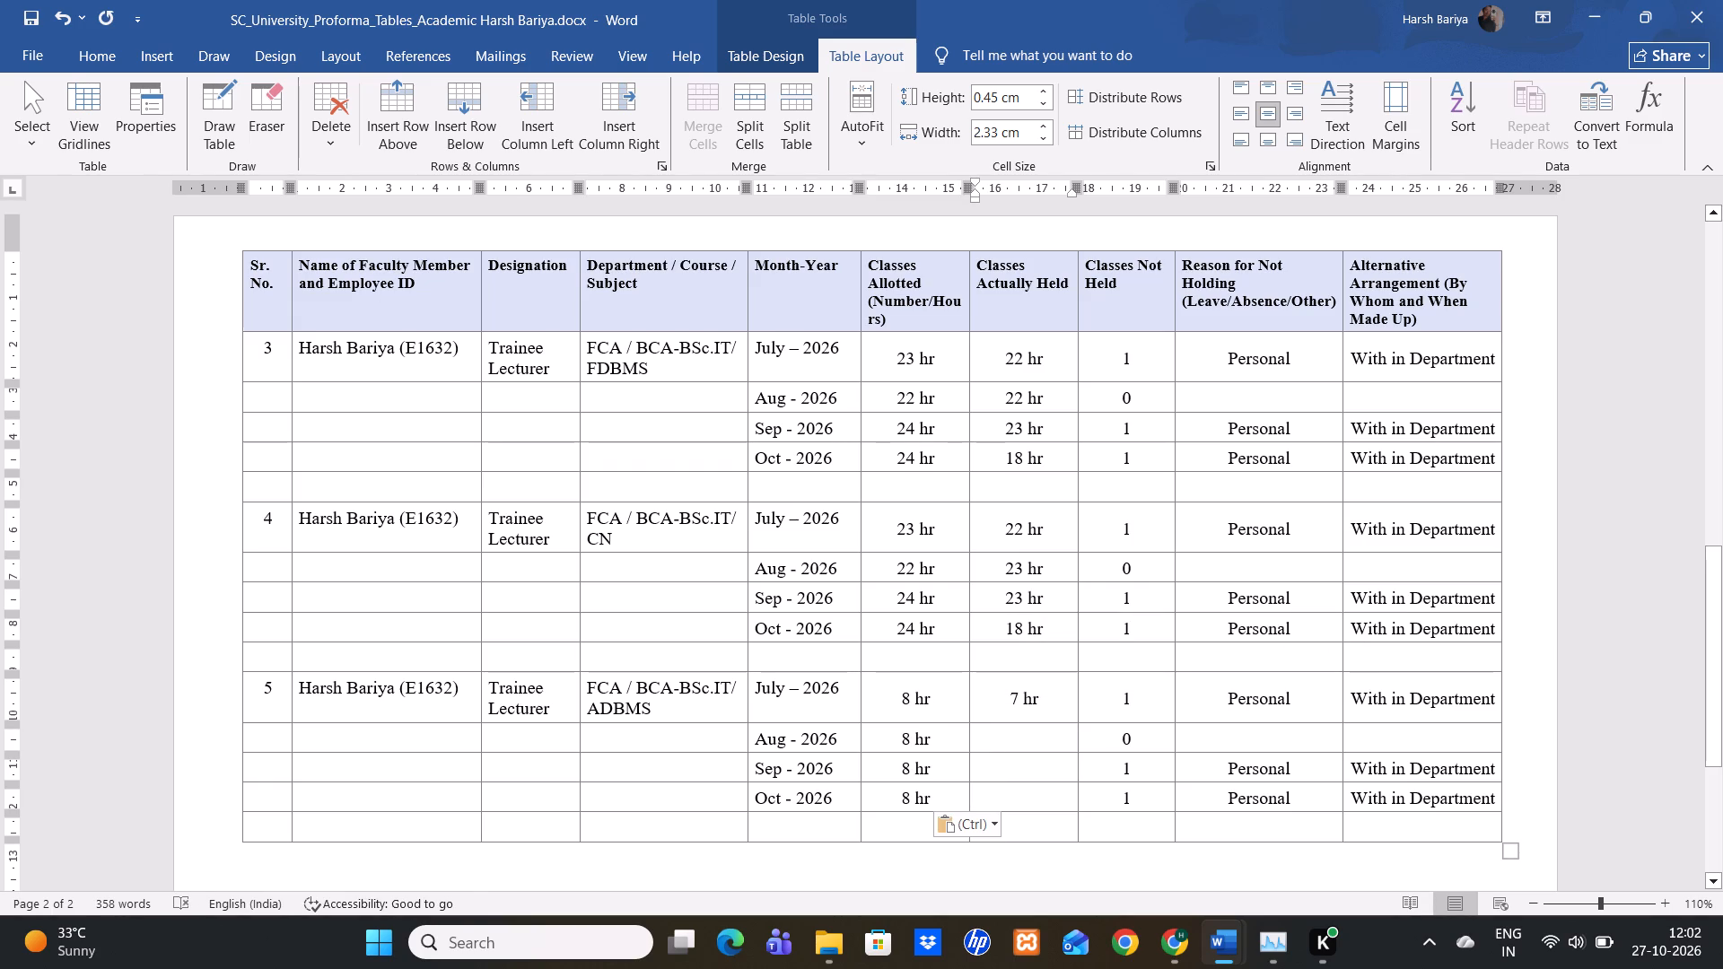
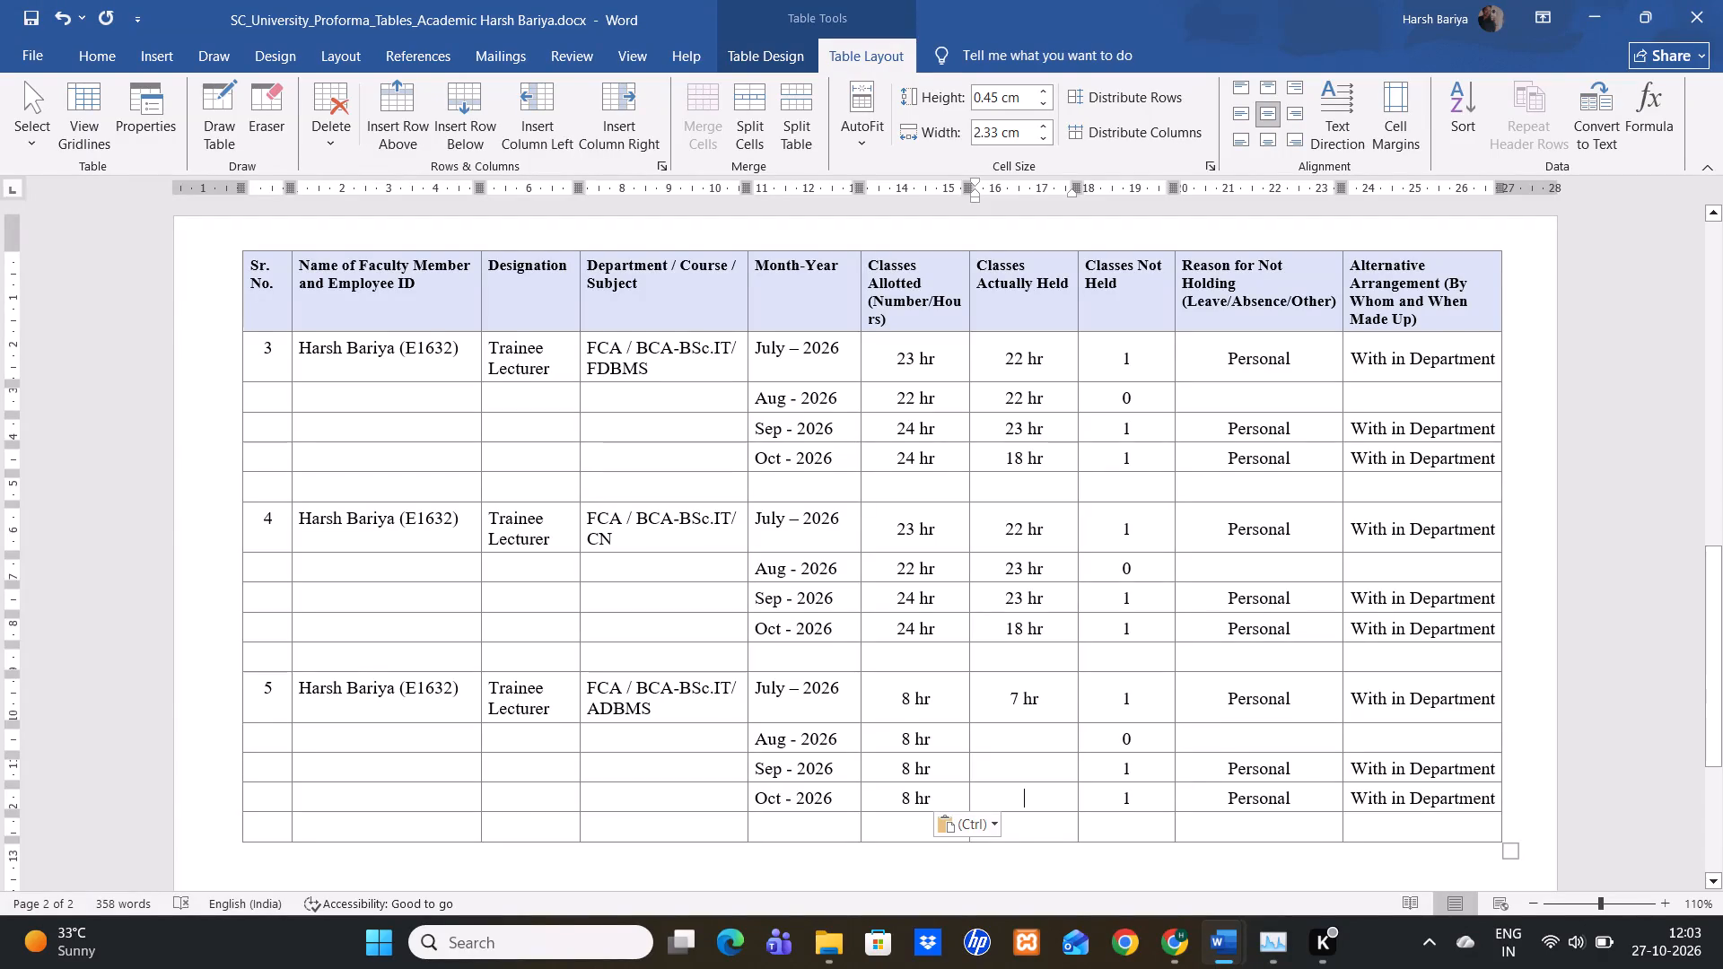
Set ADBMS's Aug 2026 Classes Allotted to 7 hr and fill in its Classes Actually Held as 7 hr.
left_click(914, 738)
key("Left")
key("BackSpace")
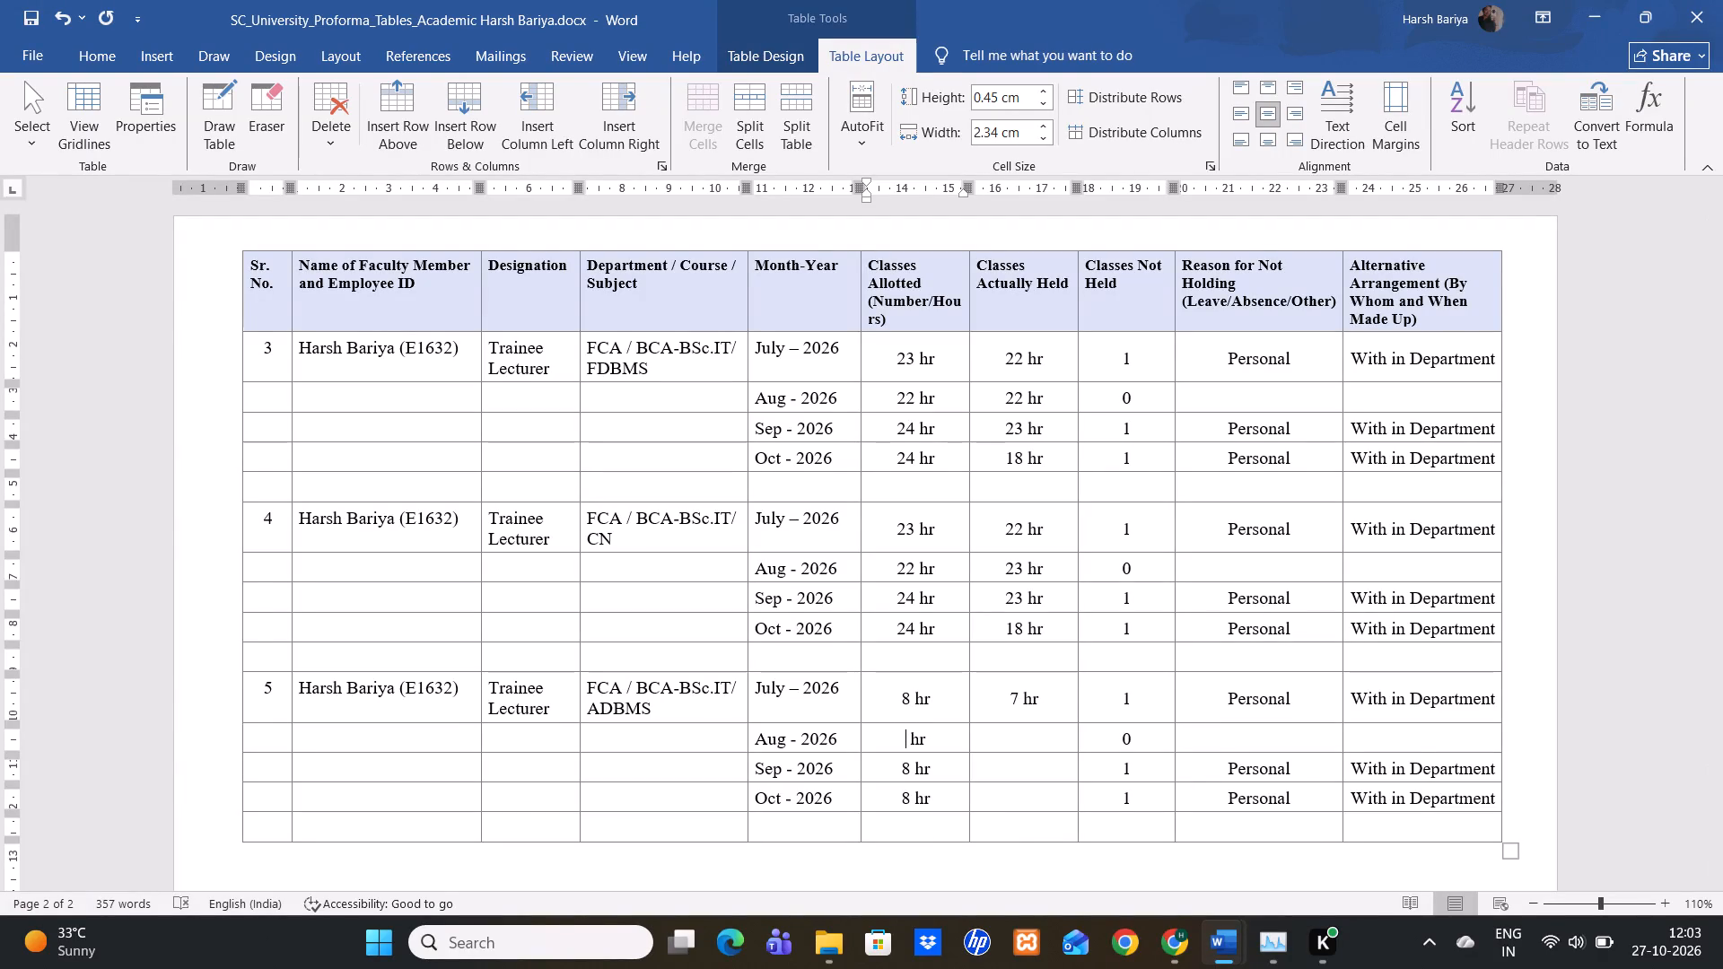
key("8")
key("BackSpace")
key("7")
key("Right")
key("Right")
key("Right")
key("Right")
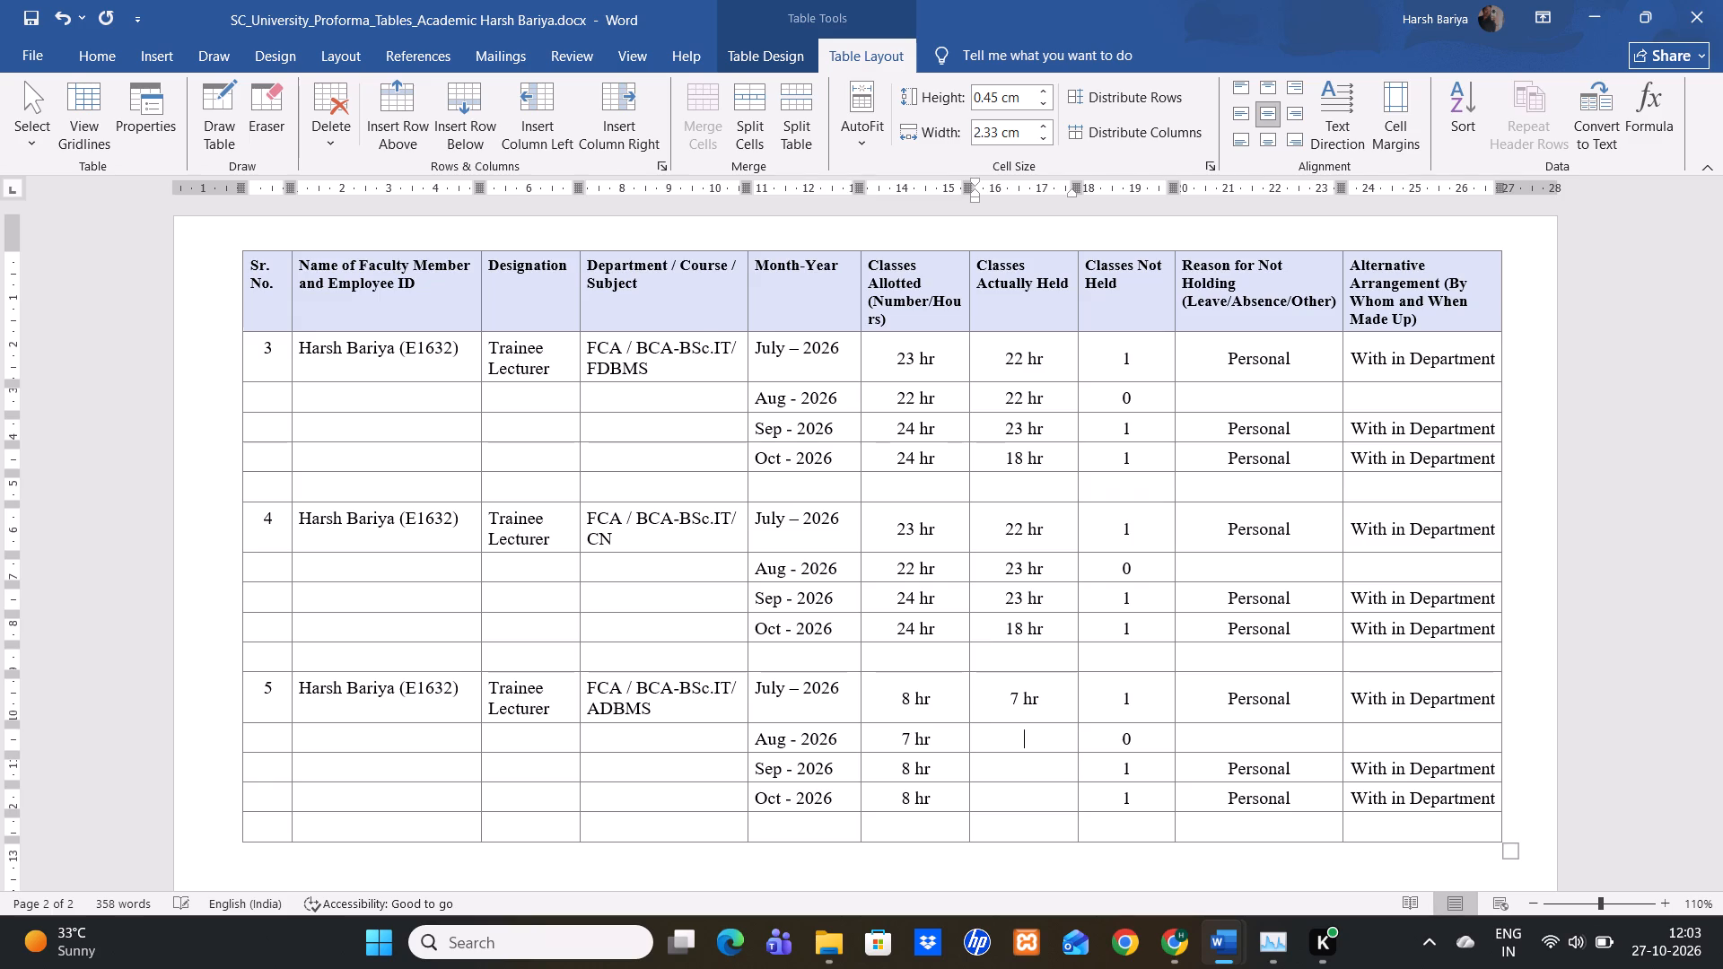
type("7 hr")
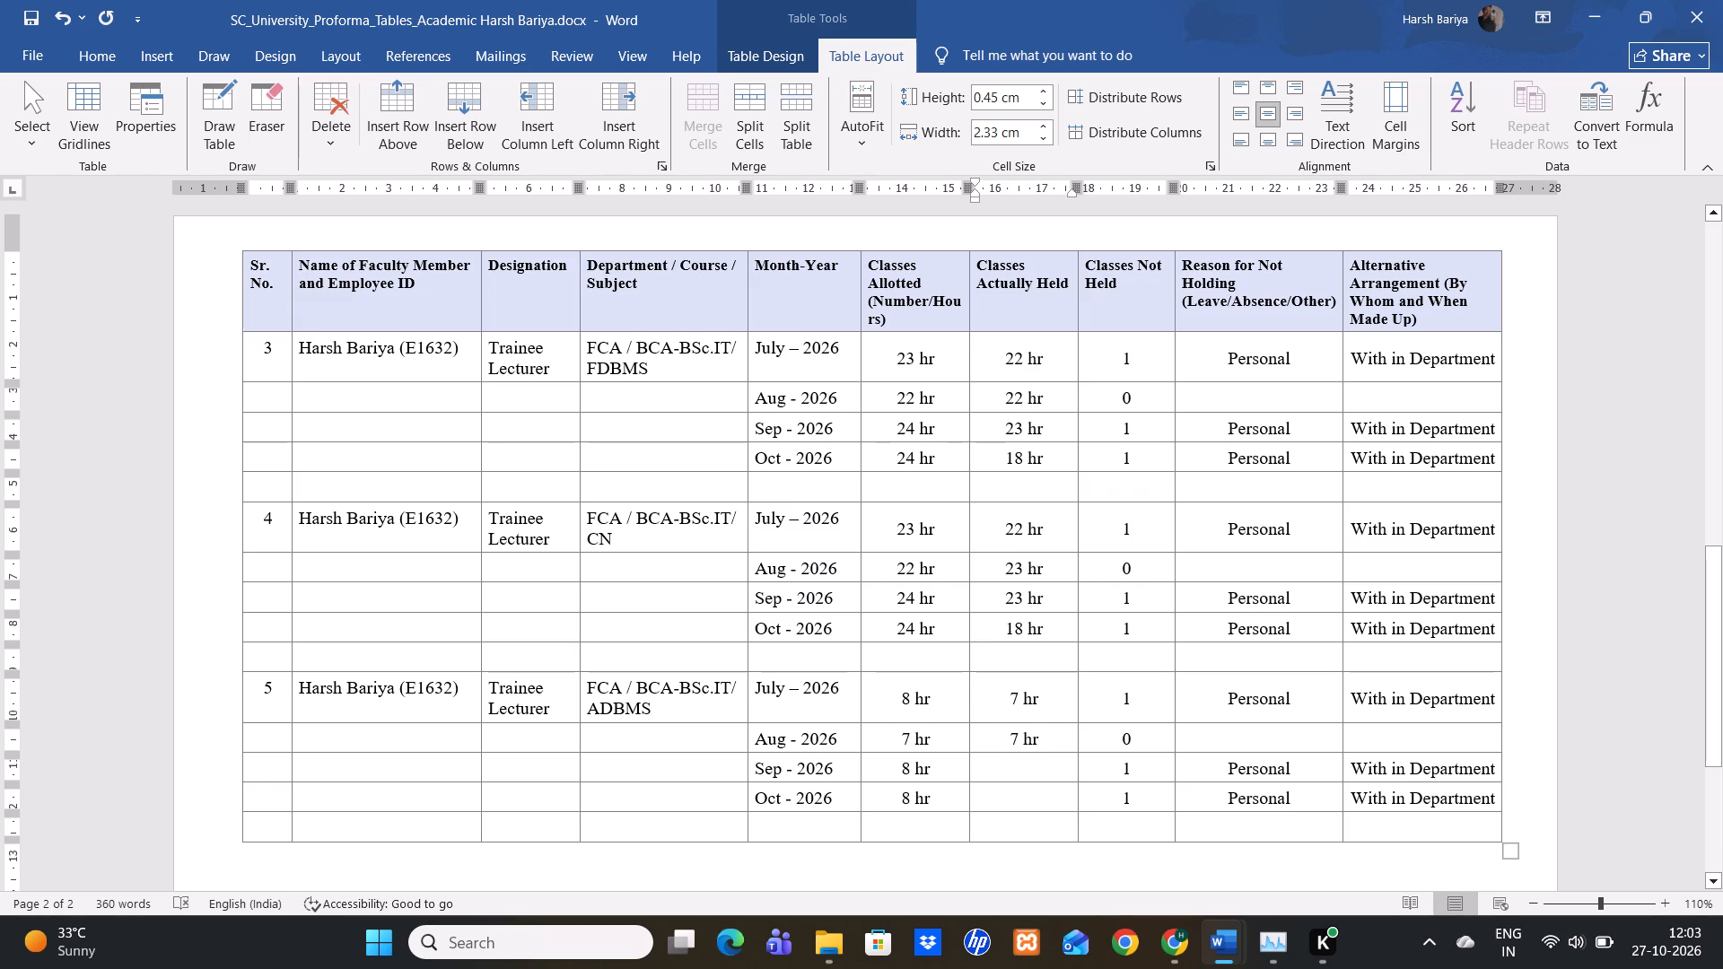
Open ADBMS's Sep 2026 Classes Allotted value for editing.
left_click(909, 769)
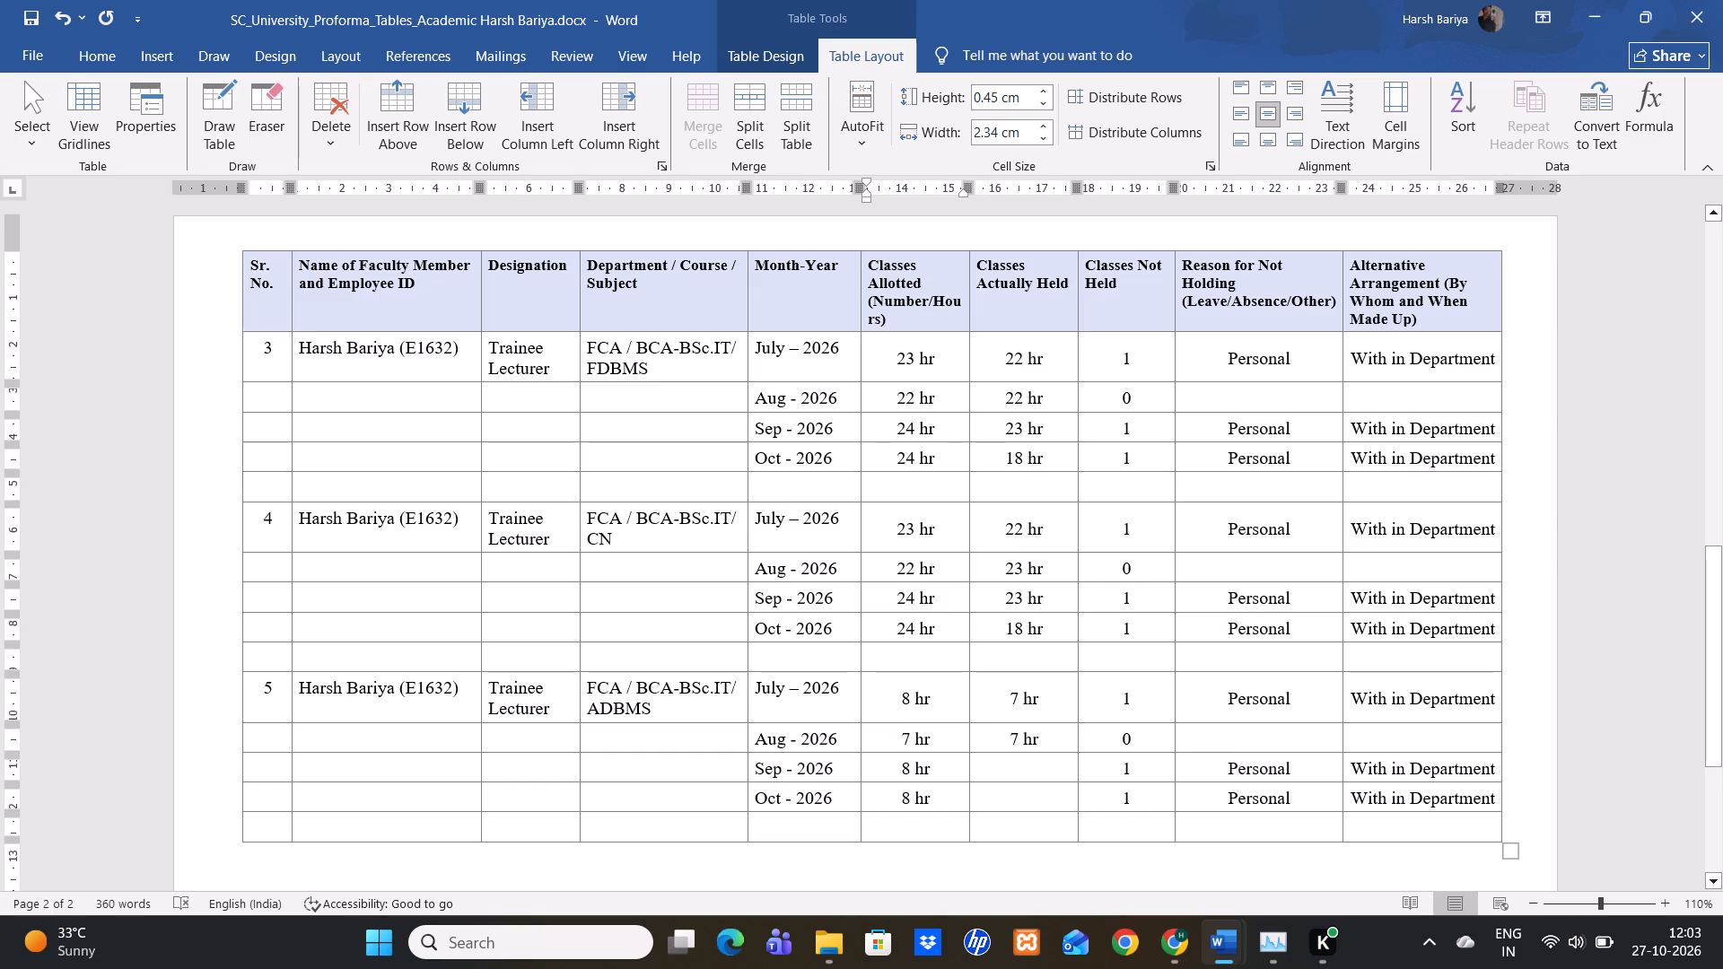
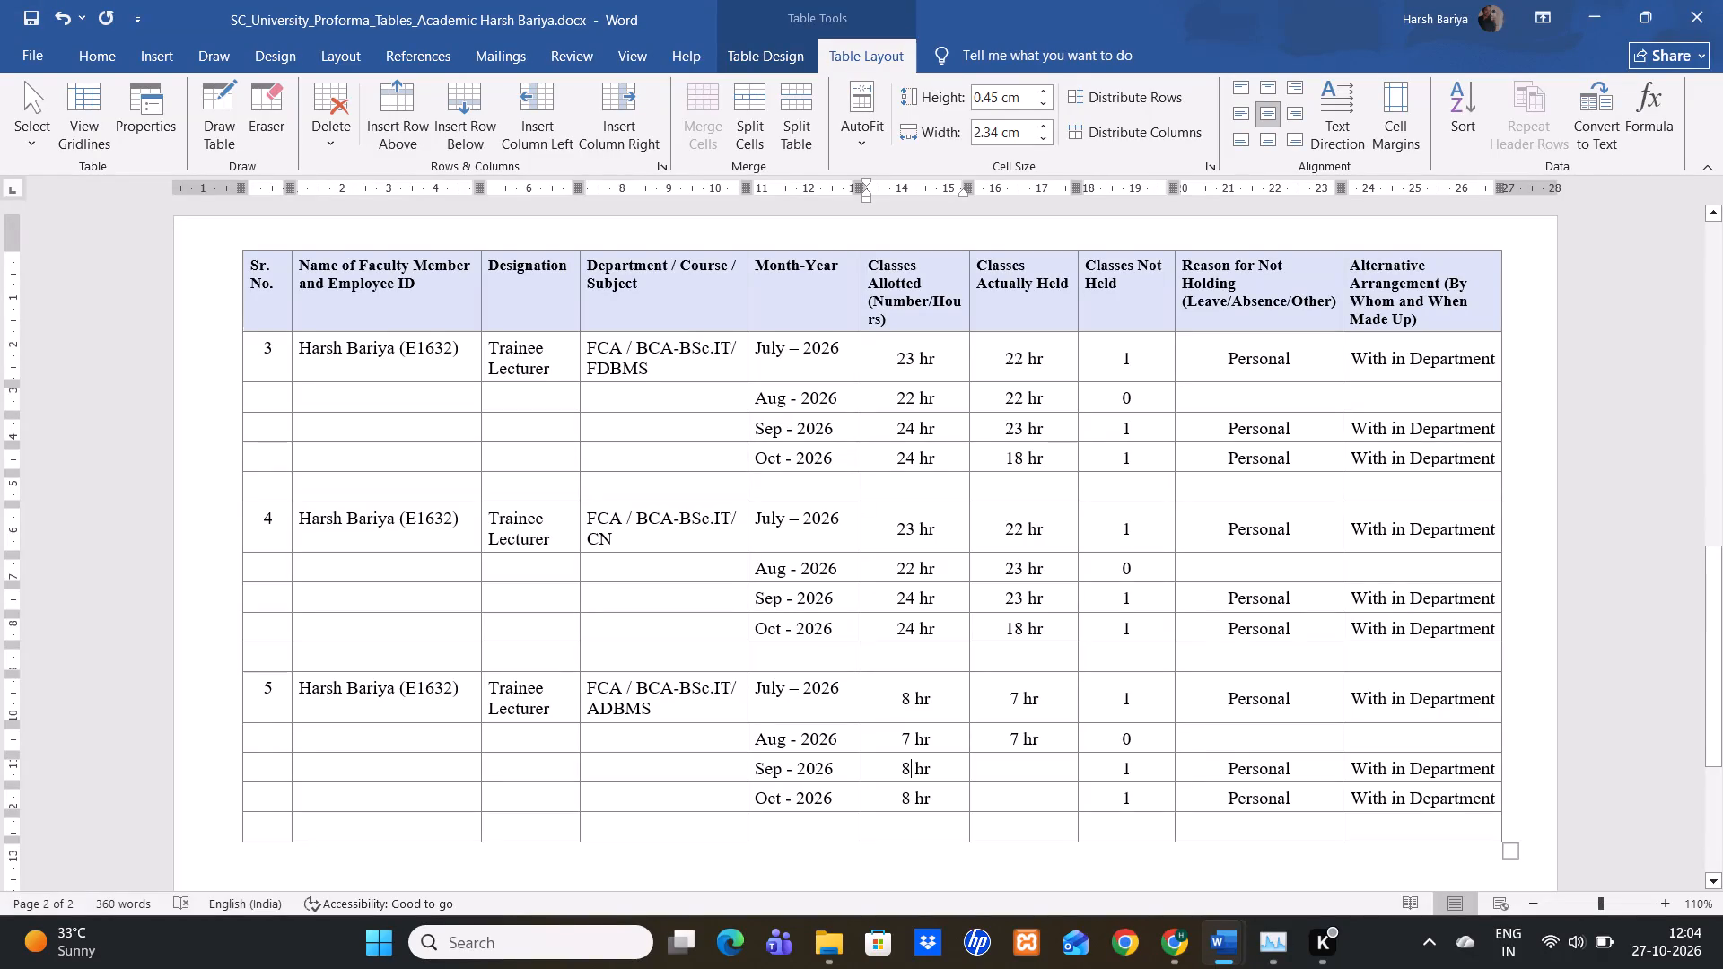
Set ADBMS's Classes Not Held to 0 for July 2026 and to 10 for Oct 2026.
left_click(1134, 706)
key("BackSpace")
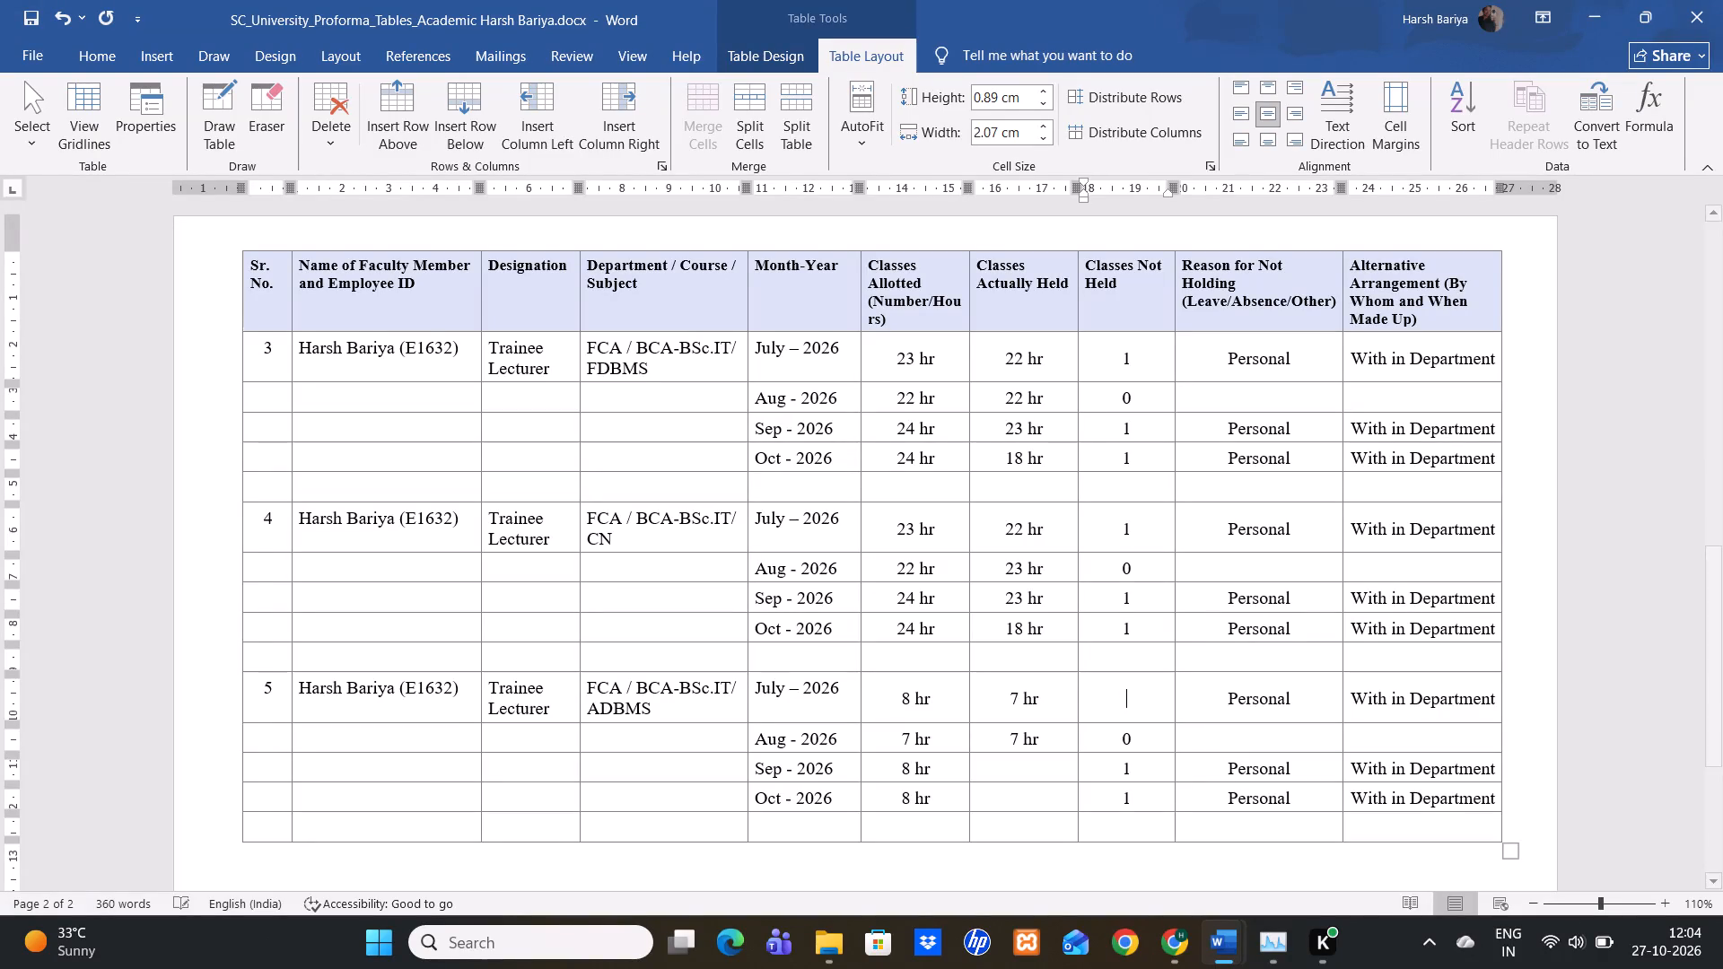
key("0")
key("Down")
key("Down")
key("Down")
key("0")
key("Up")
key("Down")
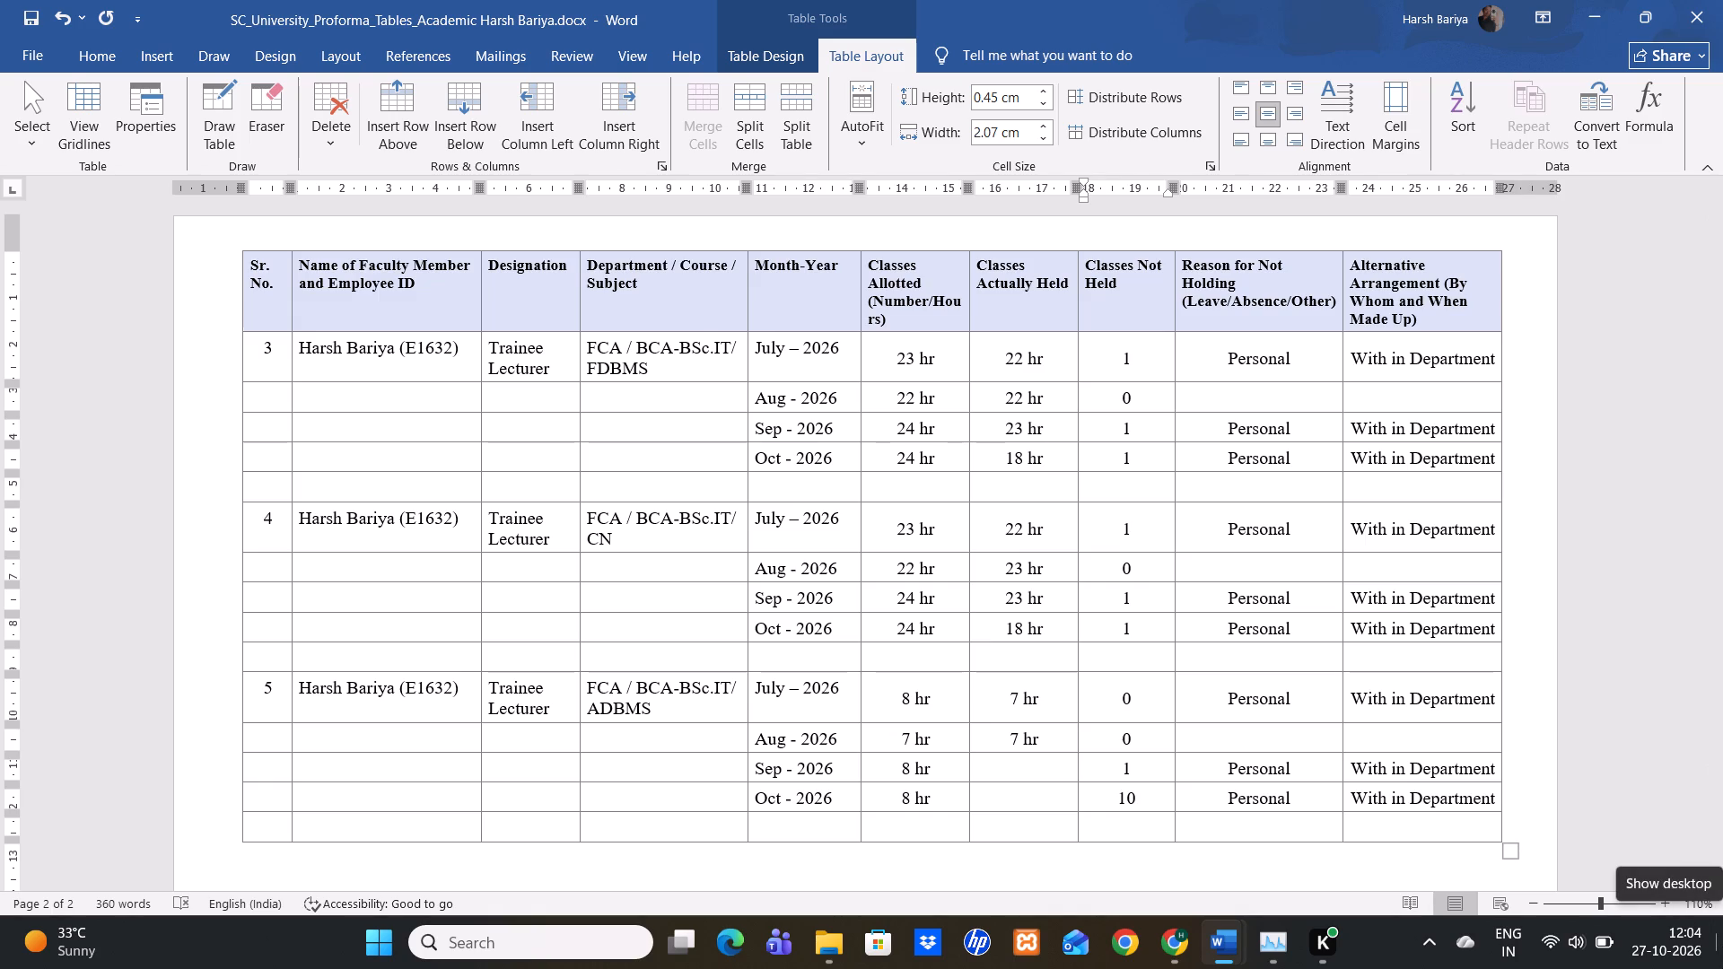
Consult the system calendar for August 2026 and set ADBMS's Aug 2026 Classes Allotted to 8 hr.
left_click(1670, 945)
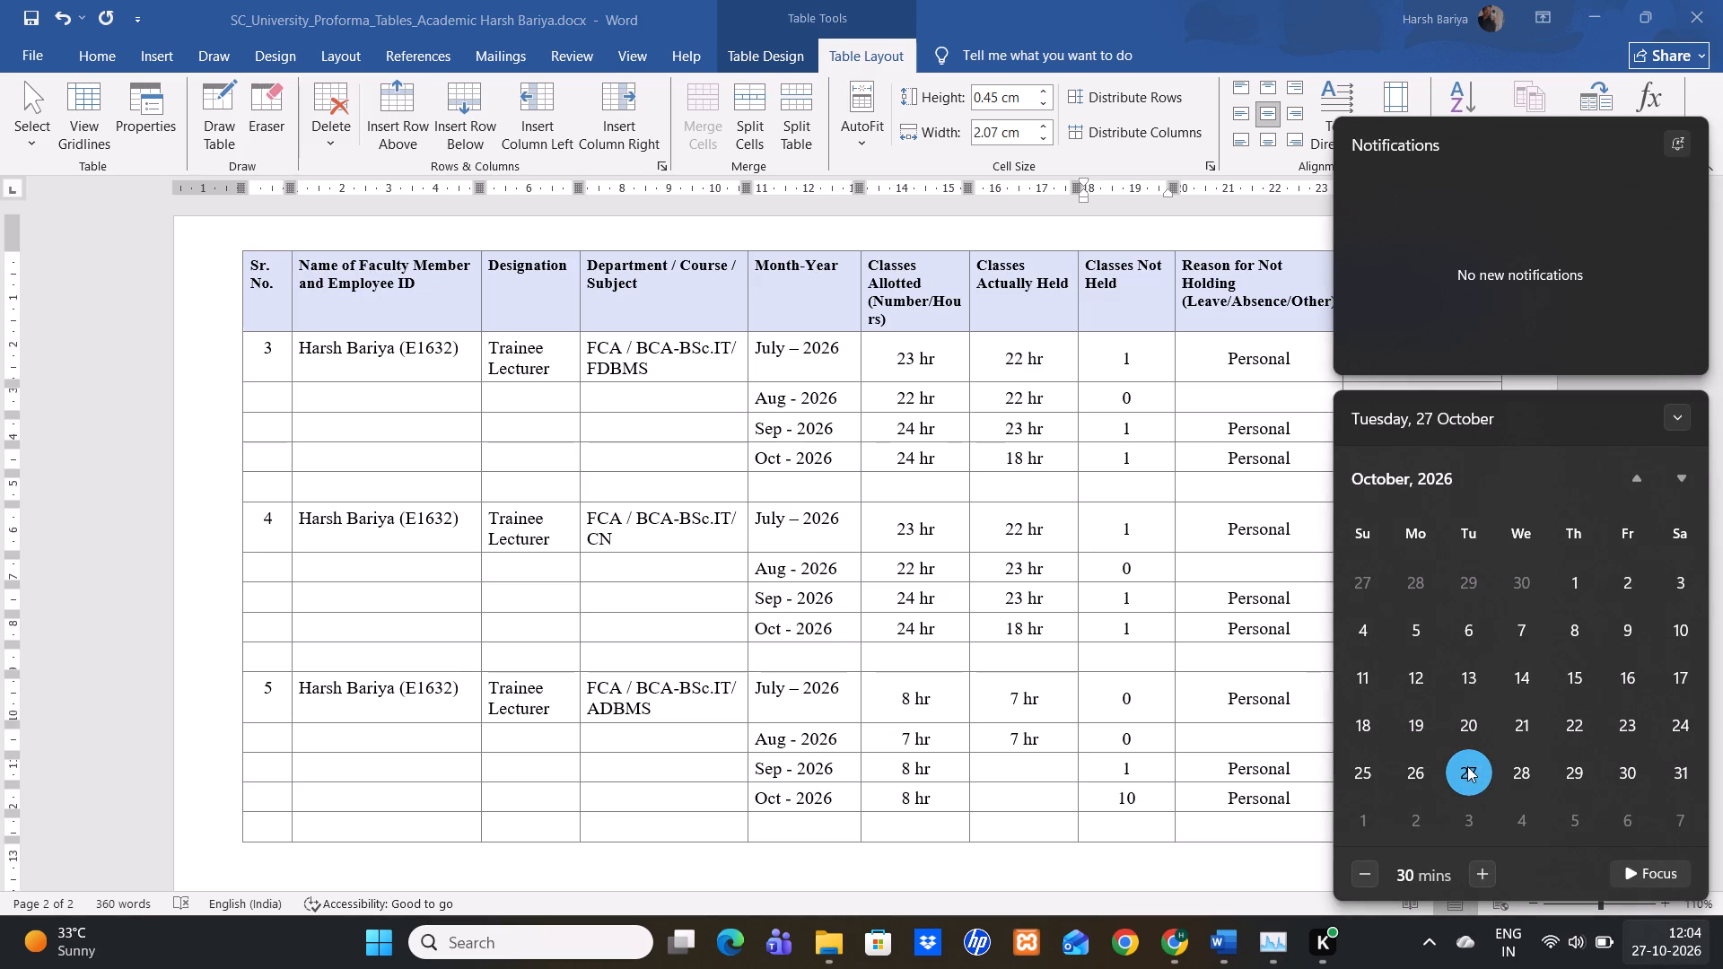
double_click(1632, 476)
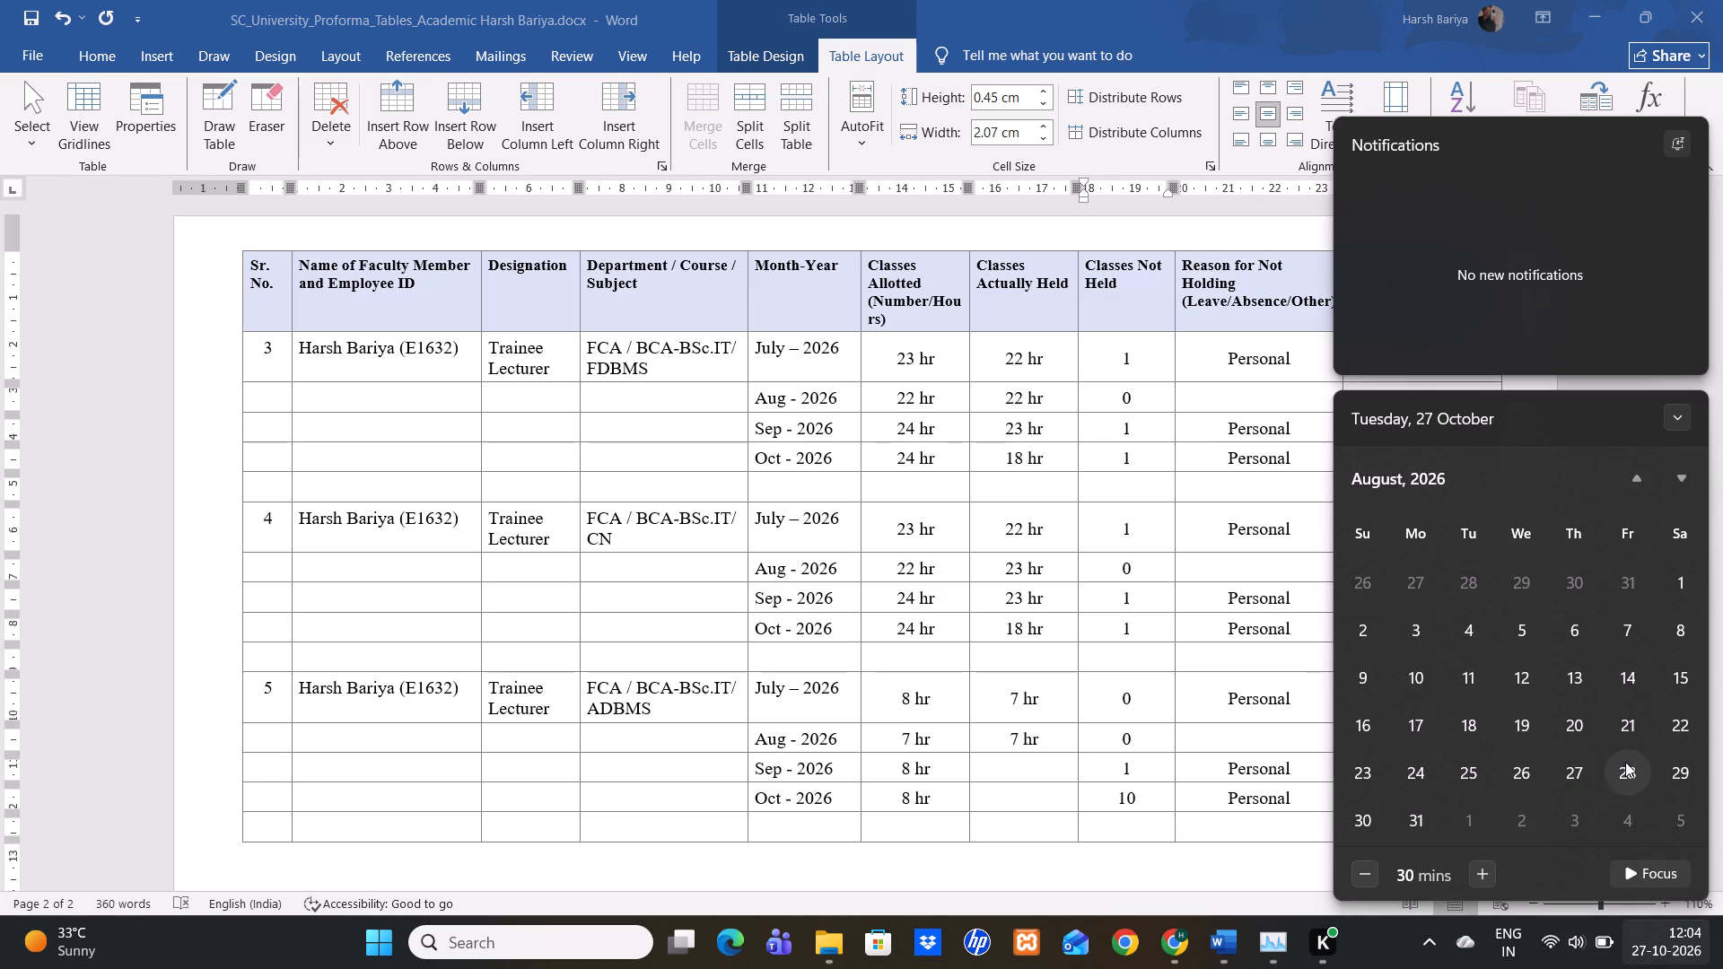
double_click(914, 736)
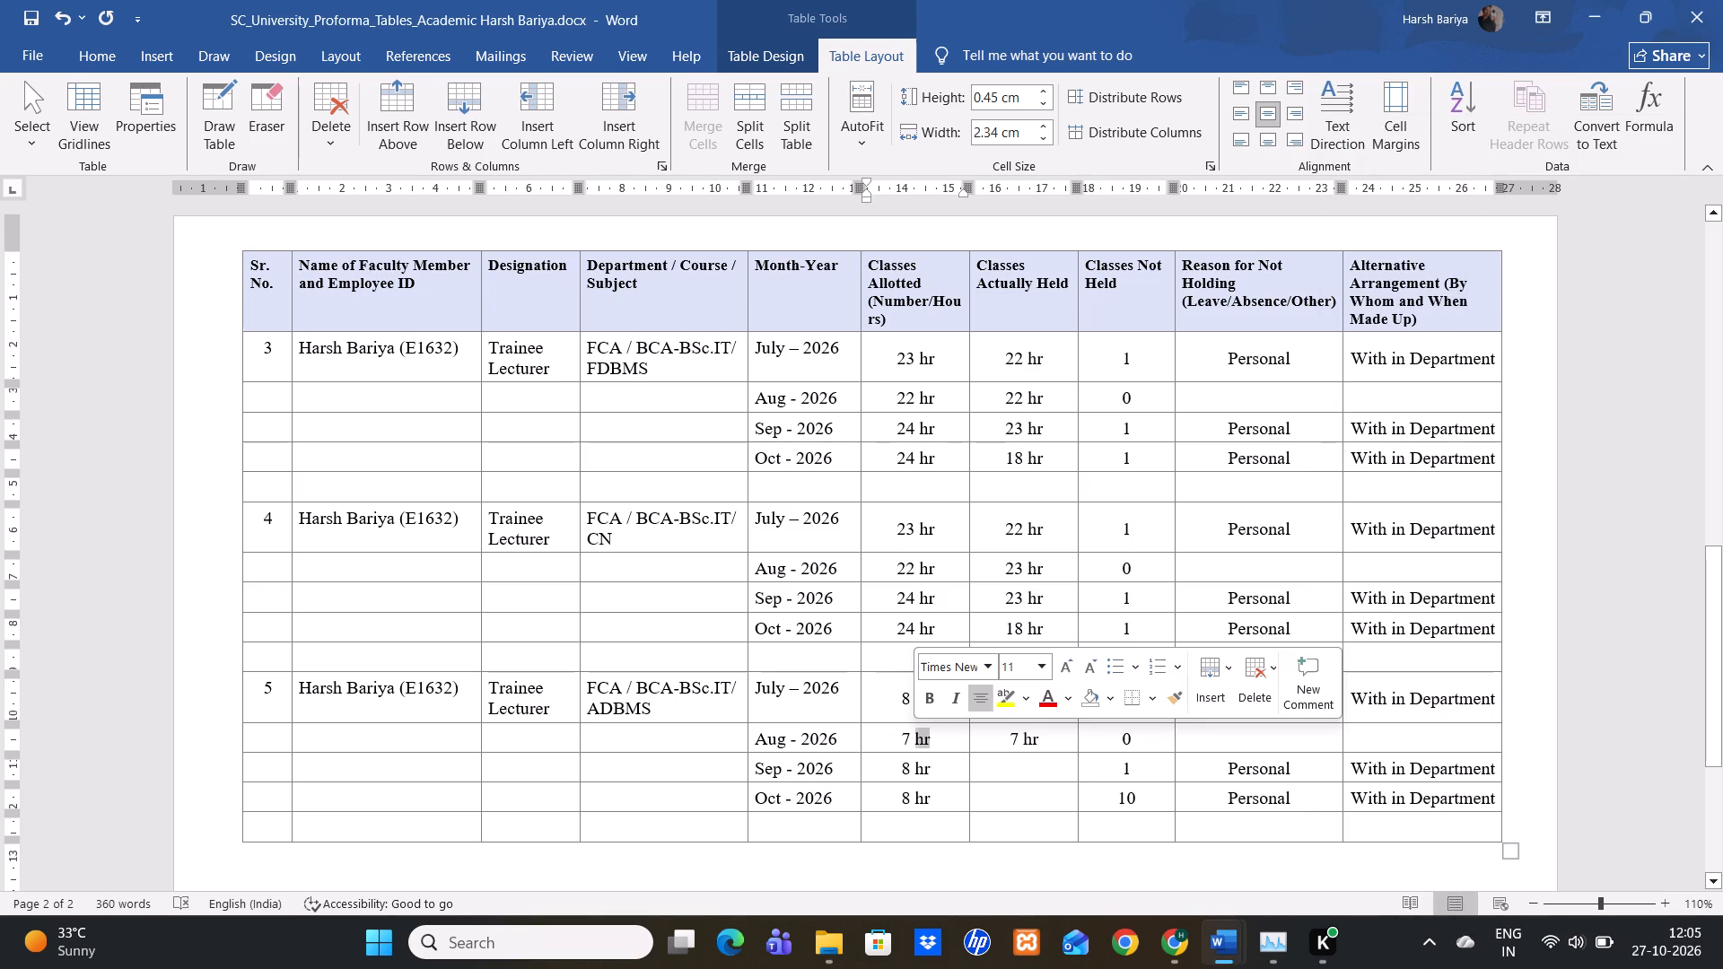
left_click(909, 736)
key("BackSpace")
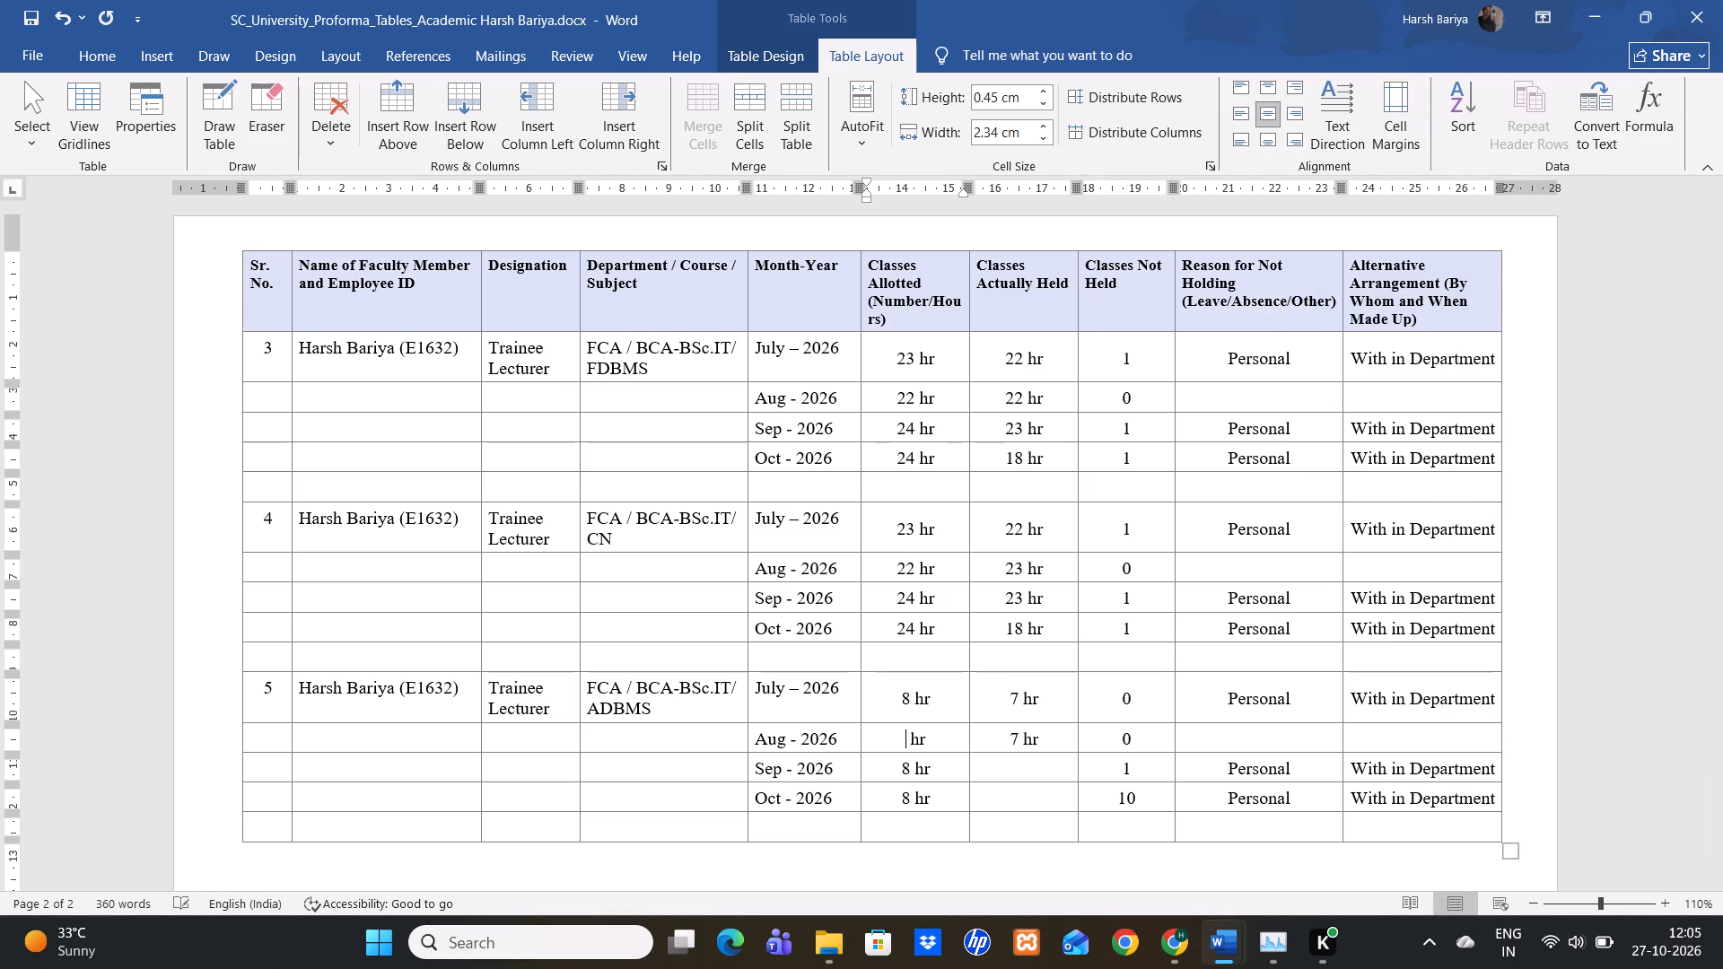
key("8")
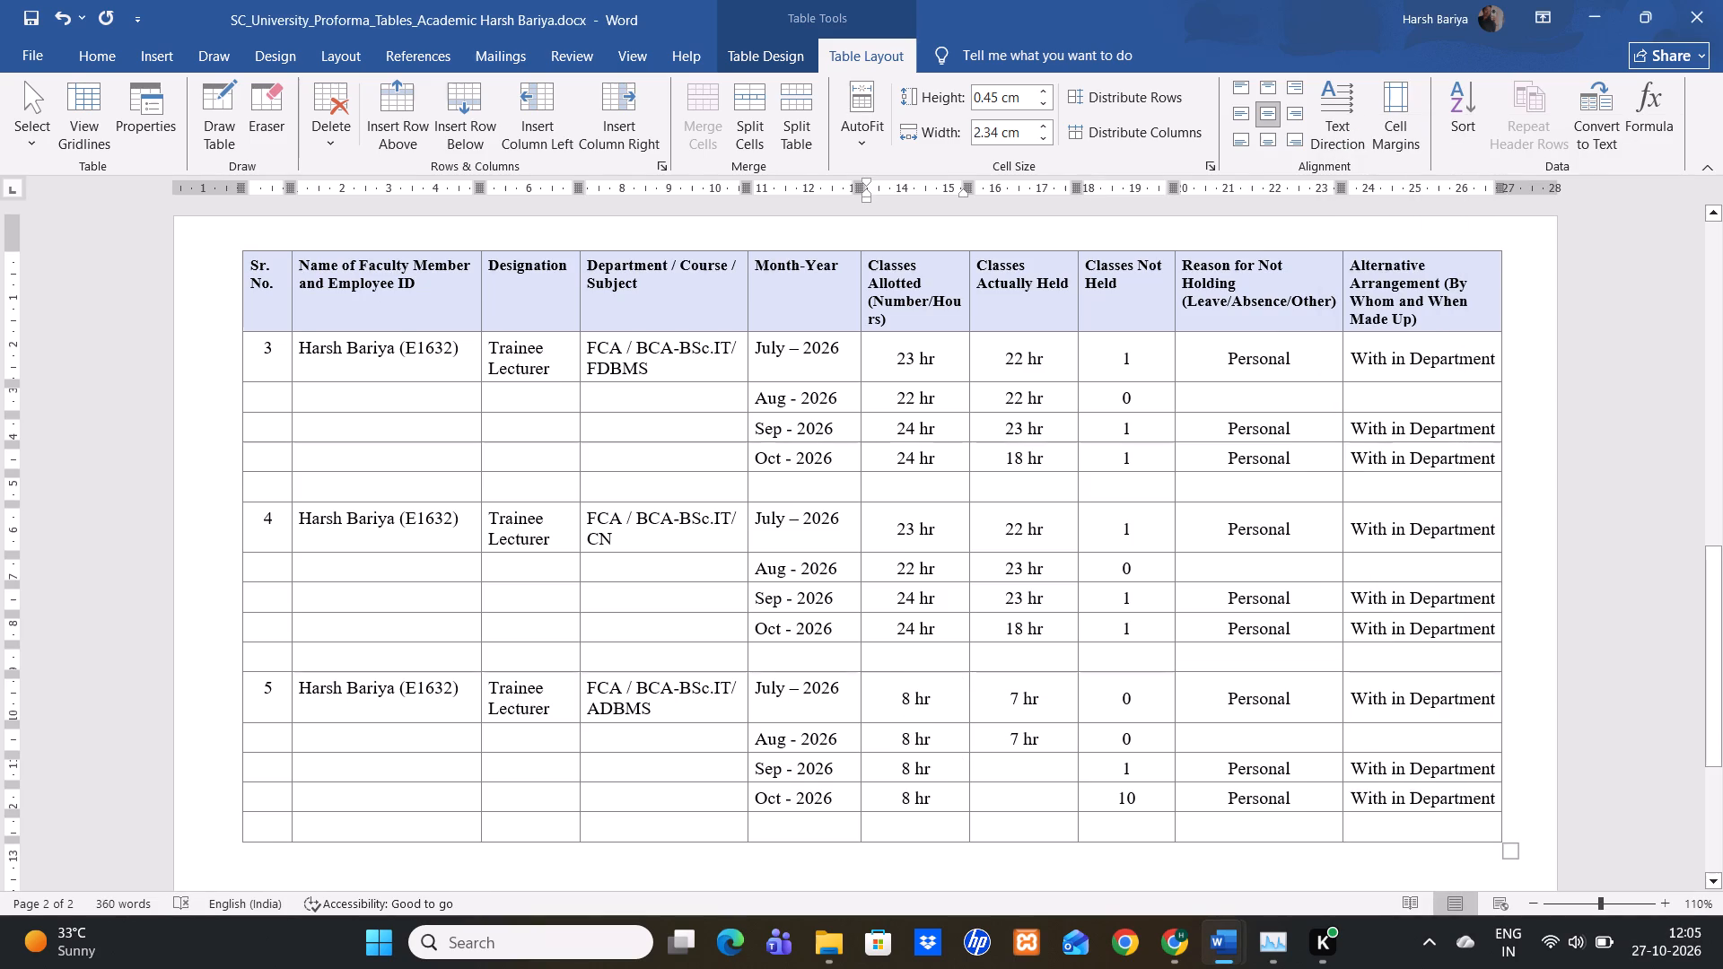
Set ADBMS's Aug 2026 Classes Not Held to 1.
left_click(1013, 738)
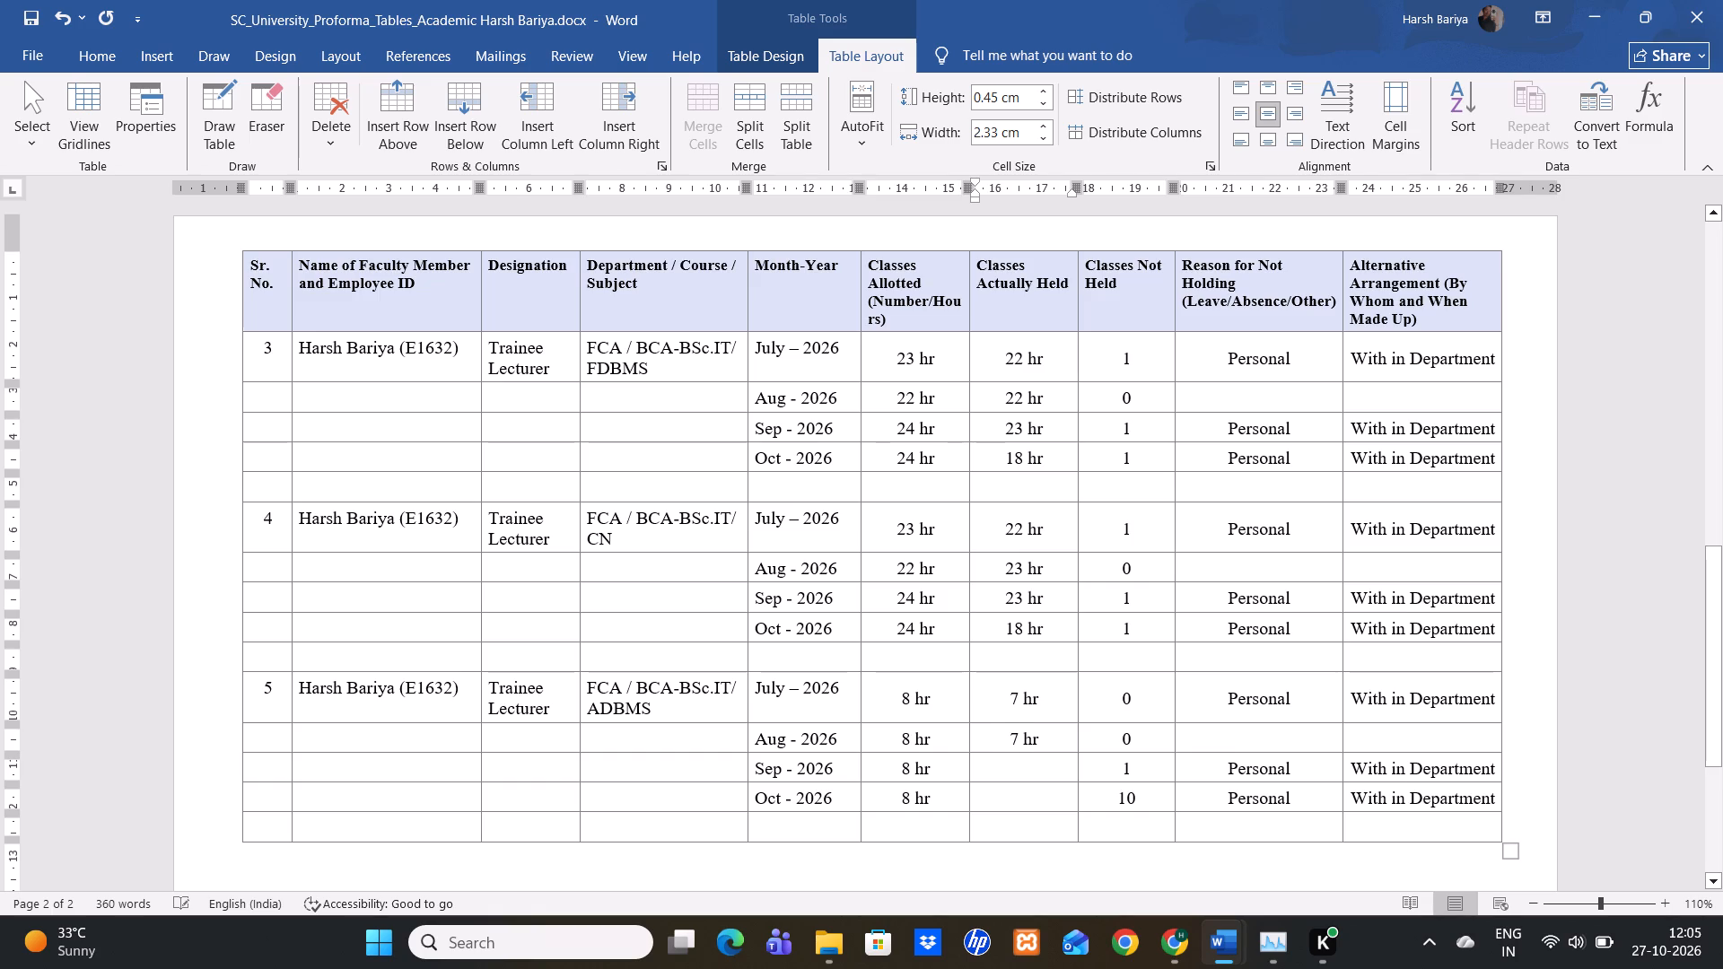
key("Right")
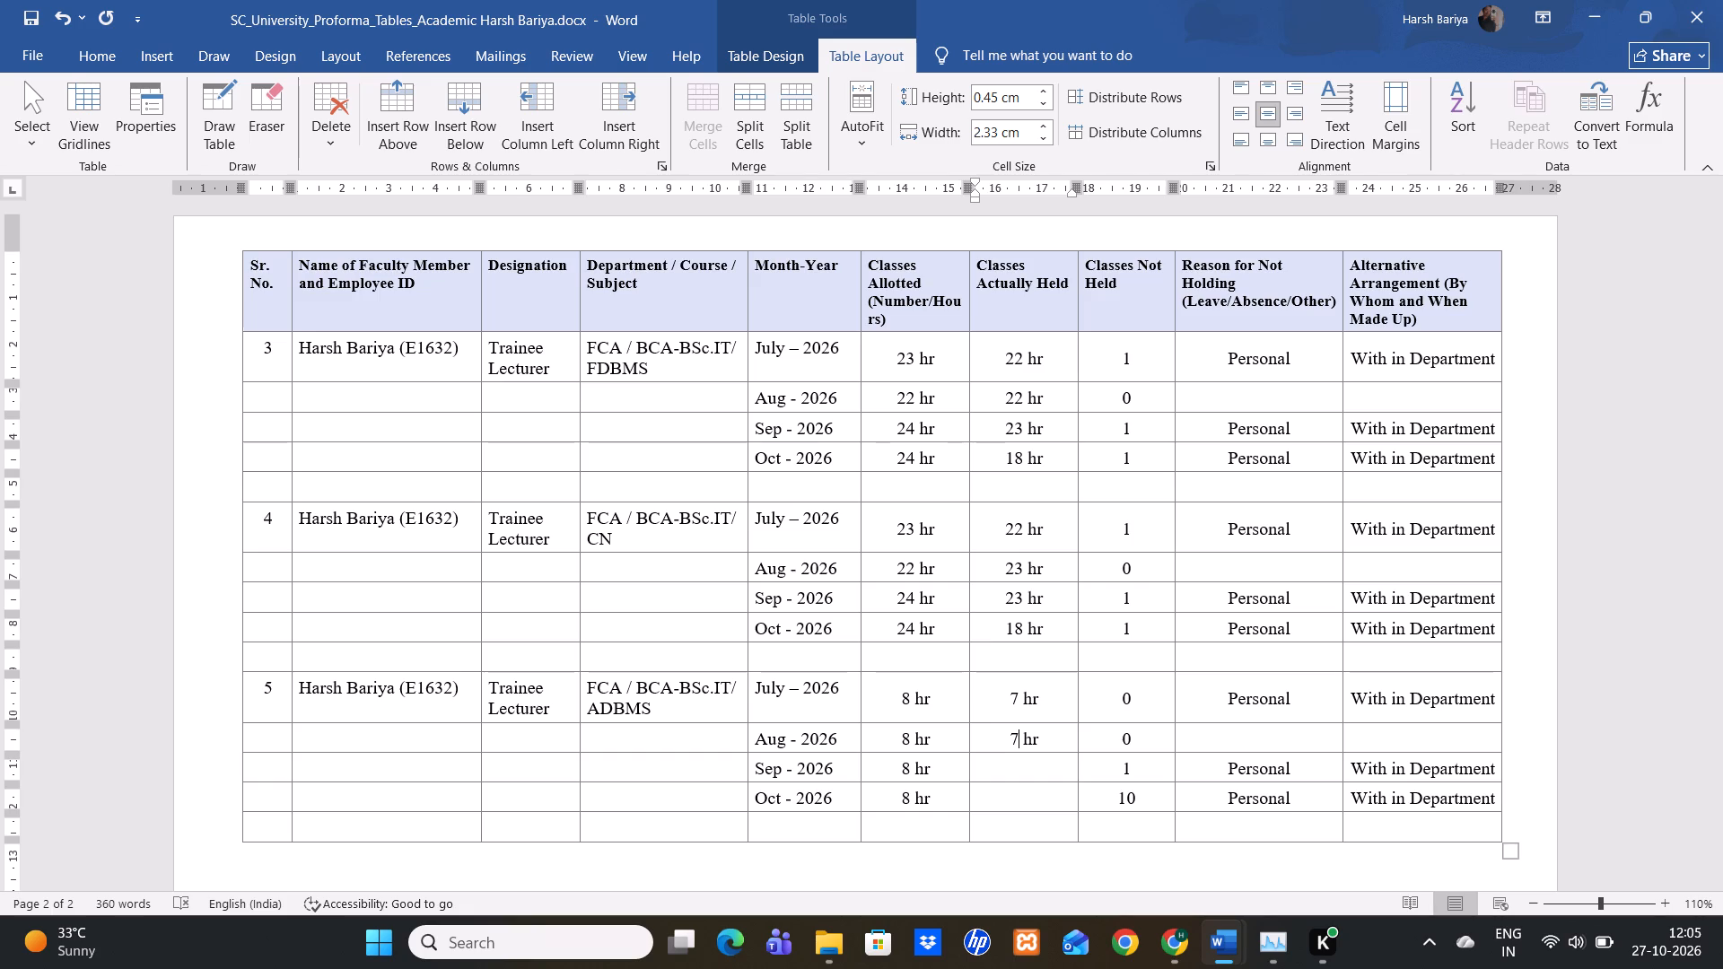
left_click(1143, 735)
key("BackSpace")
key("1")
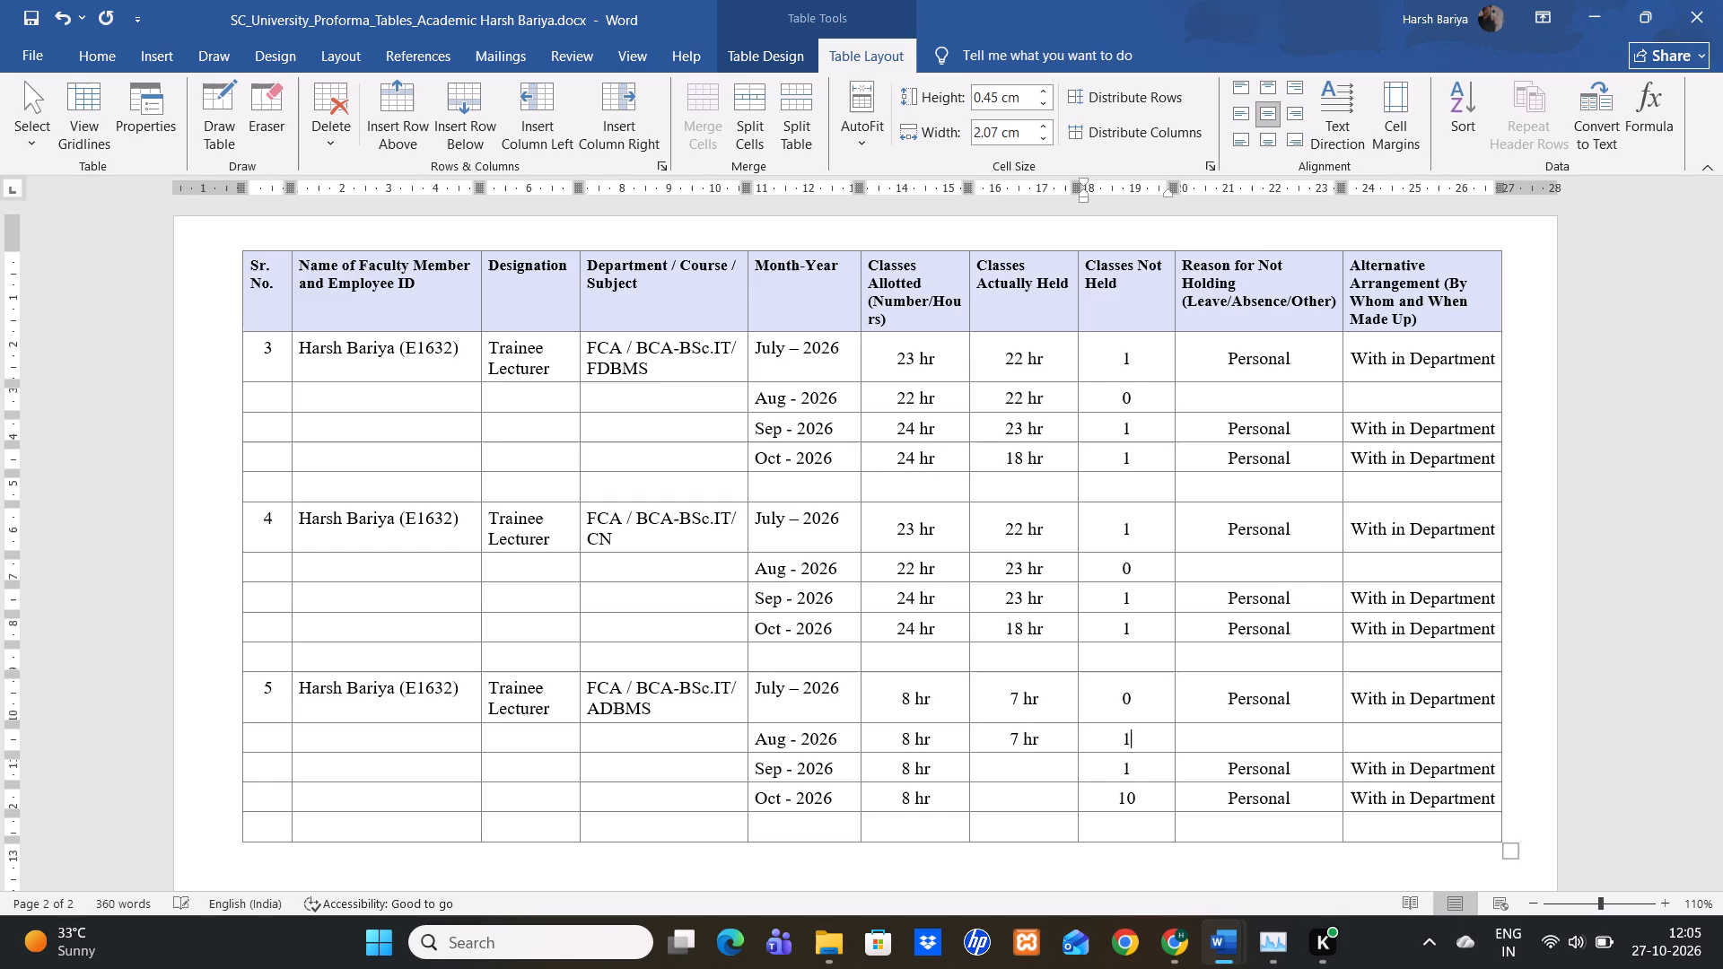
Enter "Other" as ADBMS's Aug 2026 reason for not holding and "Public holiday" as its alternative arrangement.
left_click(1257, 744)
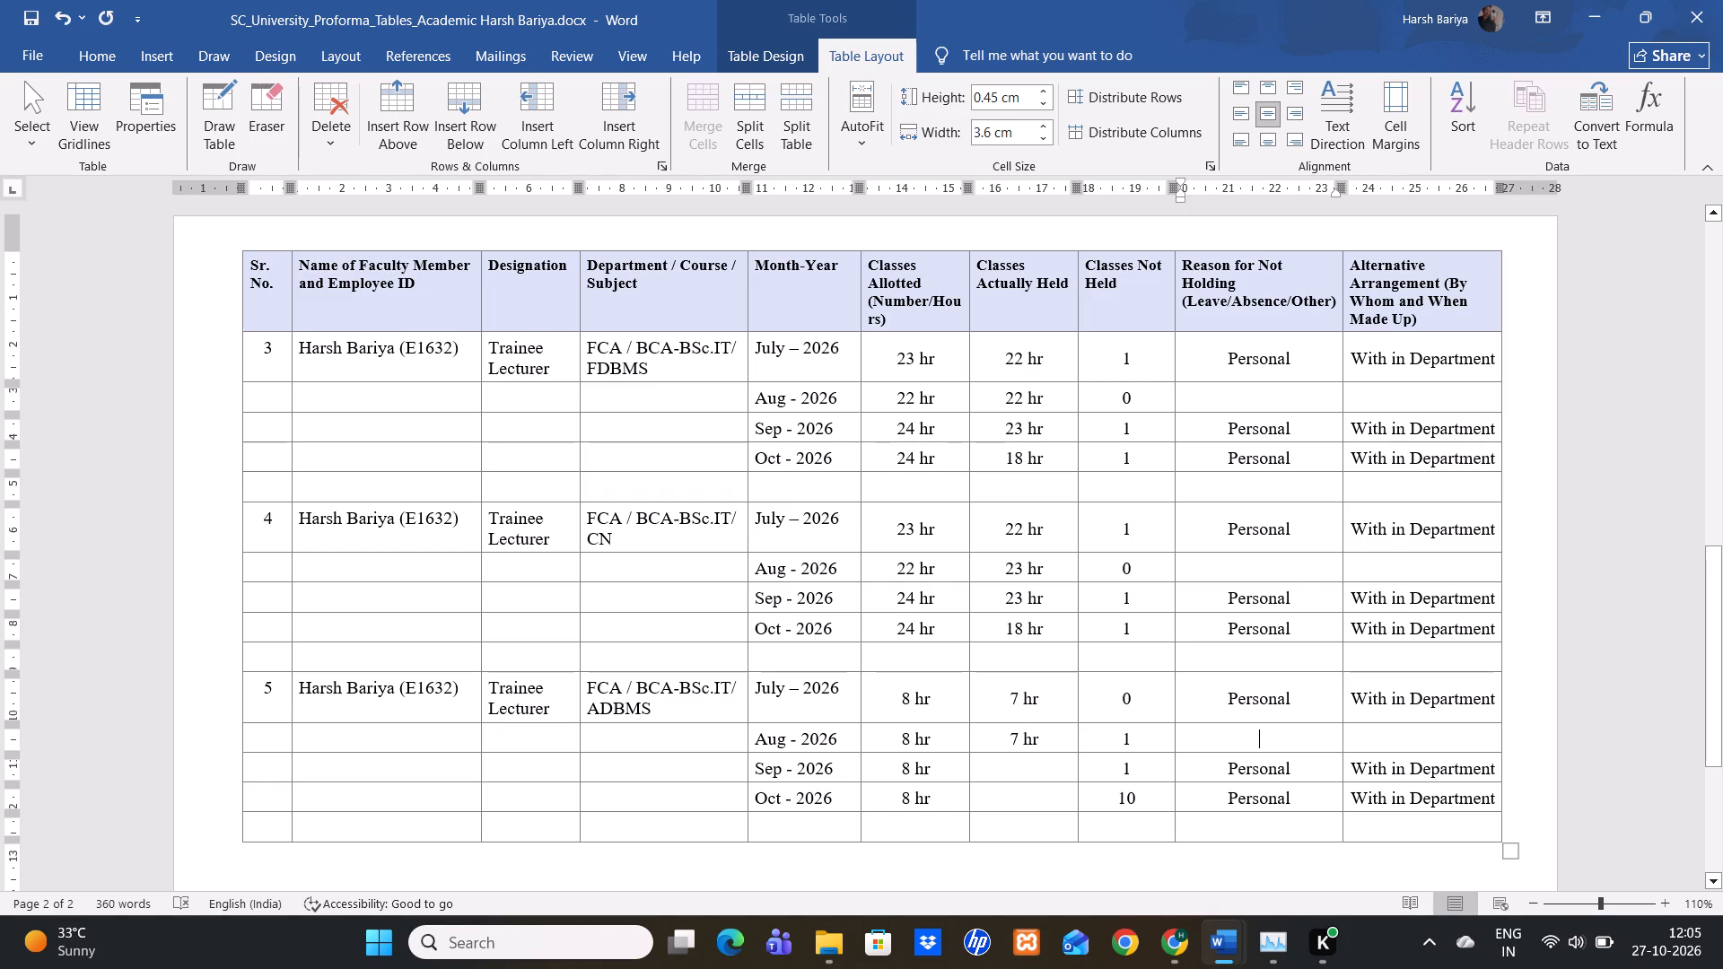
type("Other")
left_click(1401, 746)
type("Public")
key("space")
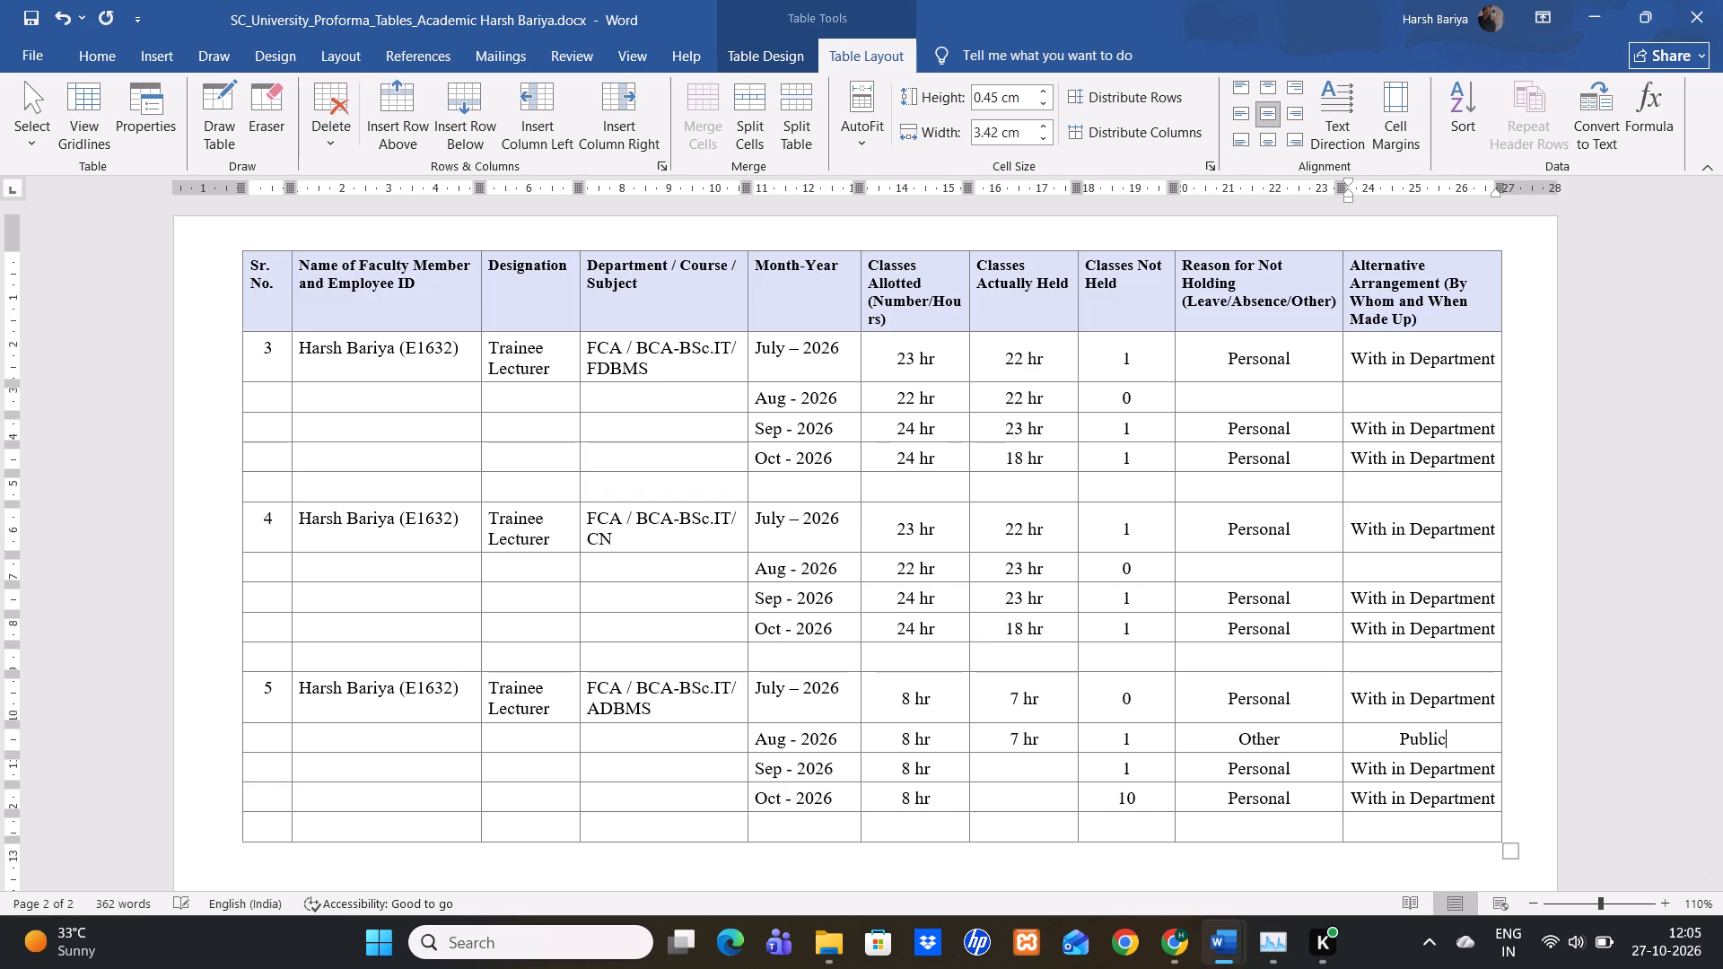
type("holi")
type("day")
key("space")
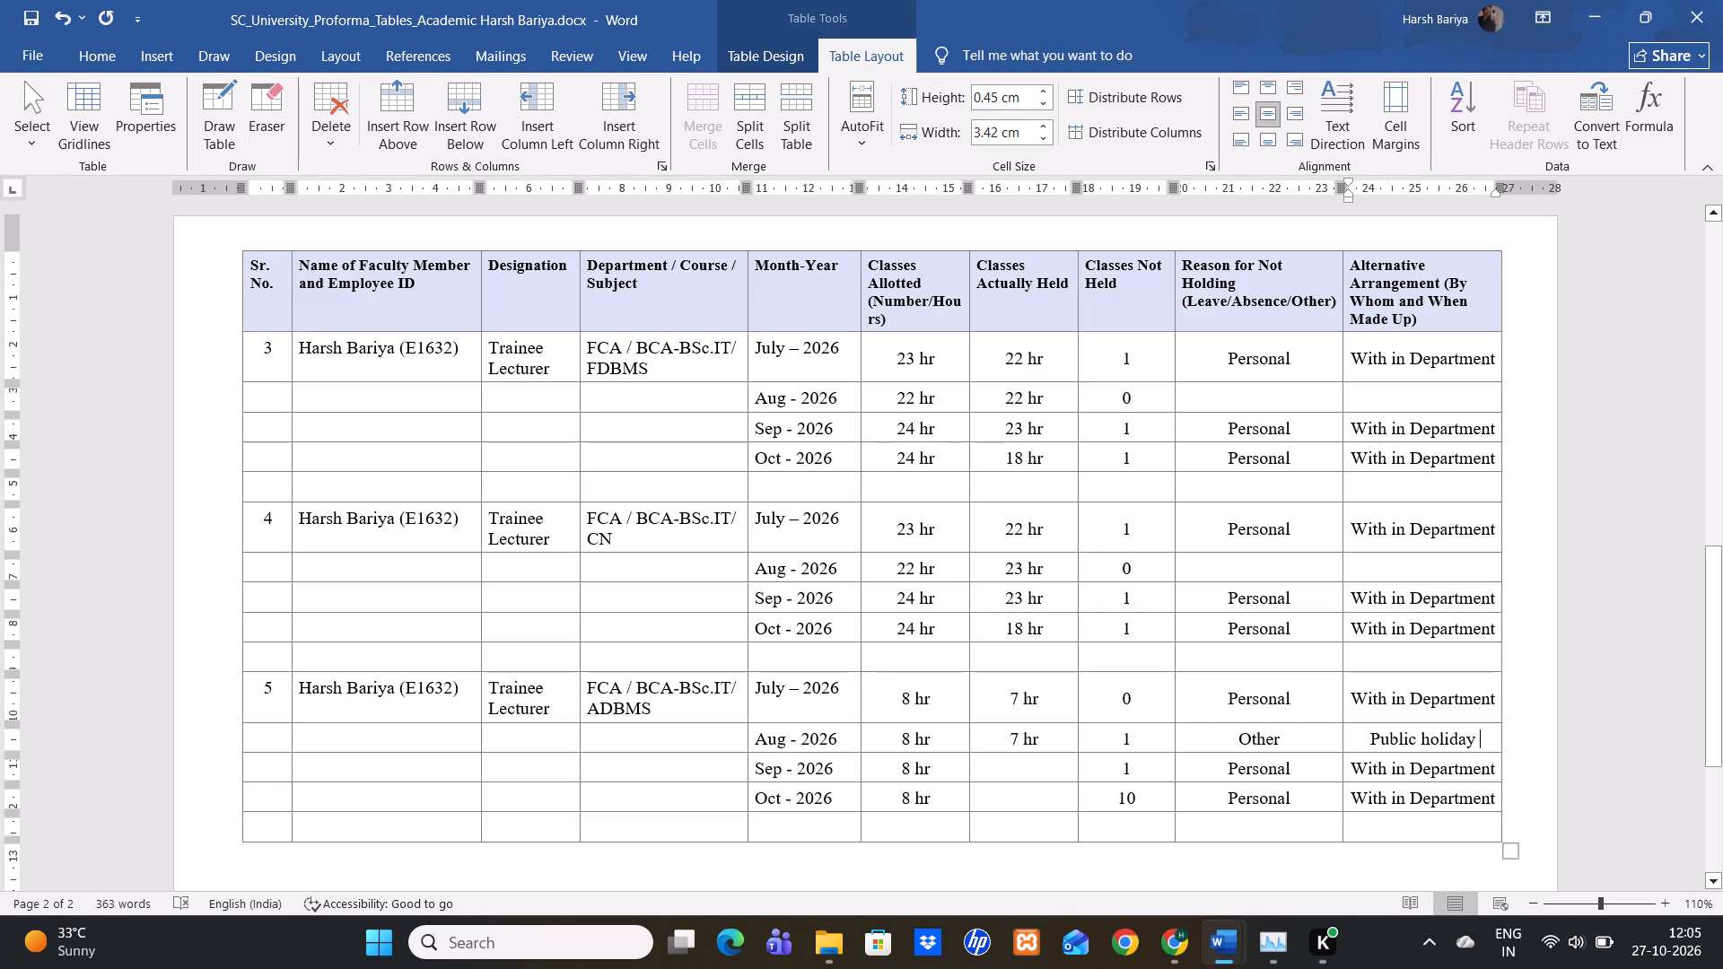
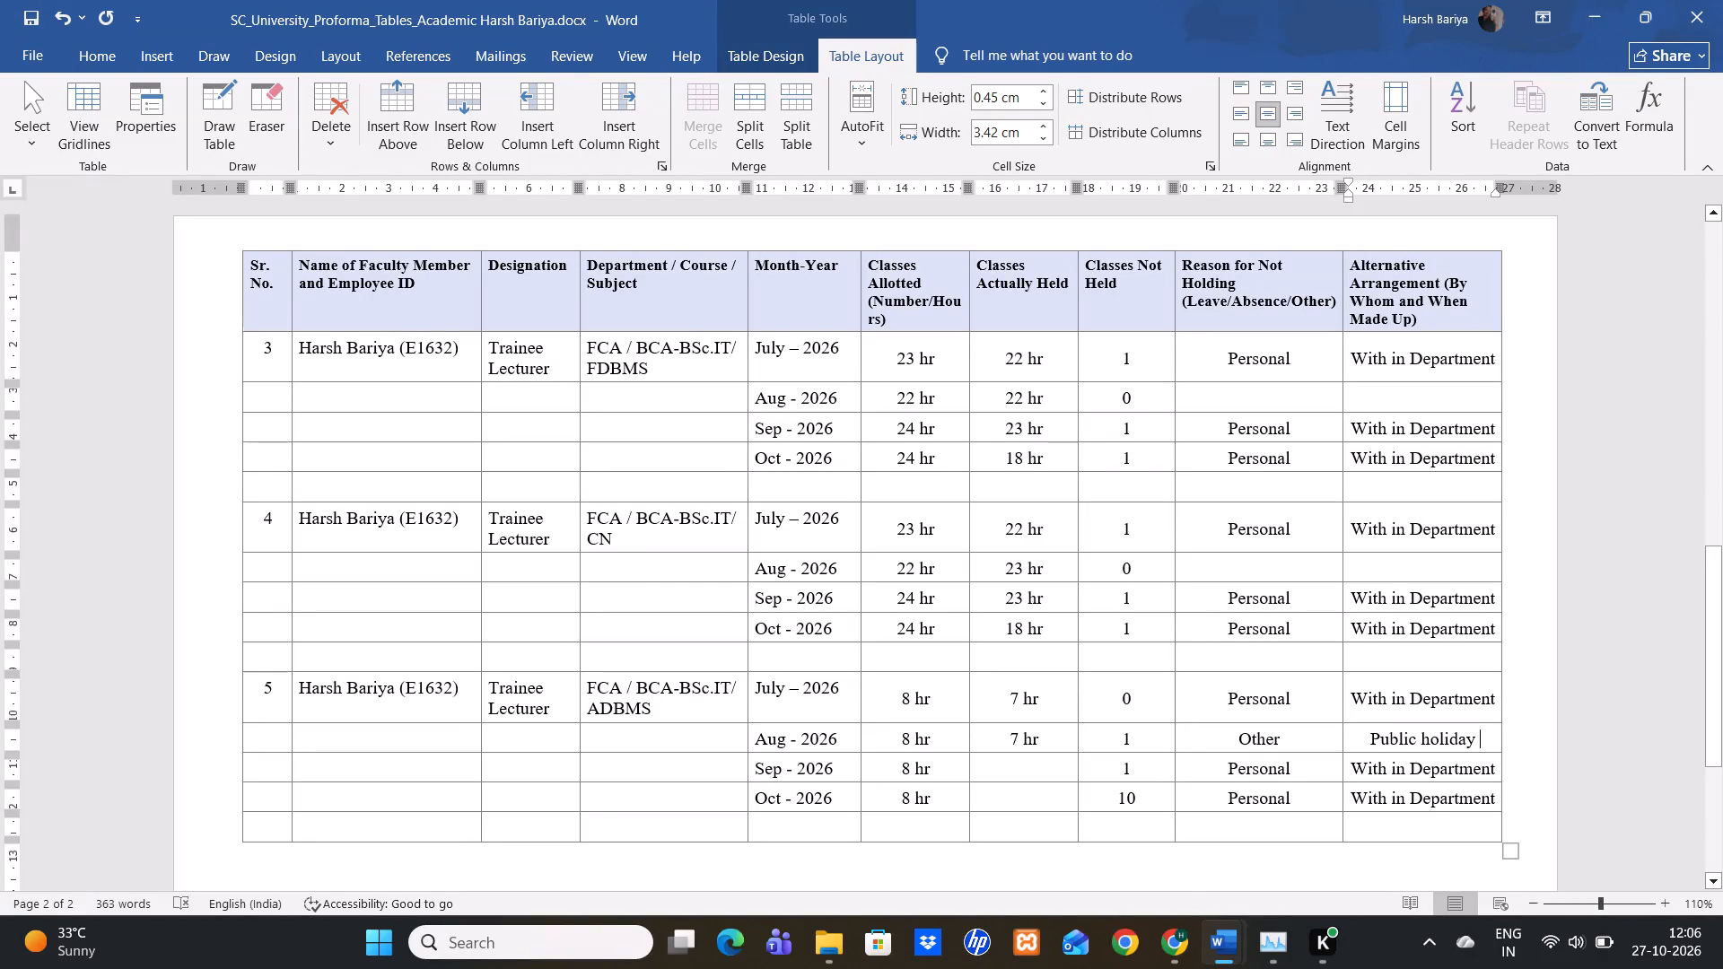
Consult the system calendar for September 2026 and set ADBMS's Sep 2026 Classes Actually Held to 7 hr.
left_click(1019, 772)
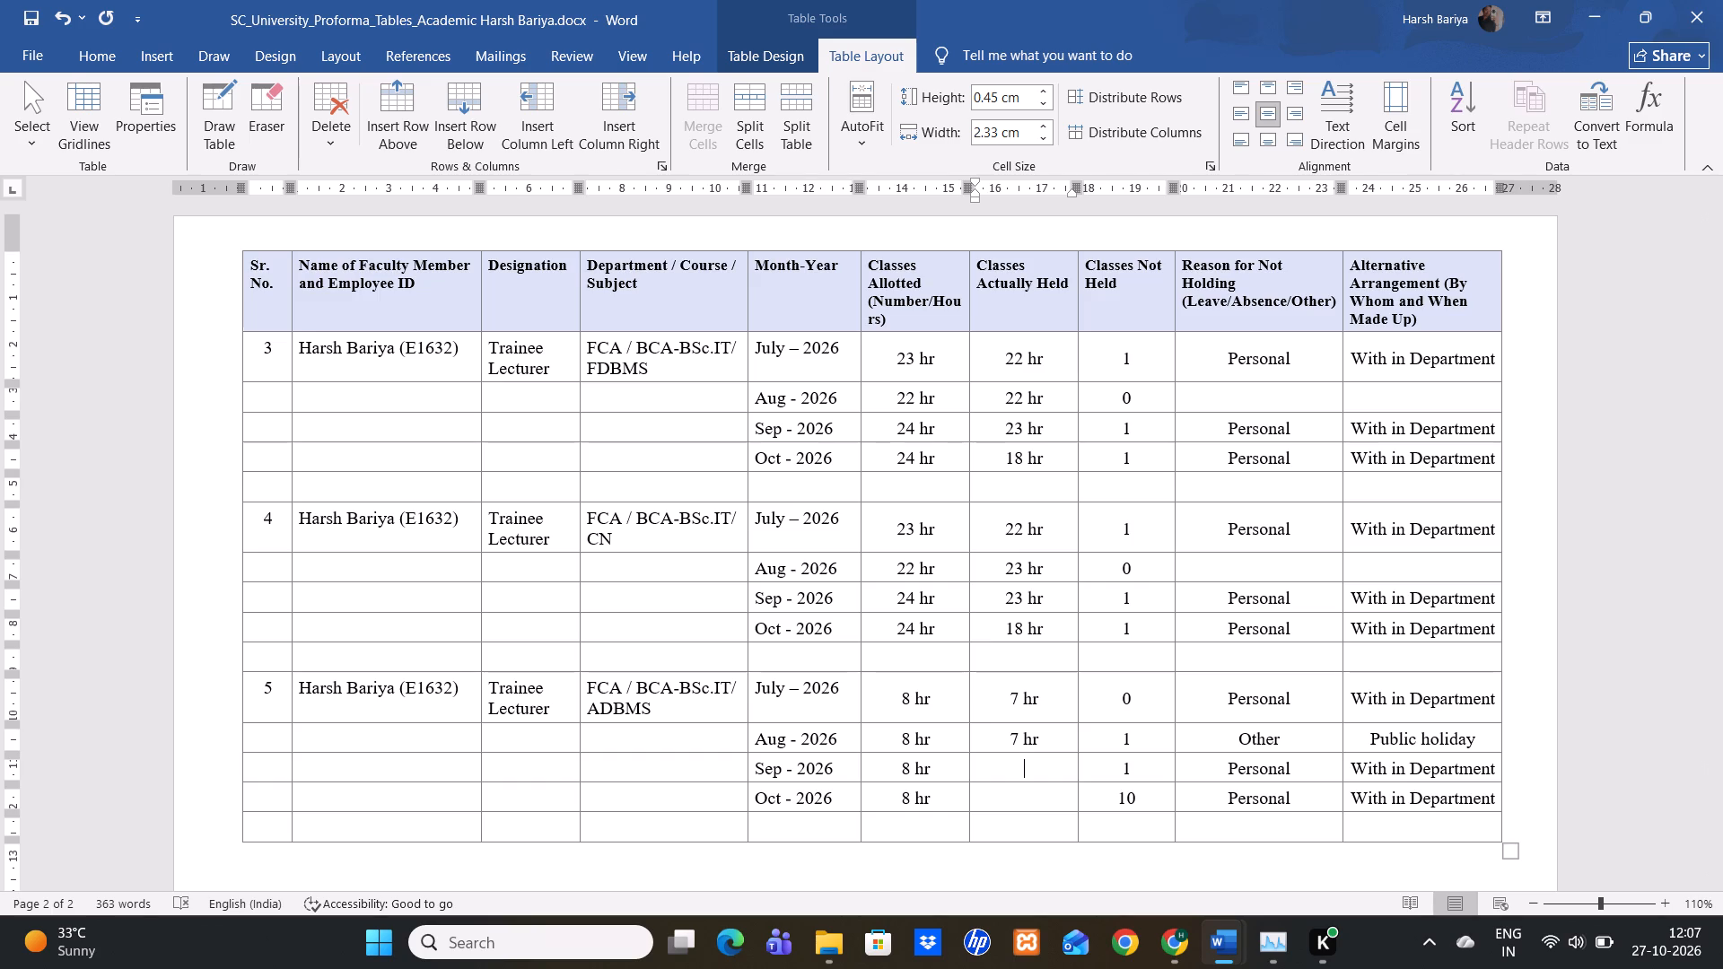
left_click(1674, 925)
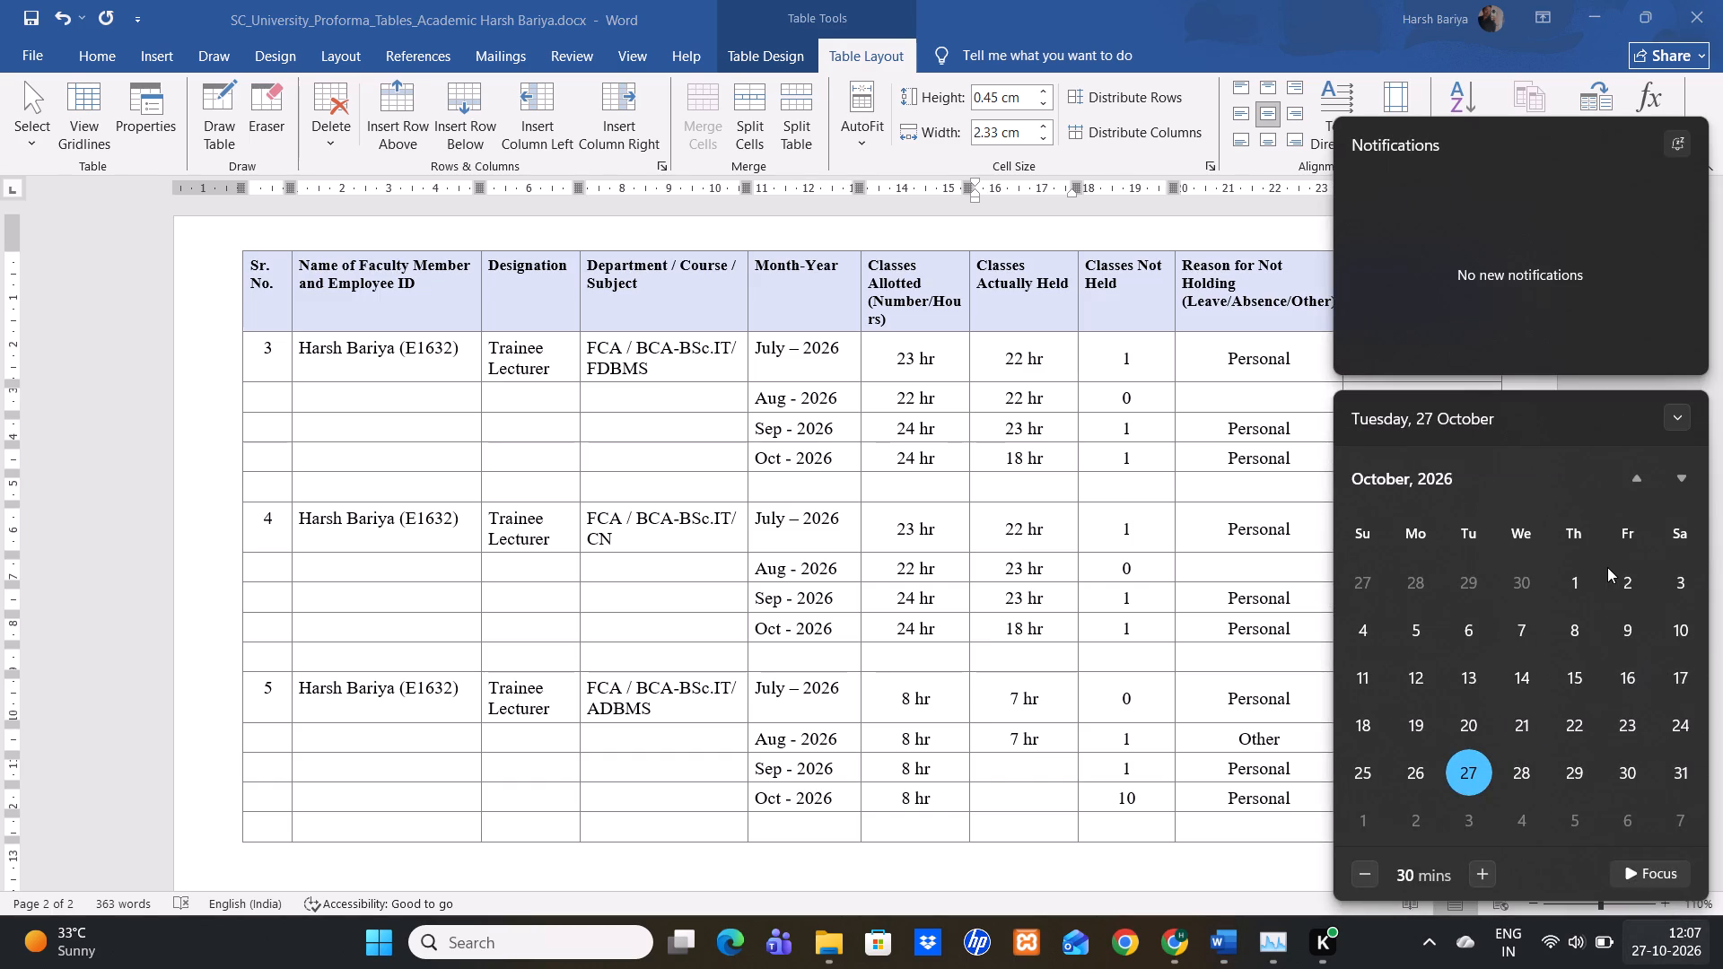
left_click(1631, 475)
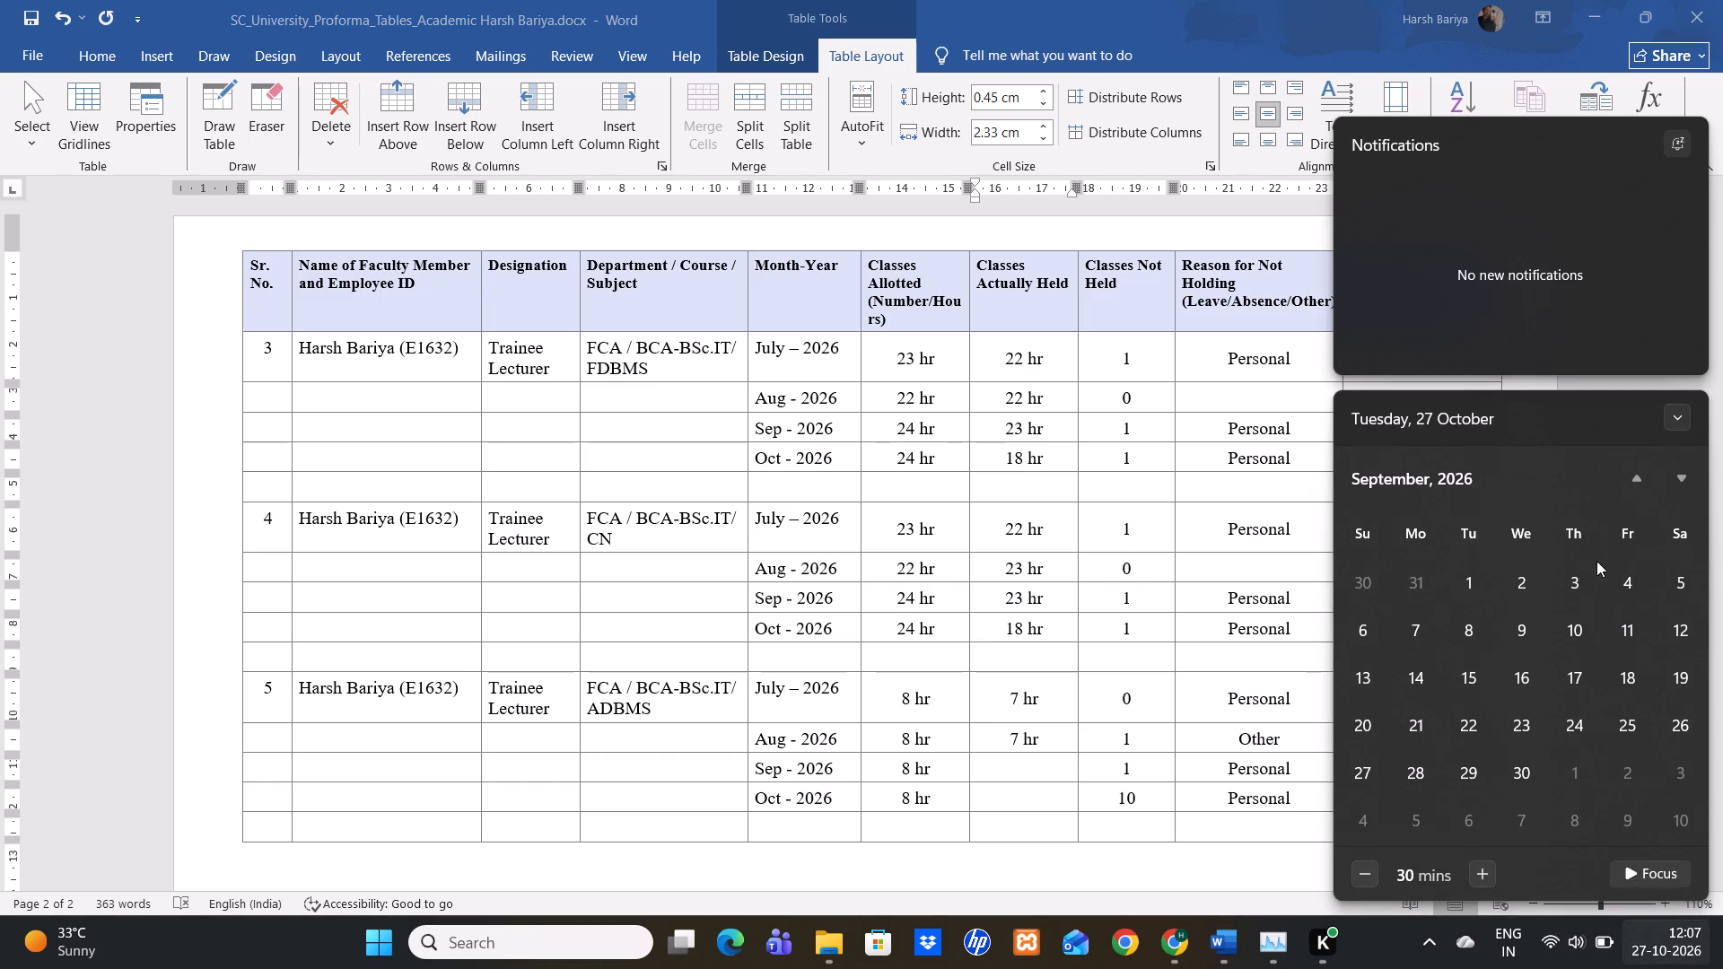
double_click(912, 769)
left_click(1037, 768)
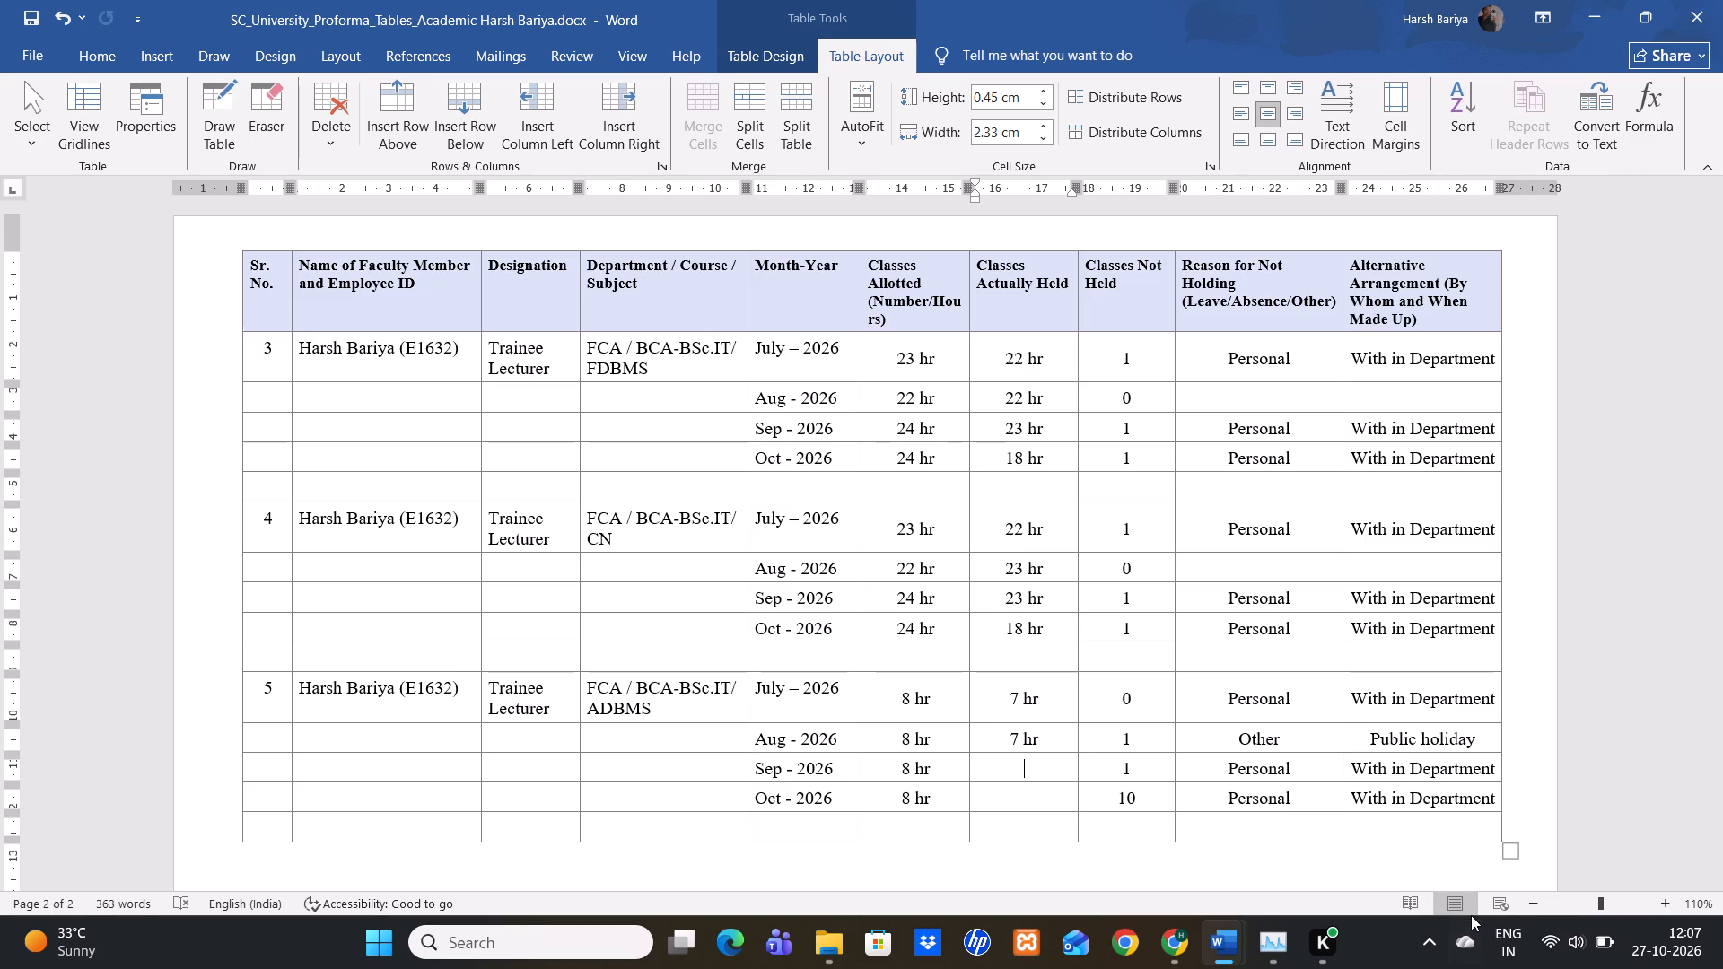
left_click(1692, 940)
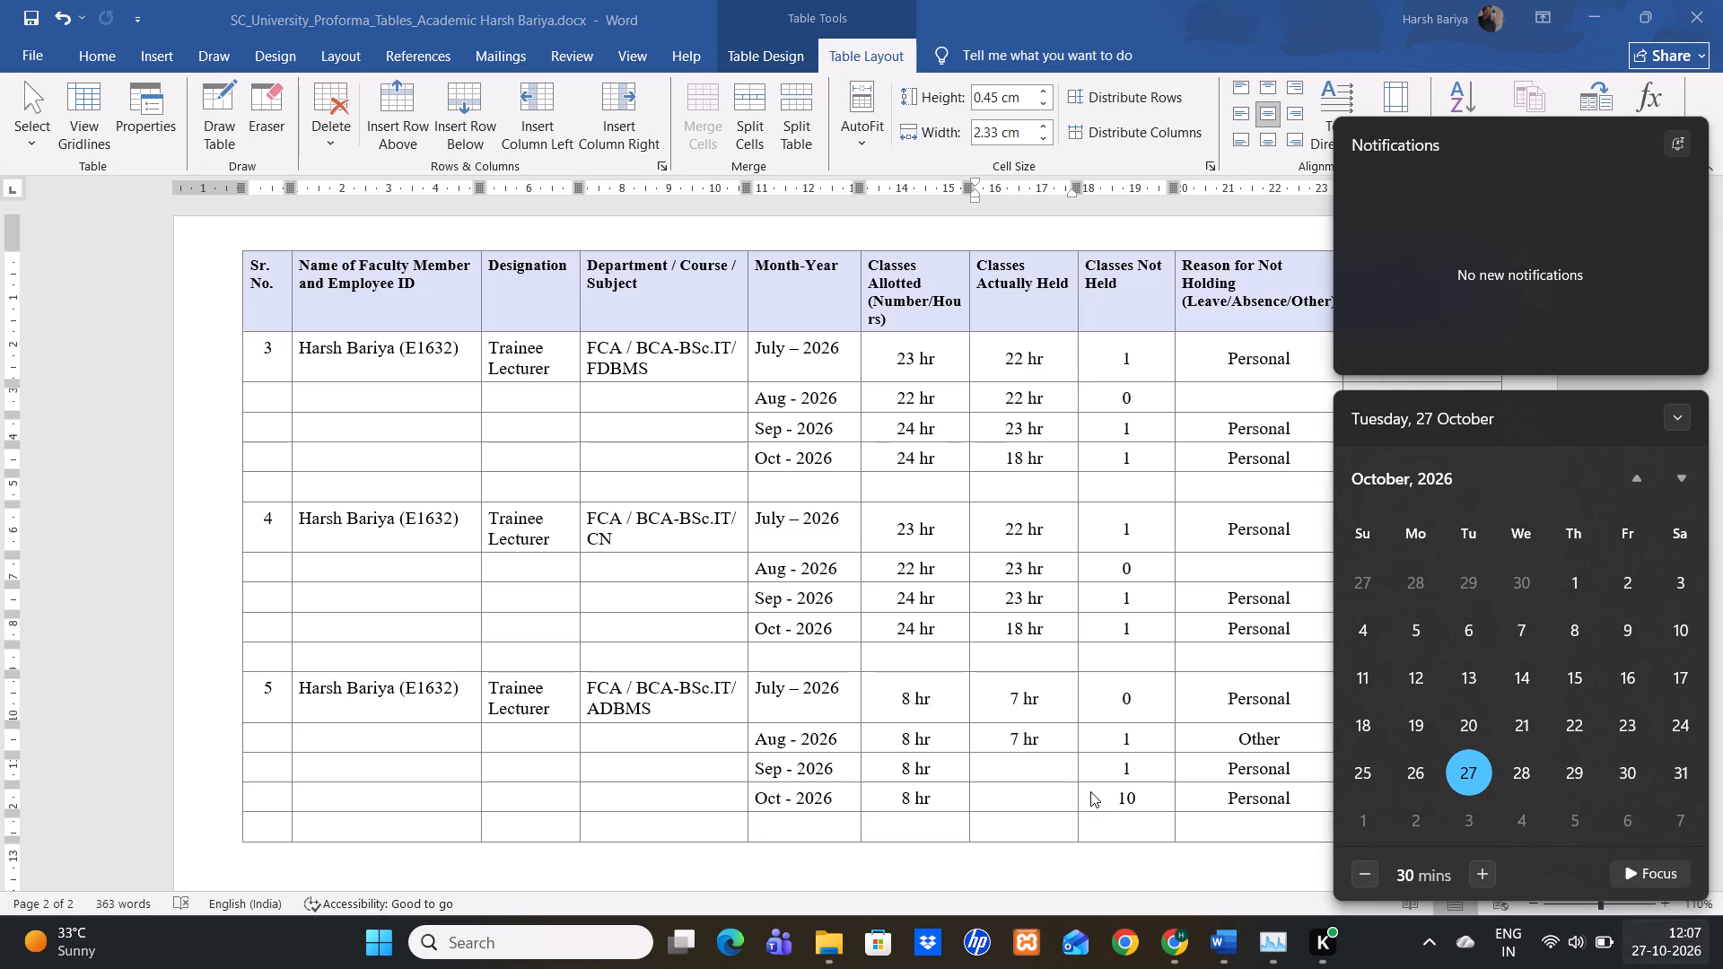
double_click(1051, 773)
type("7 hr")
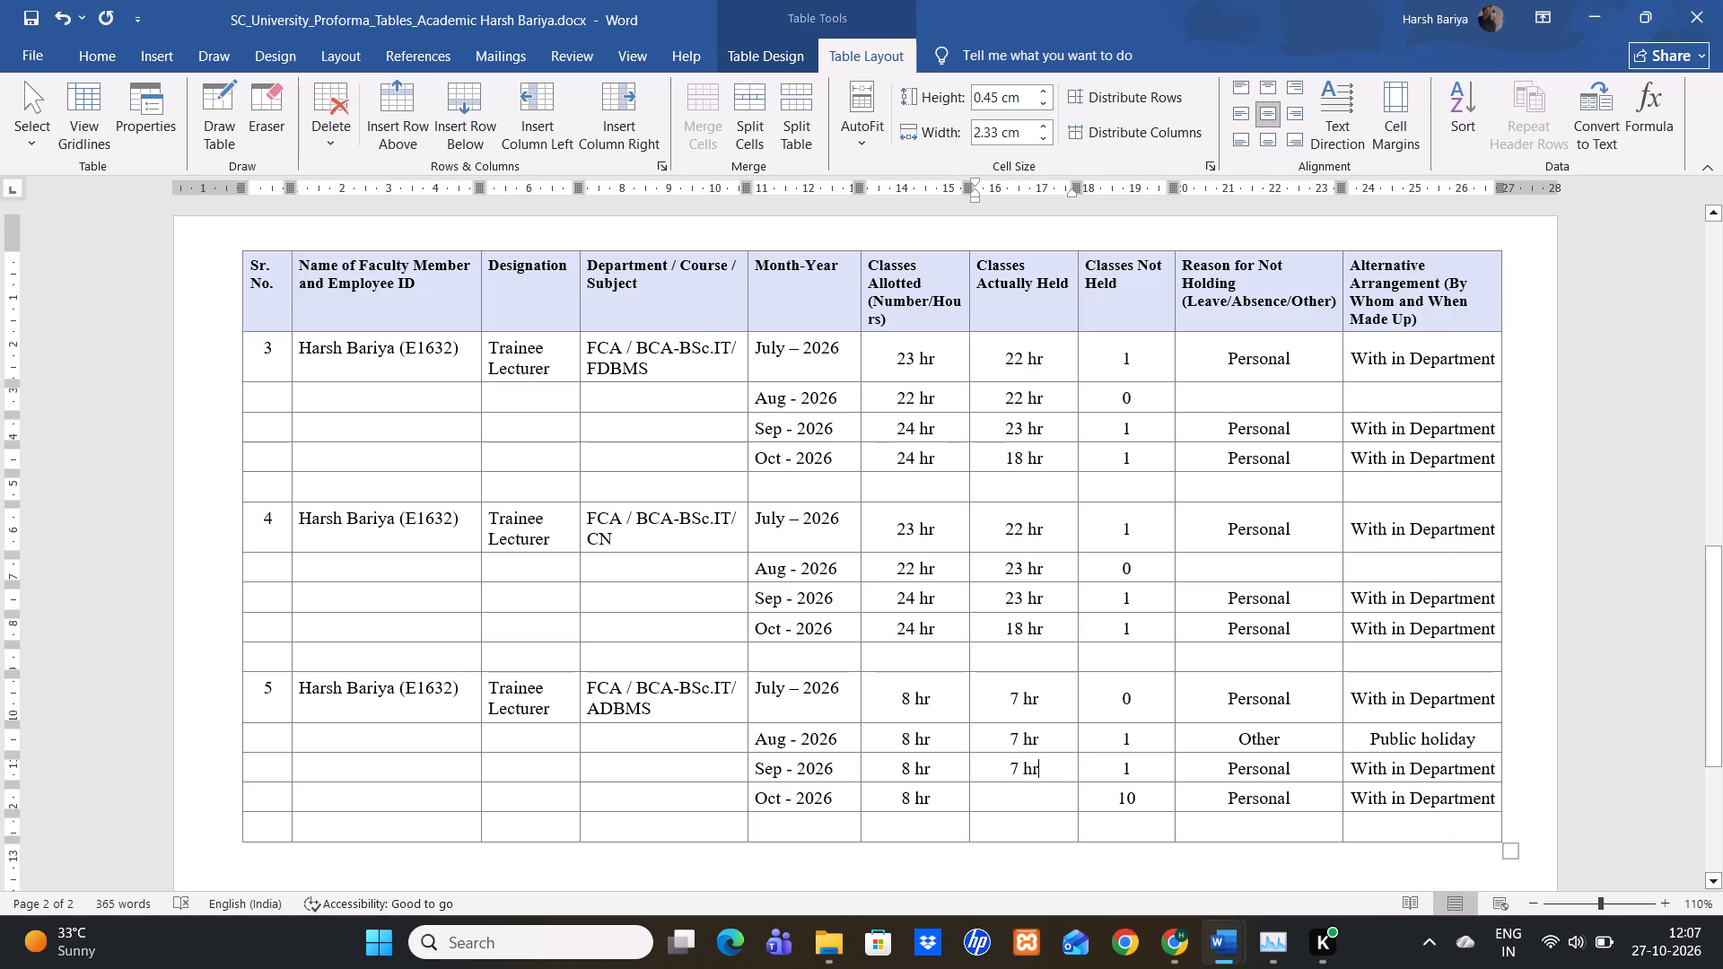
Copy ADBMS's Aug 2026 reason "Other" and arrangement "Public holiday" over the Sep 2026 entries.
left_click_drag(1236, 742, 1268, 738)
left_click_drag(1268, 738, 1359, 743)
key("ctrl+c")
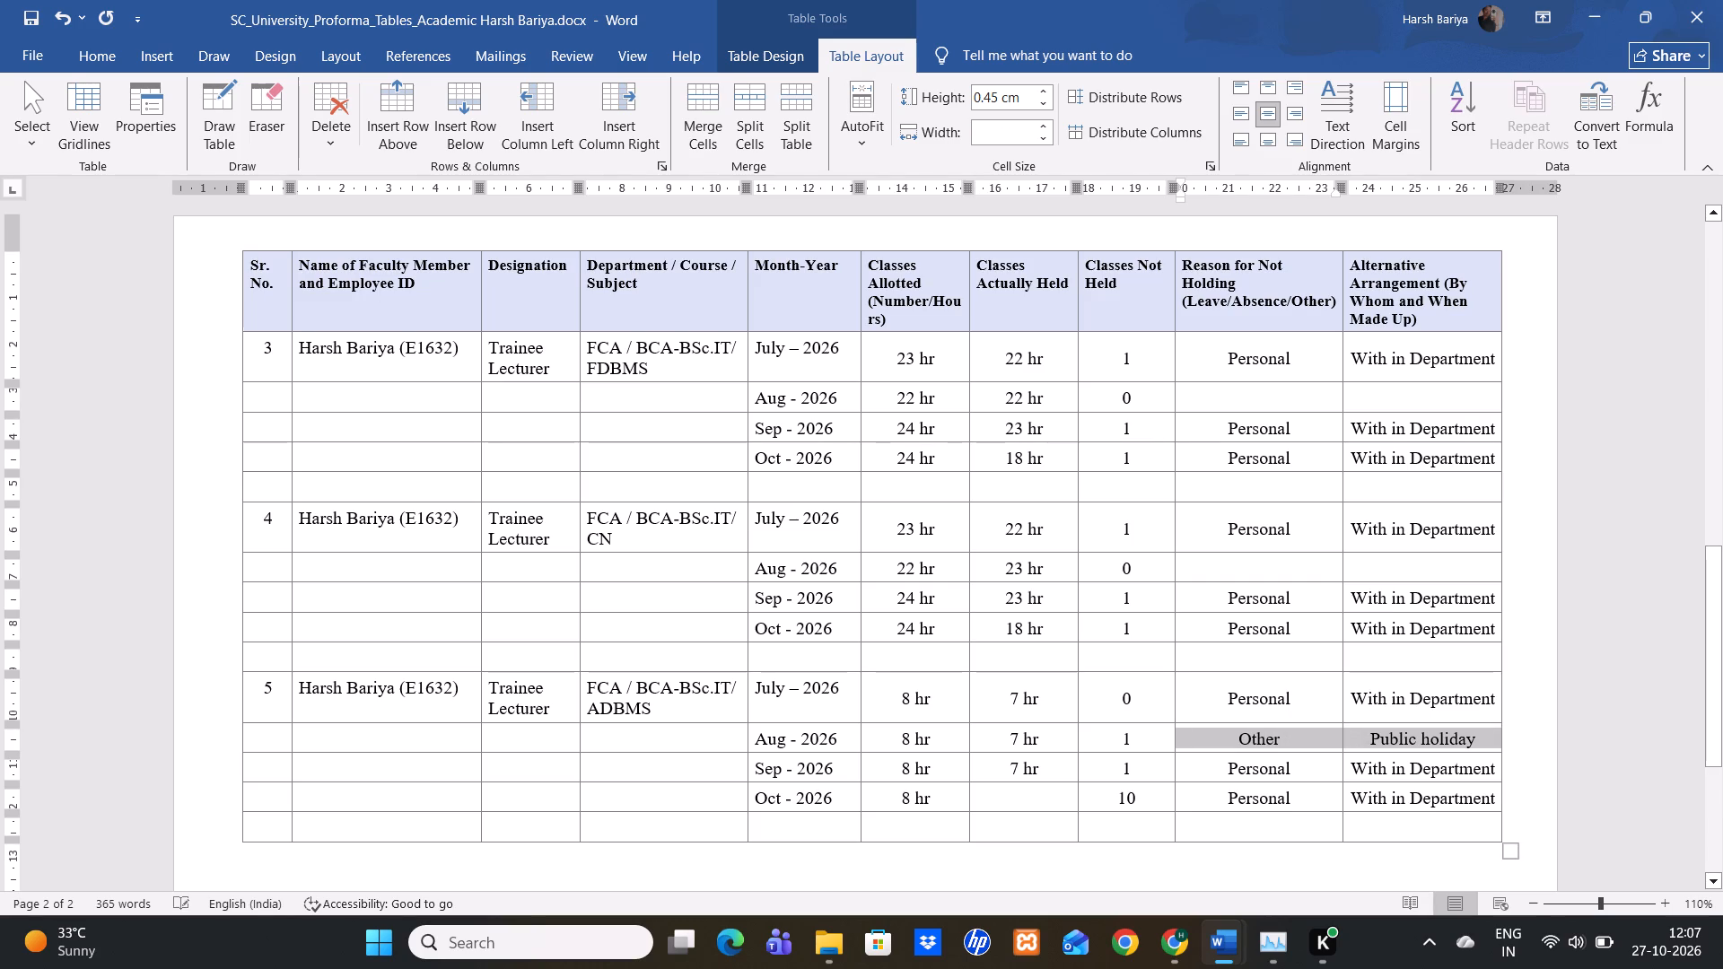
left_click_drag(1216, 768, 1371, 775)
key("ctrl+v")
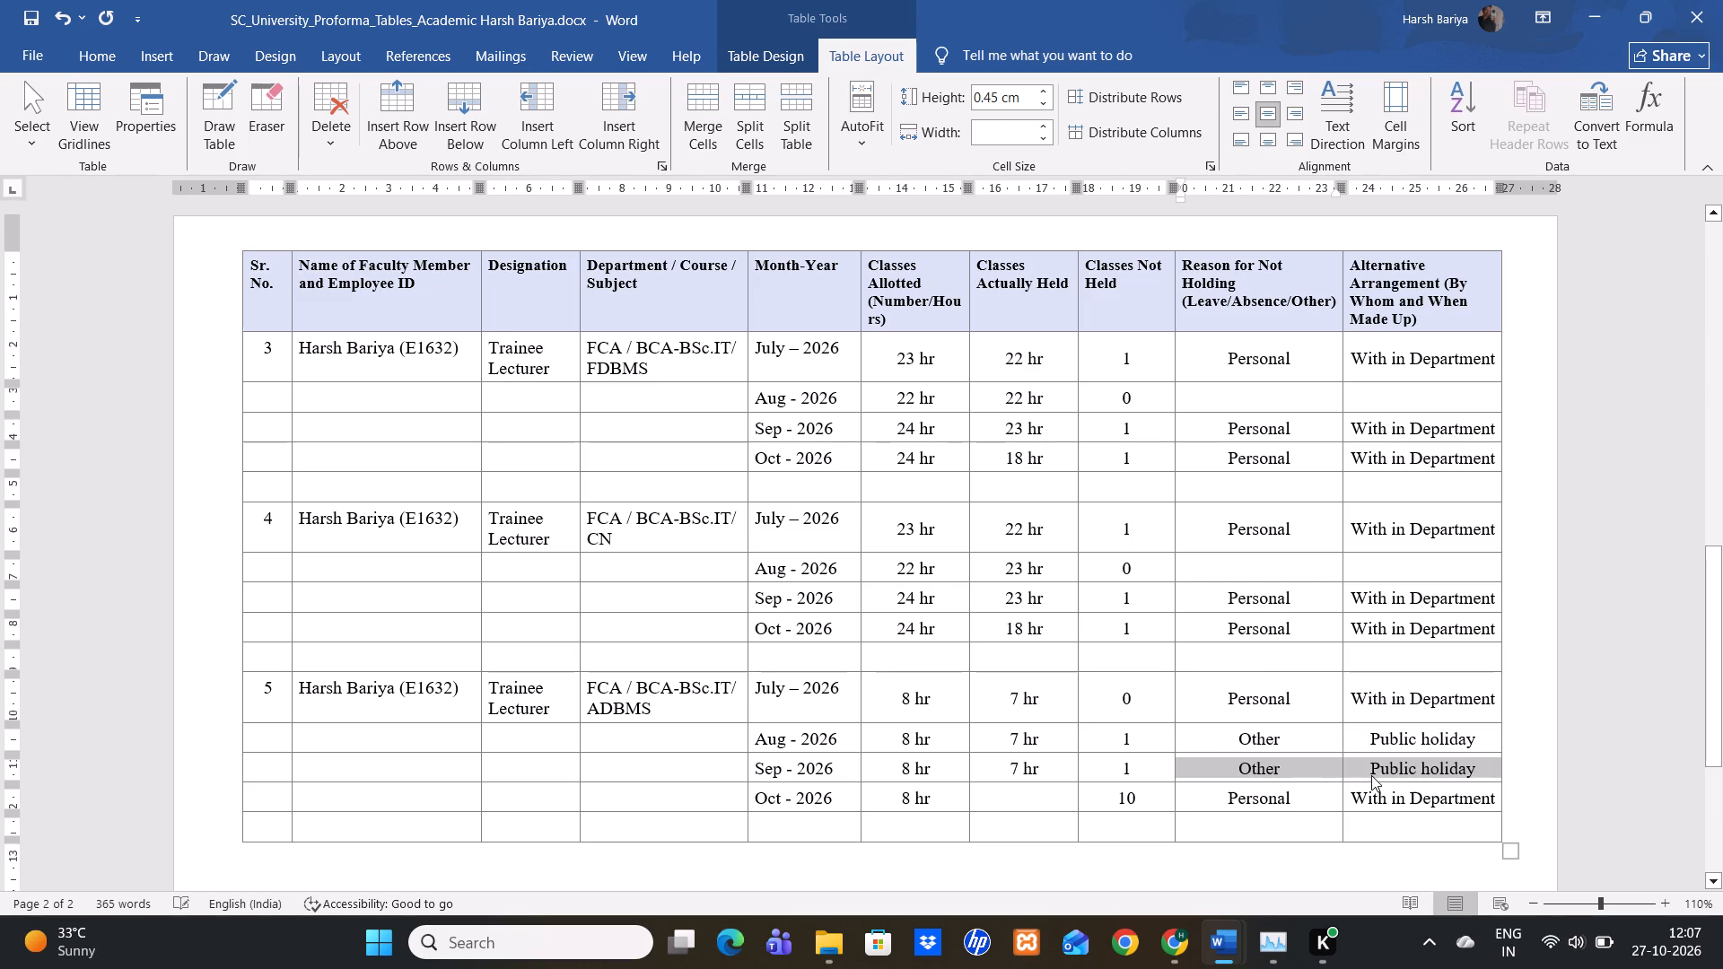
left_click(1270, 775)
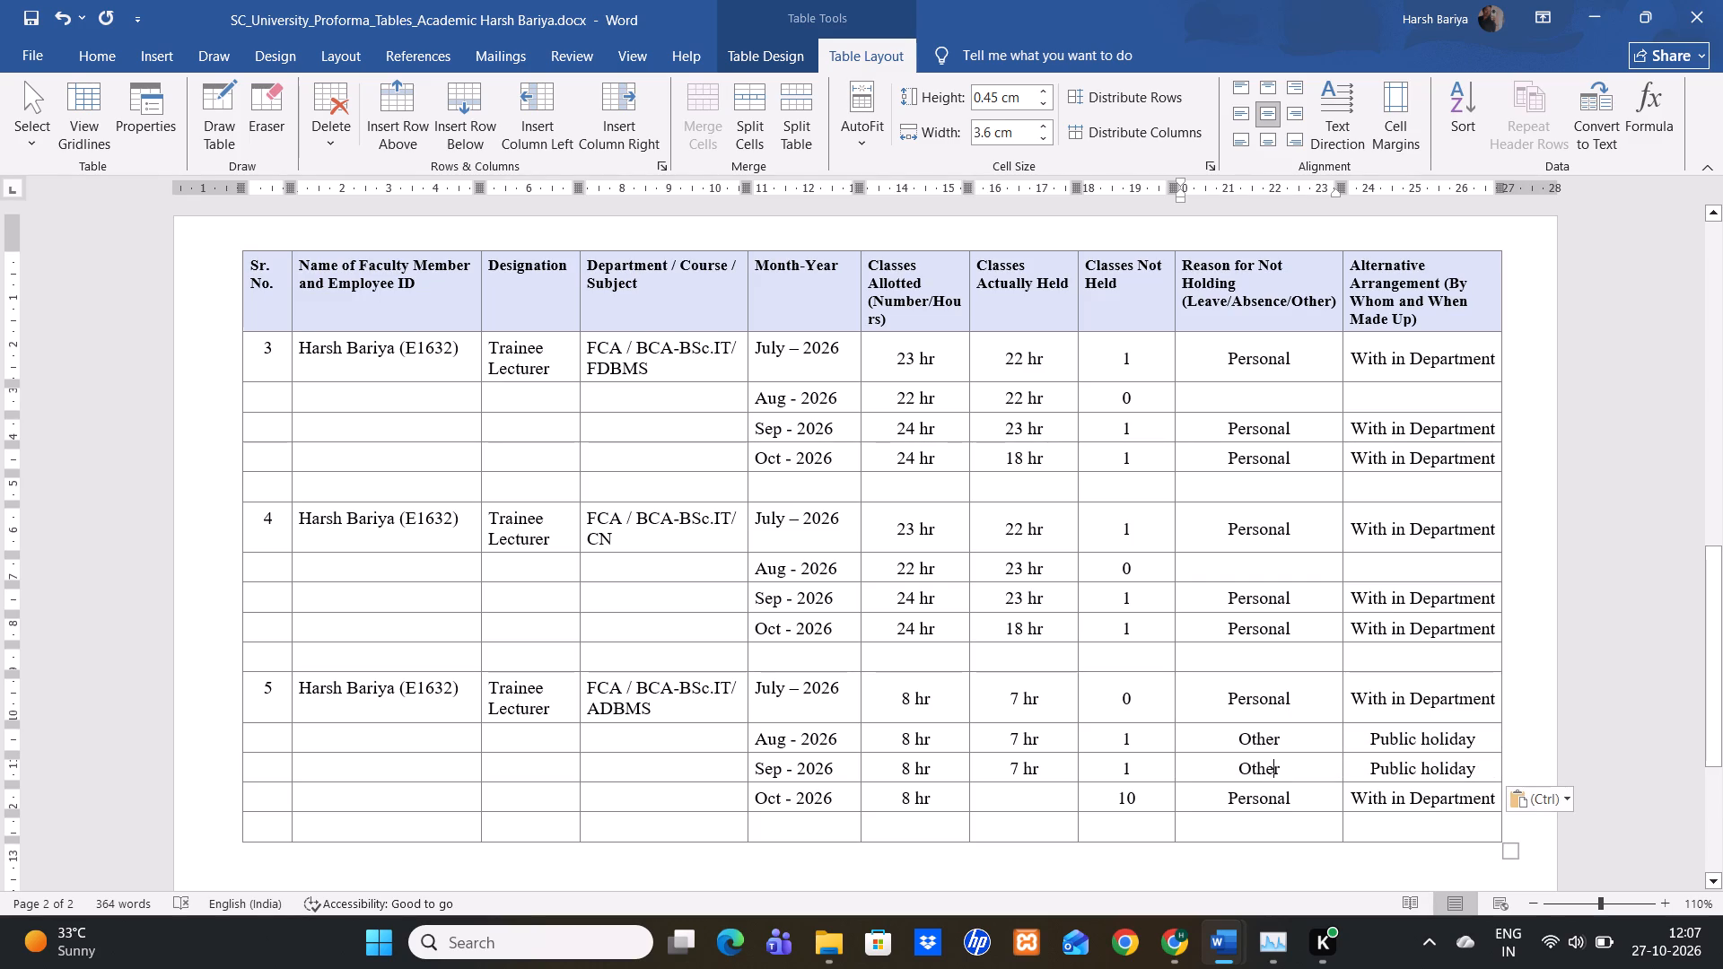
Set ADBMS's Oct 2026 Classes Actually Held to 6 hr.
left_click(1011, 792)
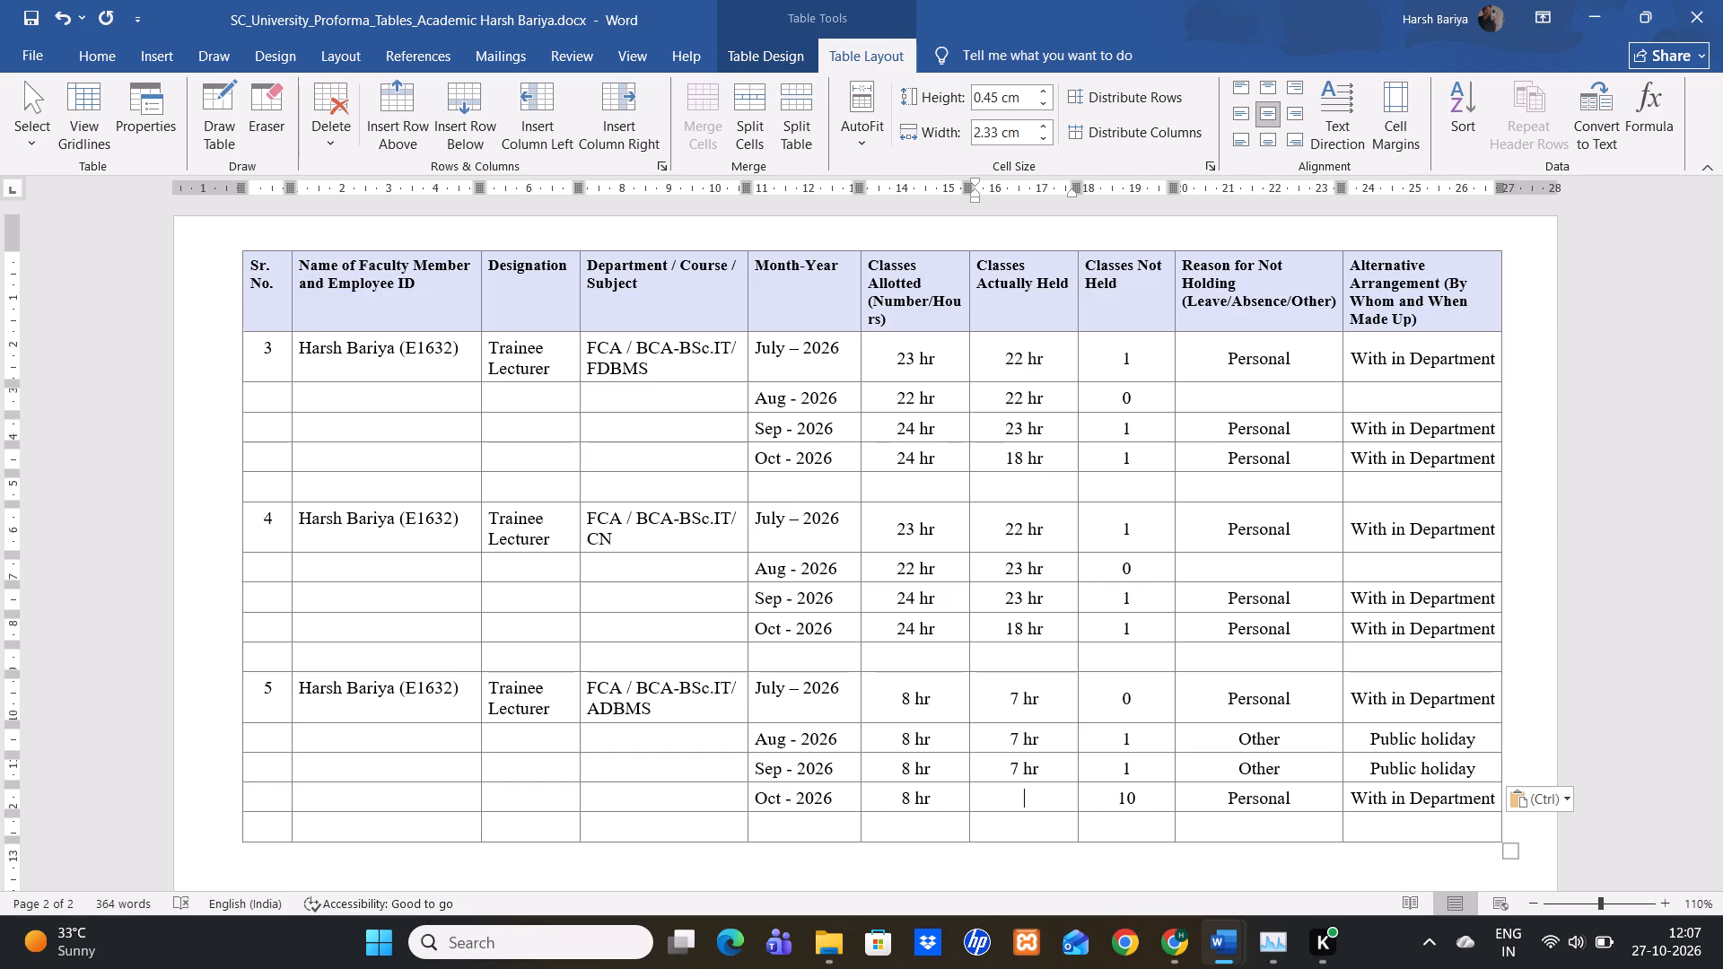
key("6")
key("space")
type("hr")
key("space")
Replace ADBMS's Oct 2026 reason for not holding with "Other" and its alternative arrangement with "Mid Sem Exam".
left_click_drag(1245, 771, 1285, 768)
key("ctrl+c")
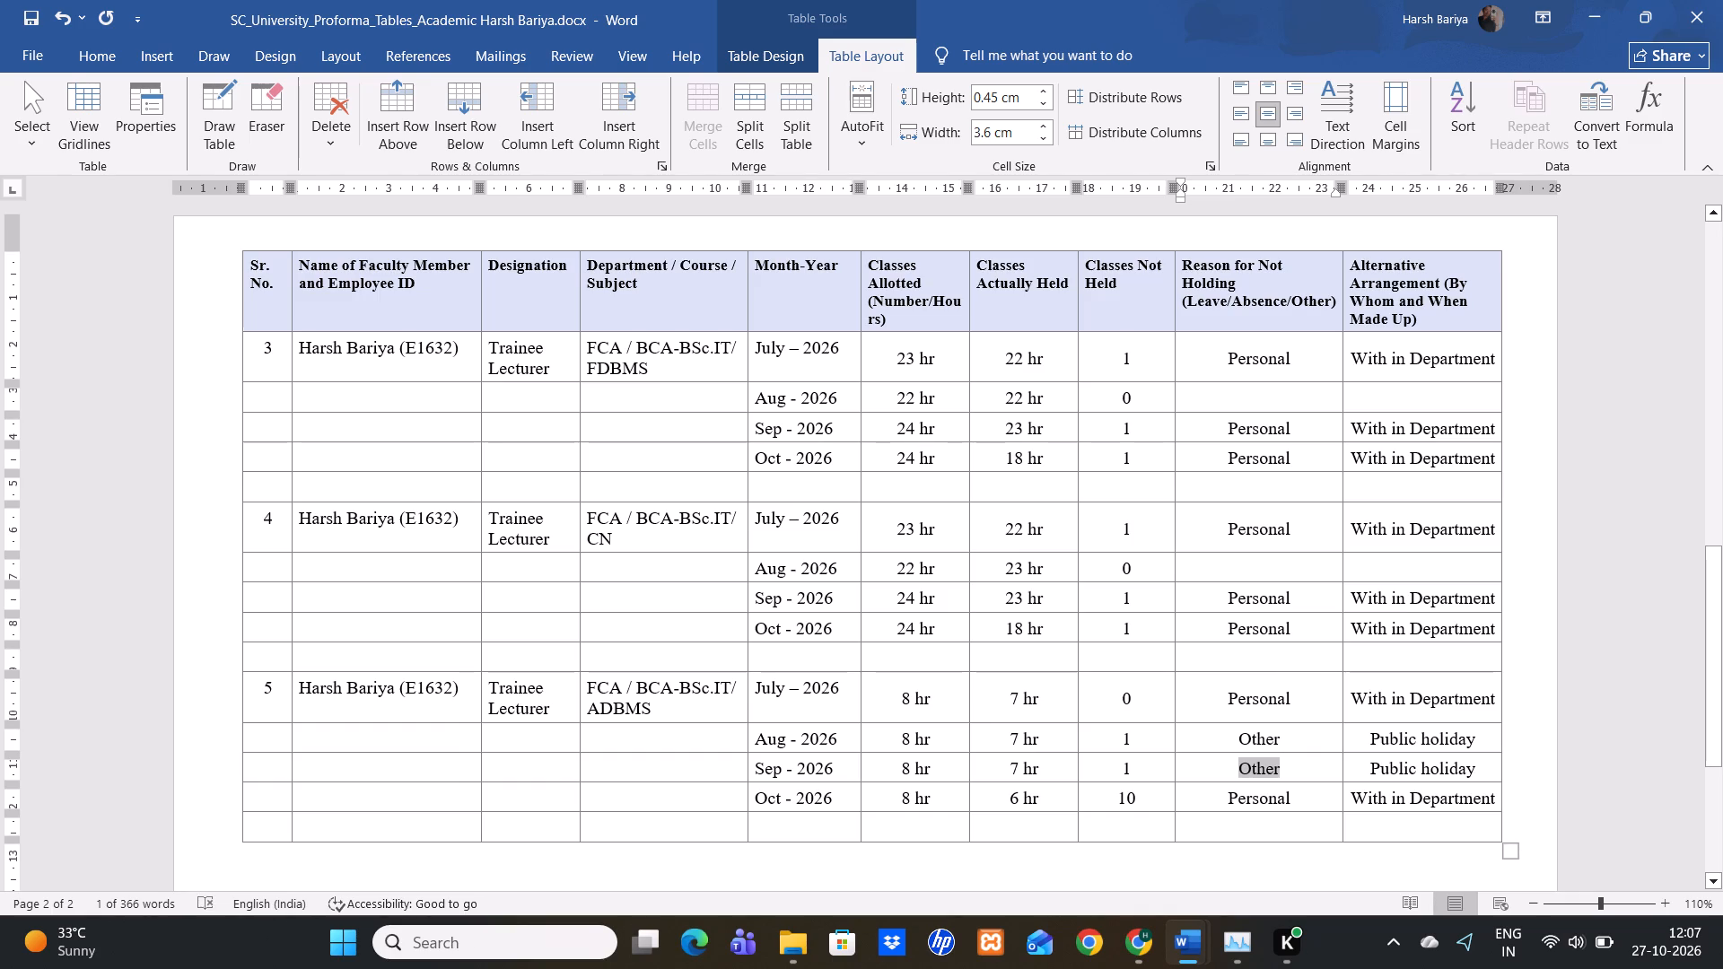
left_click_drag(1229, 803, 1283, 796)
key("ctrl+v")
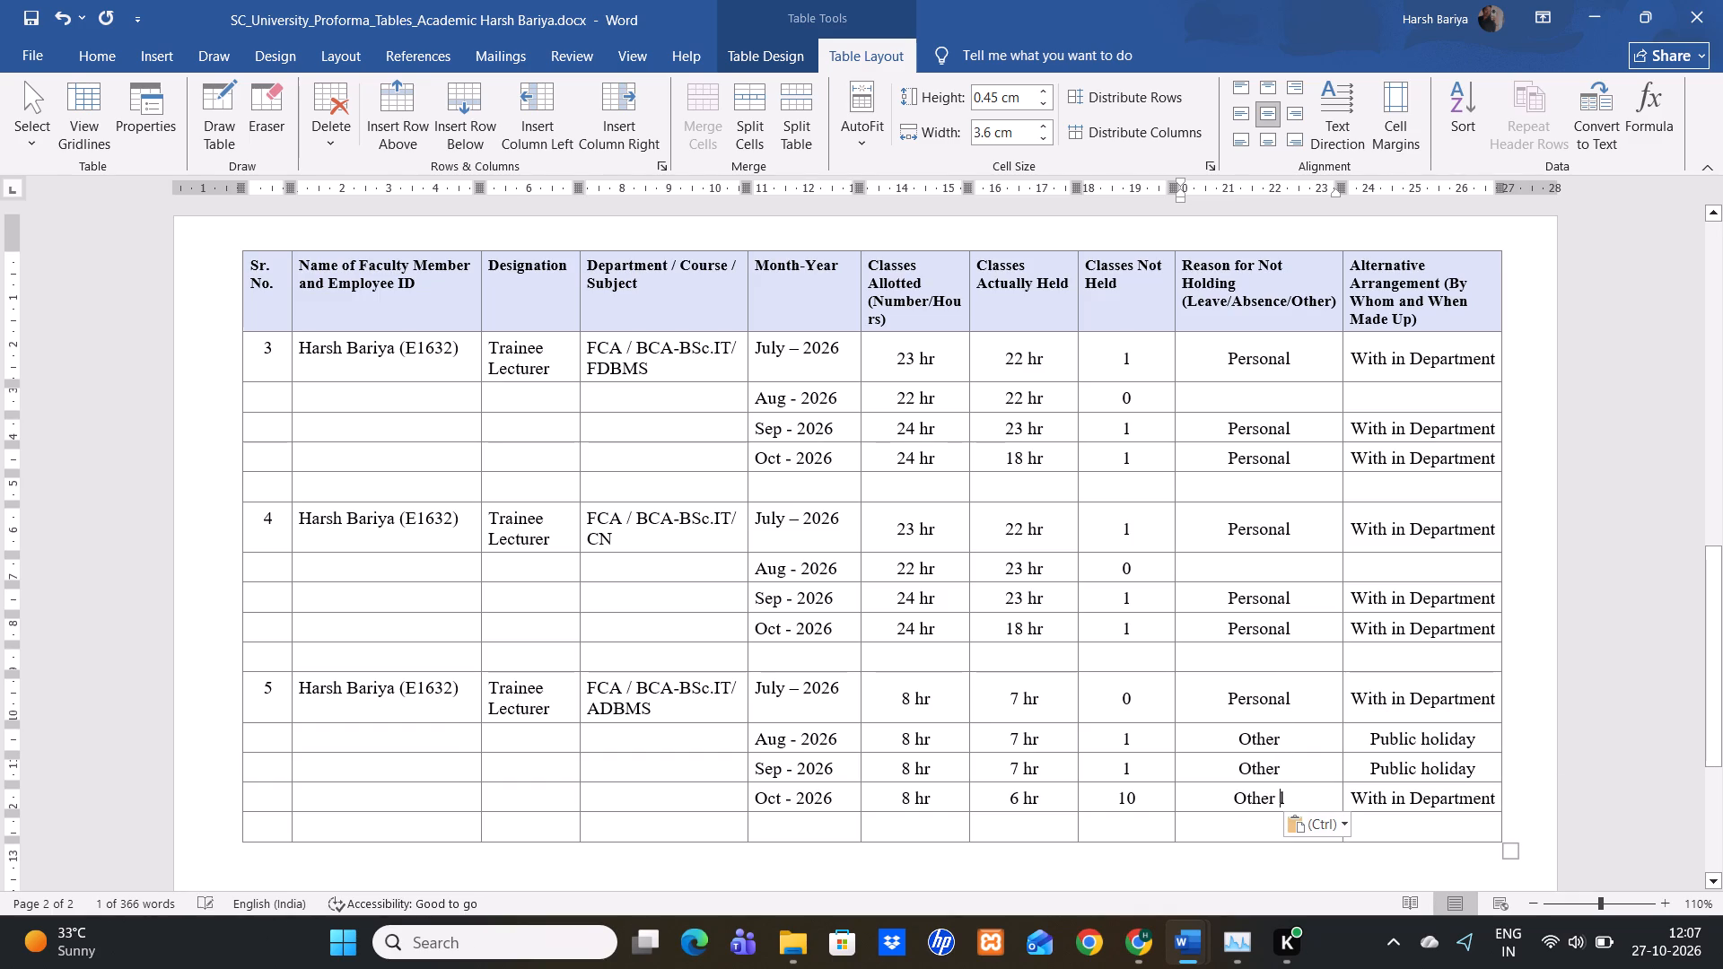
left_click(1315, 800)
key("BackSpace")
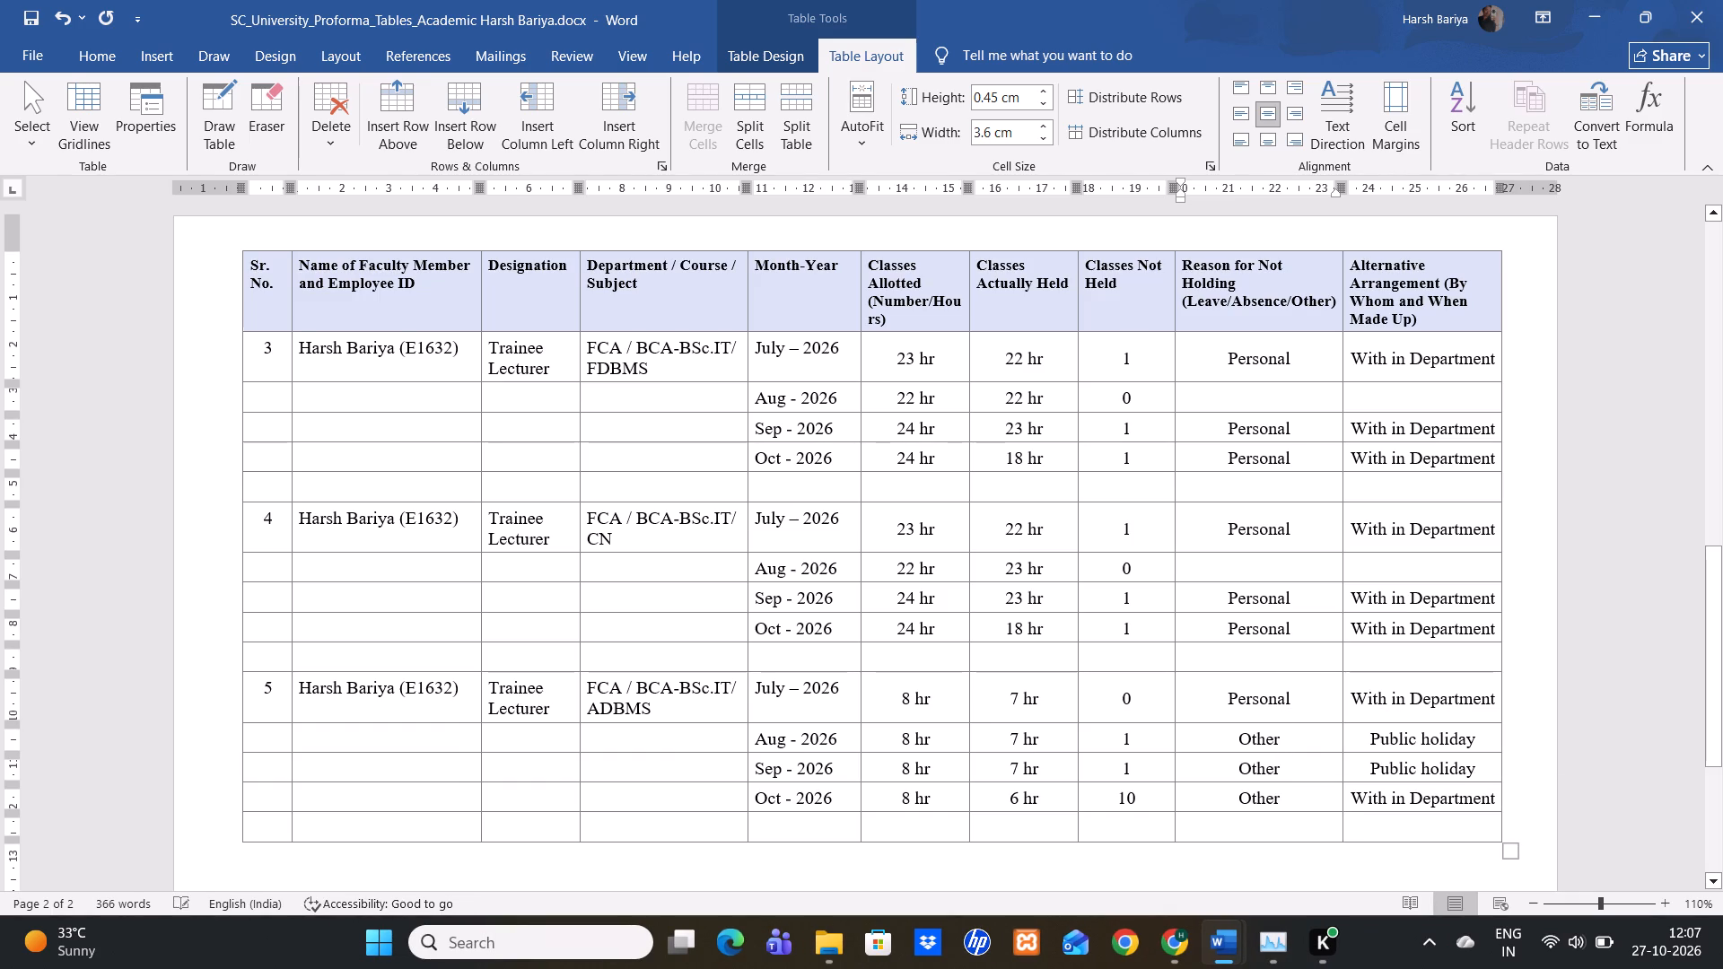
left_click_drag(1357, 795, 1464, 792)
key("BackSpace")
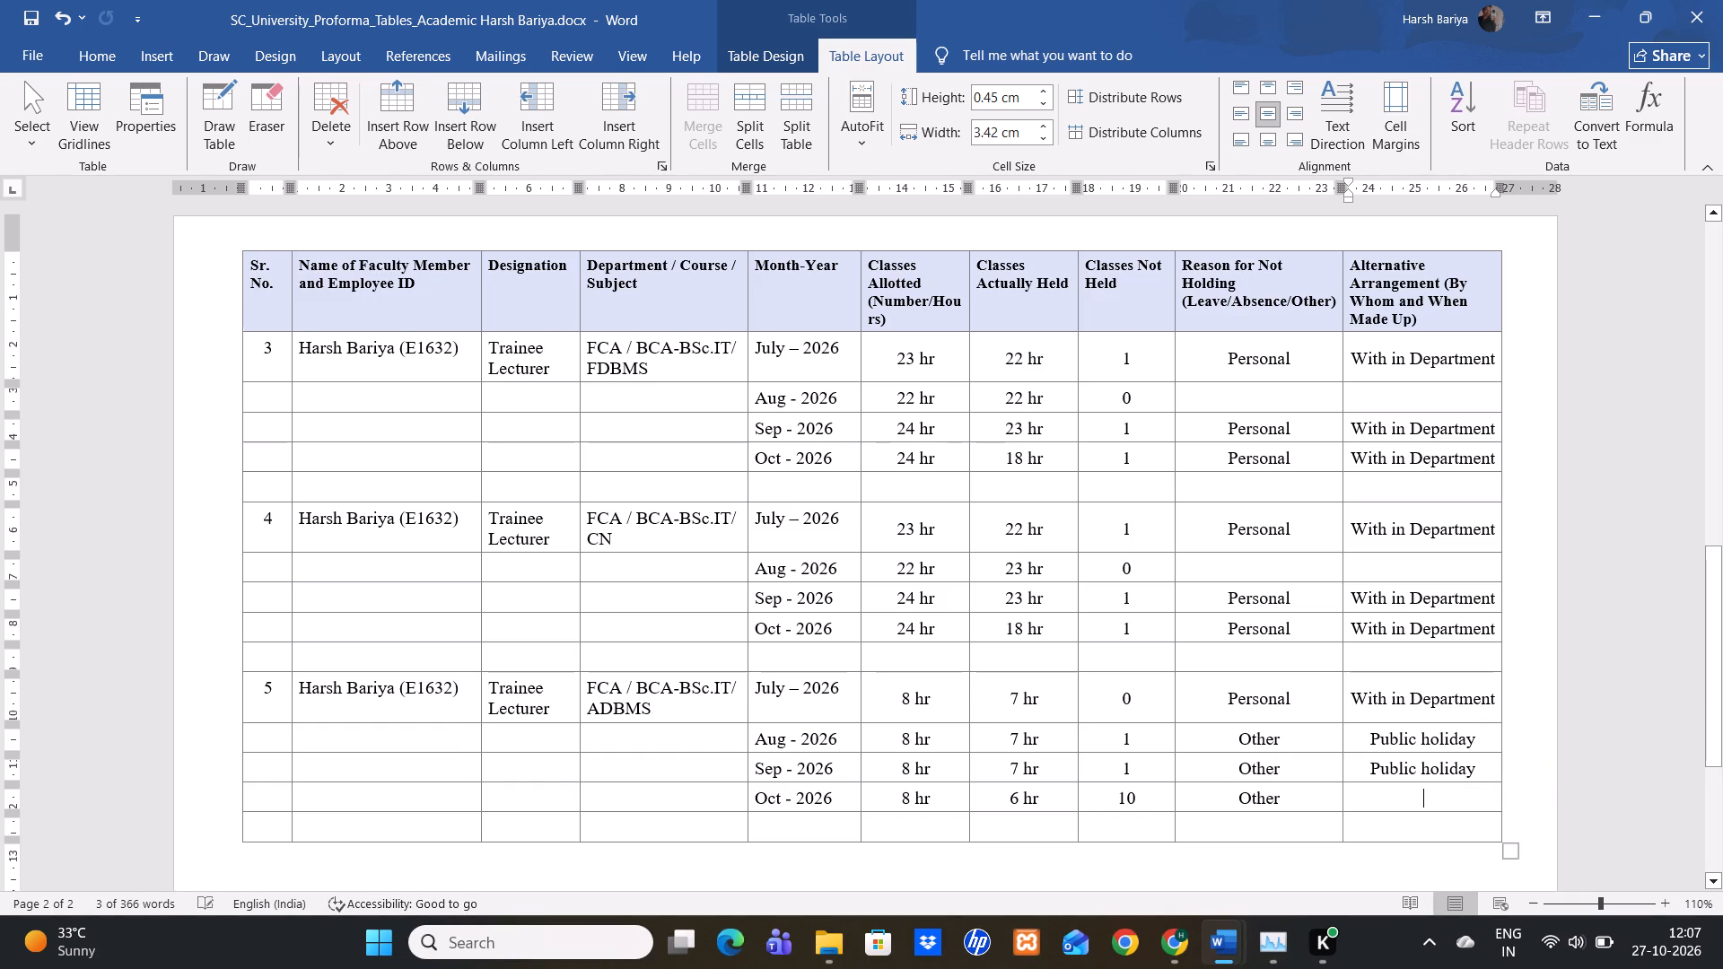
type("Mid Sem Exam")
key("space")
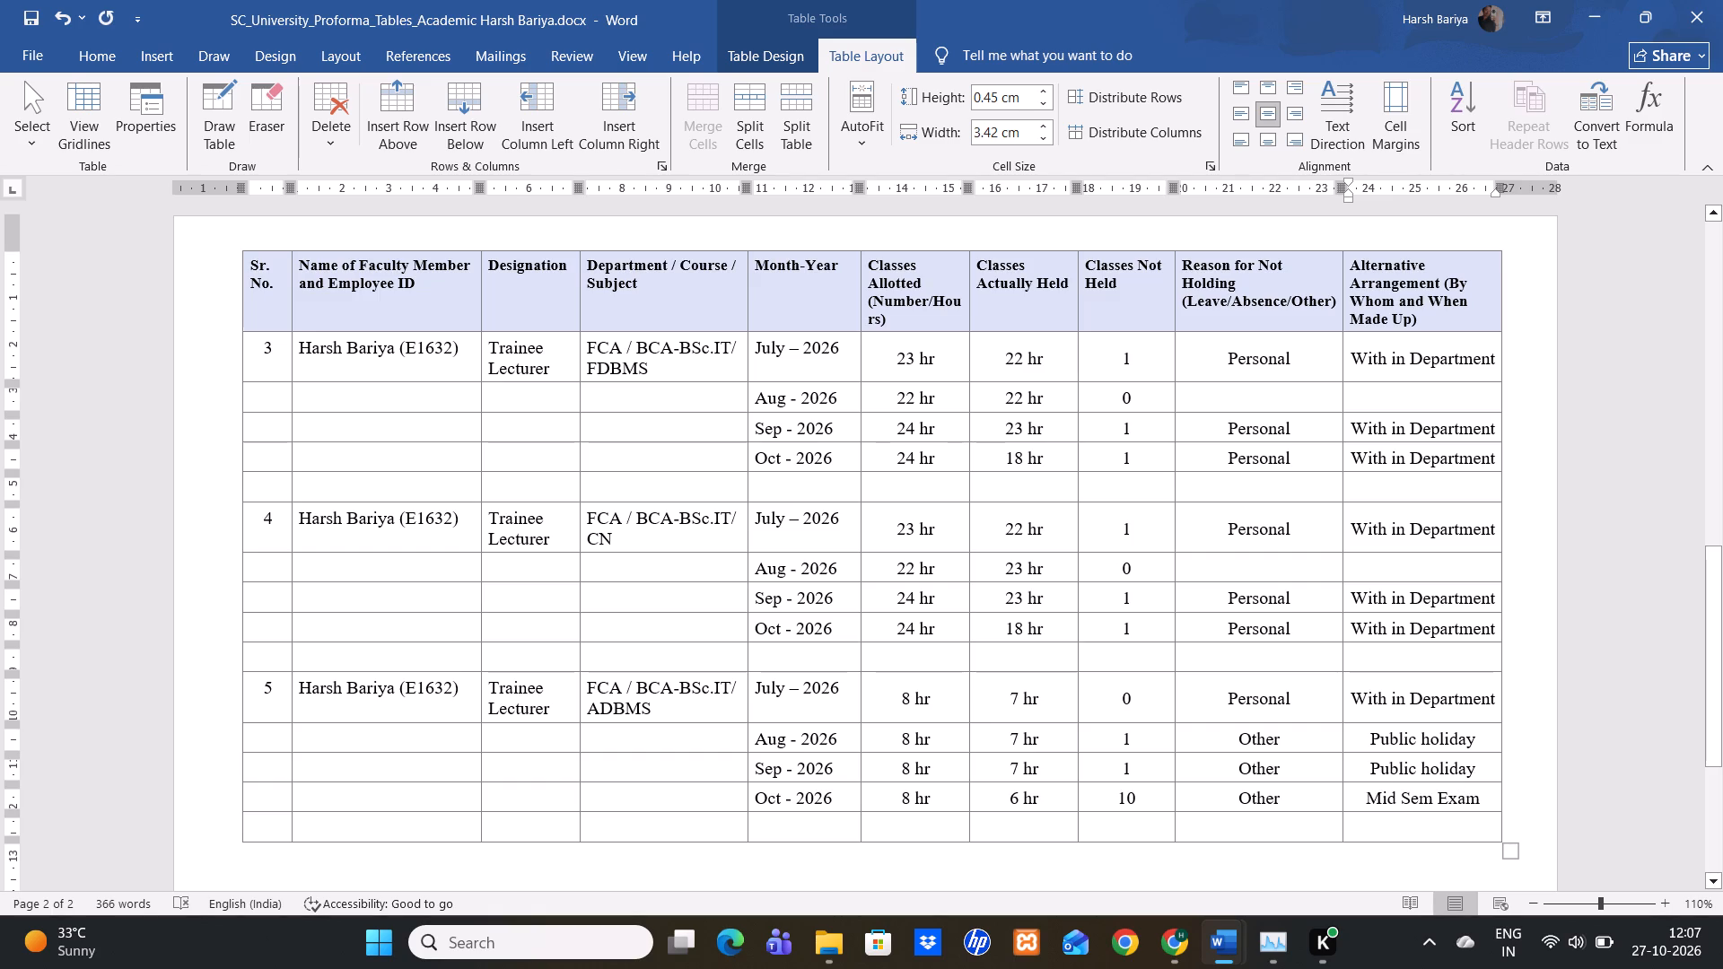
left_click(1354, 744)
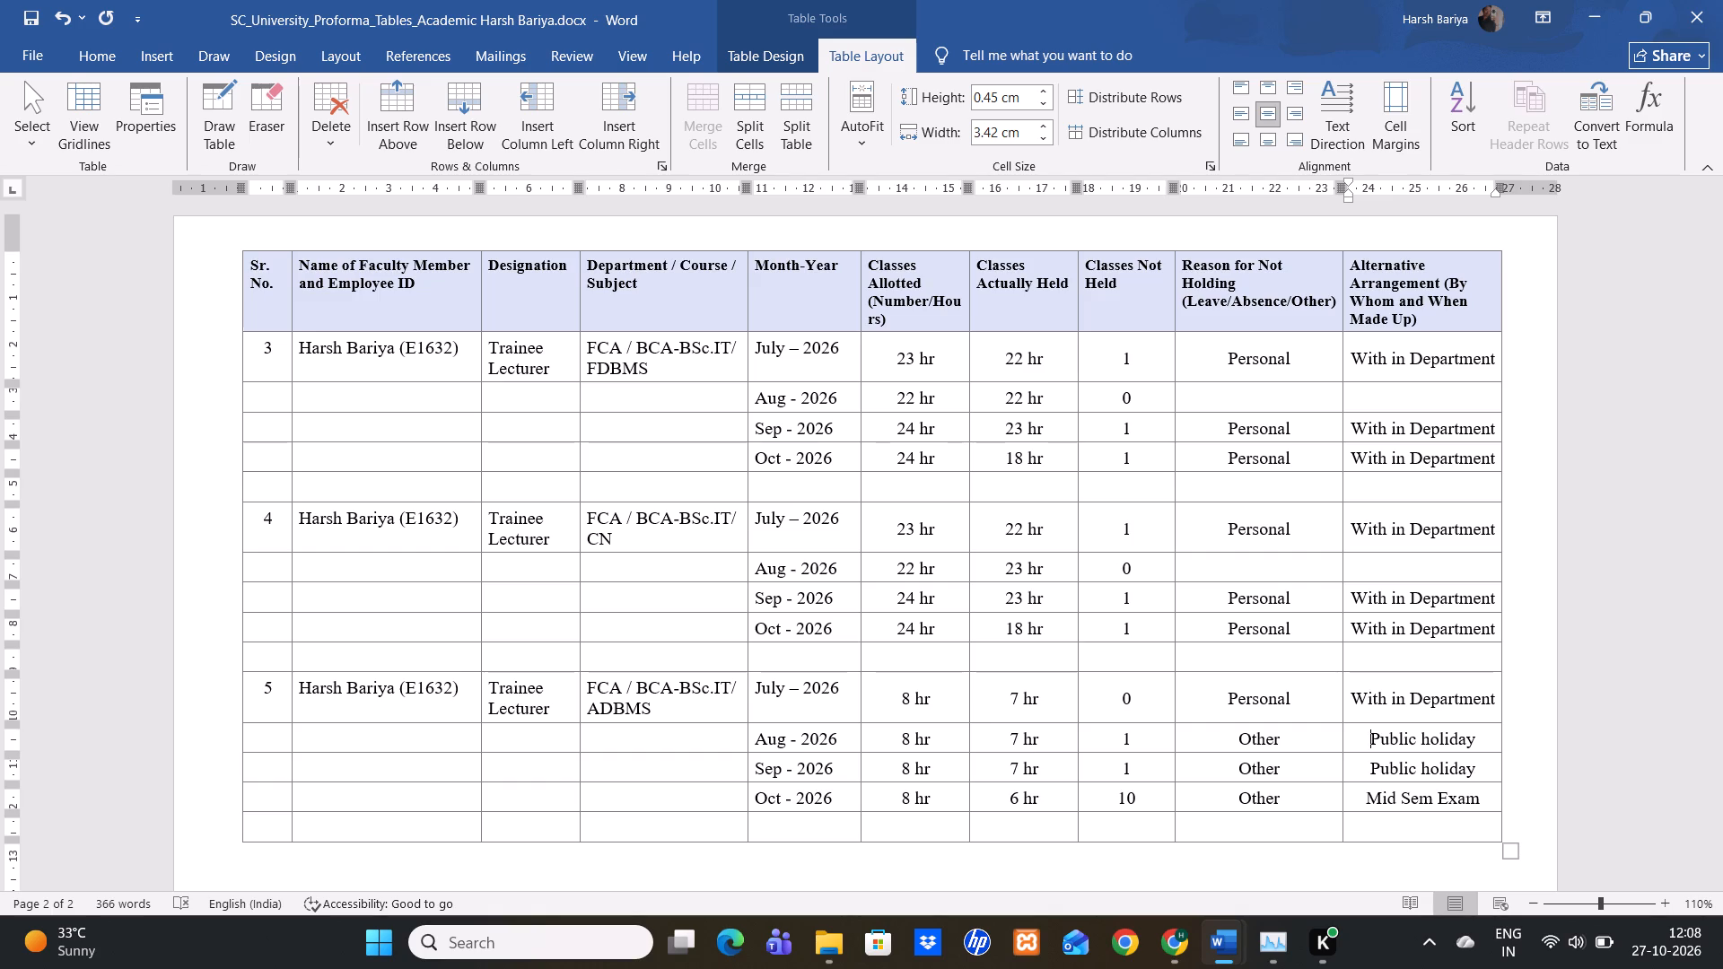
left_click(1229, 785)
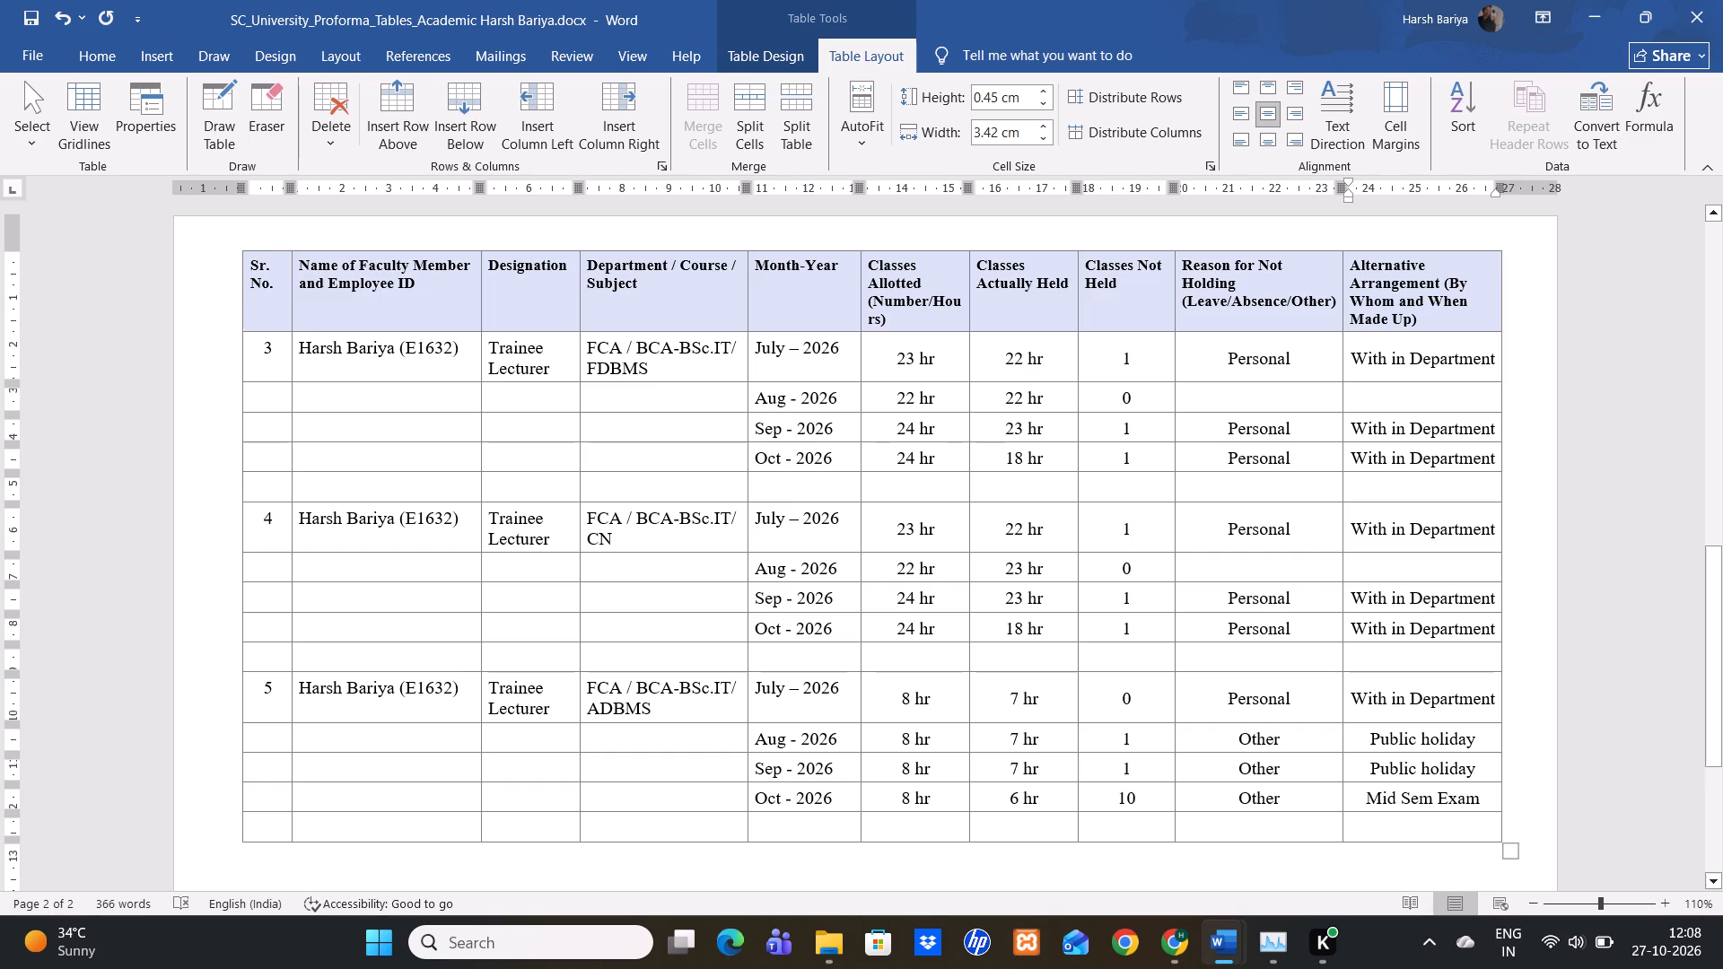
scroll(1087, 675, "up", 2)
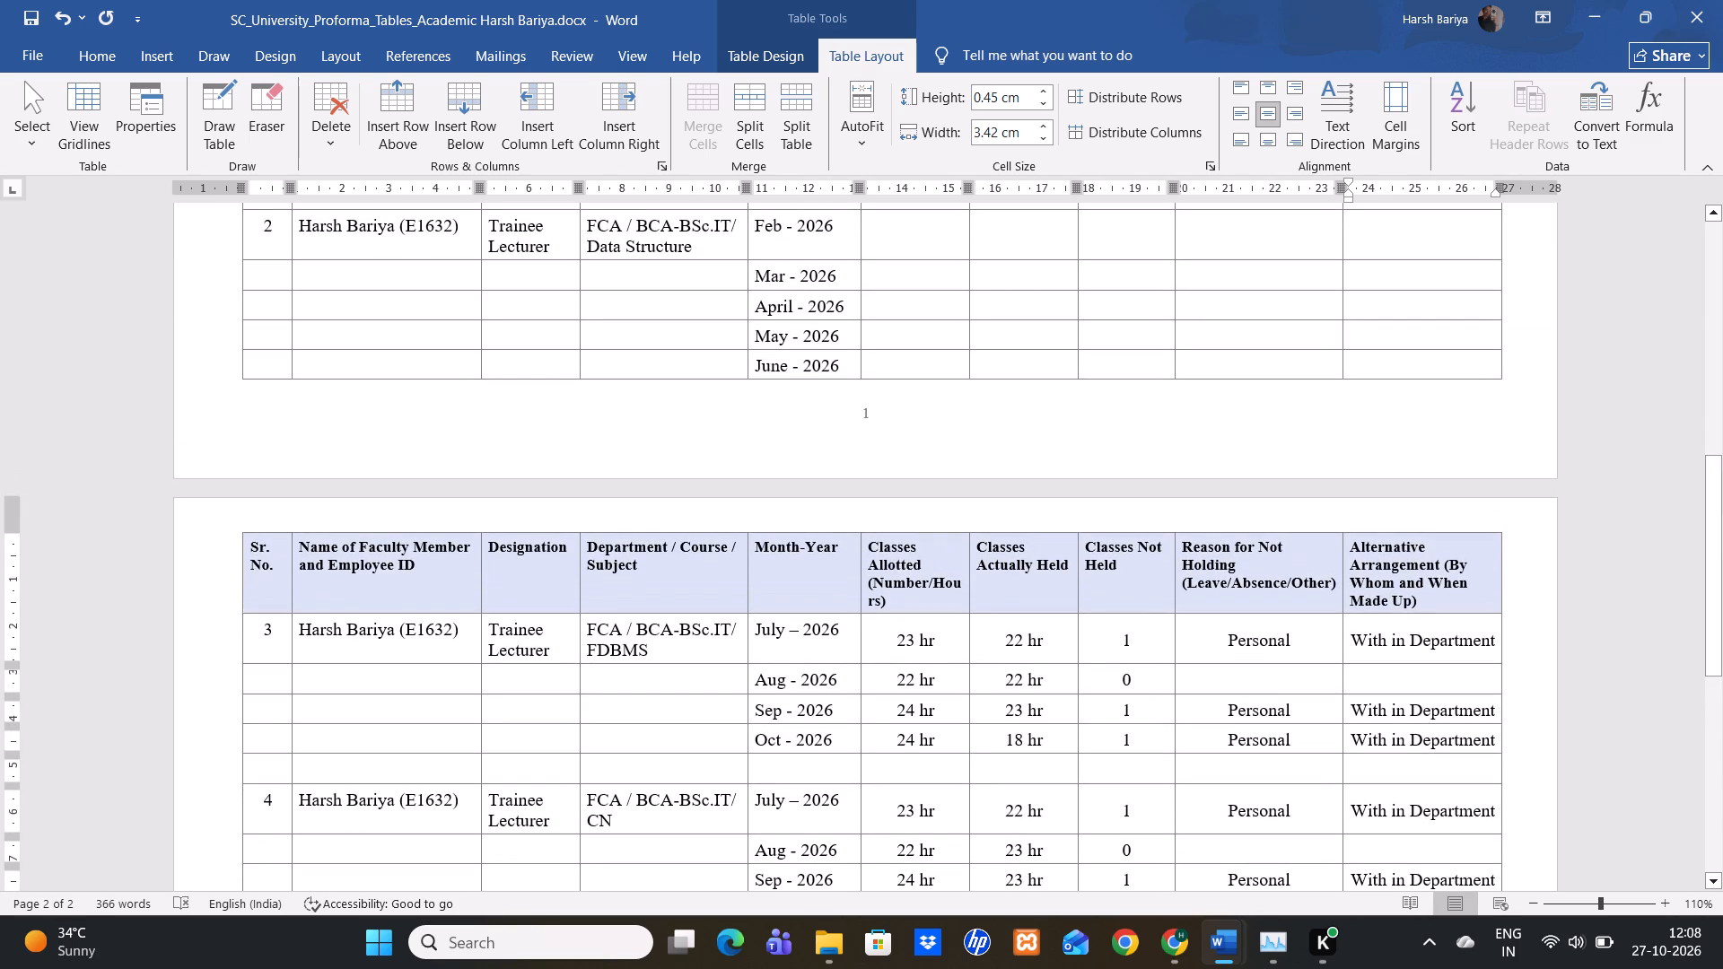